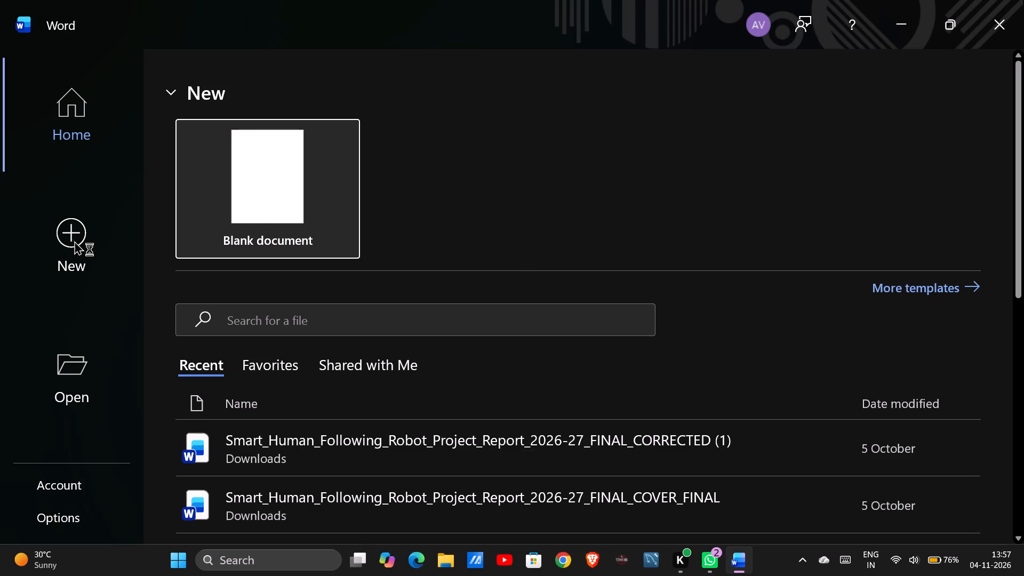
left_click(70, 368)
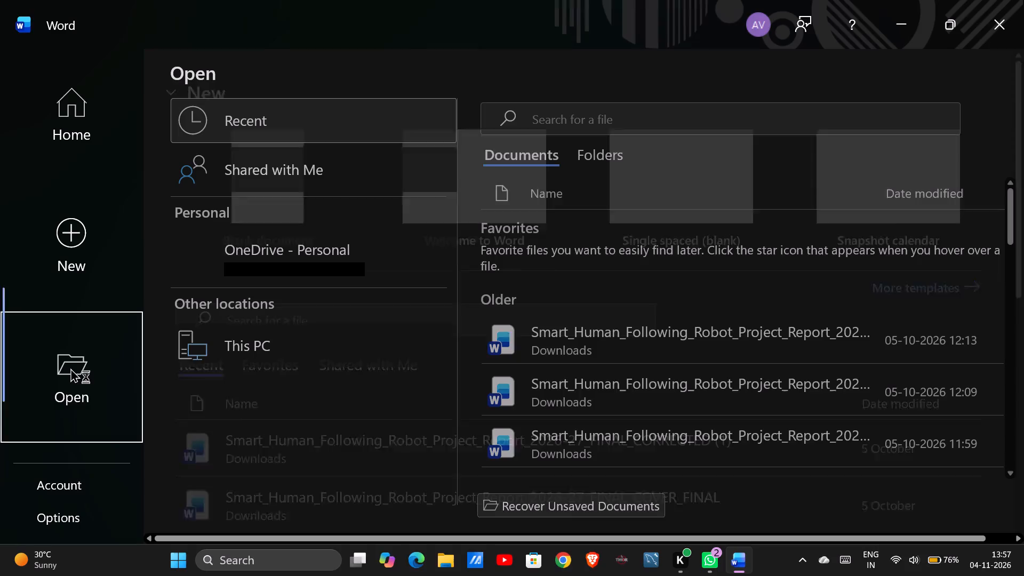
left_click(234, 346)
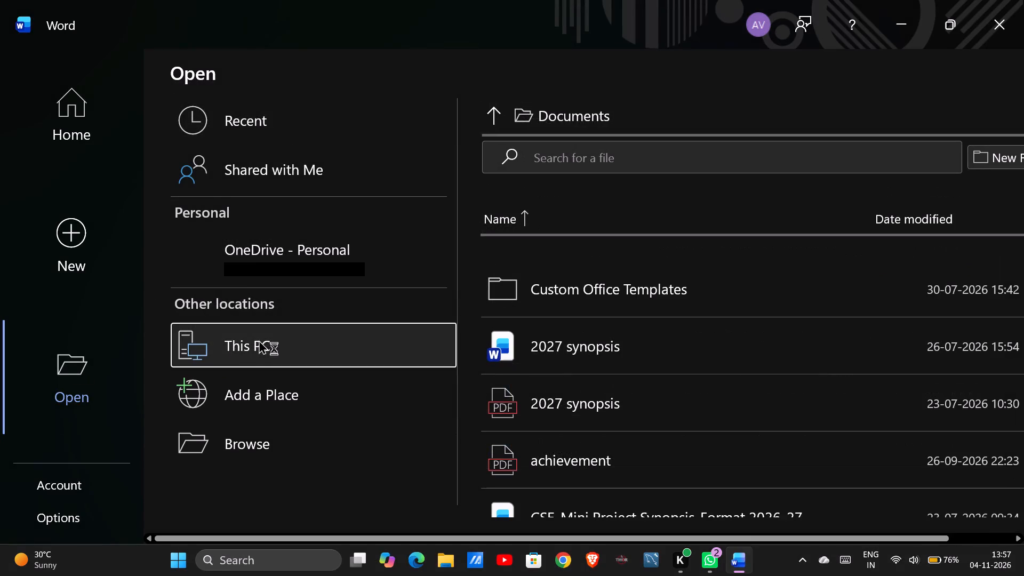
left_click(281, 339)
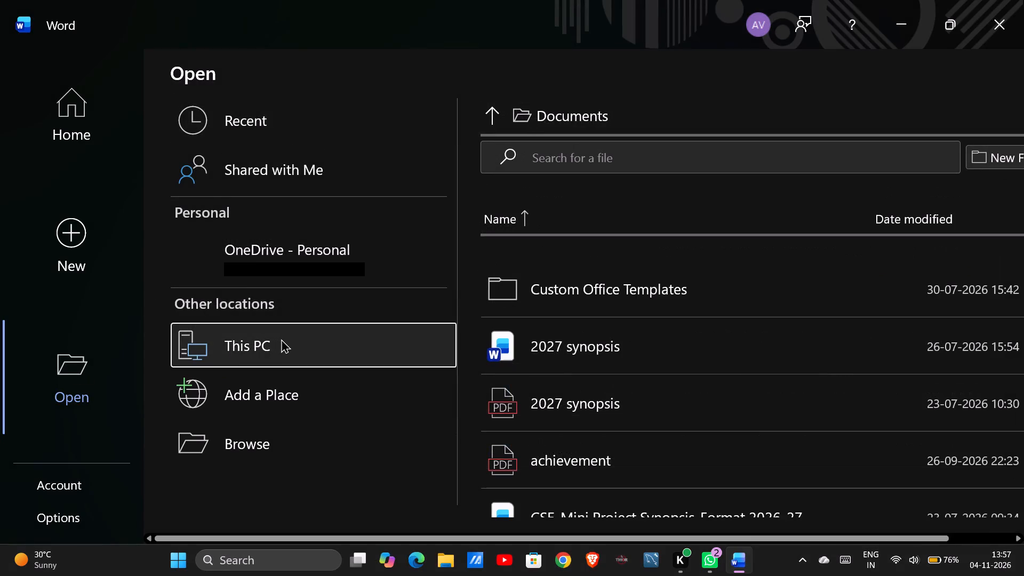
left_click(265, 436)
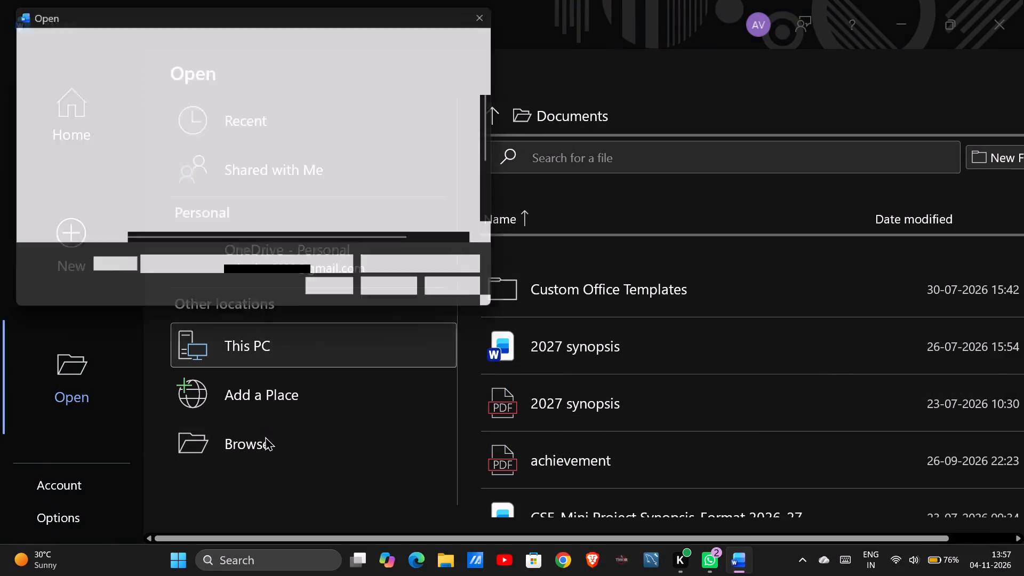
Open the Major Project Synopsis_Format 2026-27 document from the mohan folder on the OS (C:) drive and enable editing.
scroll(63, 189, "up", 1)
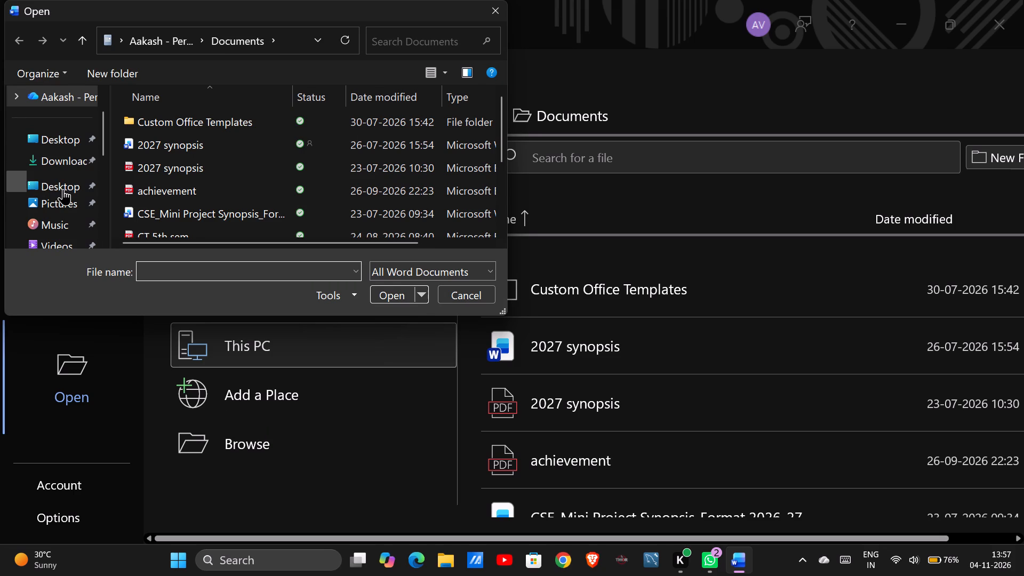
scroll(63, 189, "up", 1)
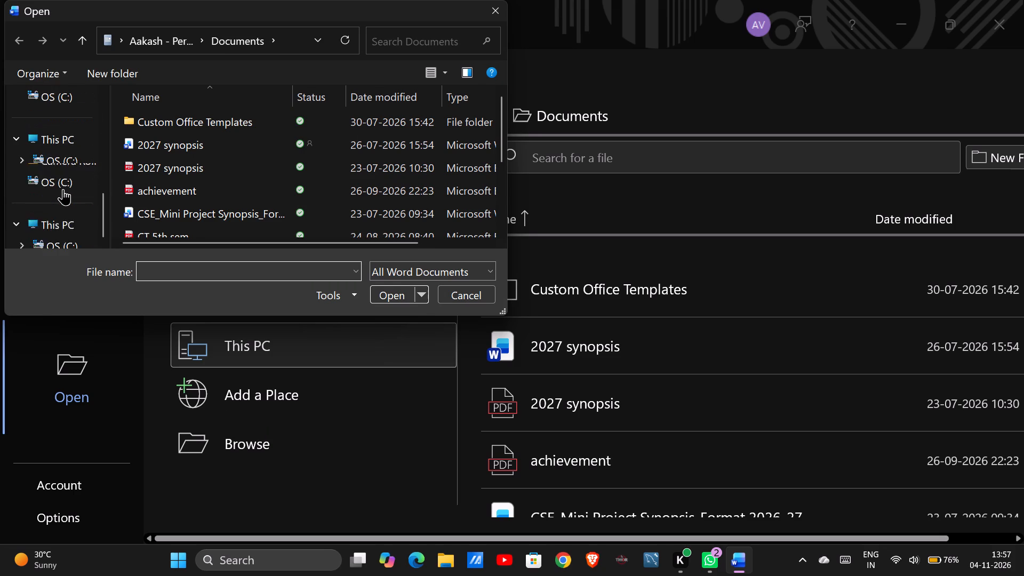
left_click(49, 134)
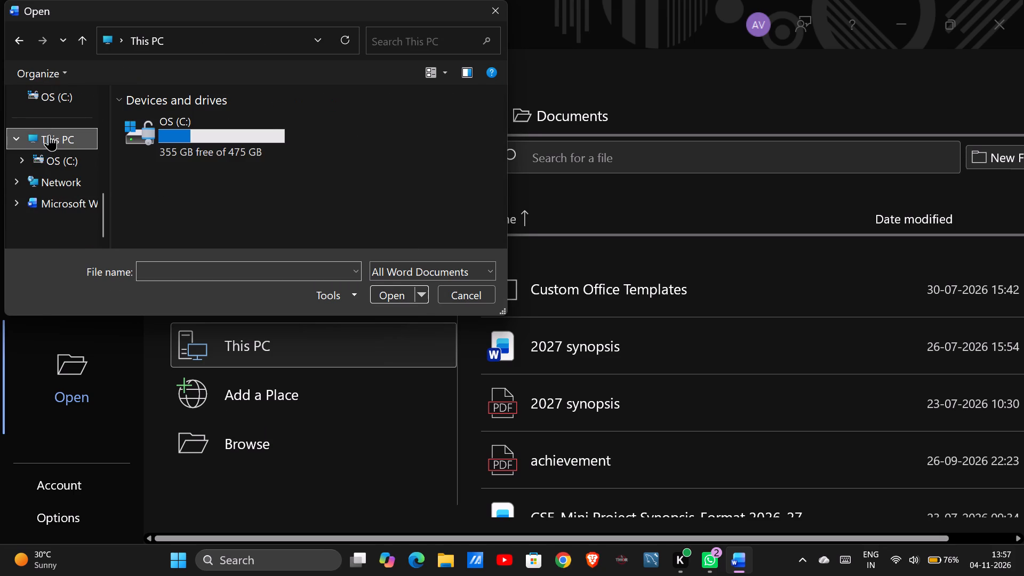
double_click(184, 140)
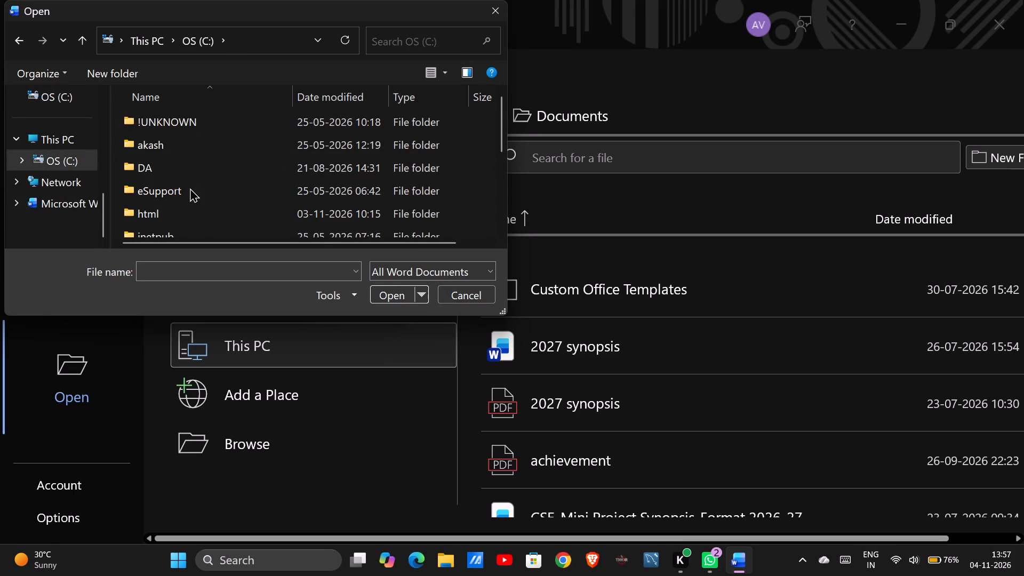
scroll(190, 188, "down", 2)
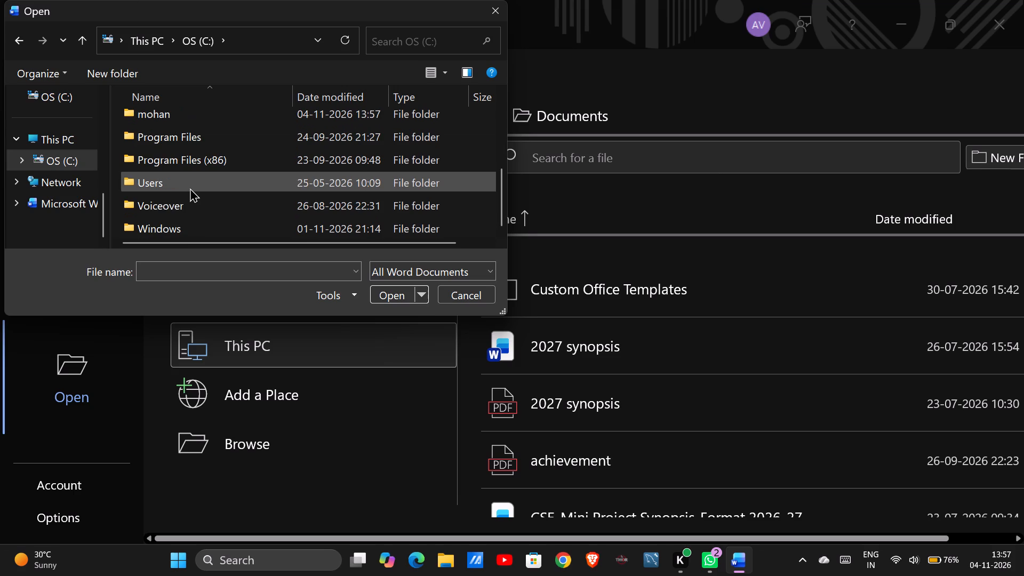
scroll(190, 188, "down", 1)
double_click(172, 111)
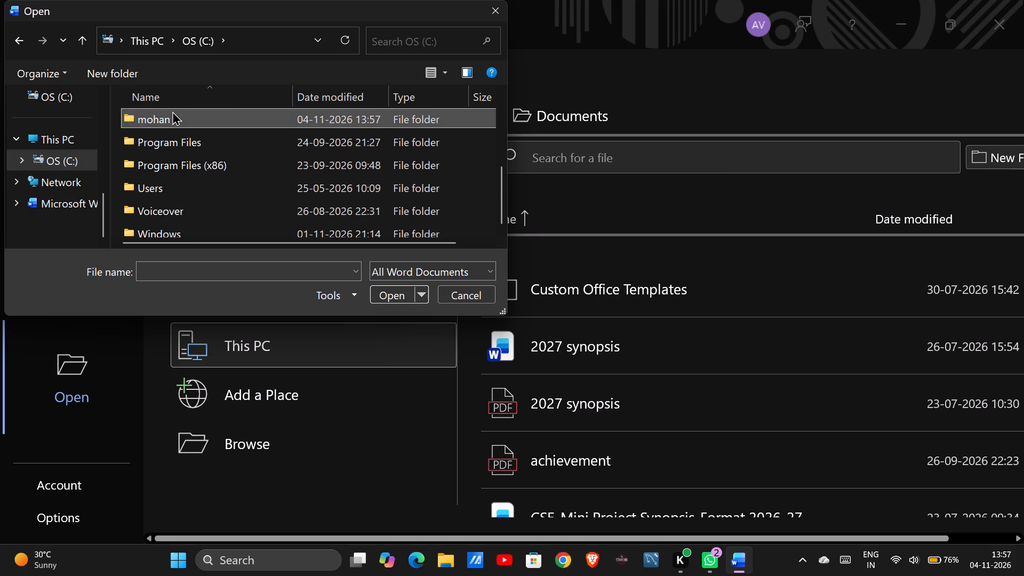
double_click(180, 120)
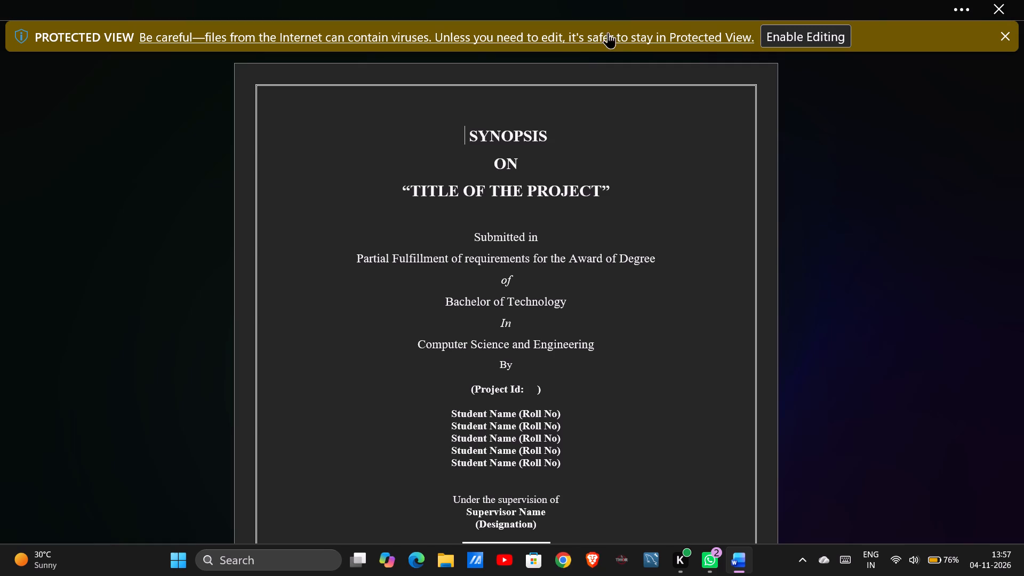
left_click(809, 31)
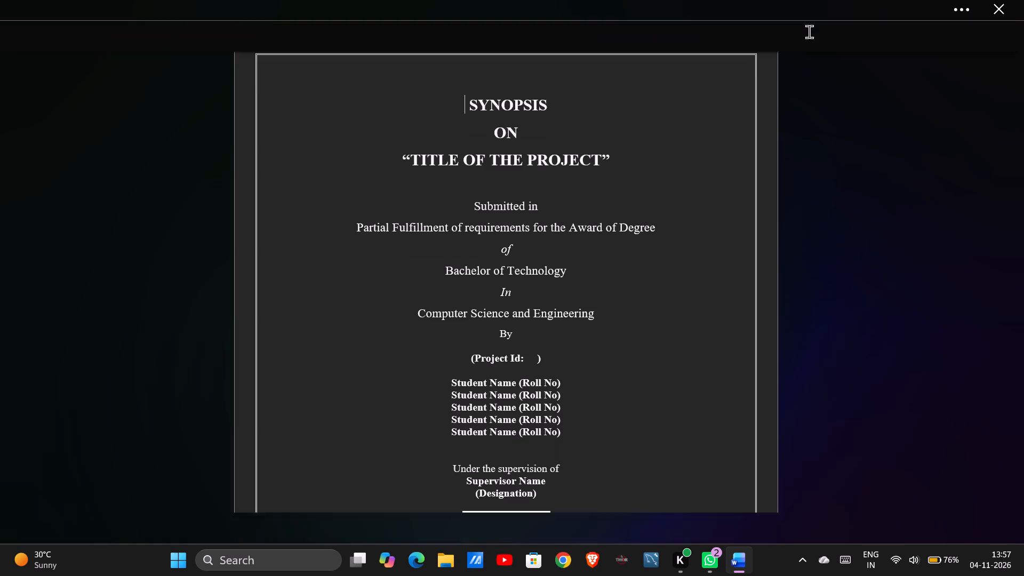
Look over the synopsis cover page and the start of the Introduction page.
scroll(715, 140, "down", 1)
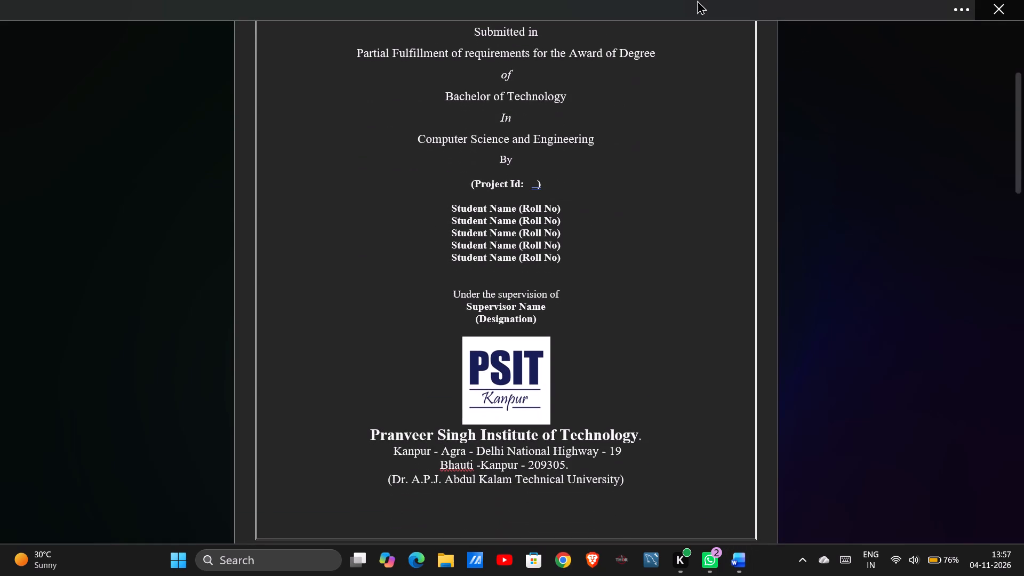
scroll(849, 163, "up", 2)
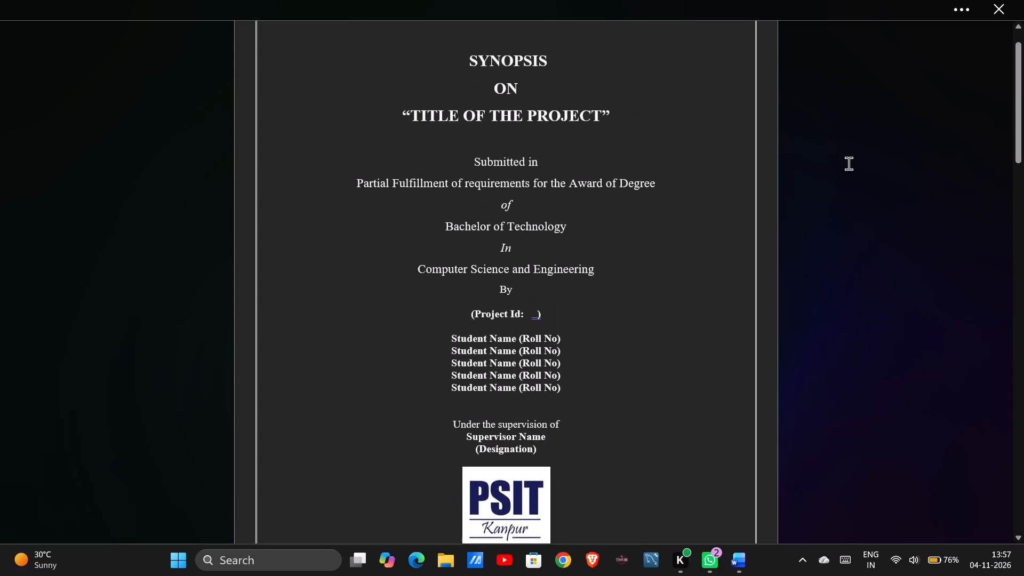
scroll(849, 163, "up", 4)
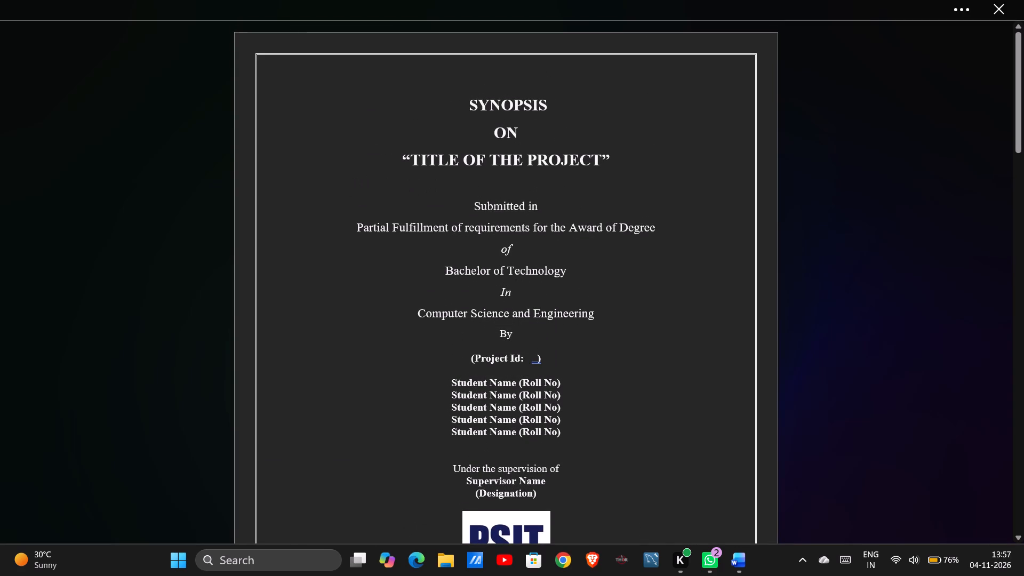
left_click(213, 190)
left_click_drag(217, 49, 173, 103)
scroll(173, 103, "down", 3)
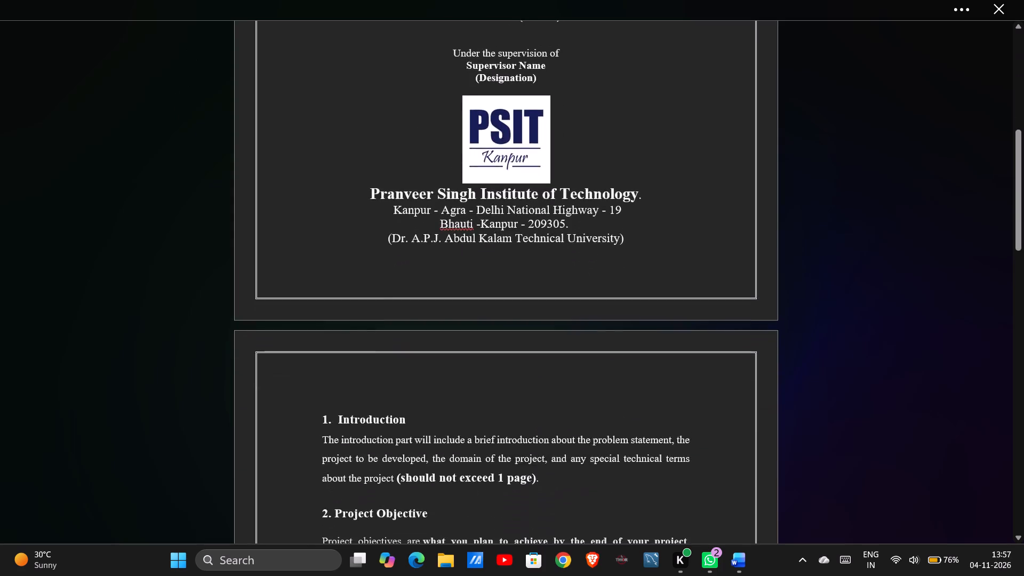
scroll(173, 103, "up", 7)
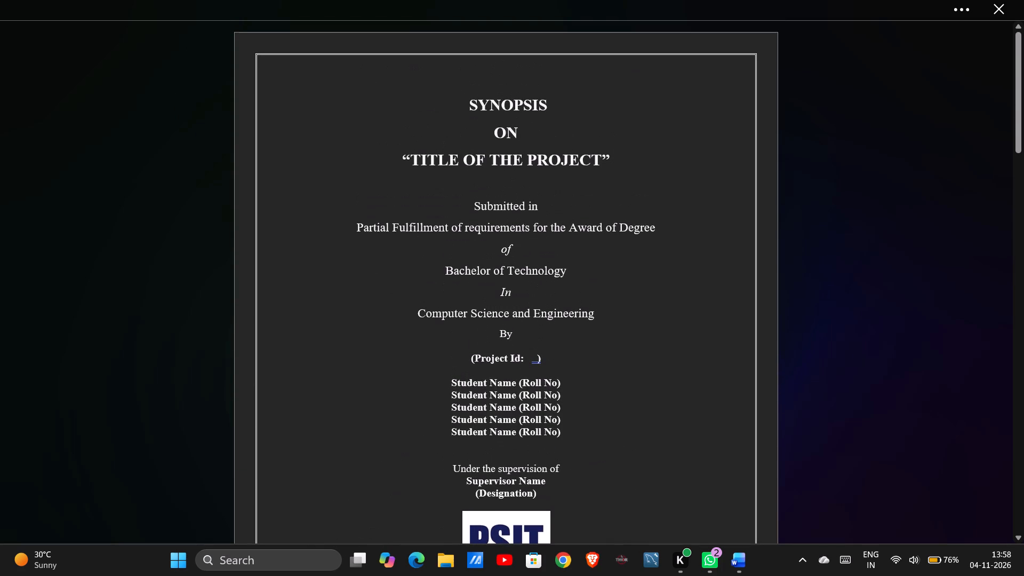
Switch the document page from a dark to a light background.
left_click(969, 1)
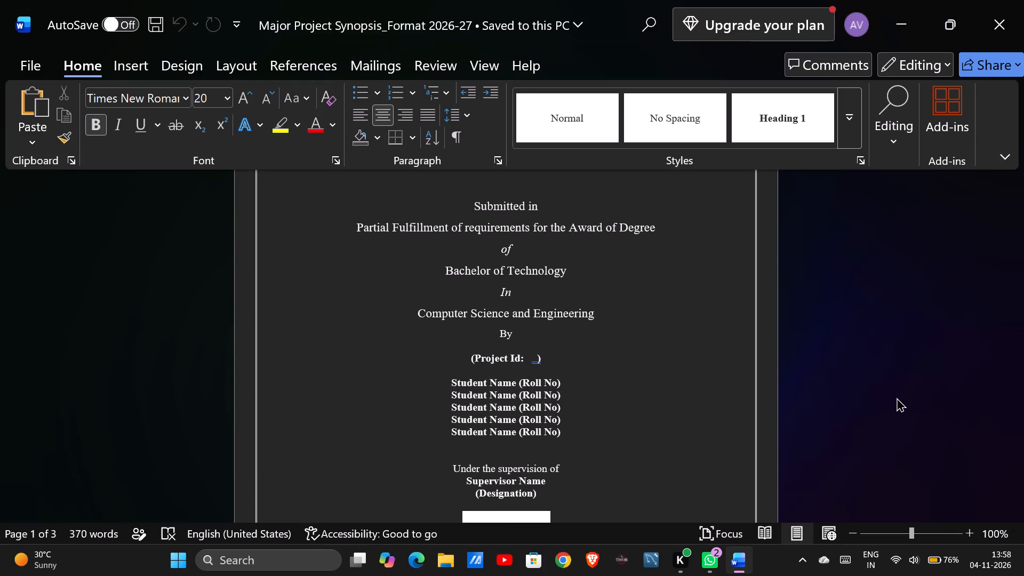
scroll(425, 293, "up", 1)
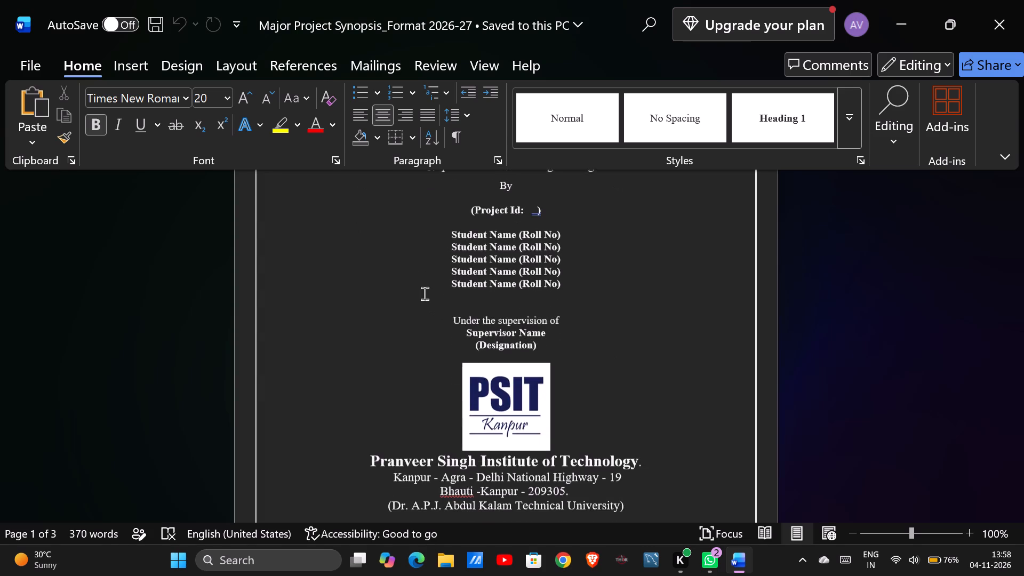
scroll(425, 293, "up", 7)
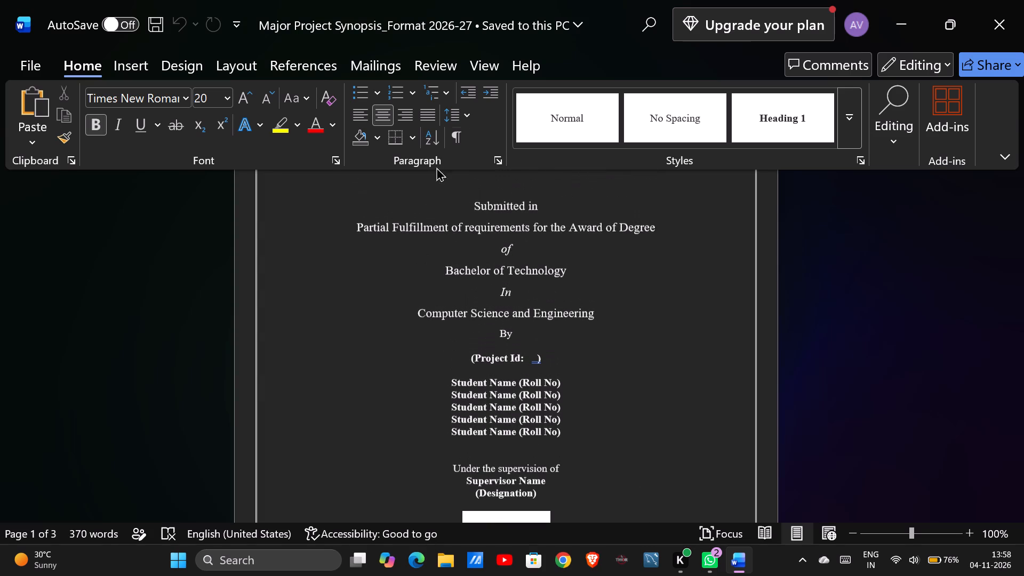
left_click(499, 54)
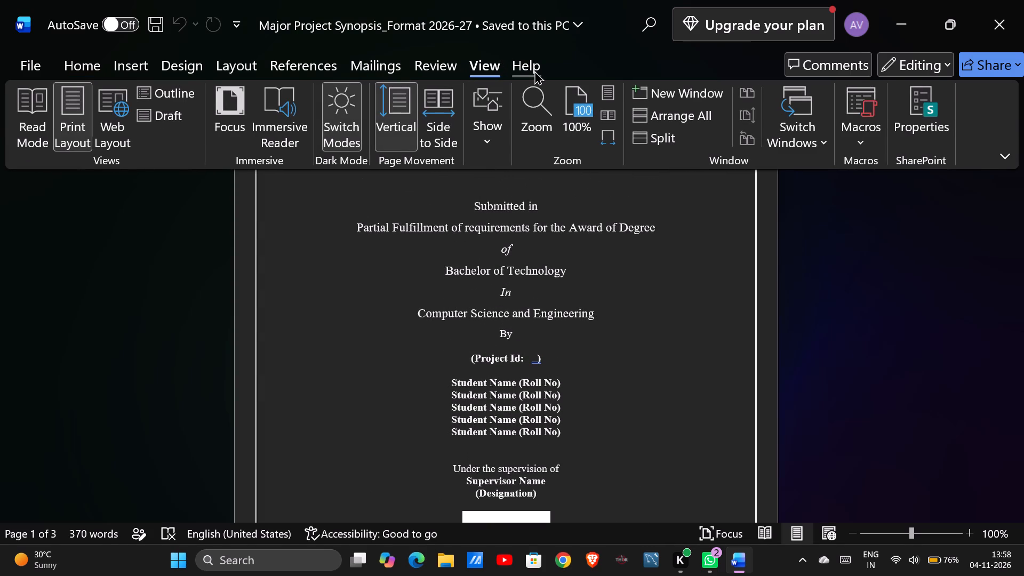
left_click(335, 102)
Review the cover page for the placeholder fields that need filling in, such as project ID, students and supervisor.
scroll(509, 281, "up", 1)
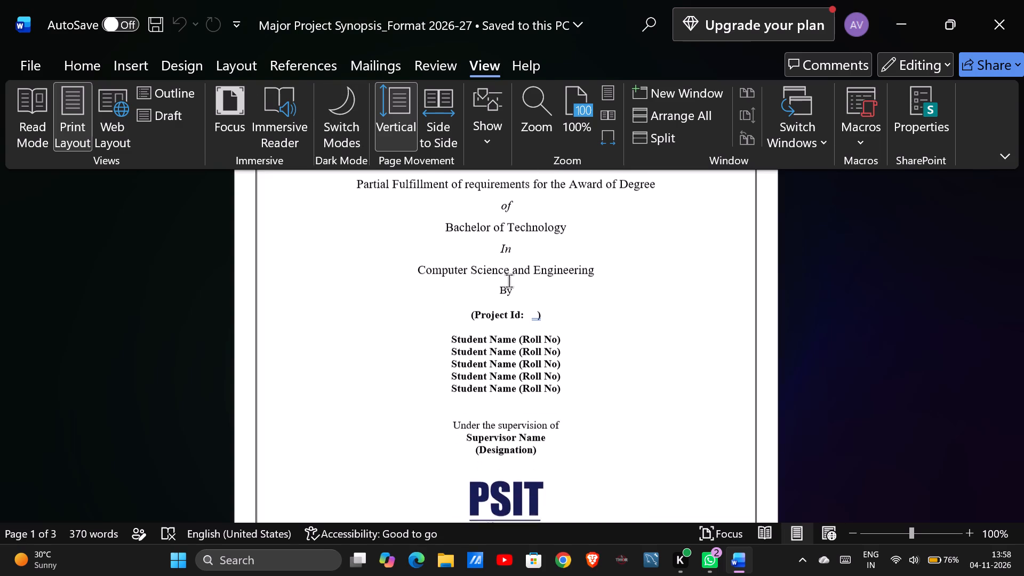
scroll(509, 281, "up", 1)
scroll(509, 281, "down", 2)
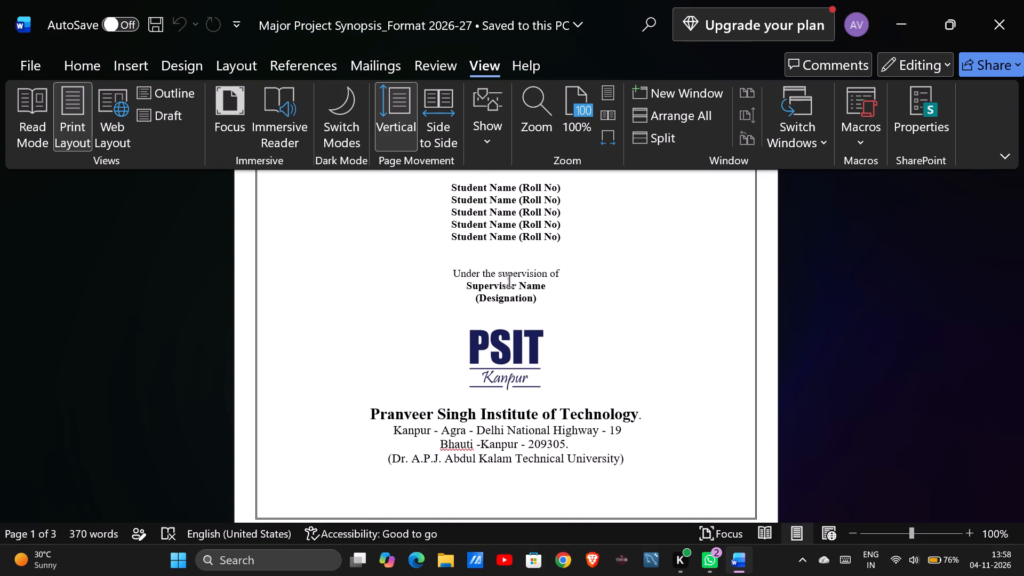
scroll(501, 309, "up", 3)
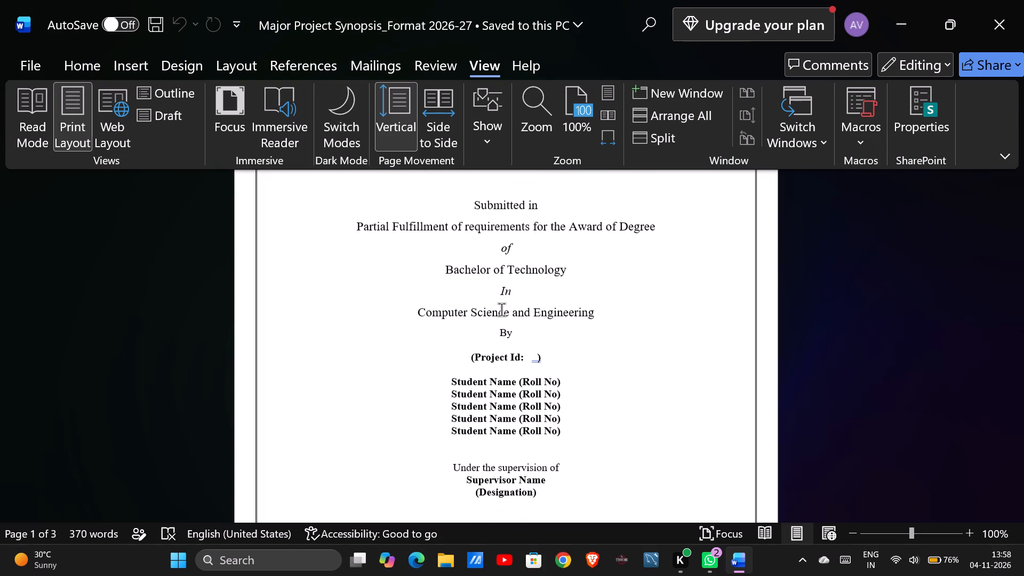
scroll(501, 309, "up", 1)
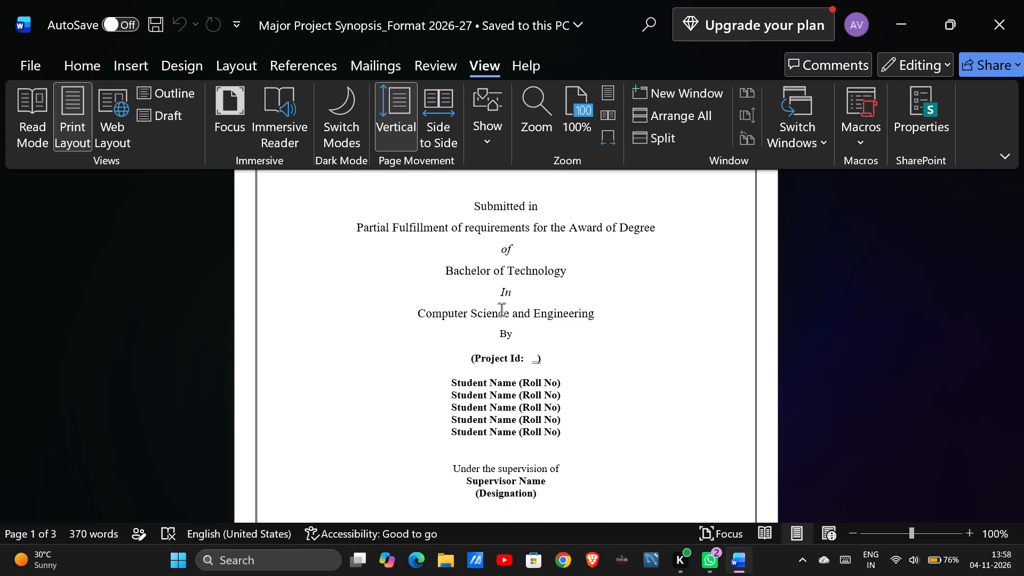
scroll(492, 423, "up", 1)
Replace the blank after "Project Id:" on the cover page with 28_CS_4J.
left_click(532, 356)
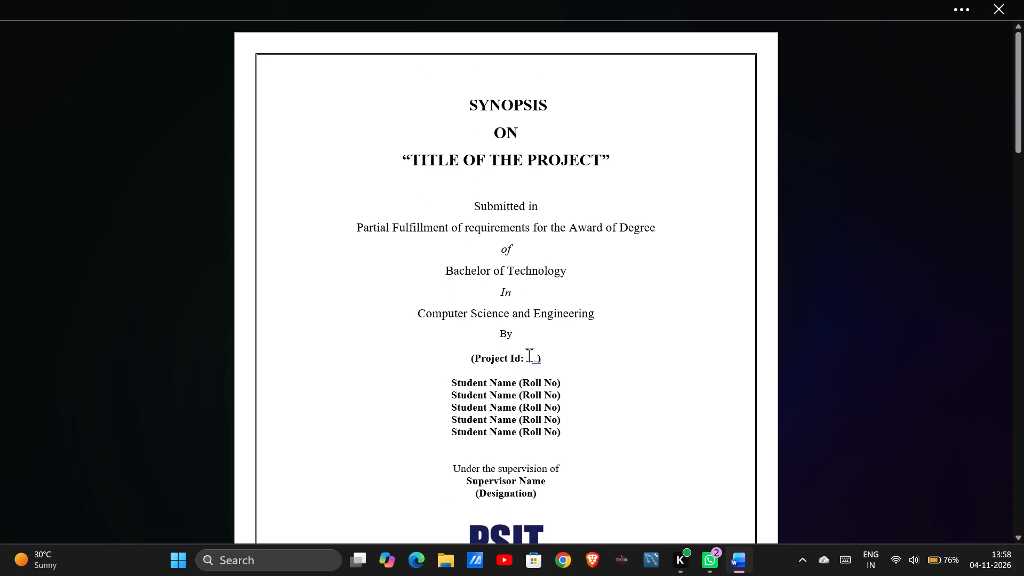
left_click(526, 359)
left_click(531, 360)
key("Right")
key("Right")
key("Left")
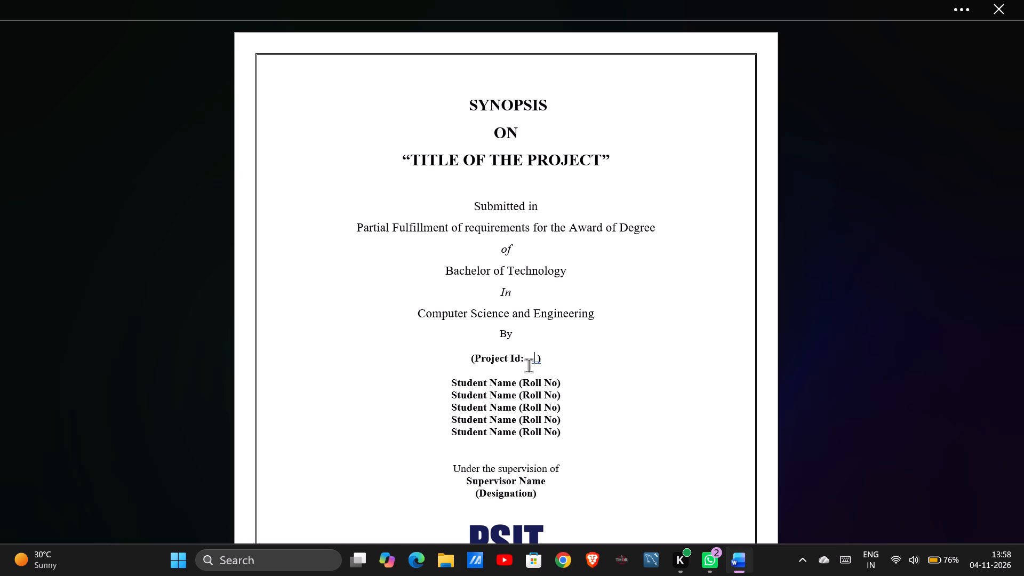
key("Right")
key("BackSpace")
key("BackSpace")
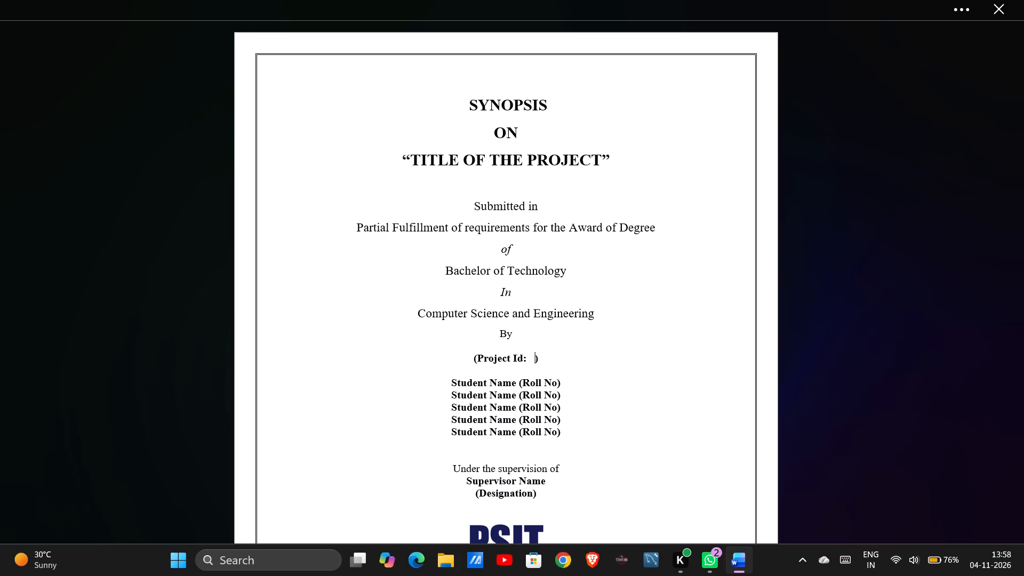
key("BackSpace")
key("BackSpace")
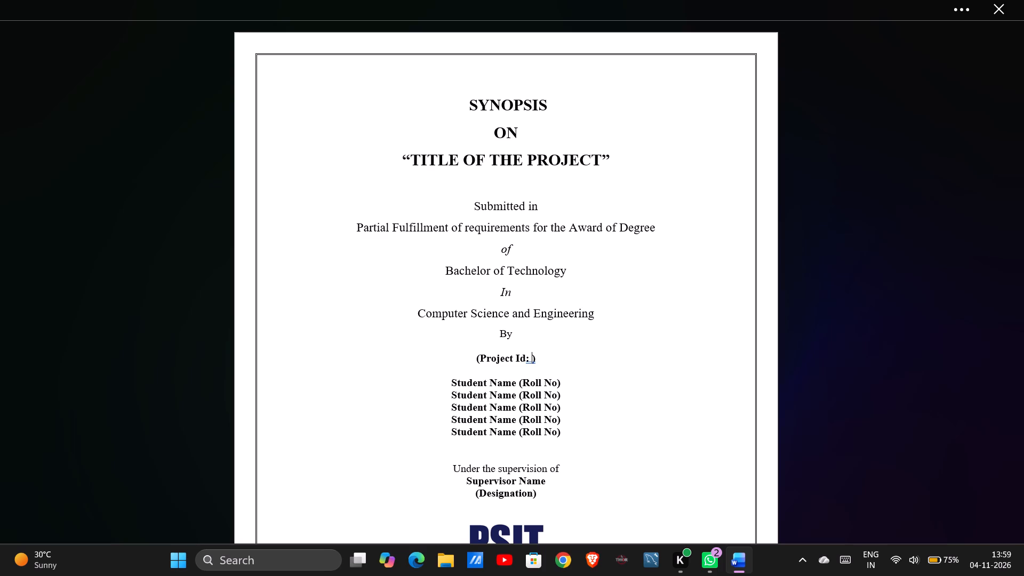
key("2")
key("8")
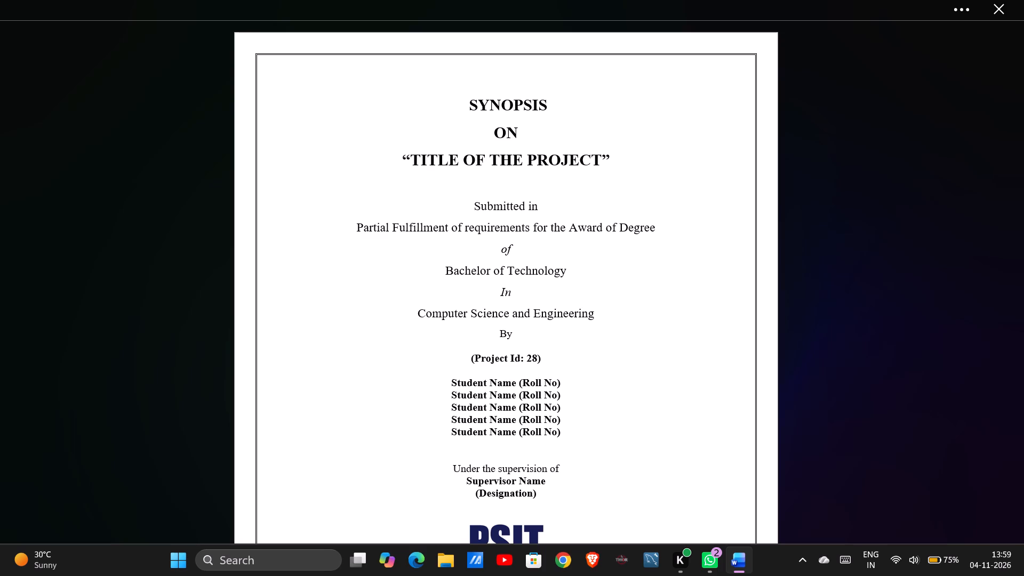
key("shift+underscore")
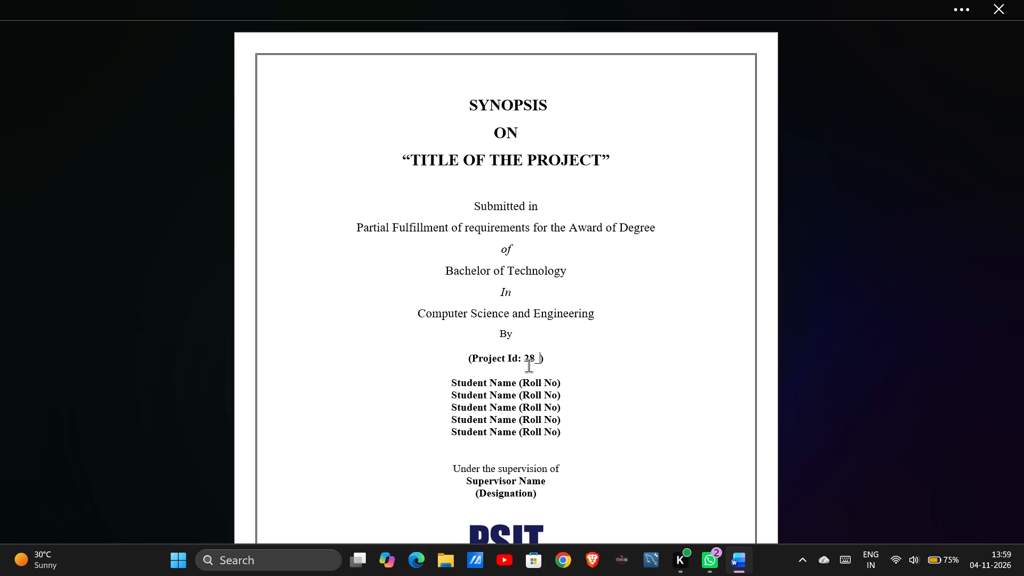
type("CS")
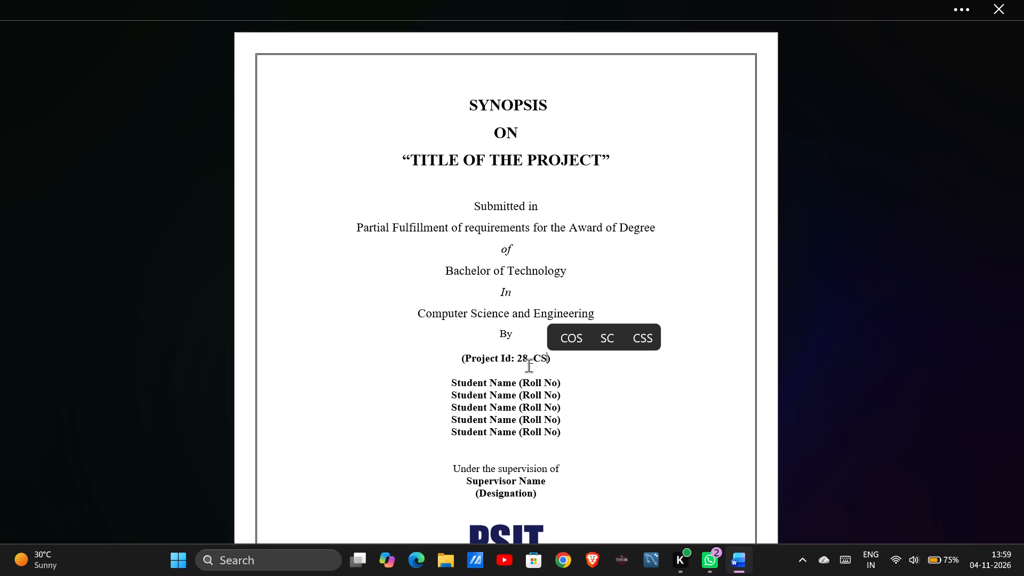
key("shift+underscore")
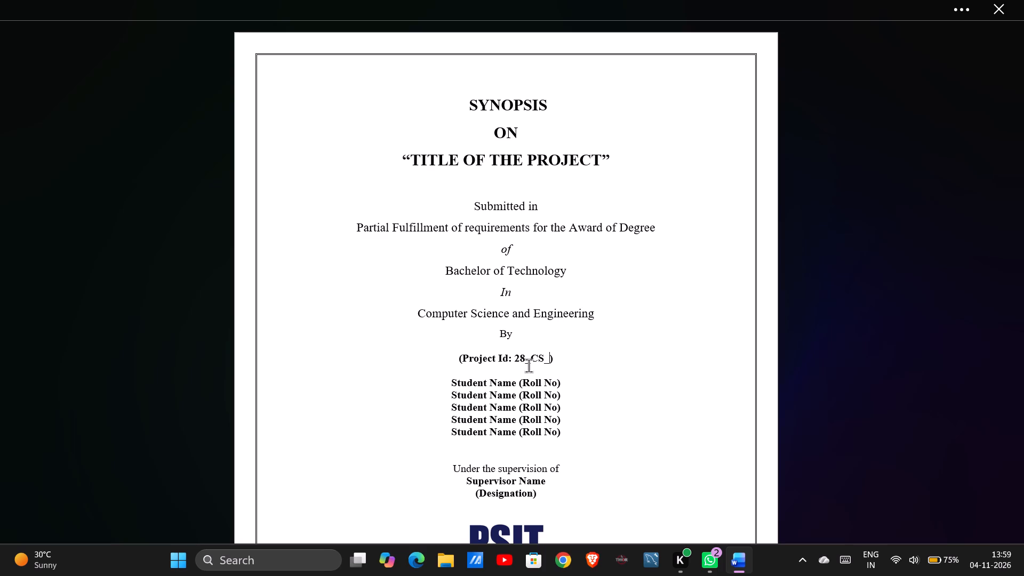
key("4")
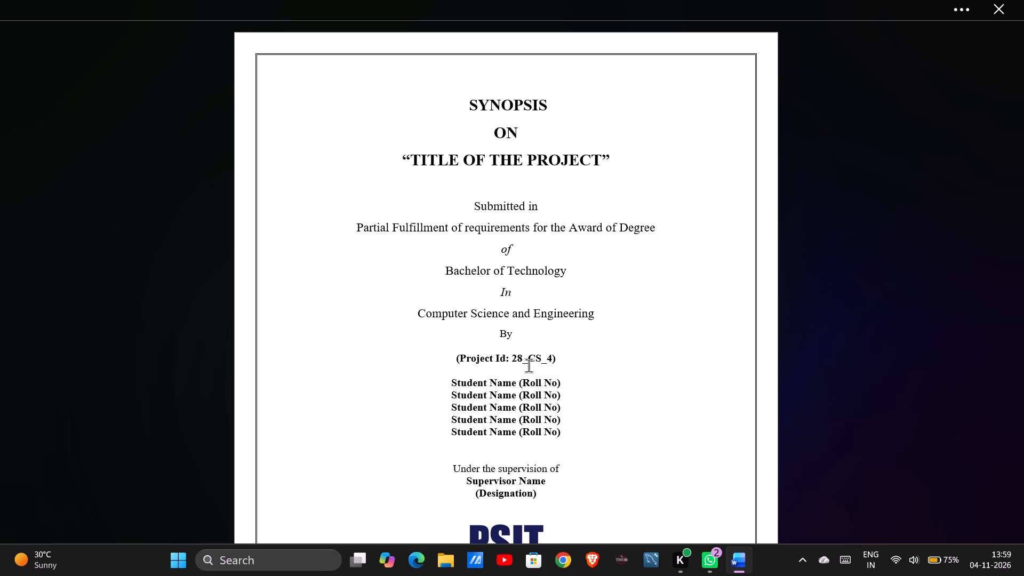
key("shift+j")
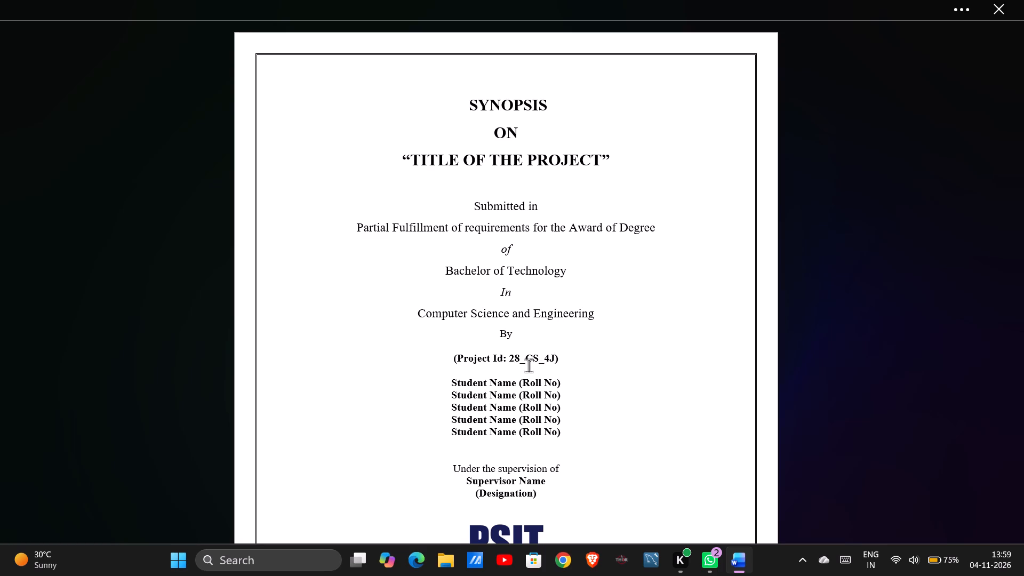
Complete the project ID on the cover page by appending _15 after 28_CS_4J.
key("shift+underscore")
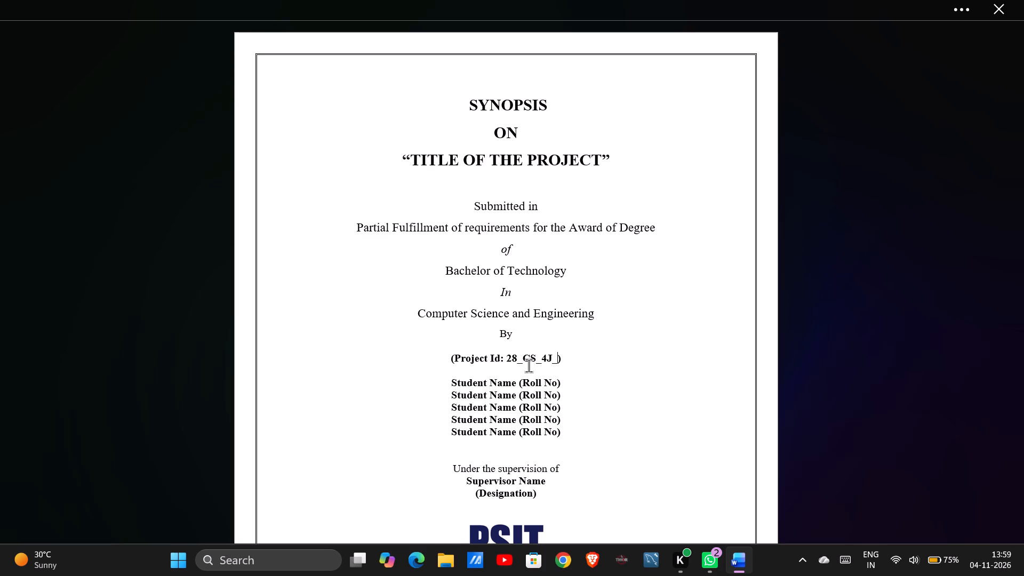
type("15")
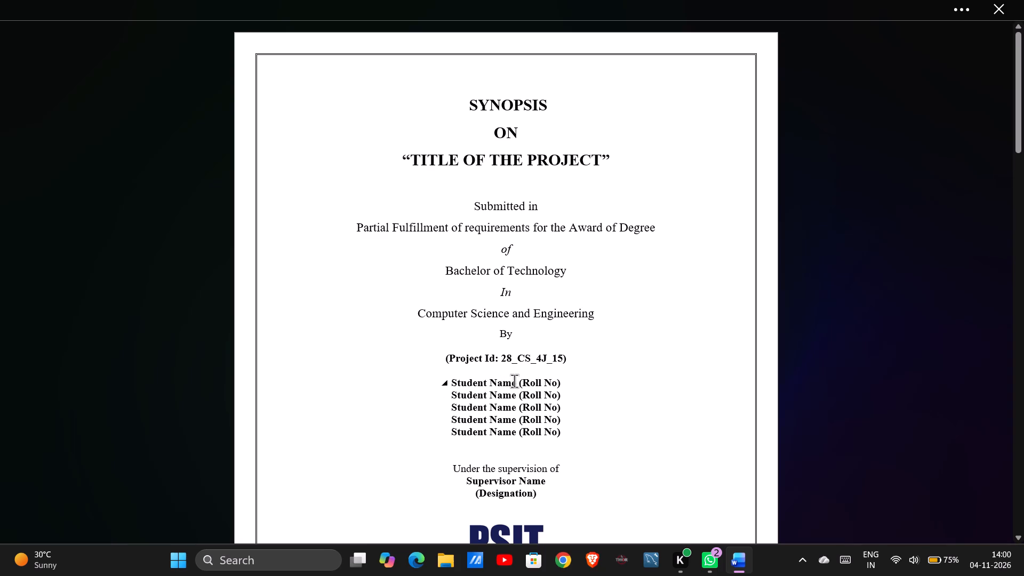
Replace the first "Student Name" placeholder on the cover page with the first student's full name.
left_click(515, 381)
left_click_drag(515, 381, 464, 381)
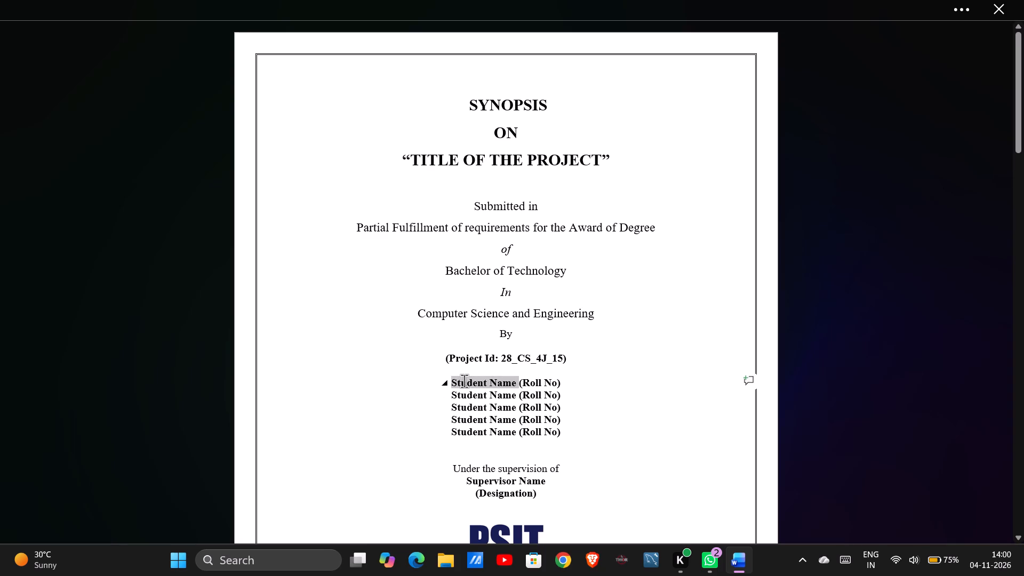
left_click_drag(464, 381, 454, 380)
left_click_drag(454, 380, 452, 380)
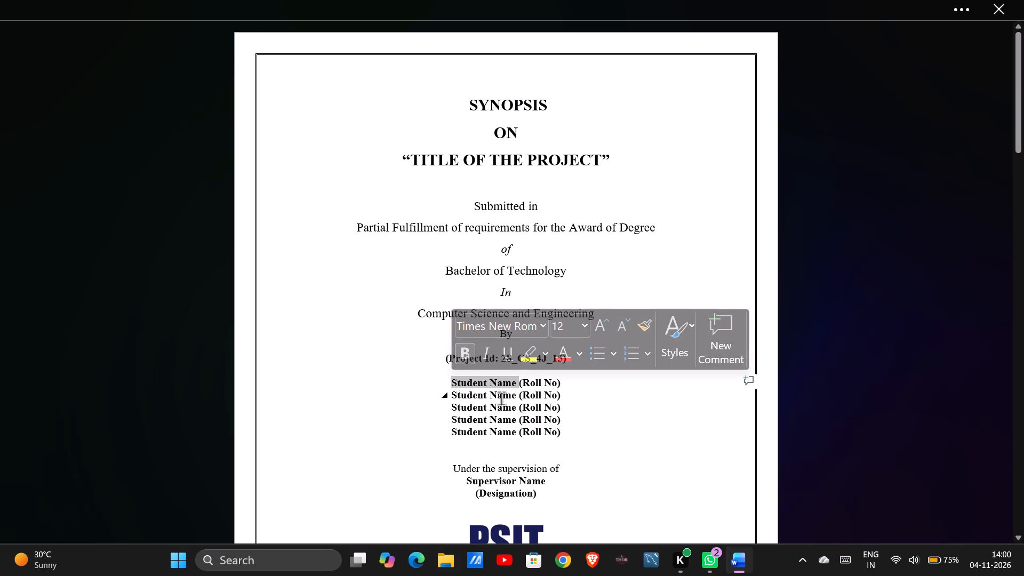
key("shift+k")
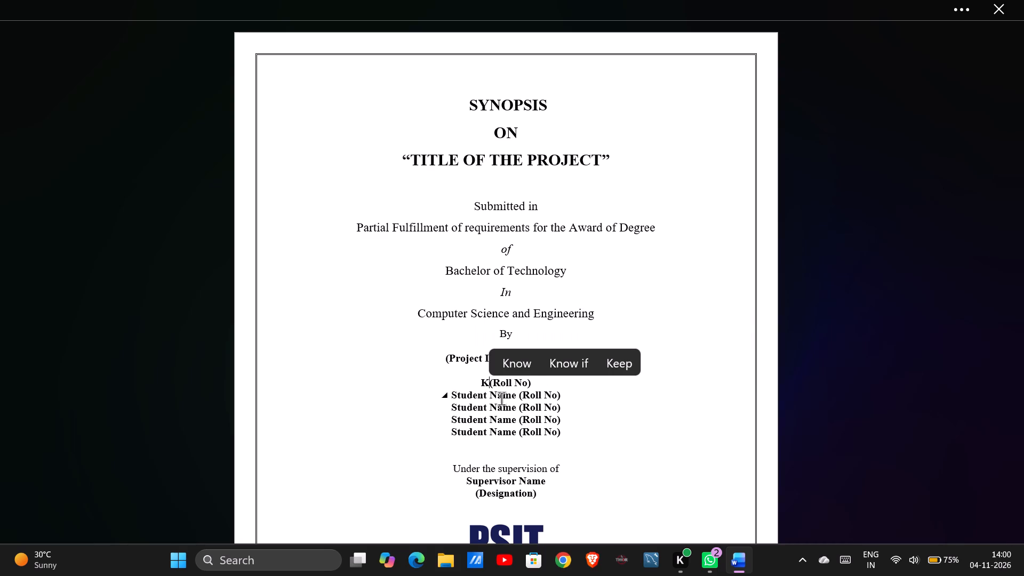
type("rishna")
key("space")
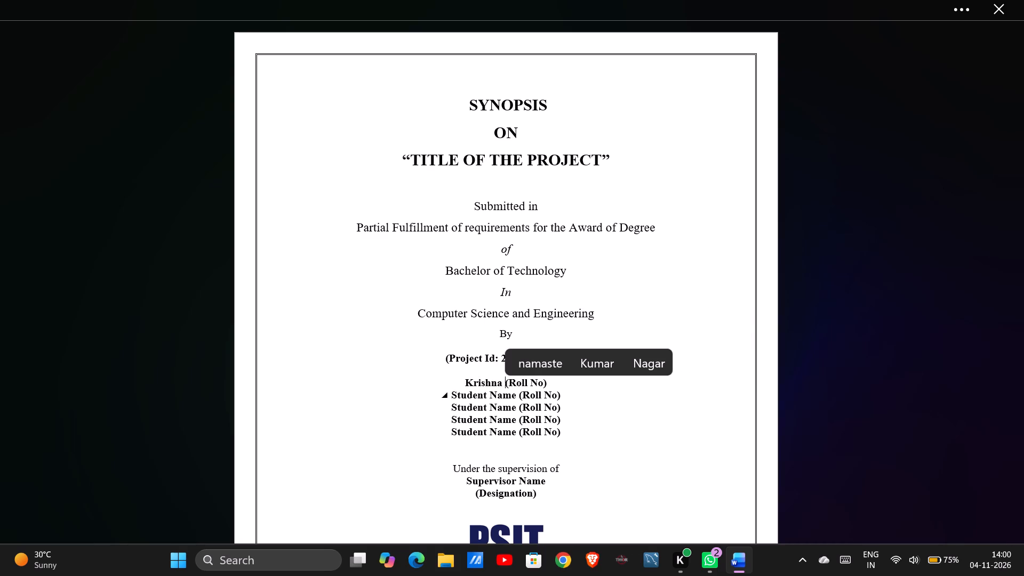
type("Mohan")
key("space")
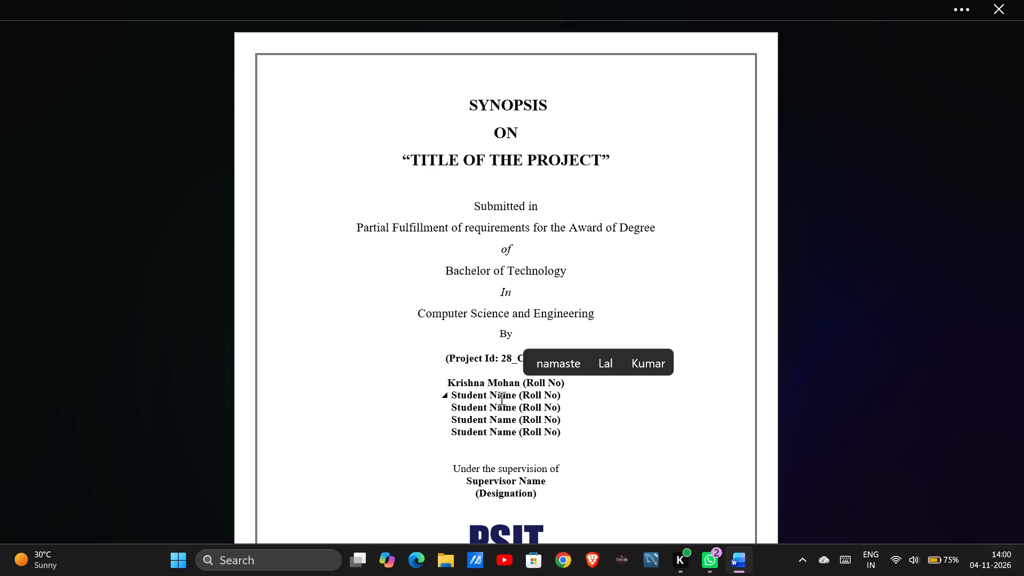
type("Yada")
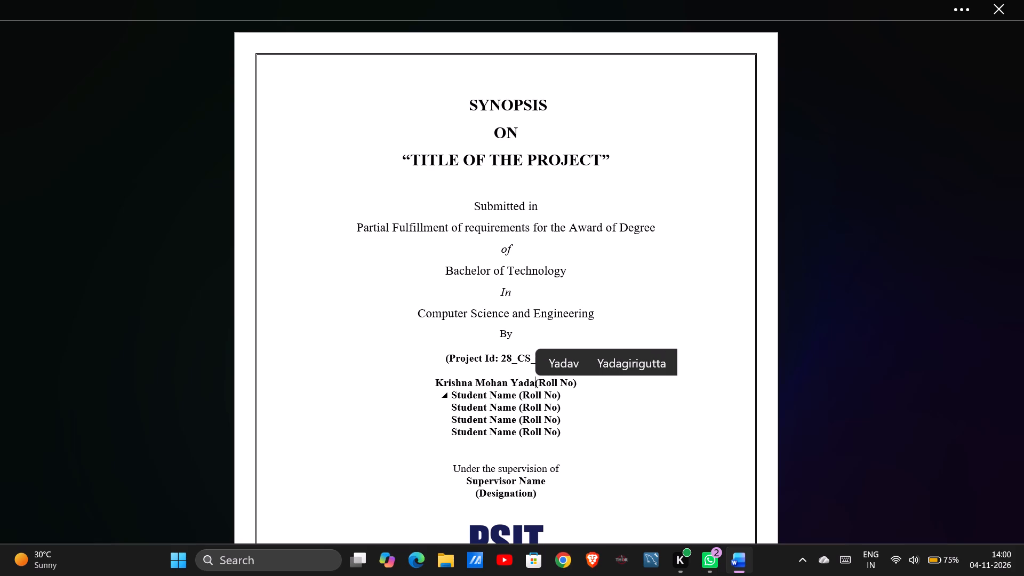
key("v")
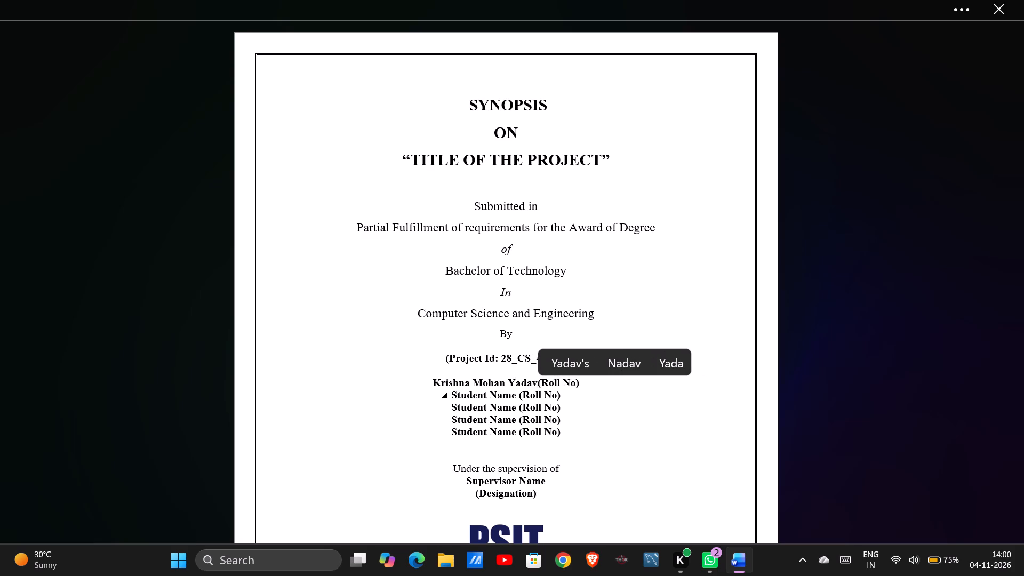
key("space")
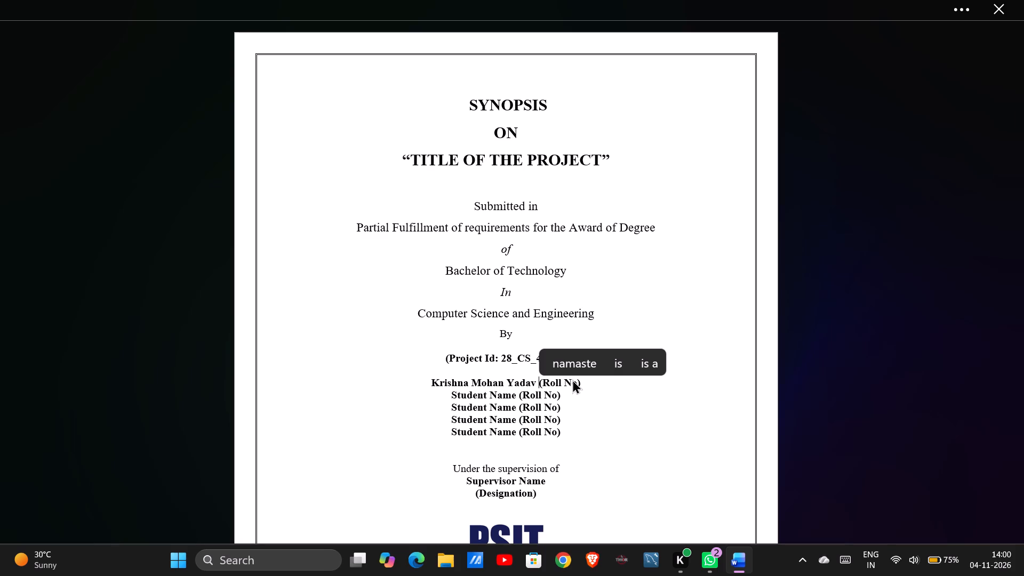
Replace the "Roll No" placeholder in the first student's brackets with that student's roll number.
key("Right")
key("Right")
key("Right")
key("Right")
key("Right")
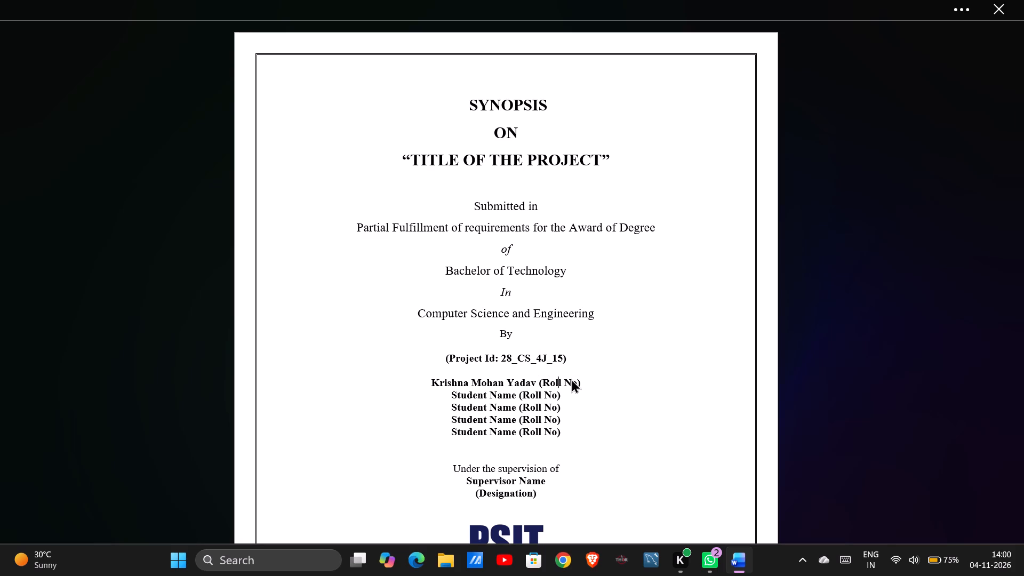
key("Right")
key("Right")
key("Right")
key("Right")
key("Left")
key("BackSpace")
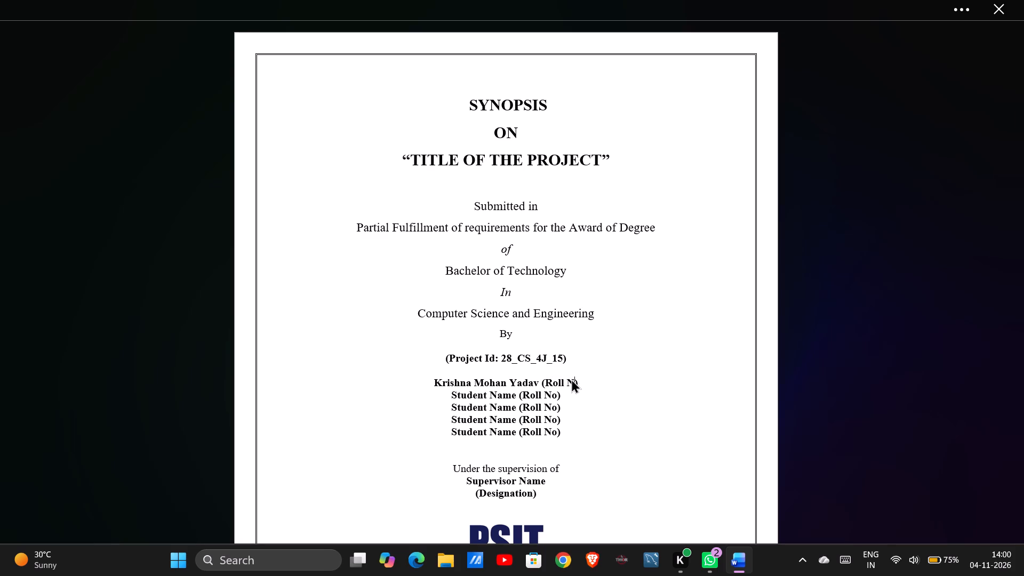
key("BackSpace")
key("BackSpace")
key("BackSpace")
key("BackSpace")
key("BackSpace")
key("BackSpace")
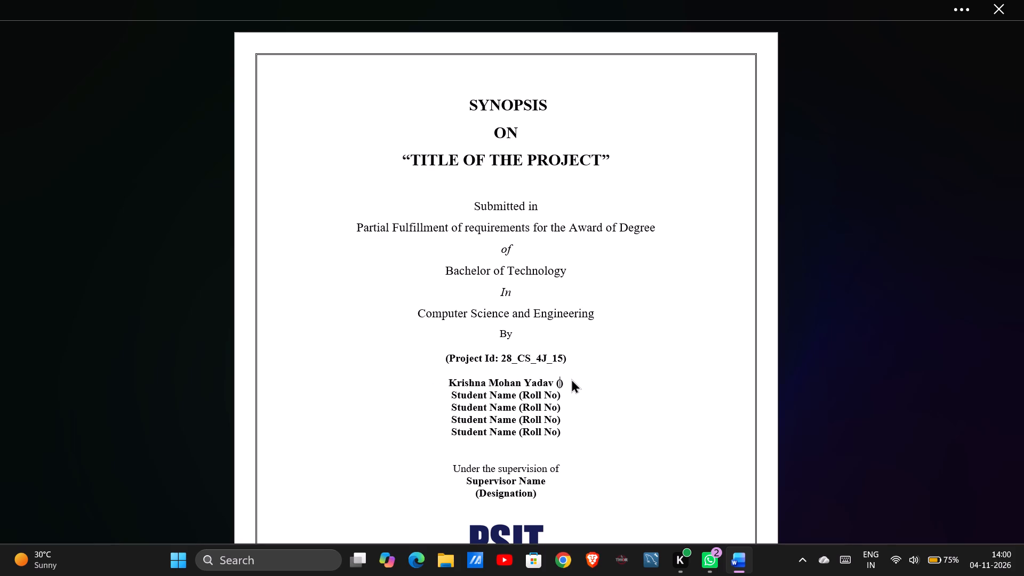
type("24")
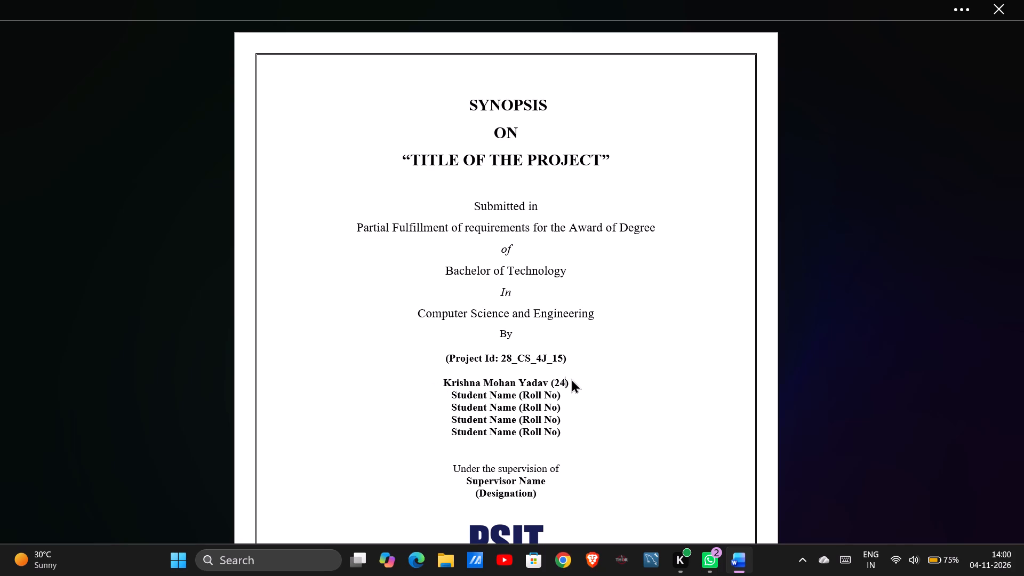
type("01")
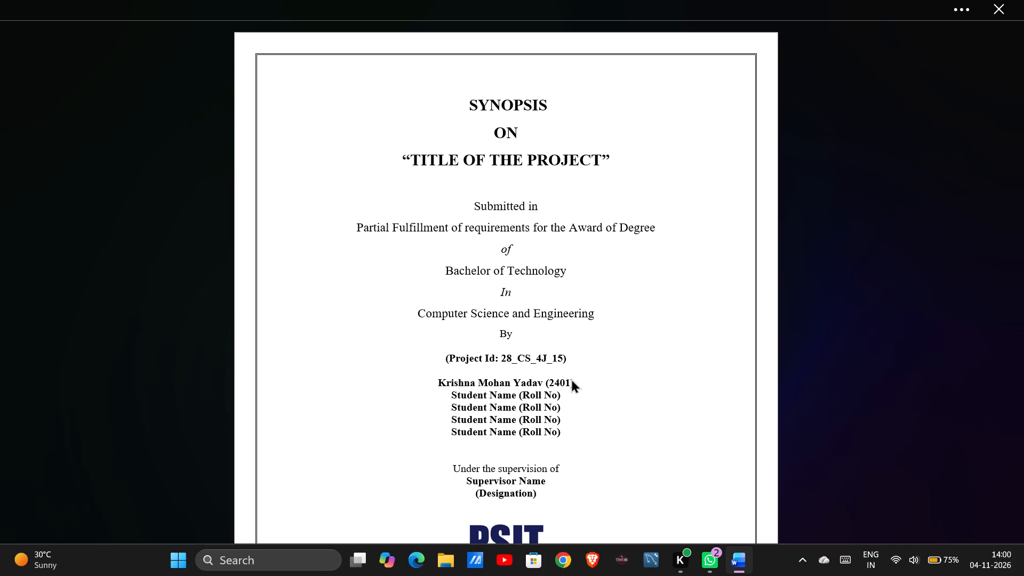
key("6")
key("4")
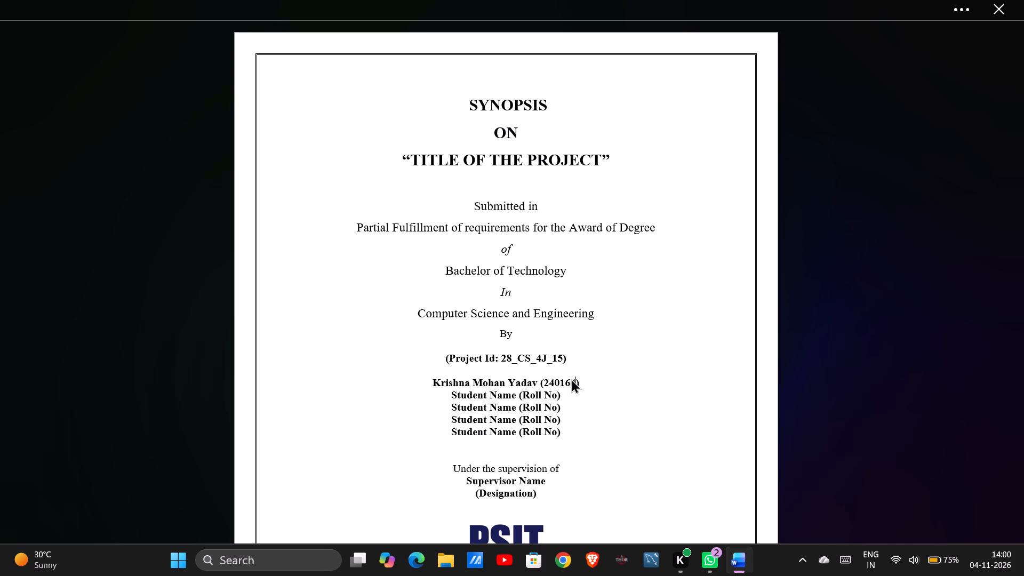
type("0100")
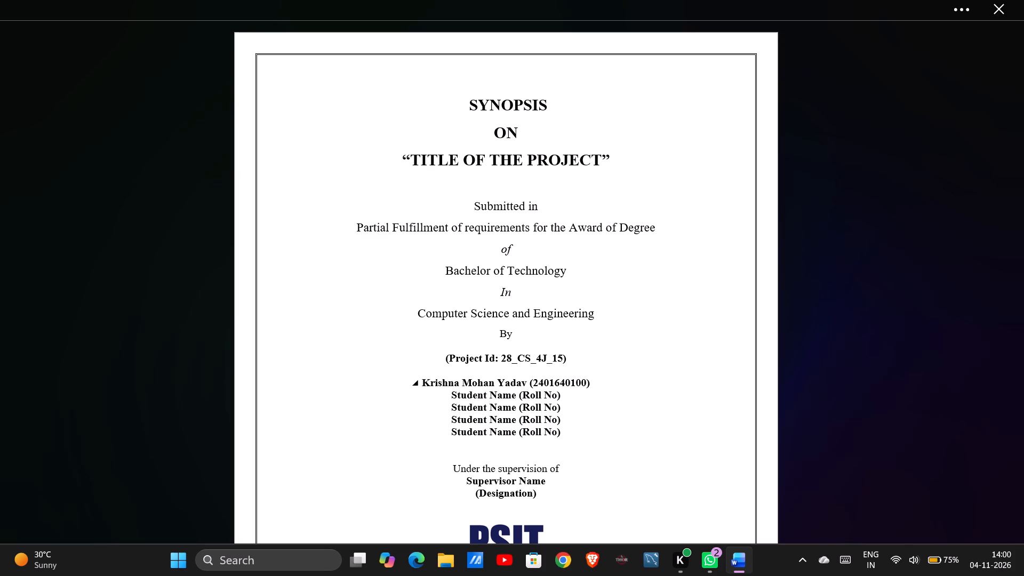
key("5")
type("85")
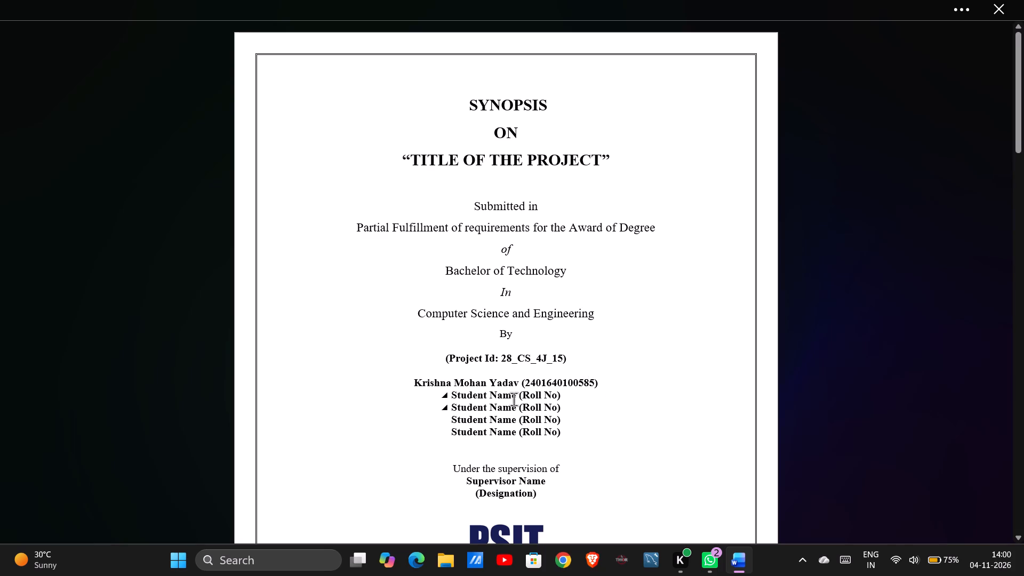
Replace the "Student Name" placeholder on the second student line with the second student's full name.
left_click(516, 395)
key("BackSpace")
key("BackSpace")
key("BackSpace")
key("BackSpace")
key("BackSpace")
key("BackSpace")
key("BackSpace")
key("BackSpace")
key("BackSpace")
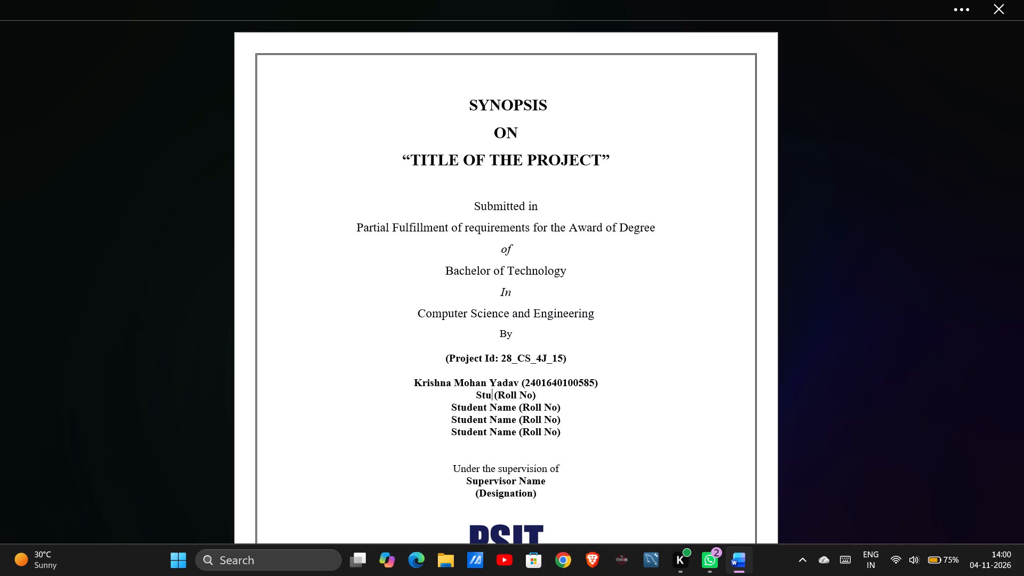
key("BackSpace")
key("BackSpace")
key("BackSpace")
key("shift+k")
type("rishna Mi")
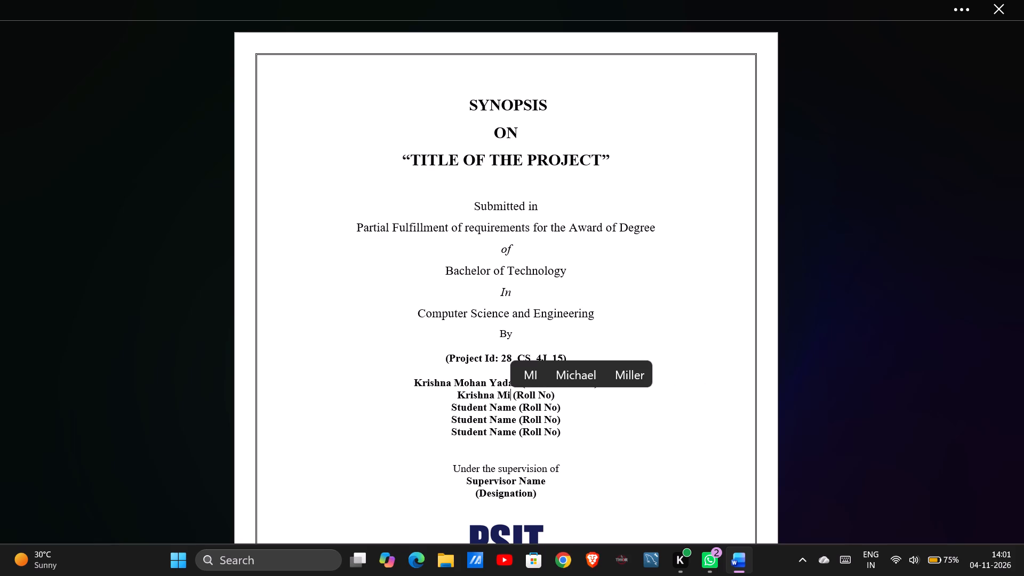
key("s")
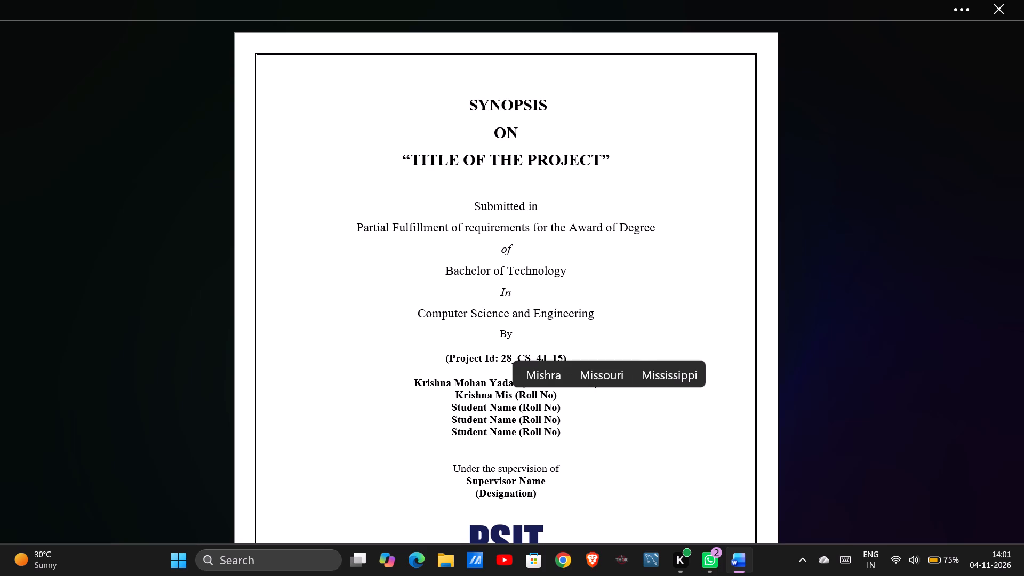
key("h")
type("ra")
Replace the "Roll No" placeholder in the second student's brackets with a roll number.
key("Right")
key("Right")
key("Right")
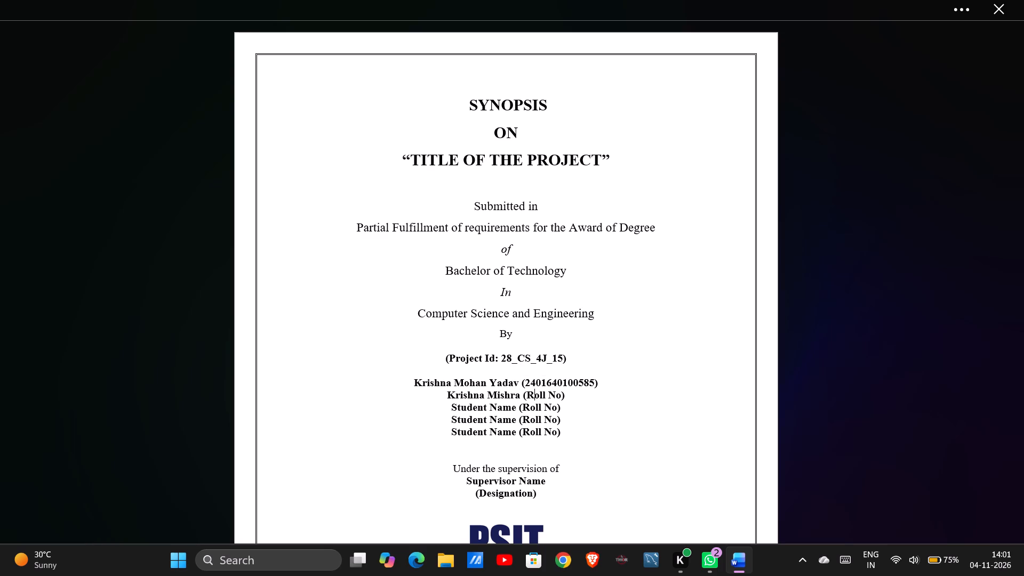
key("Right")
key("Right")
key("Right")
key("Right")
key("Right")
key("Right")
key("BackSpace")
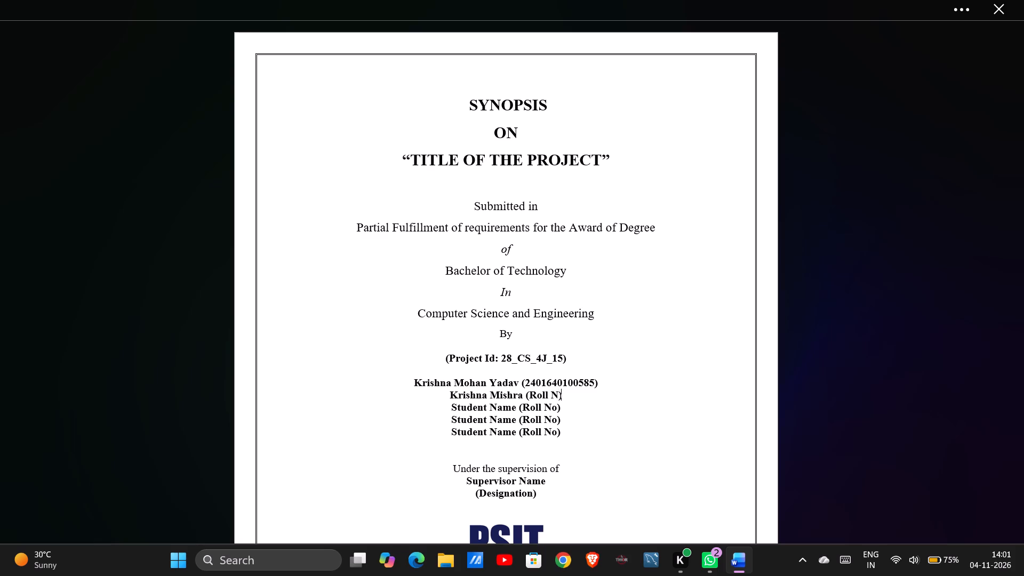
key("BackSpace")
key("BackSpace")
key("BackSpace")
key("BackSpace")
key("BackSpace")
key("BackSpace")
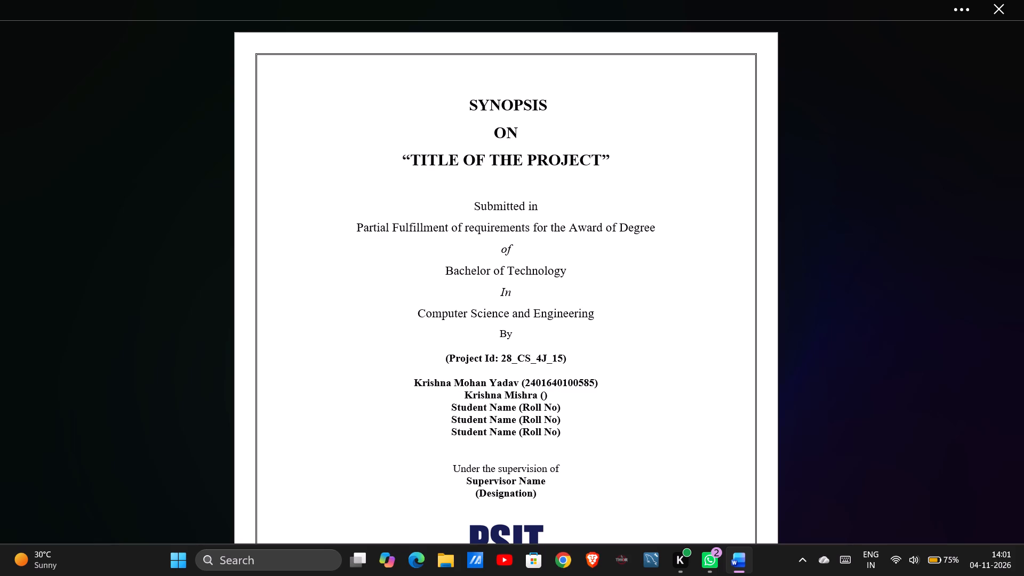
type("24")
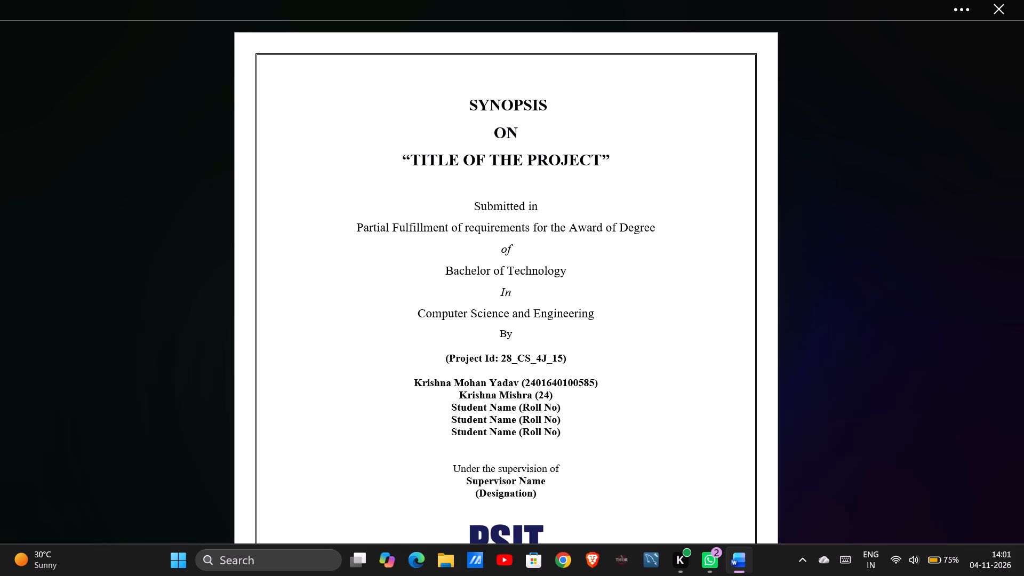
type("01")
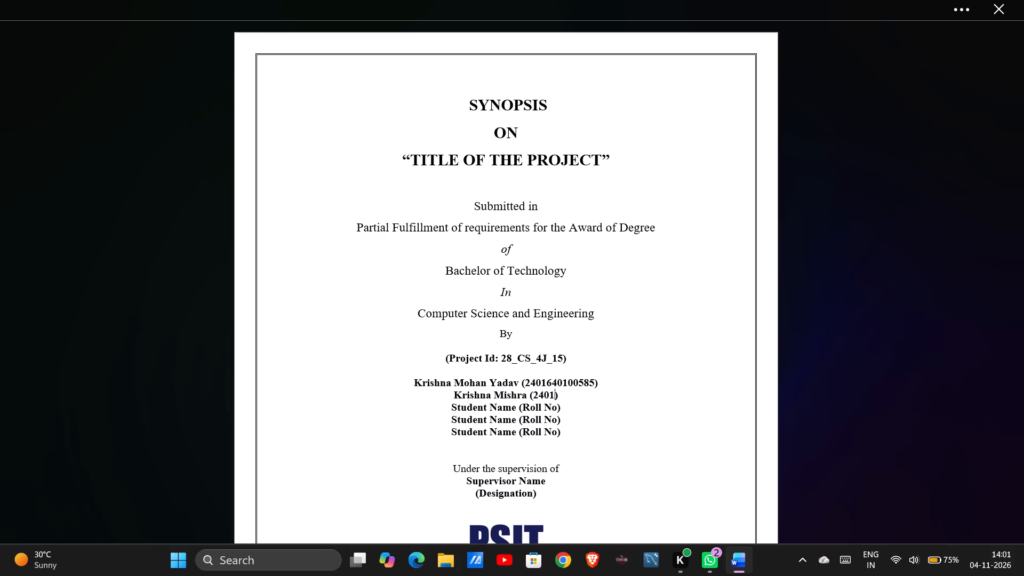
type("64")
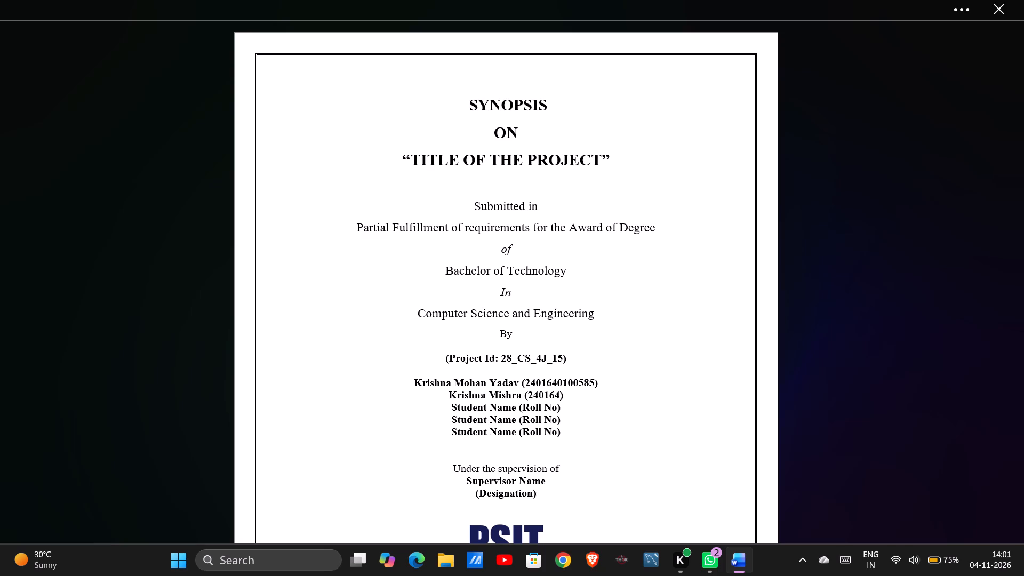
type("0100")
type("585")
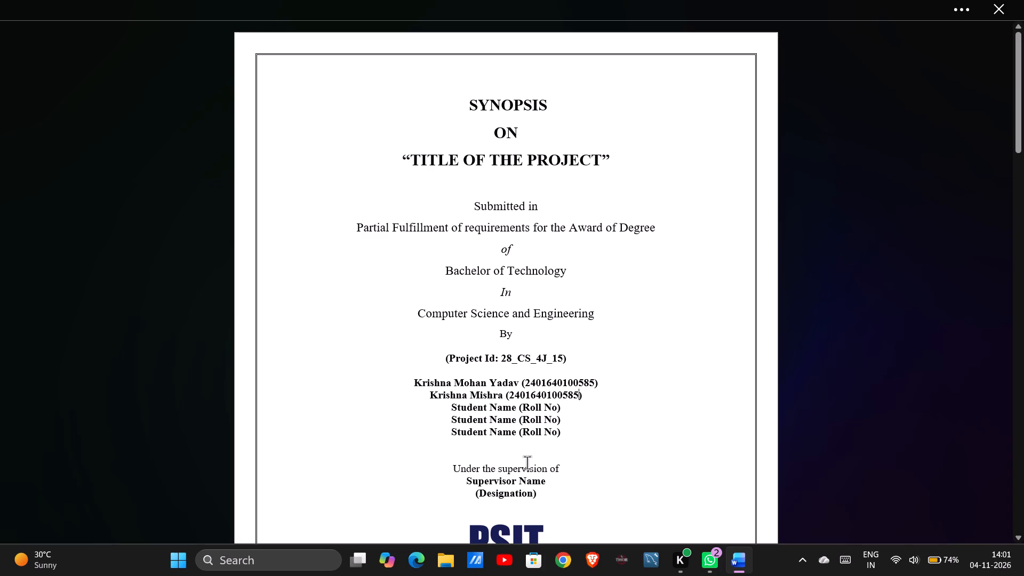
Replace the "Student Name" placeholder on the third student line with the third student's full name.
left_click(516, 409)
key("BackSpace")
key("BackSpace")
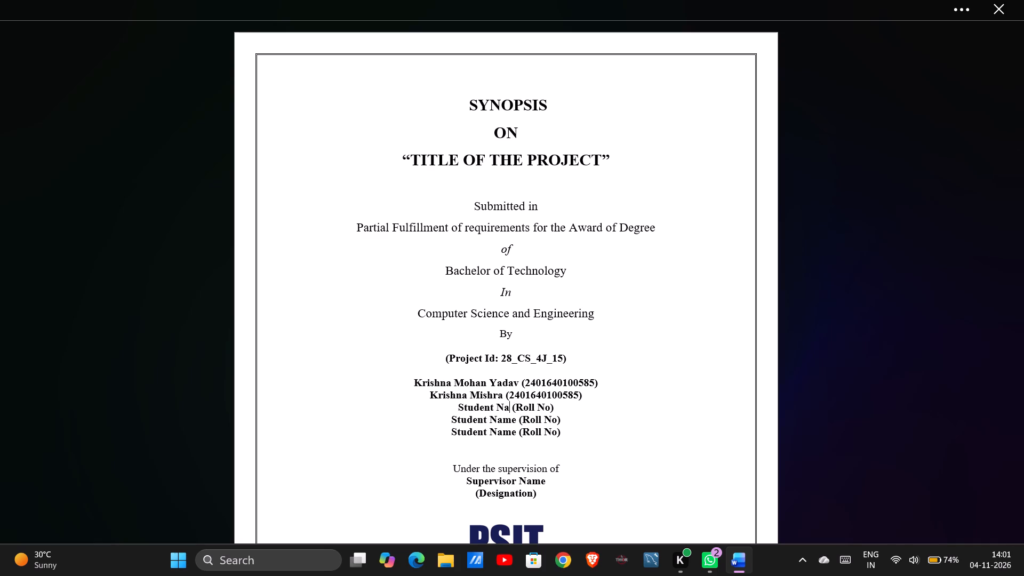
key("BackSpace")
key("BackSpace")
key("BackSpace")
key("BackSpace")
key("BackSpace")
key("BackSpace")
key("BackSpace")
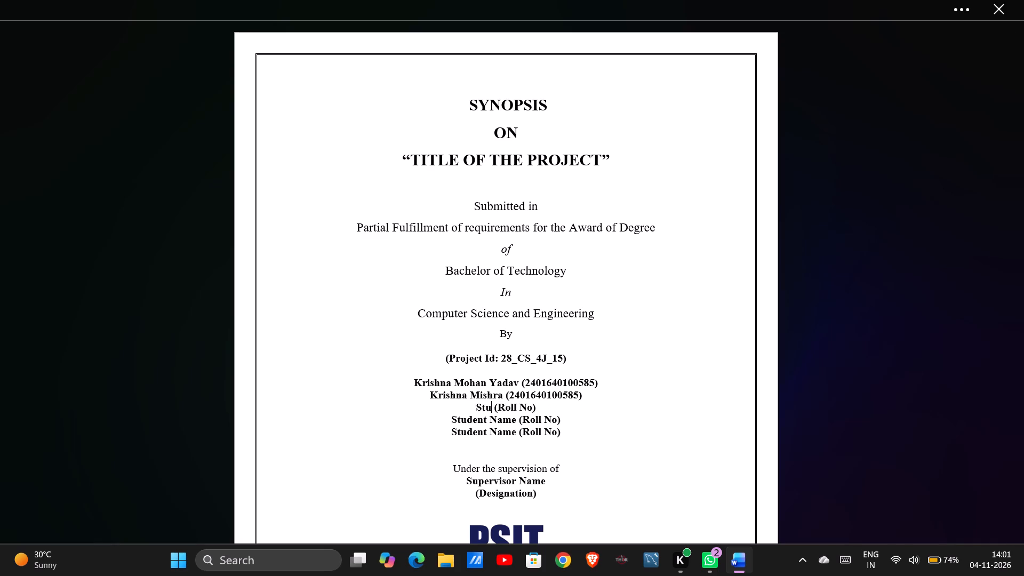
key("BackSpace")
key("BackSpace")
key("BackSpace")
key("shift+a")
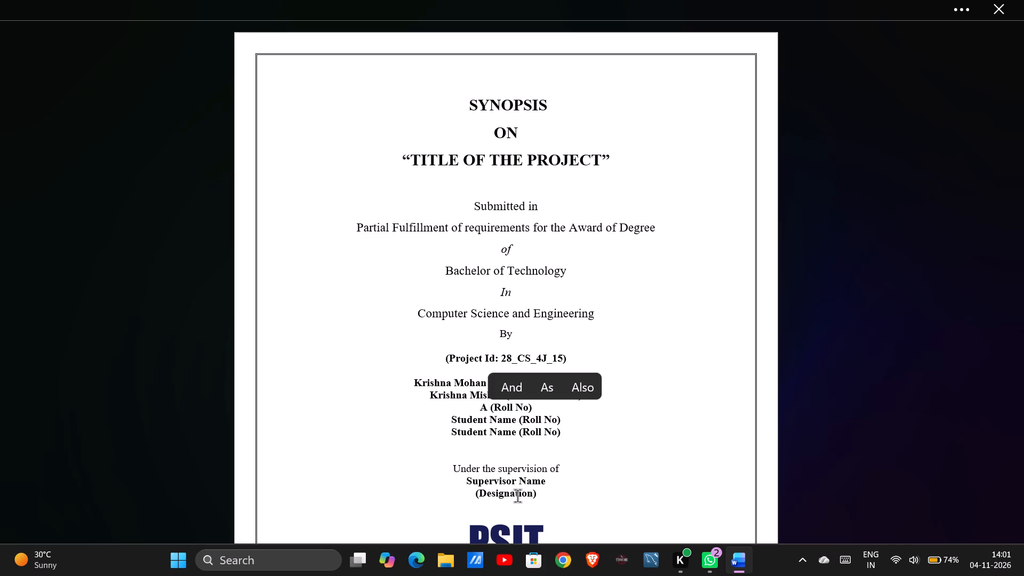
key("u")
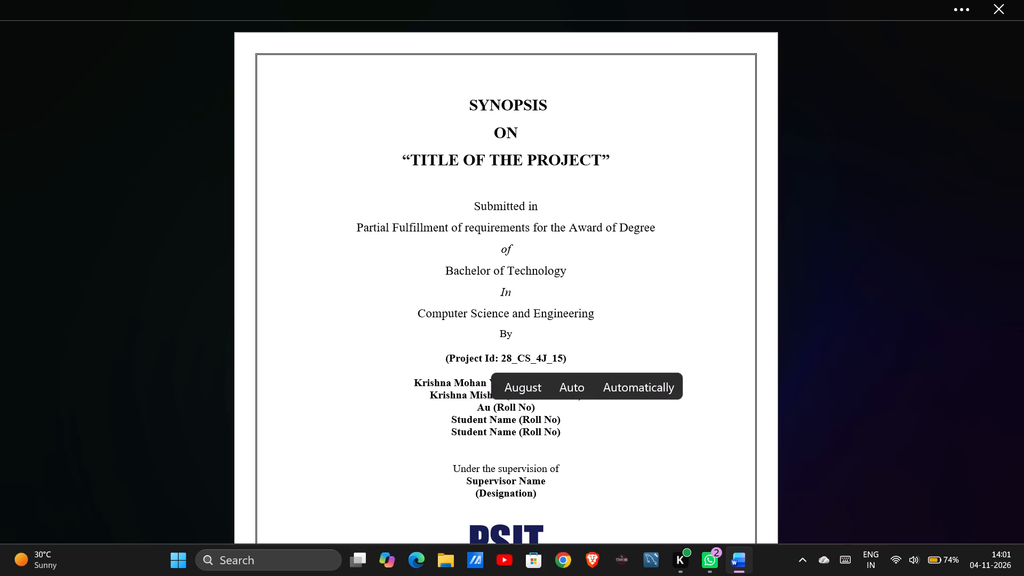
key("BackSpace")
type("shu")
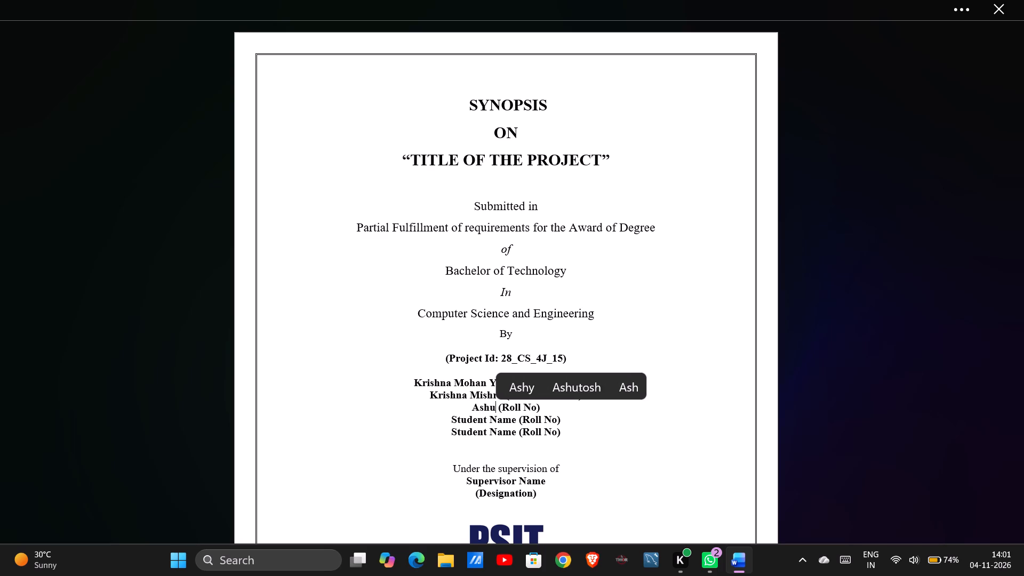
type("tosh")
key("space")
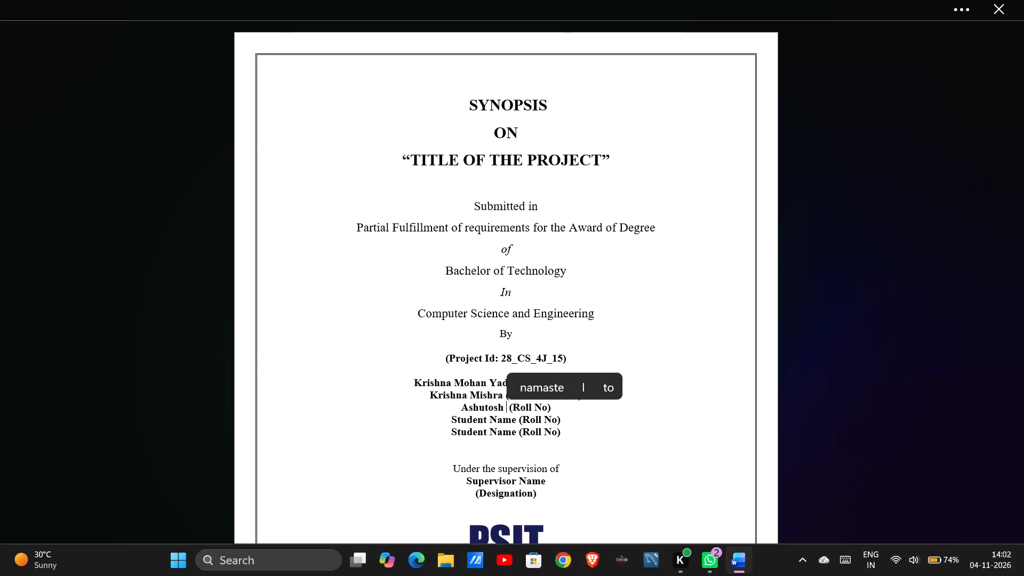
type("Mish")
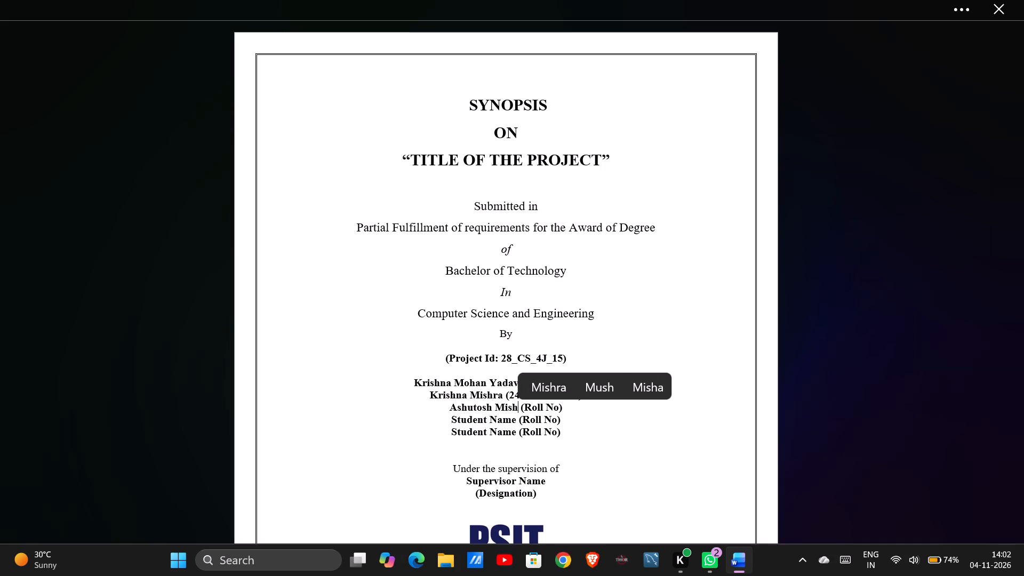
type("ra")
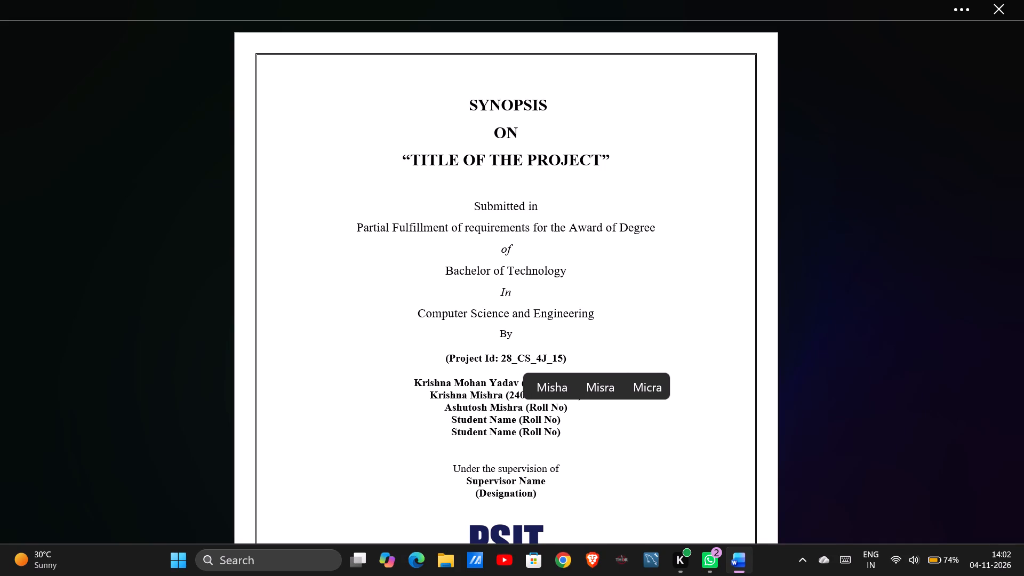
Delete the "Roll No" placeholder text inside the third student's brackets, keeping the brackets.
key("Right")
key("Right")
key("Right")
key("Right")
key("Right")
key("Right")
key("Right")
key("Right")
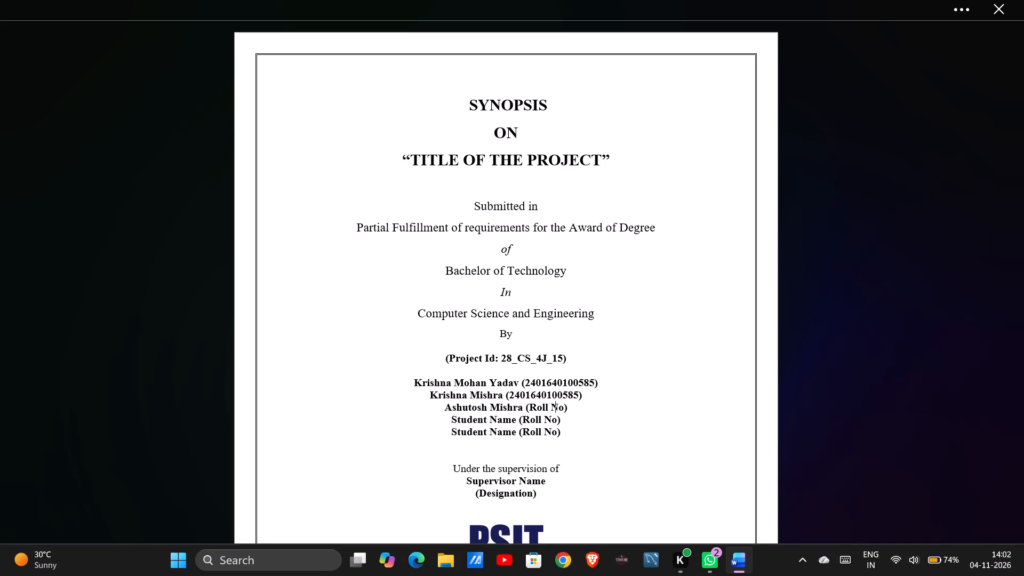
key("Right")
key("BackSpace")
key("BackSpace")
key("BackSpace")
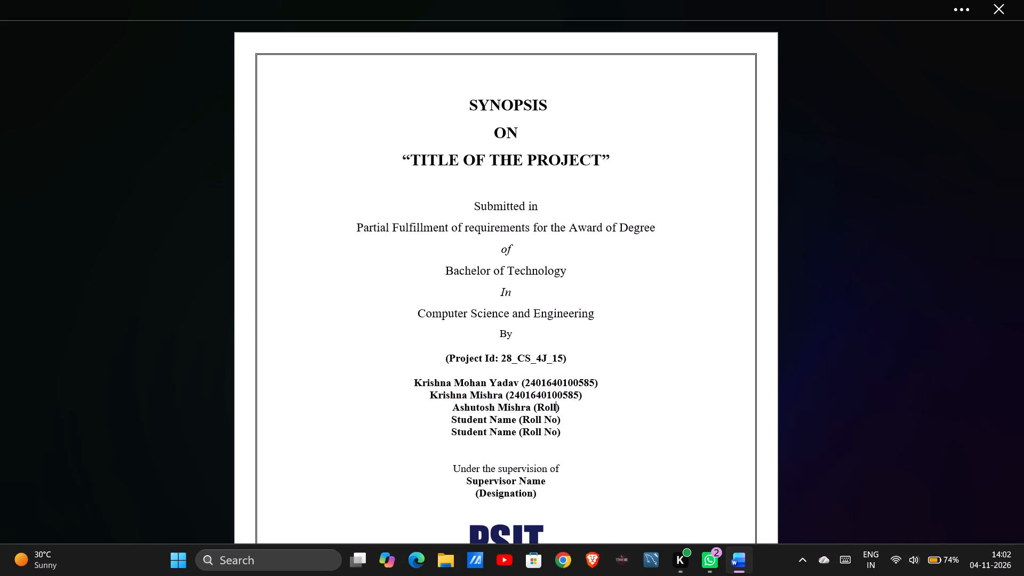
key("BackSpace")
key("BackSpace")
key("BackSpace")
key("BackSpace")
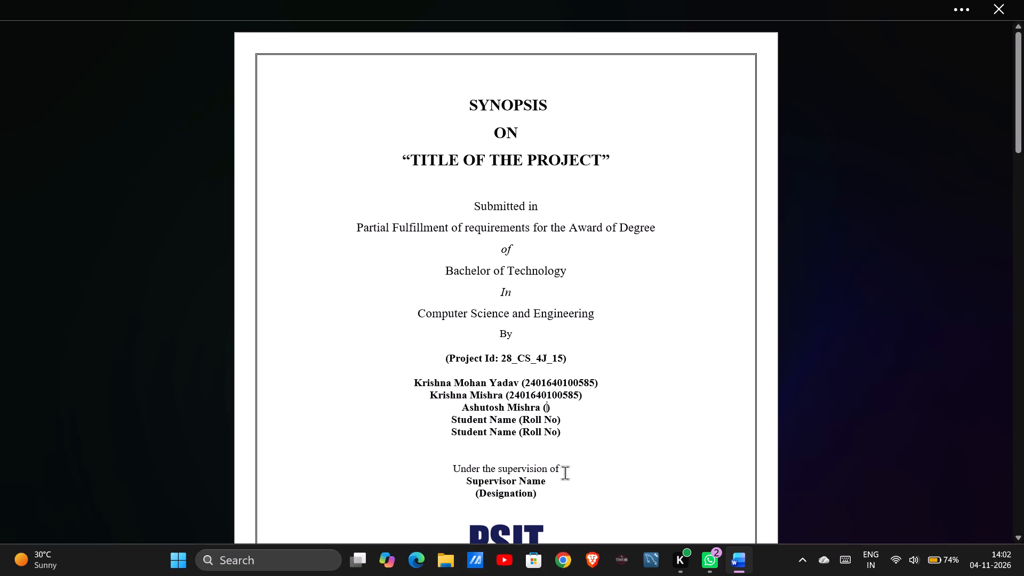
Change the last digit of the second student's roll number to 4.
left_click(578, 390)
key("BackSpace")
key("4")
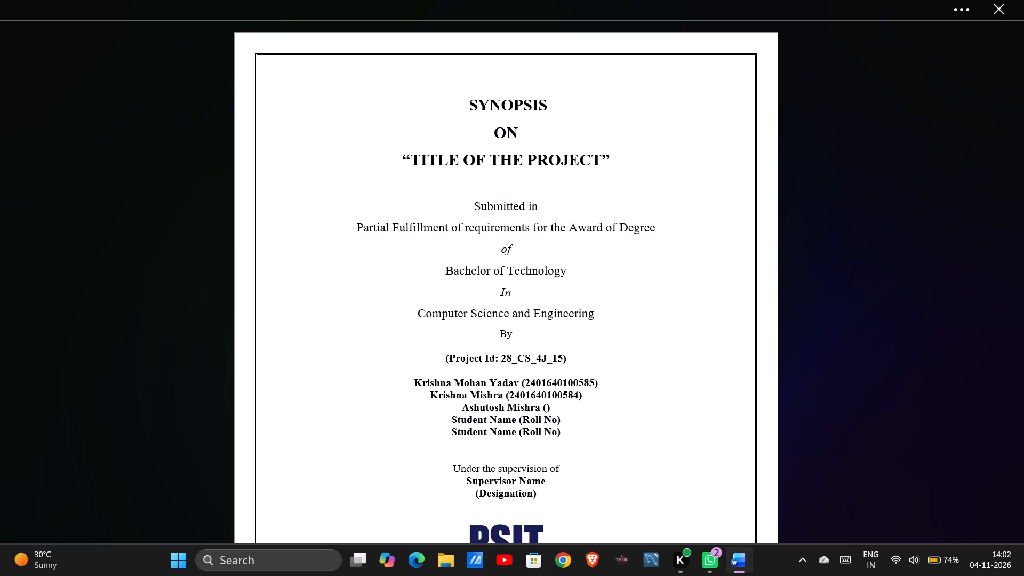
Enter the third student's roll number inside the empty brackets on the third student line.
left_click(544, 405)
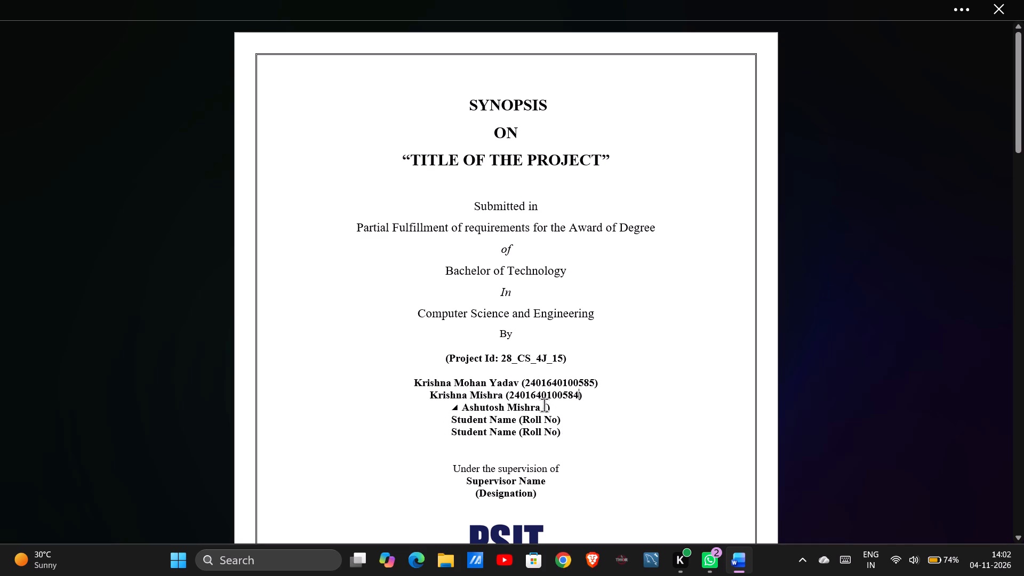
left_click(546, 407)
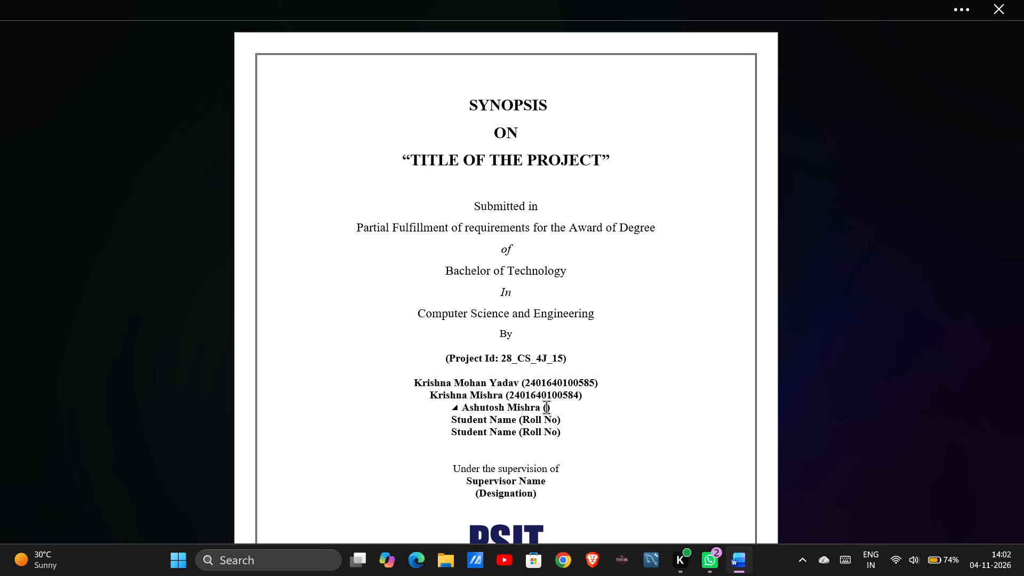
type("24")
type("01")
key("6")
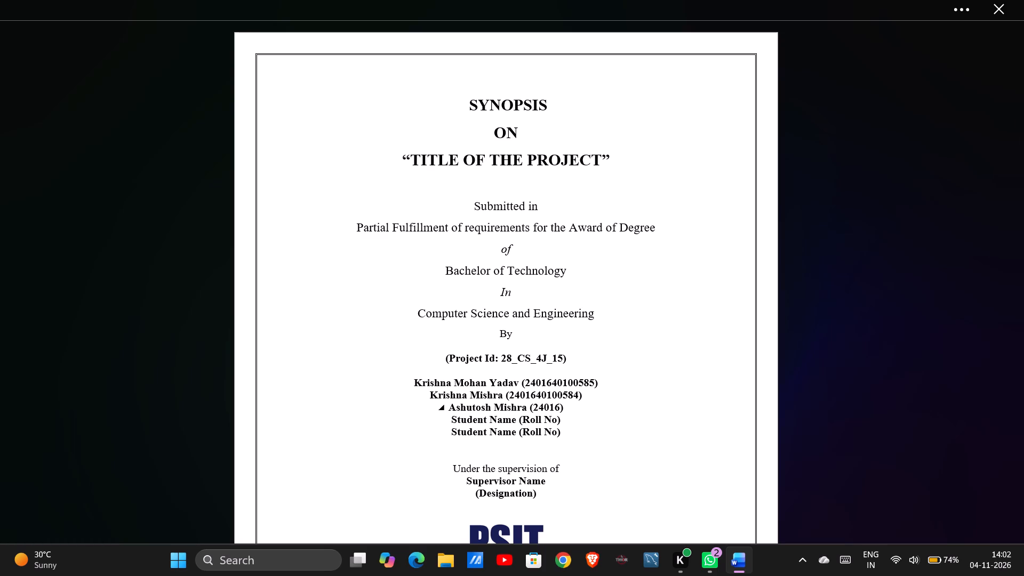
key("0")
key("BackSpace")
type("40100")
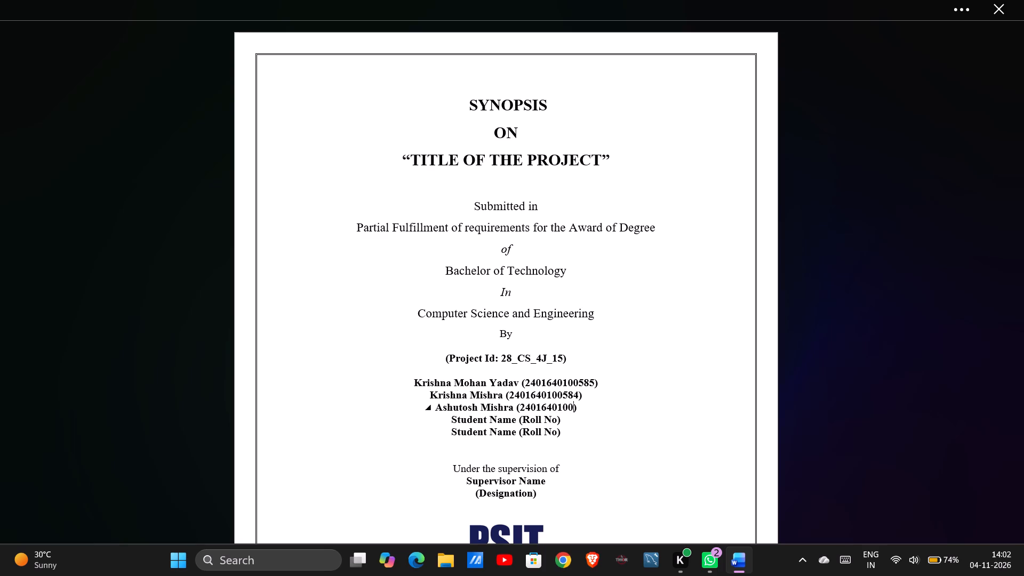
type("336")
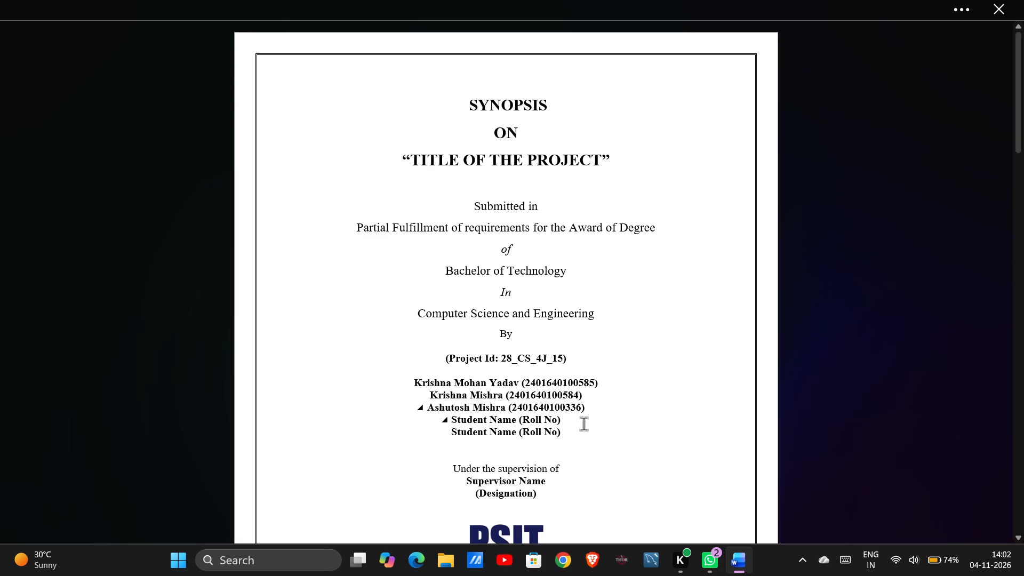
Replace the "Student Name" placeholder on the fourth student line with the fourth student's full name.
left_click(515, 418)
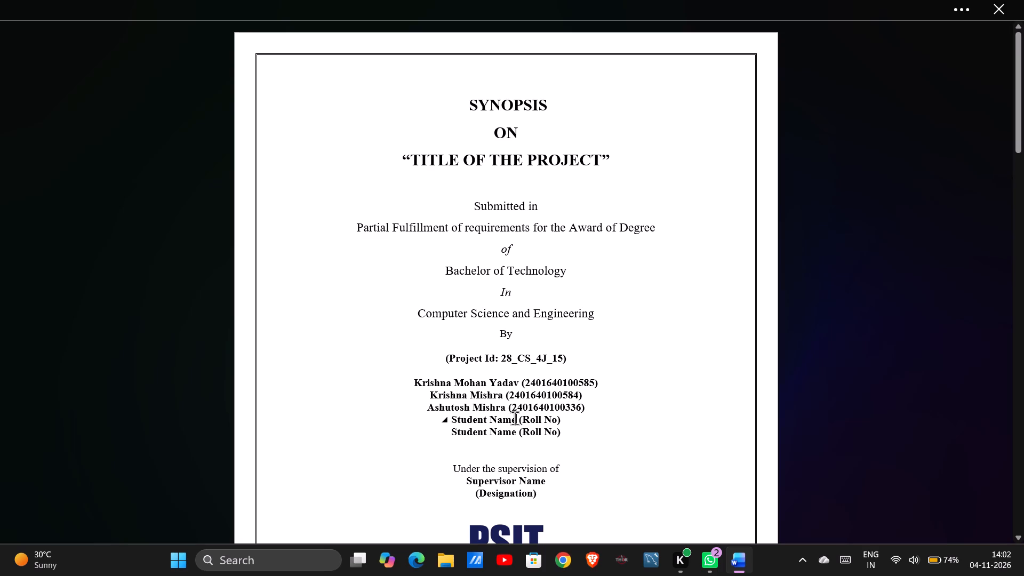
key("BackSpace")
key("BackSpace")
key("BackSpace")
key("BackSpace")
key("BackSpace")
key("BackSpace")
key("BackSpace")
key("BackSpace")
key("BackSpace")
key("BackSpace")
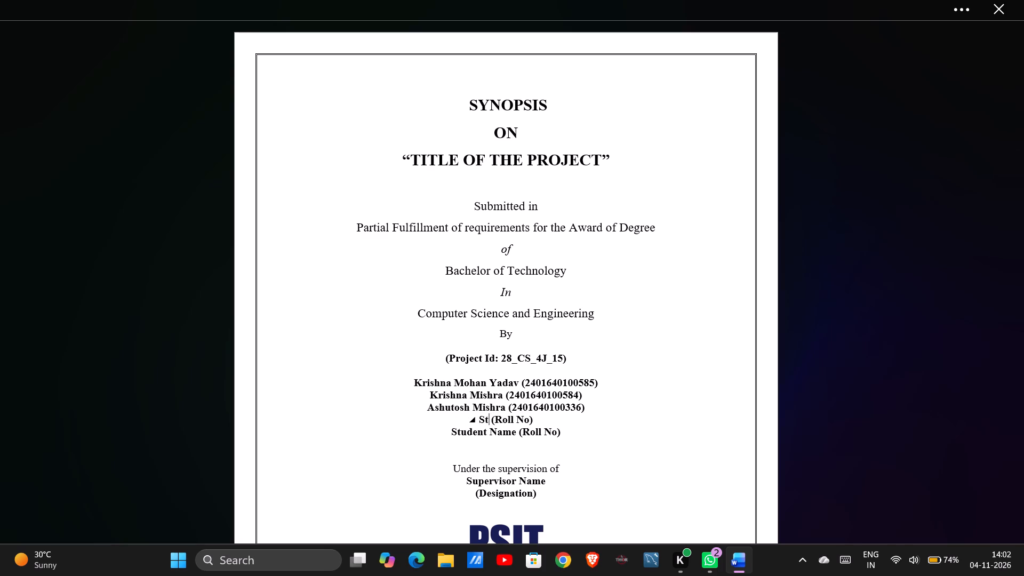
key("BackSpace")
key("BackSpace")
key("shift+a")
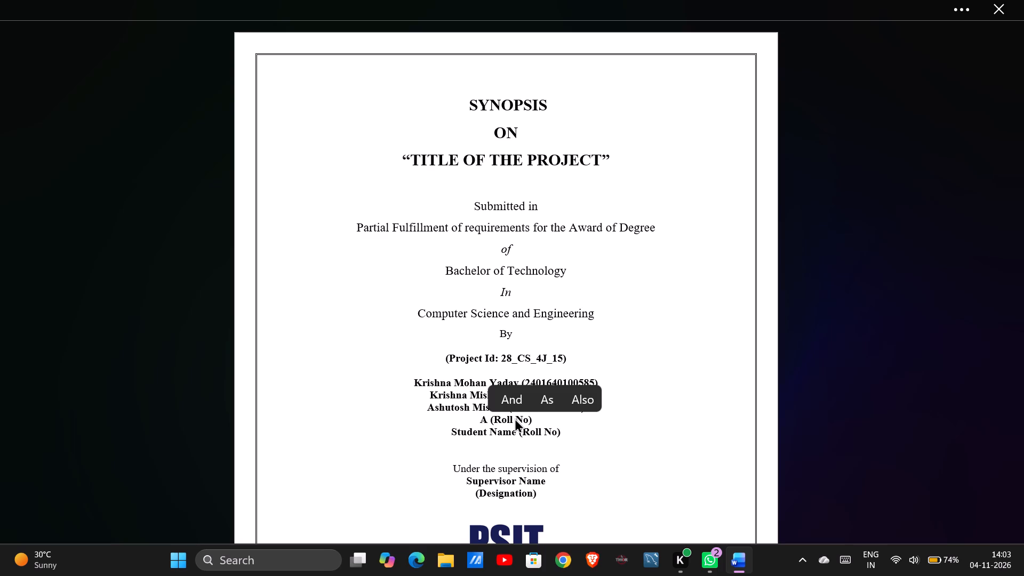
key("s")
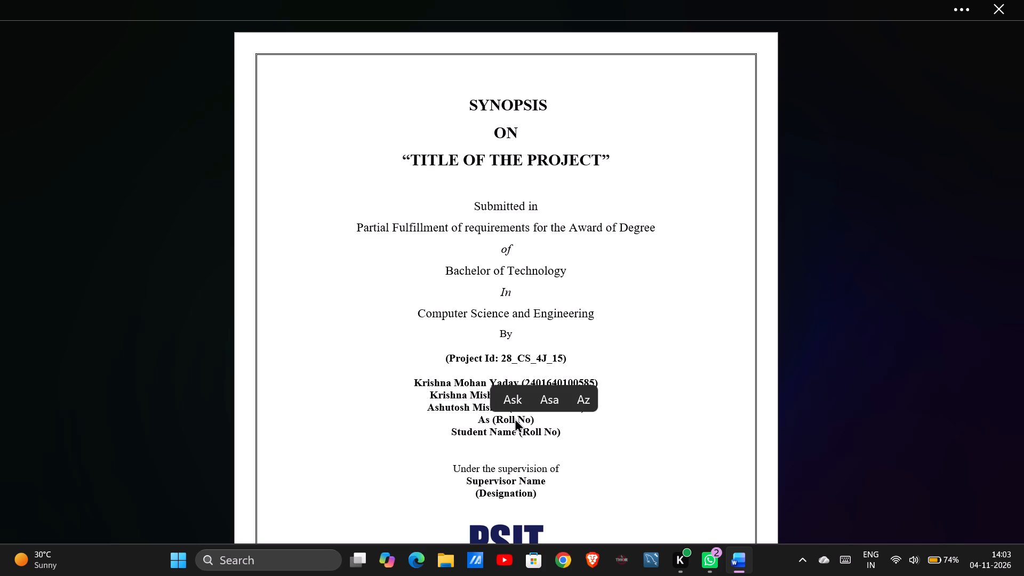
left_click(515, 418)
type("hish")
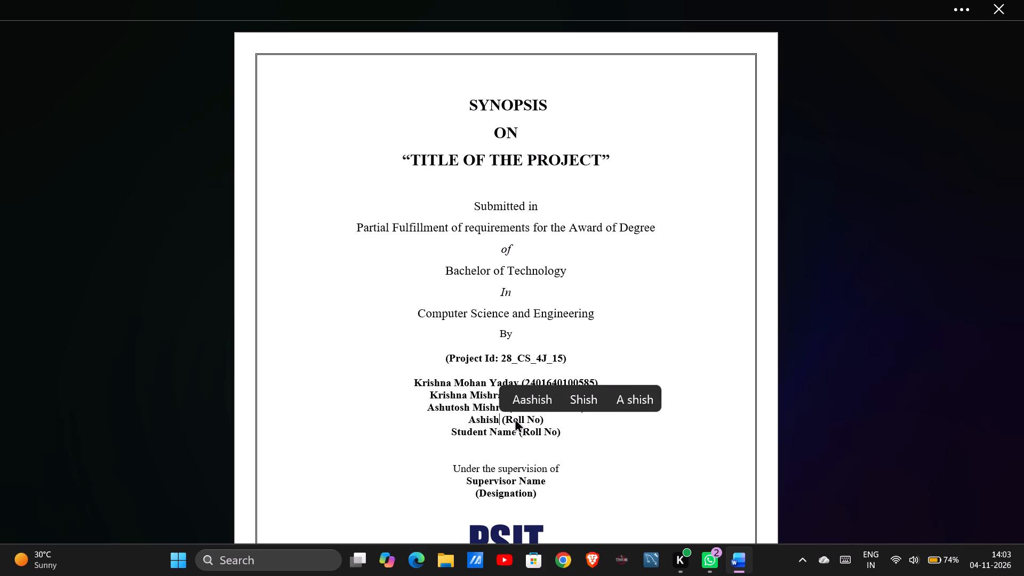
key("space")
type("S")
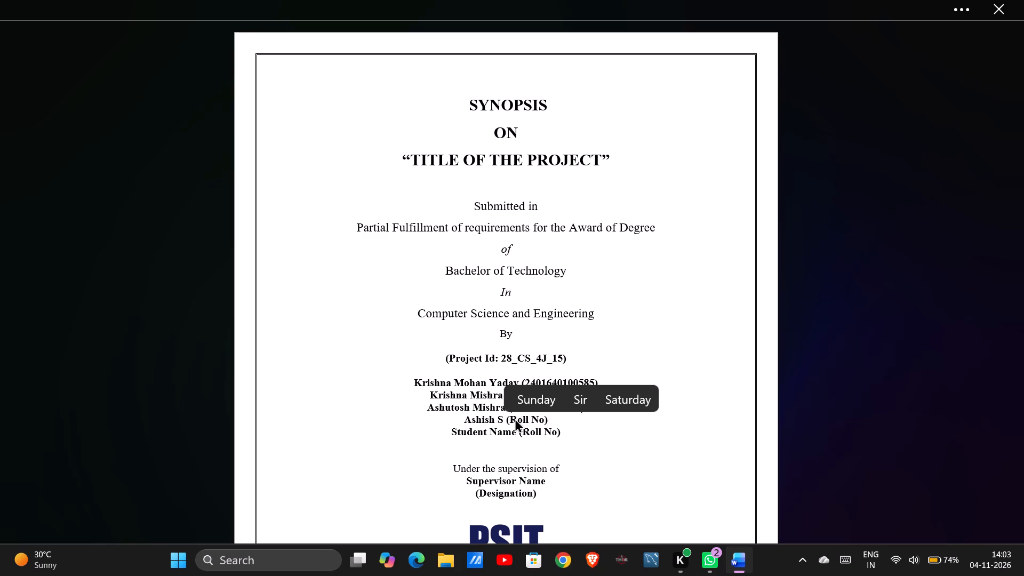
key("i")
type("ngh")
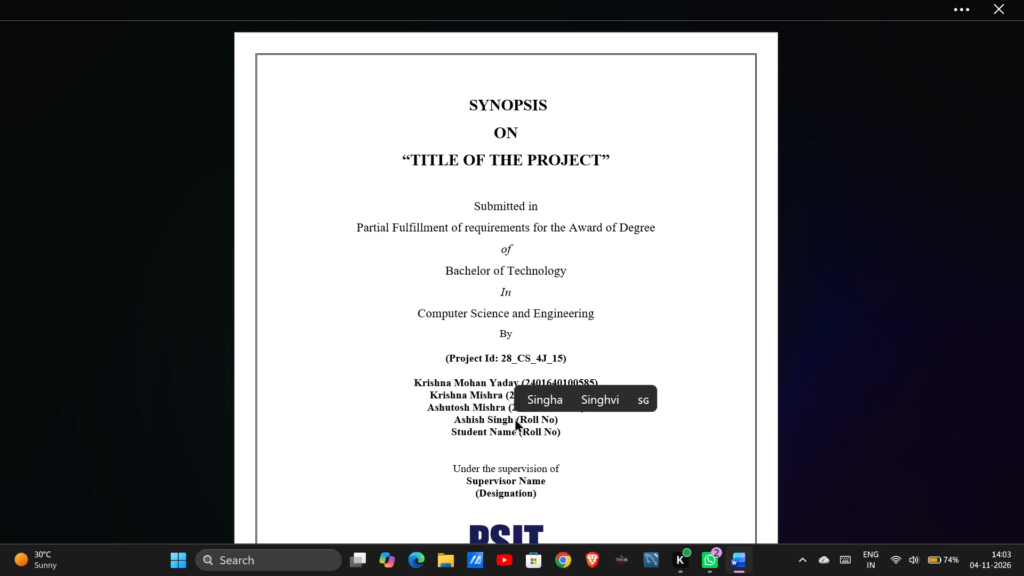
Replace the "Roll No" placeholder inside the fourth student's brackets with that student's roll number.
left_click(553, 418)
key("Right")
key("Right")
key("Right")
key("Right")
key("Right")
key("Right")
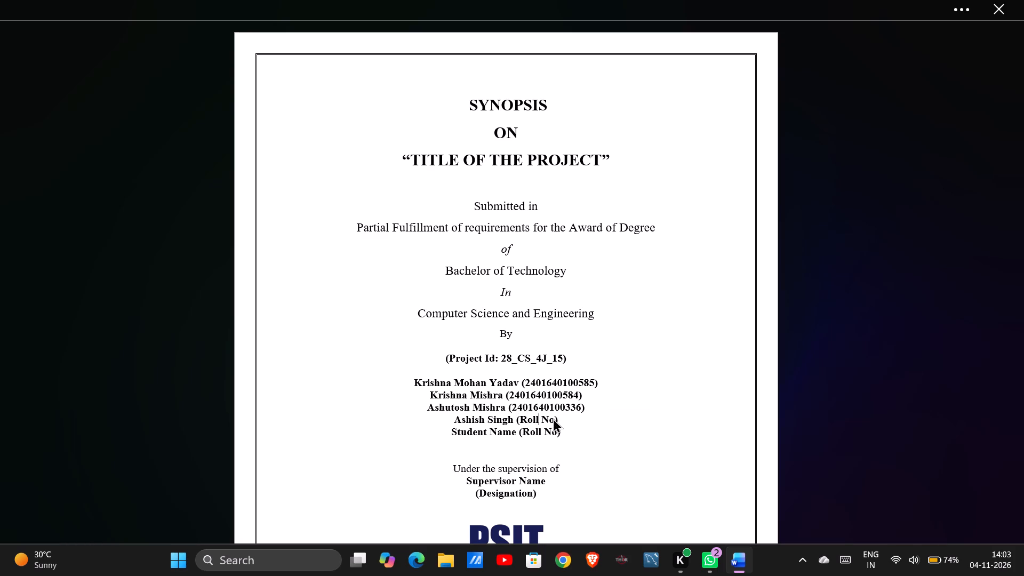
key("Right")
key("Right")
key("Right")
key("Right")
key("Left")
key("BackSpace")
key("BackSpace")
key("BackSpace")
key("BackSpace")
key("BackSpace")
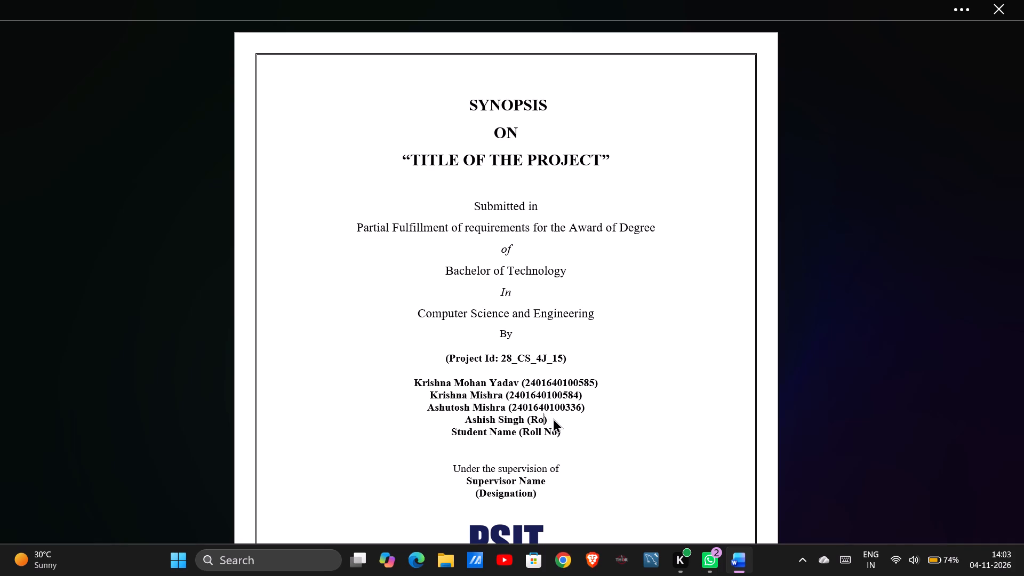
key("BackSpace")
key("BackSpace")
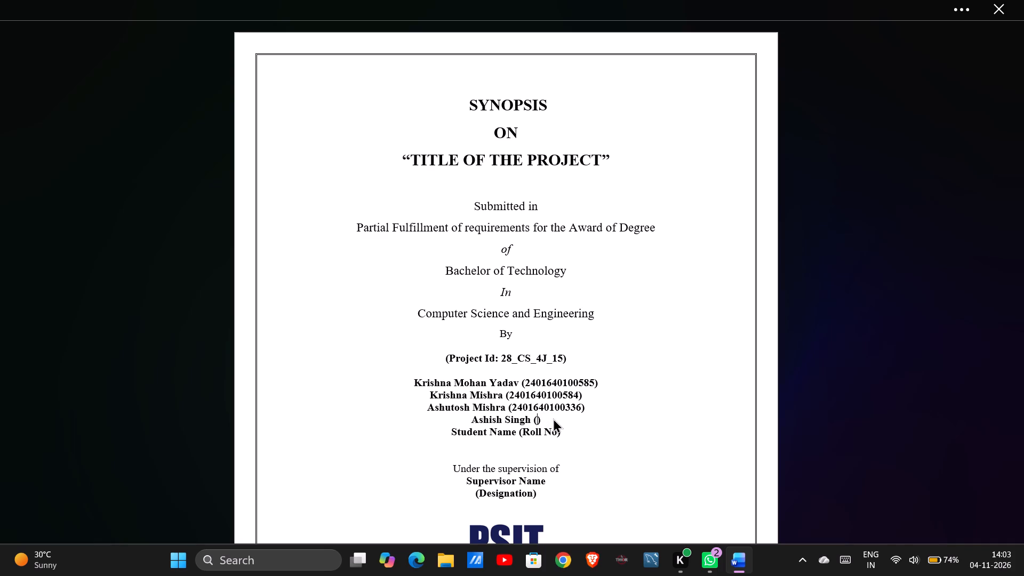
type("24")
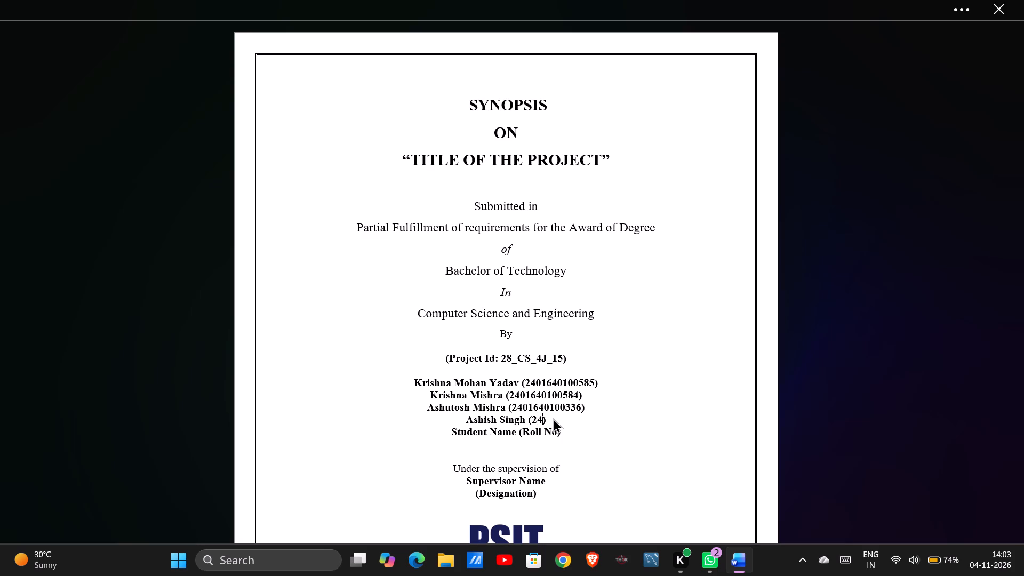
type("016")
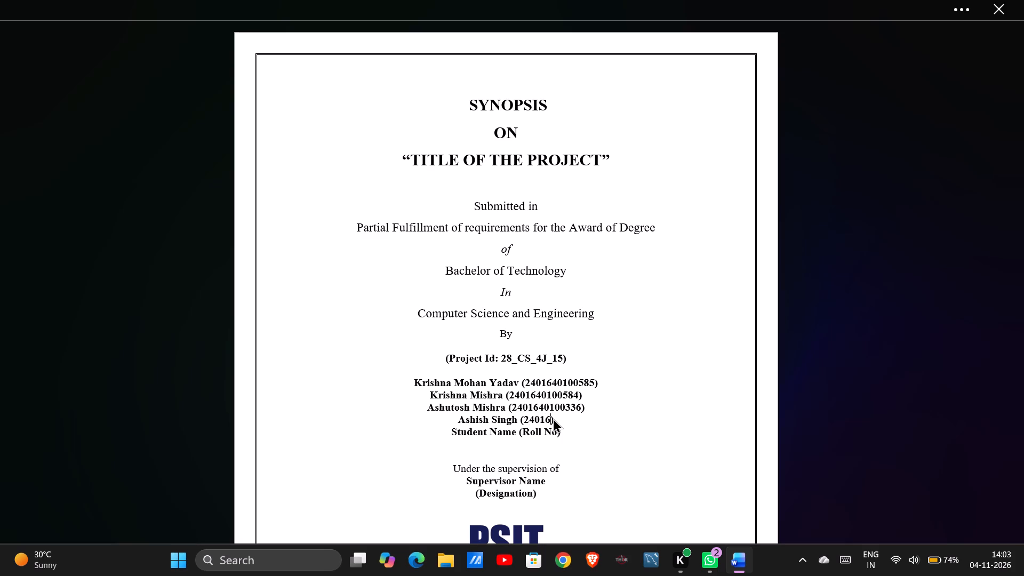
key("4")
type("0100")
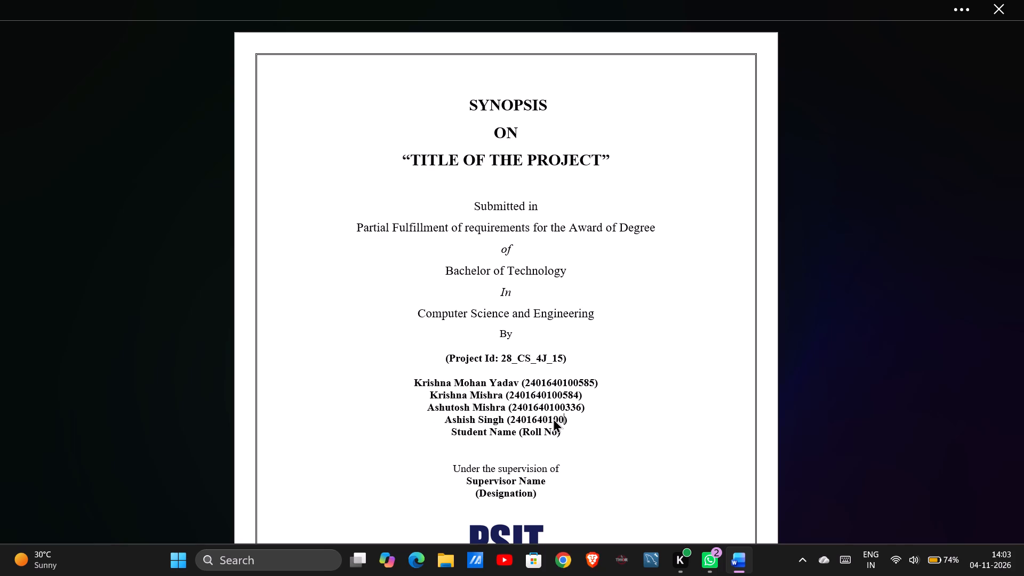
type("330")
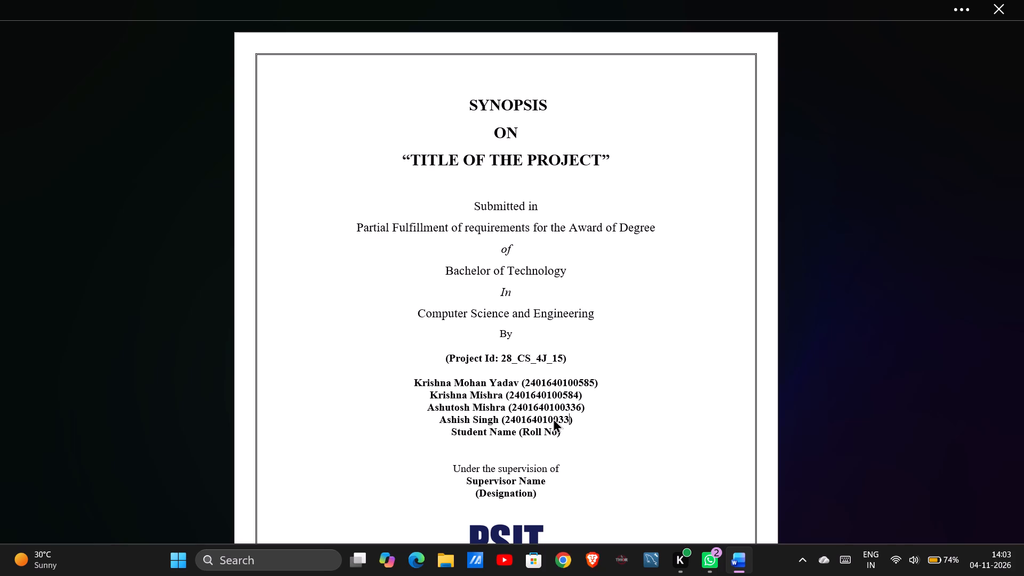
Replace the "Student Name" placeholder on the fifth student line with the fifth student's full name.
left_click(514, 434)
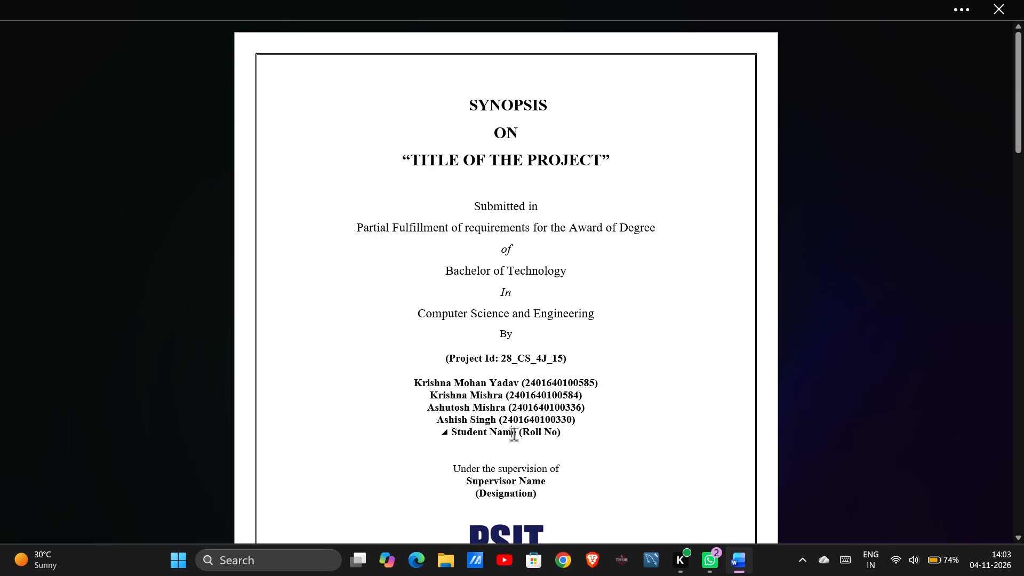
key("Right")
key("BackSpace")
key("BackSpace")
key("BackSpace")
key("BackSpace")
key("BackSpace")
key("BackSpace")
key("BackSpace")
key("BackSpace")
key("BackSpace")
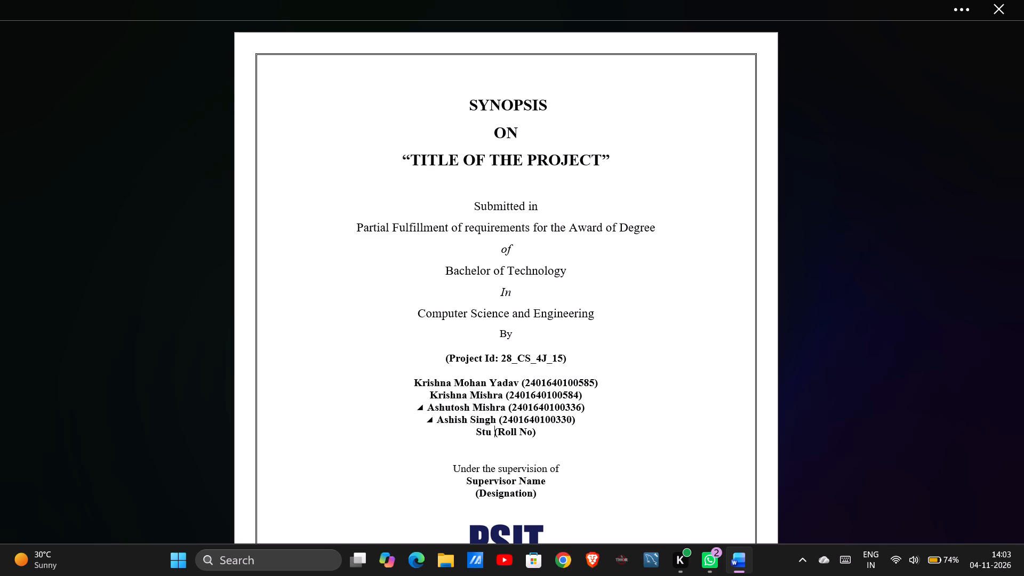
key("BackSpace")
key("BackSpace")
key("BackSpace")
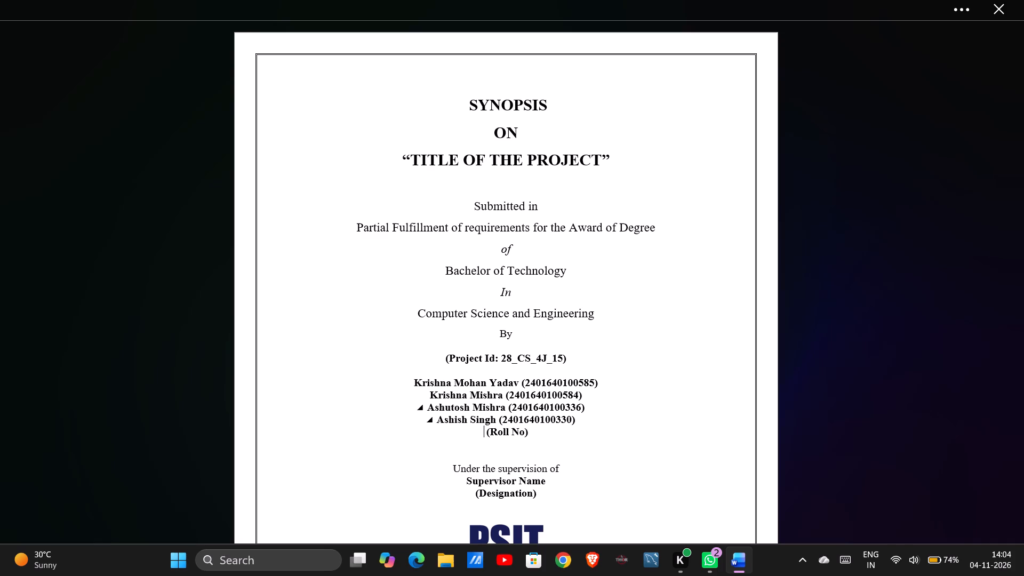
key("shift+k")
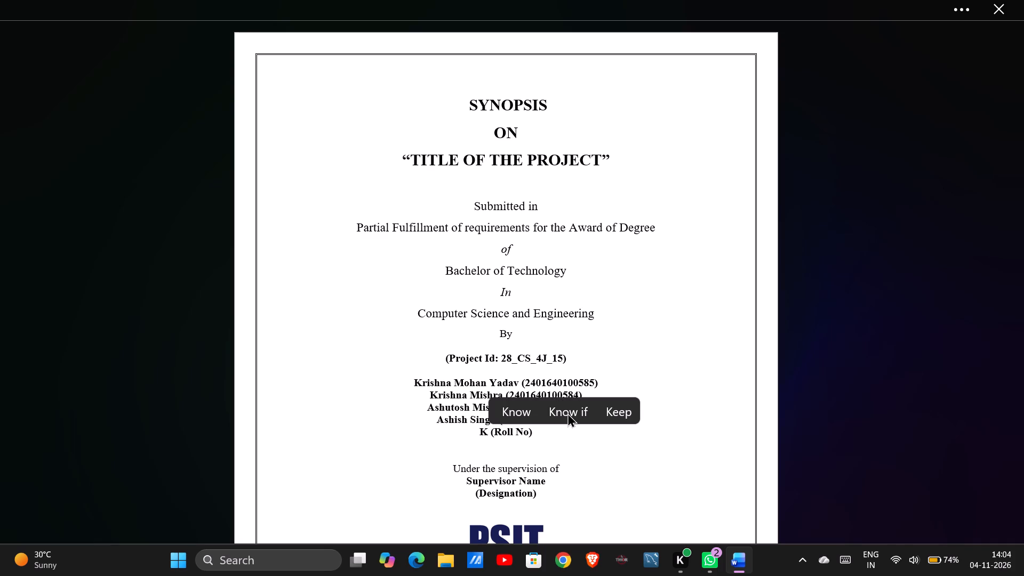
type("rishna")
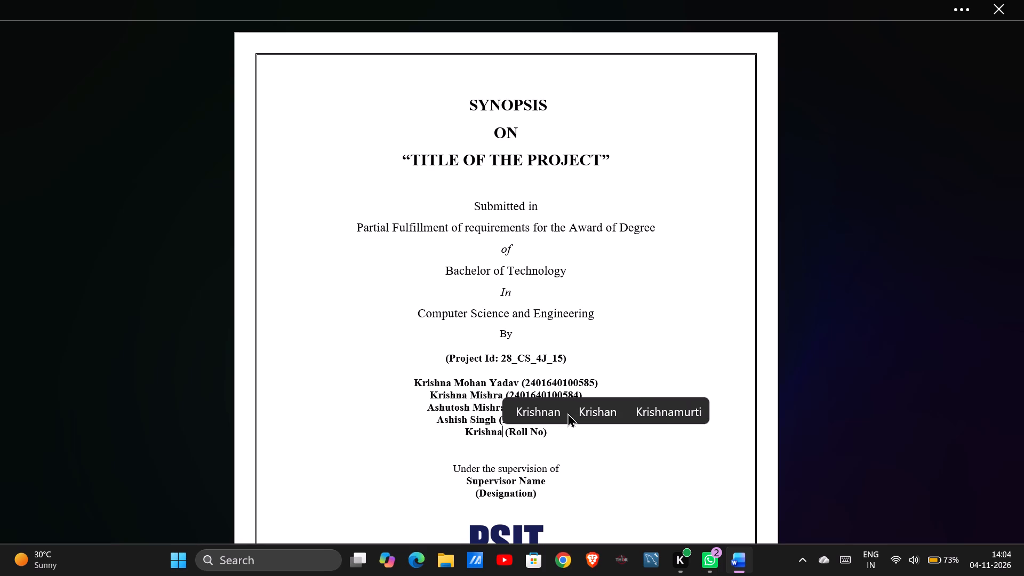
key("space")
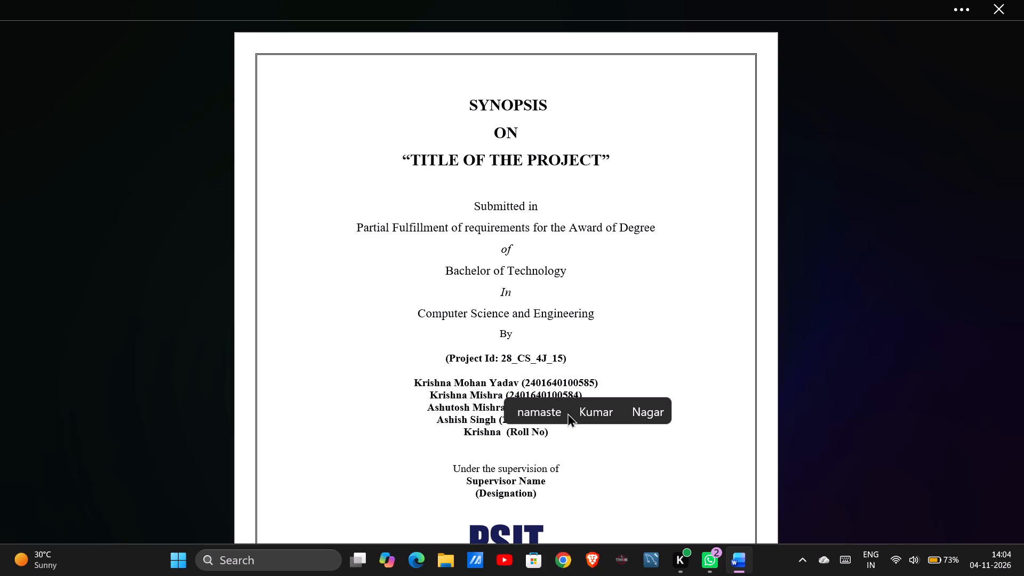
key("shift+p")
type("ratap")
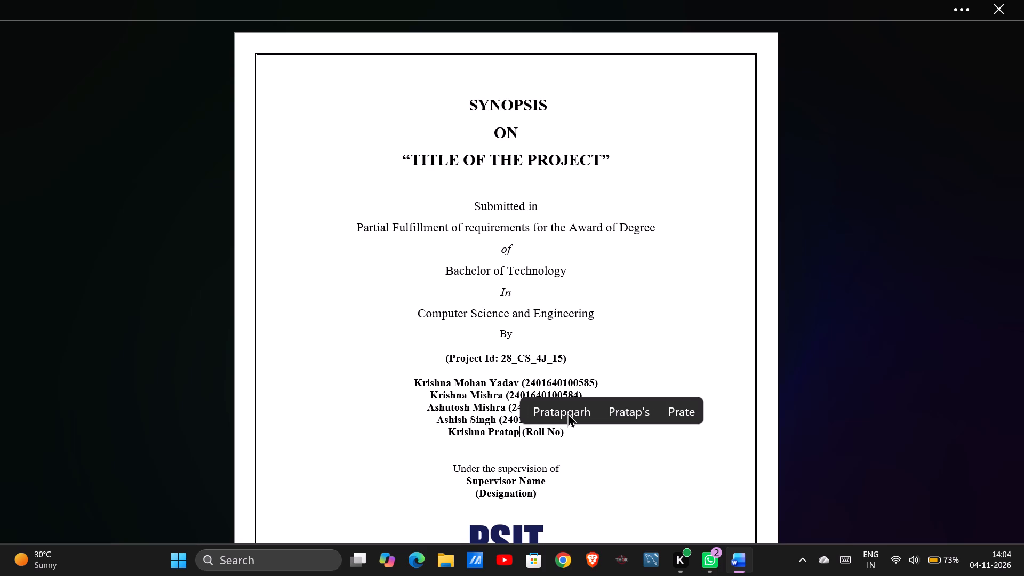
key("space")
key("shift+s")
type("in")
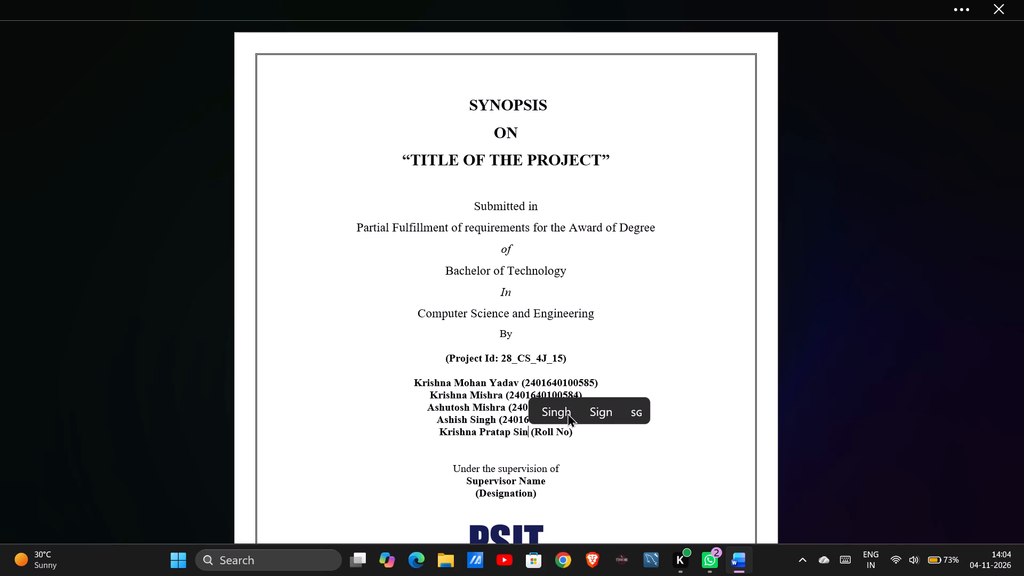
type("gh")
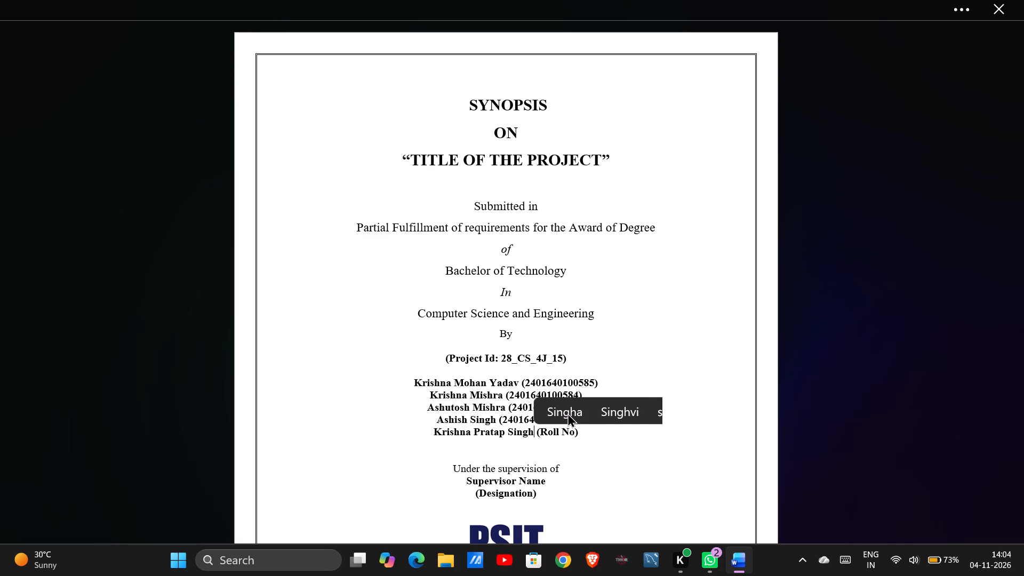
Replace the "Roll No" placeholder inside the fifth student's brackets with that student's roll number.
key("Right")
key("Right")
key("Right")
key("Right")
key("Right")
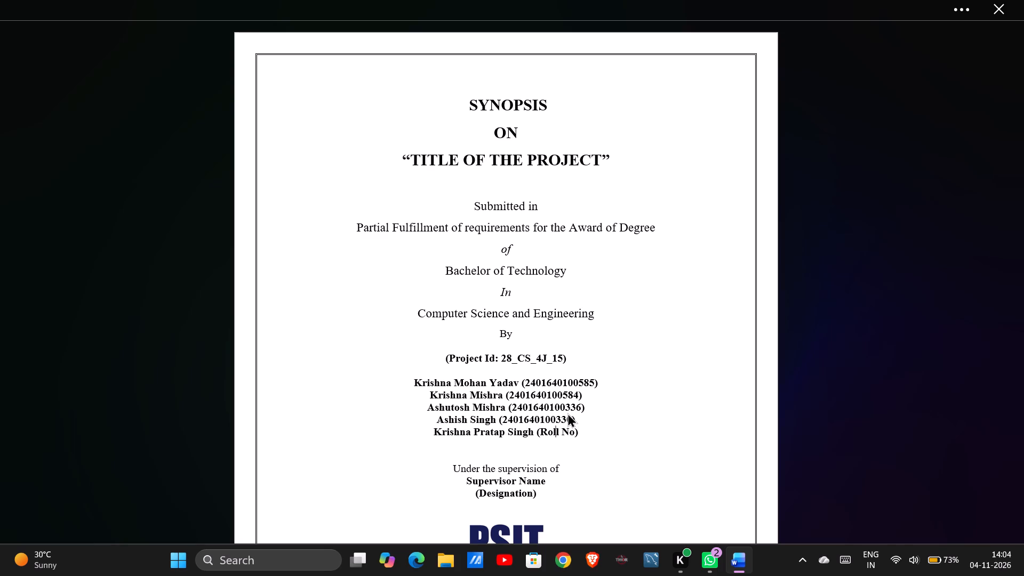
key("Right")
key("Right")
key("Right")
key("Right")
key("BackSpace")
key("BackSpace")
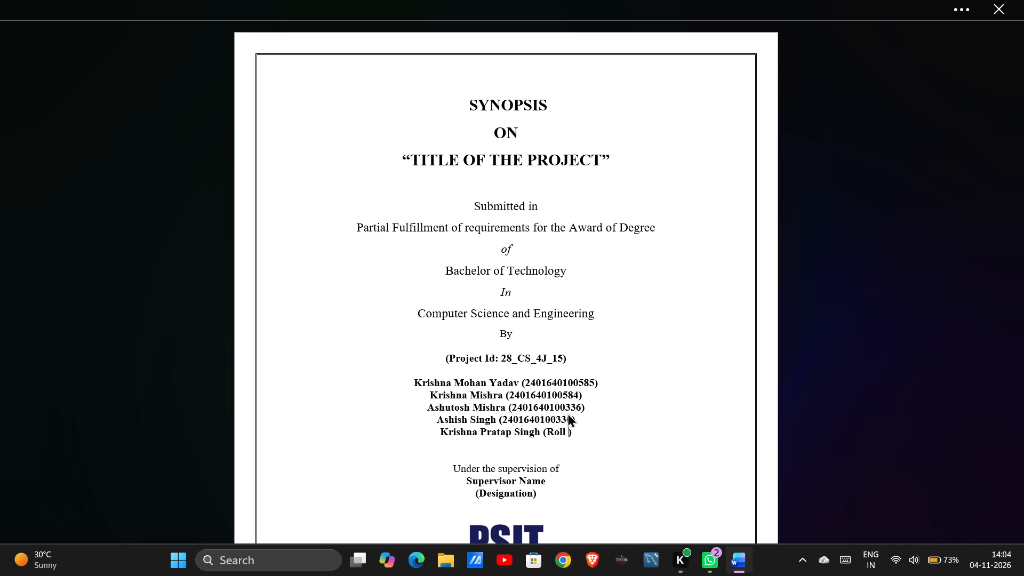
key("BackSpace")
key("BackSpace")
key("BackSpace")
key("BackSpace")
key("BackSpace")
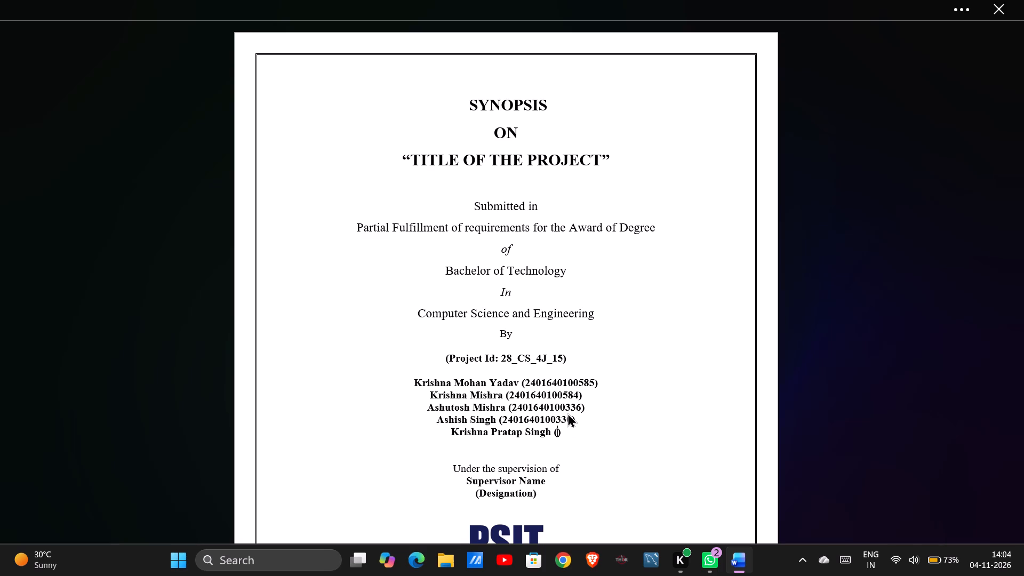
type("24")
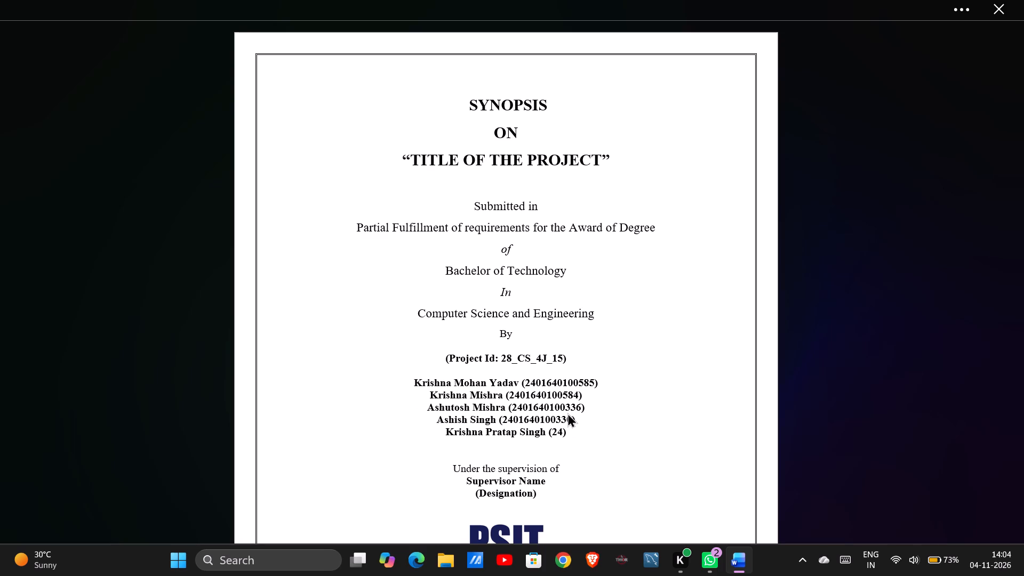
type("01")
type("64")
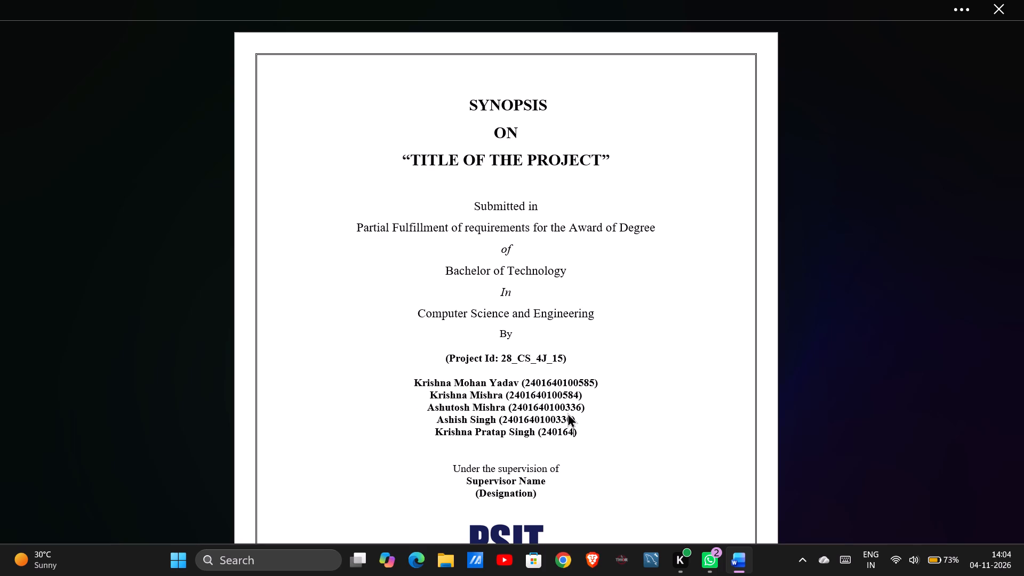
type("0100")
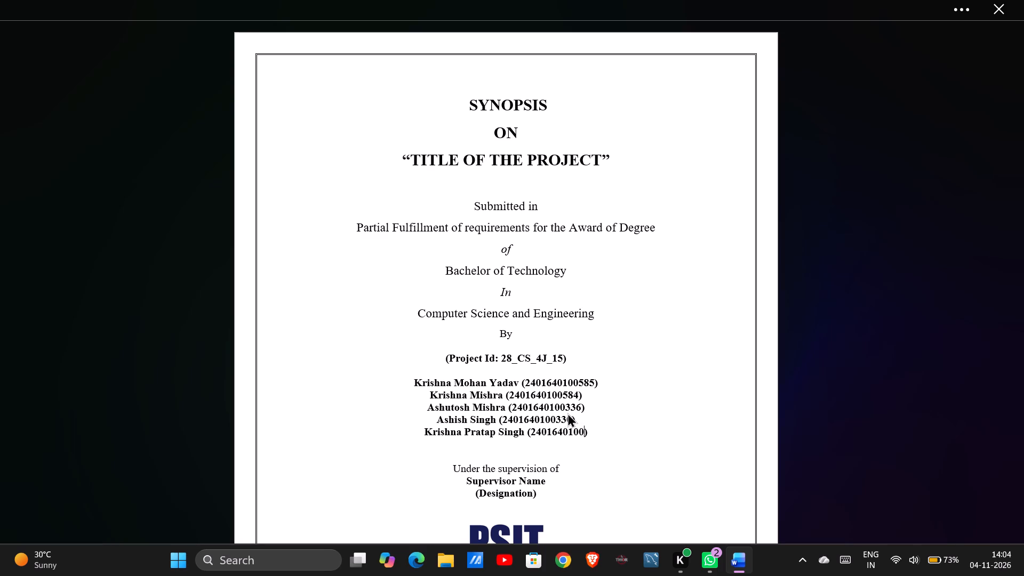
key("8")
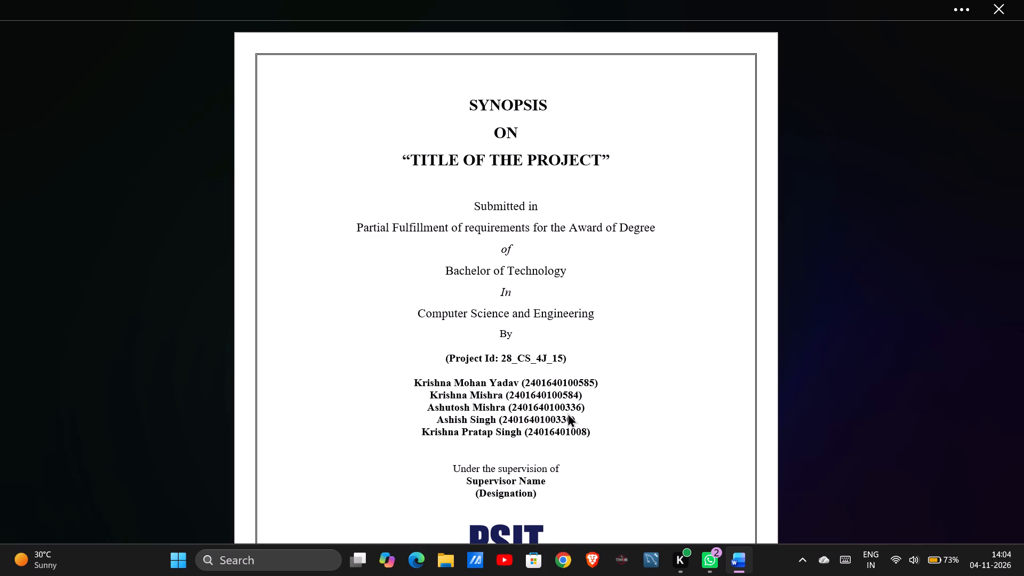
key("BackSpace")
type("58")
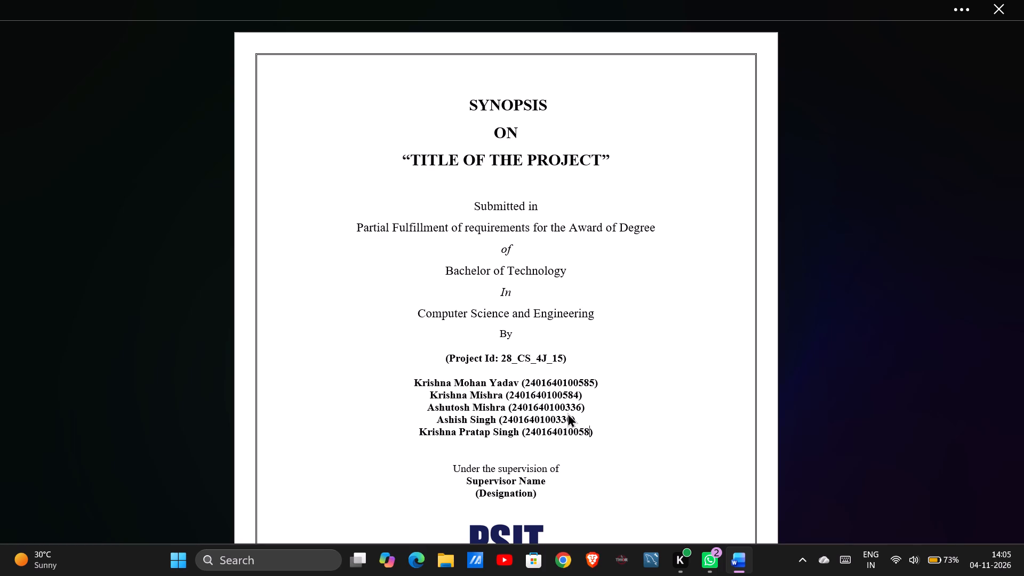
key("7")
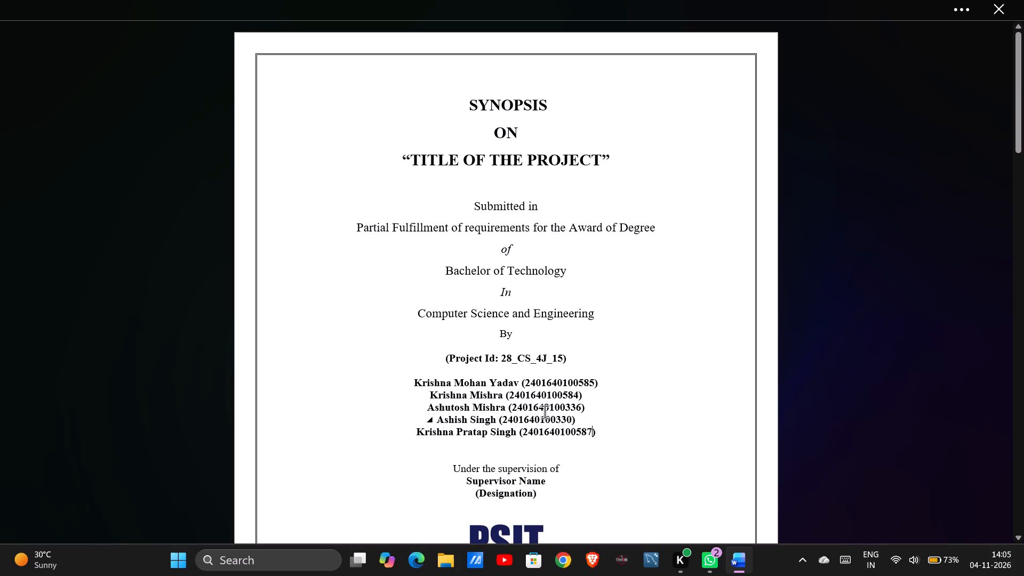
Copy the second student's full line, including the name and bracketed roll number.
left_click_drag(581, 395, 438, 392)
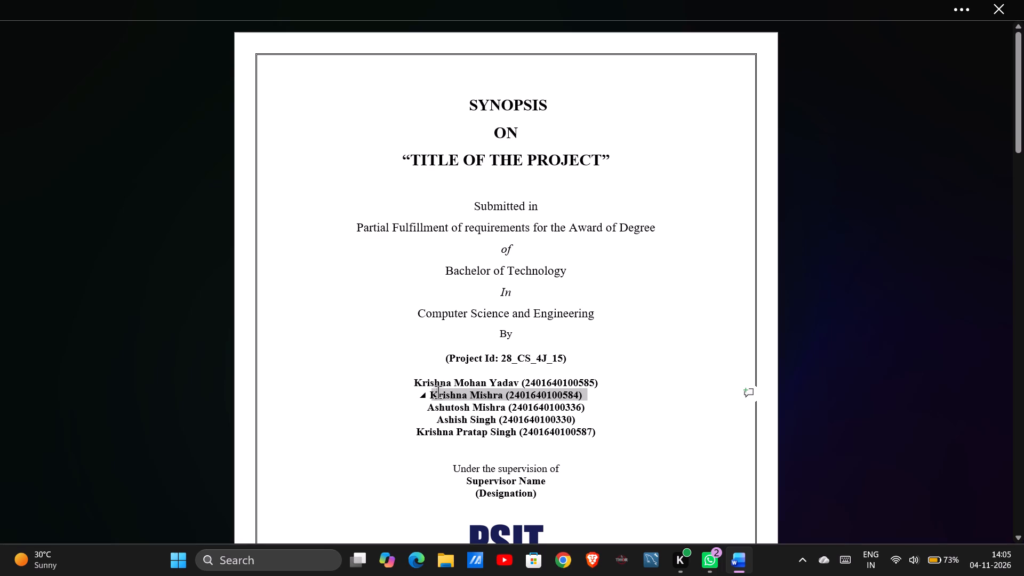
left_click_drag(438, 392, 429, 391)
key("ctrl+c")
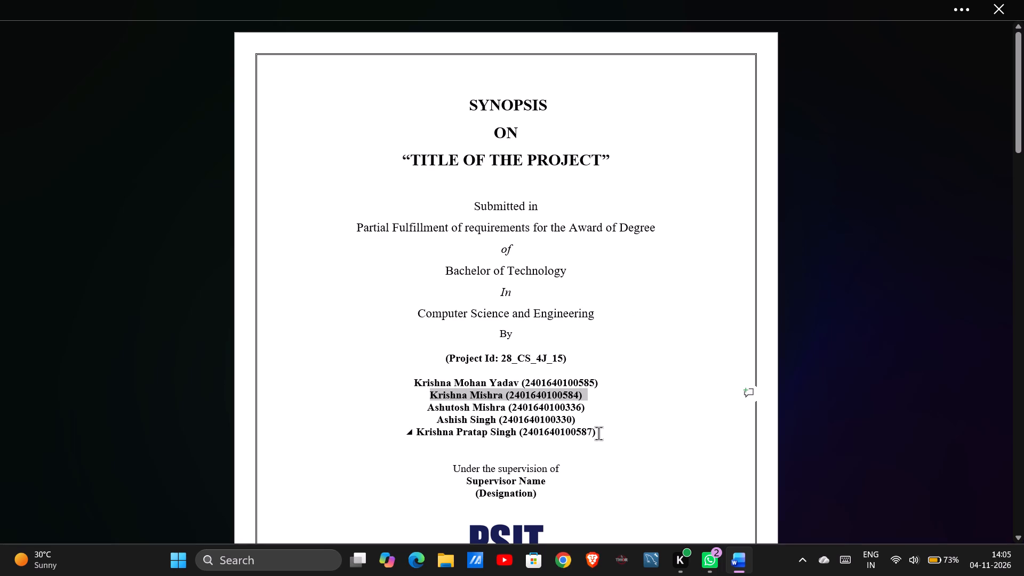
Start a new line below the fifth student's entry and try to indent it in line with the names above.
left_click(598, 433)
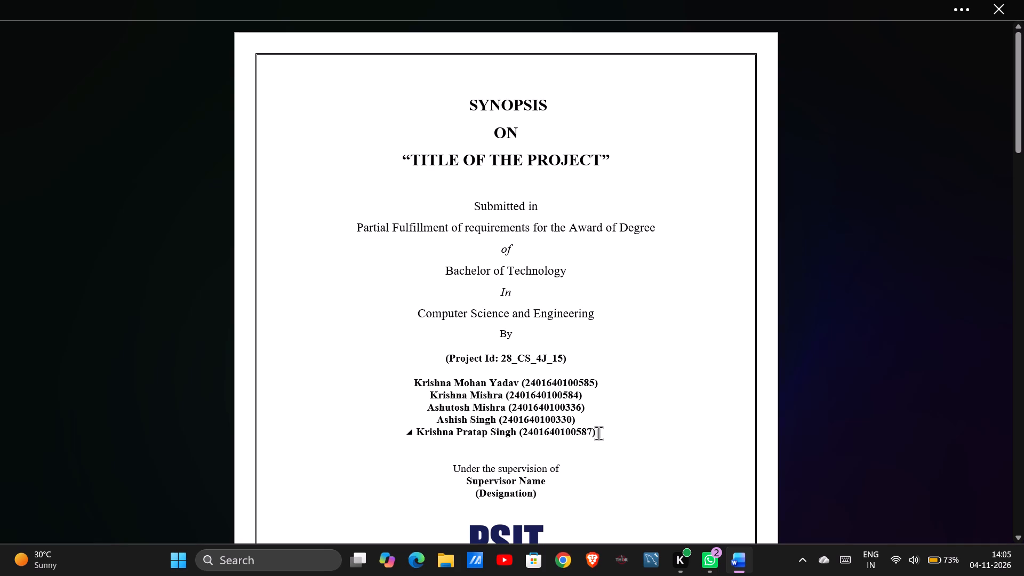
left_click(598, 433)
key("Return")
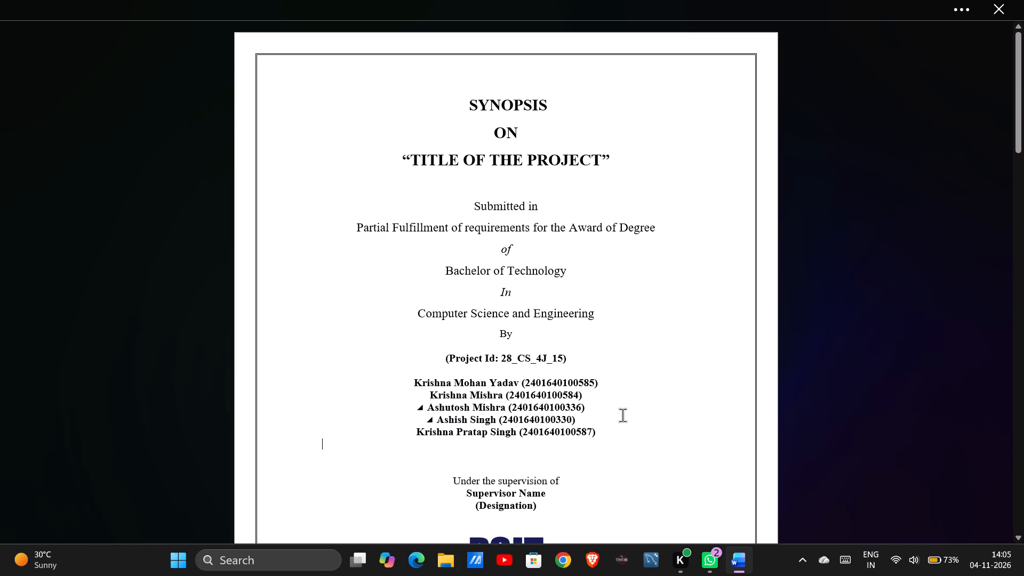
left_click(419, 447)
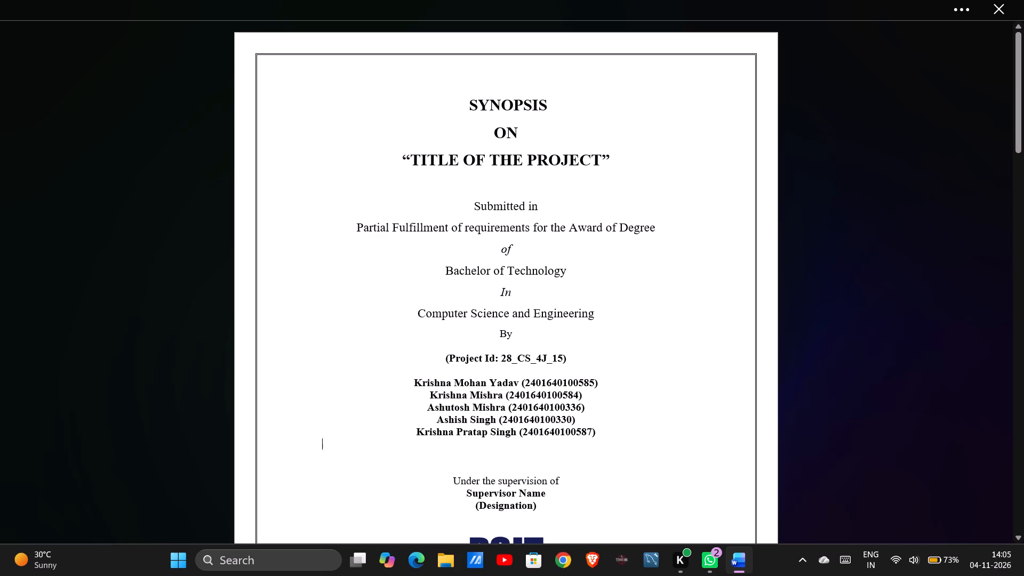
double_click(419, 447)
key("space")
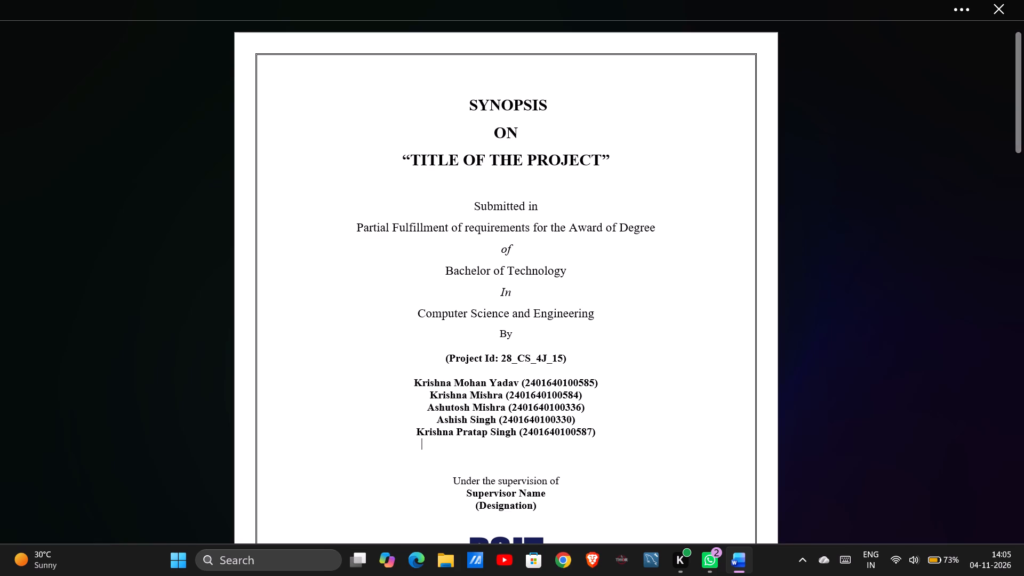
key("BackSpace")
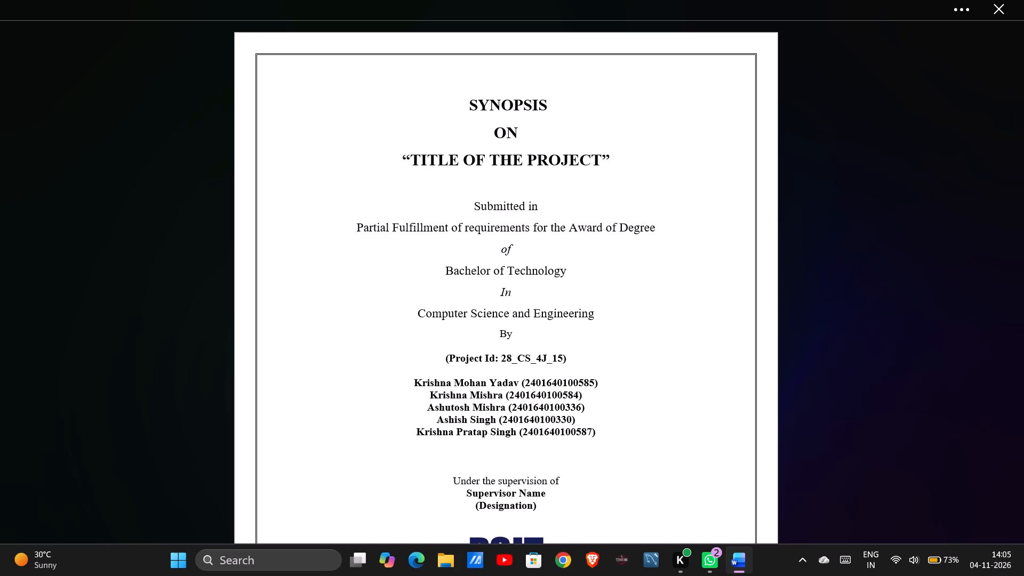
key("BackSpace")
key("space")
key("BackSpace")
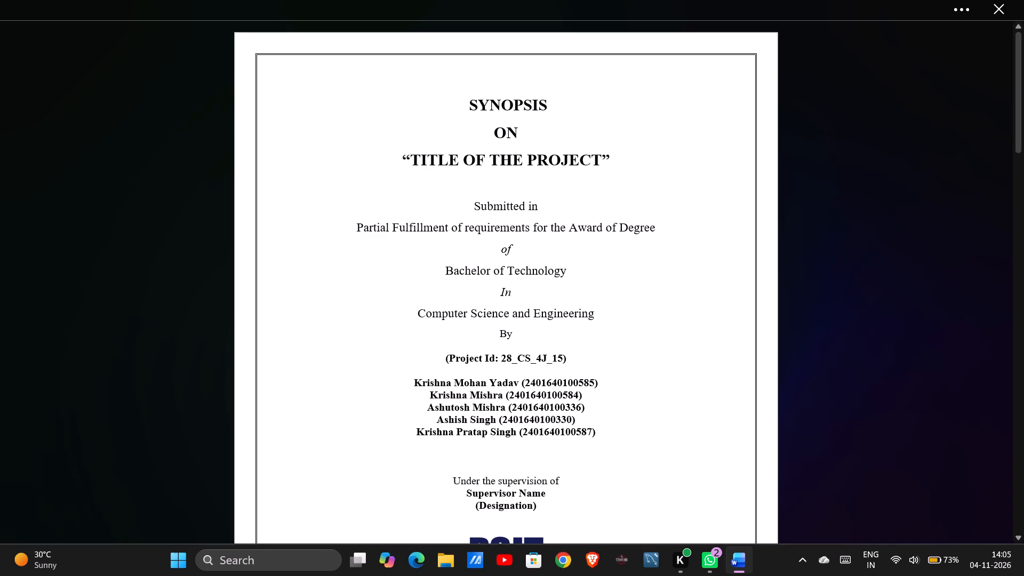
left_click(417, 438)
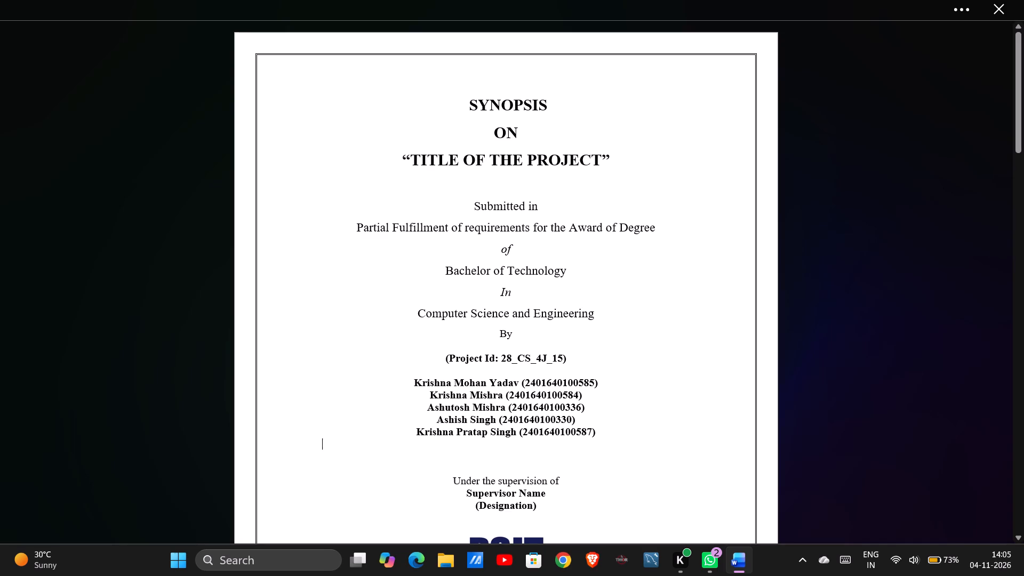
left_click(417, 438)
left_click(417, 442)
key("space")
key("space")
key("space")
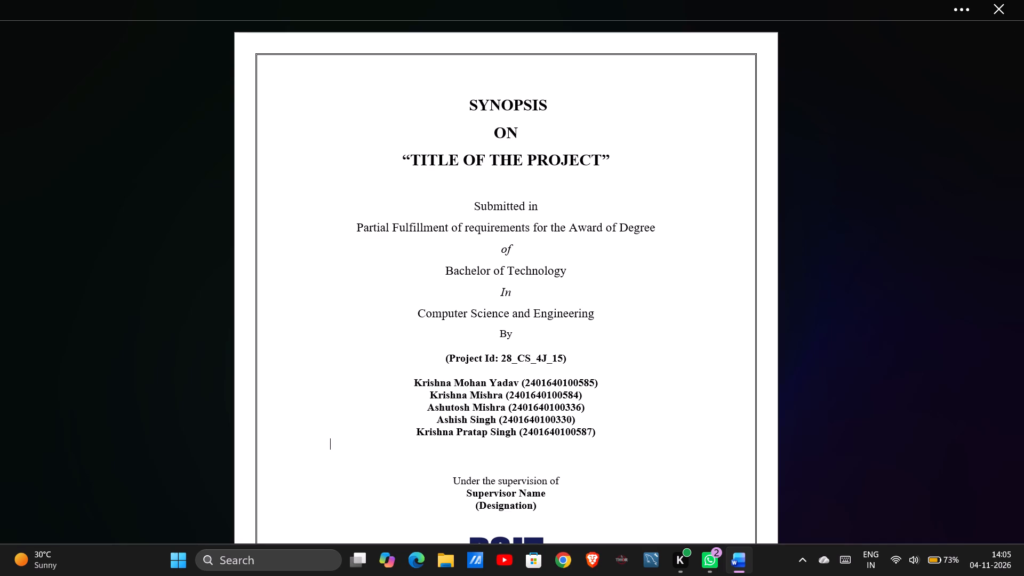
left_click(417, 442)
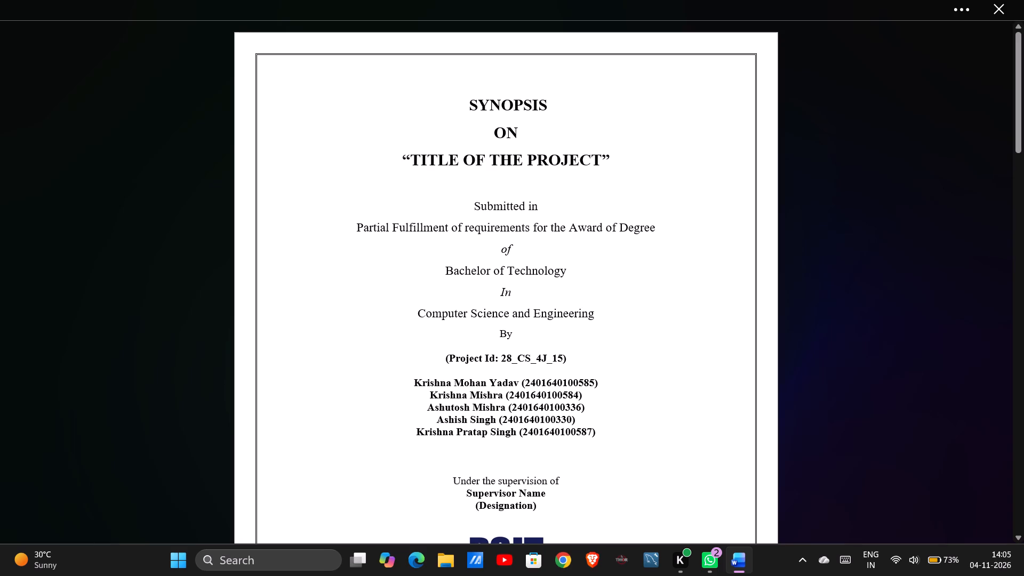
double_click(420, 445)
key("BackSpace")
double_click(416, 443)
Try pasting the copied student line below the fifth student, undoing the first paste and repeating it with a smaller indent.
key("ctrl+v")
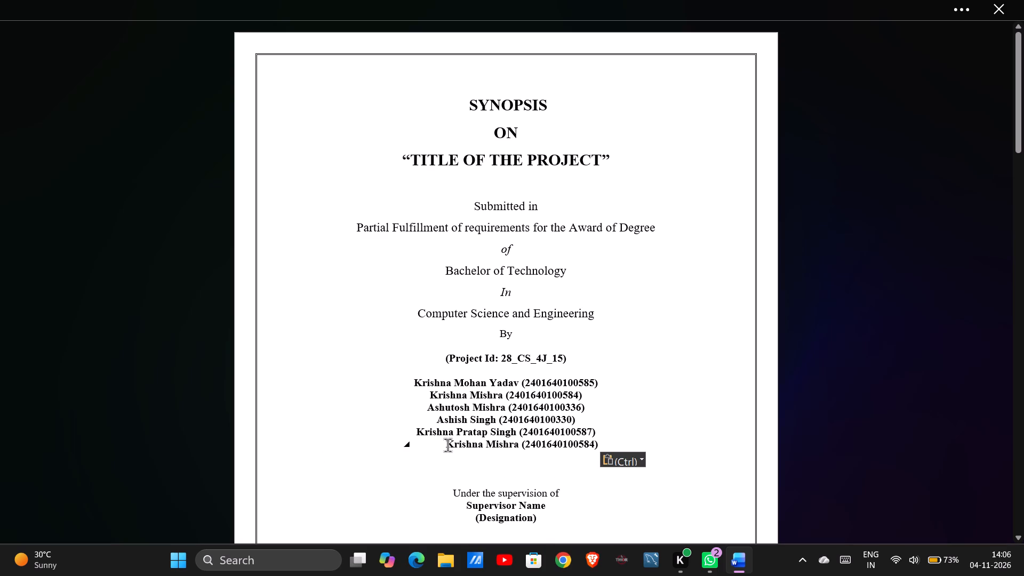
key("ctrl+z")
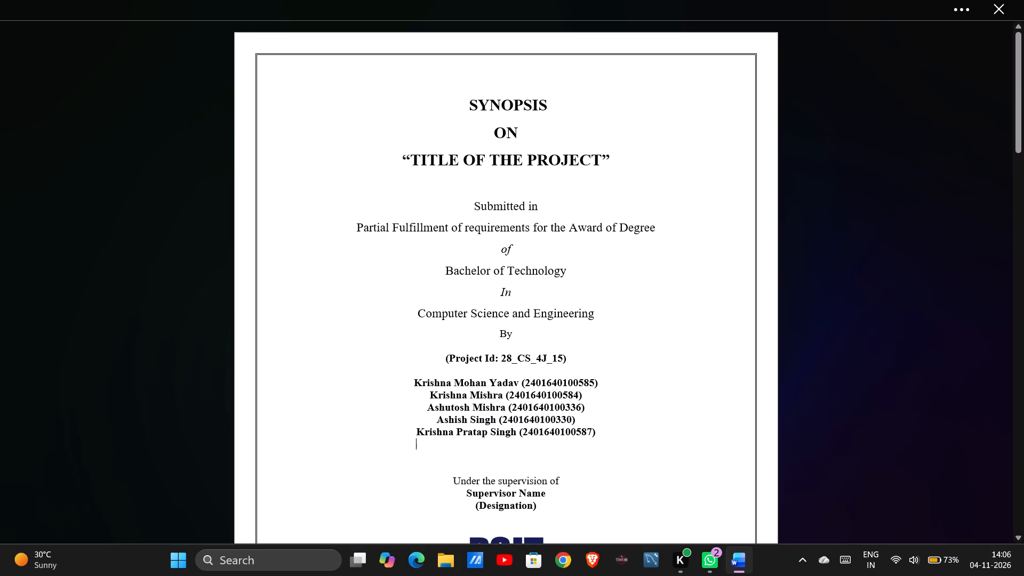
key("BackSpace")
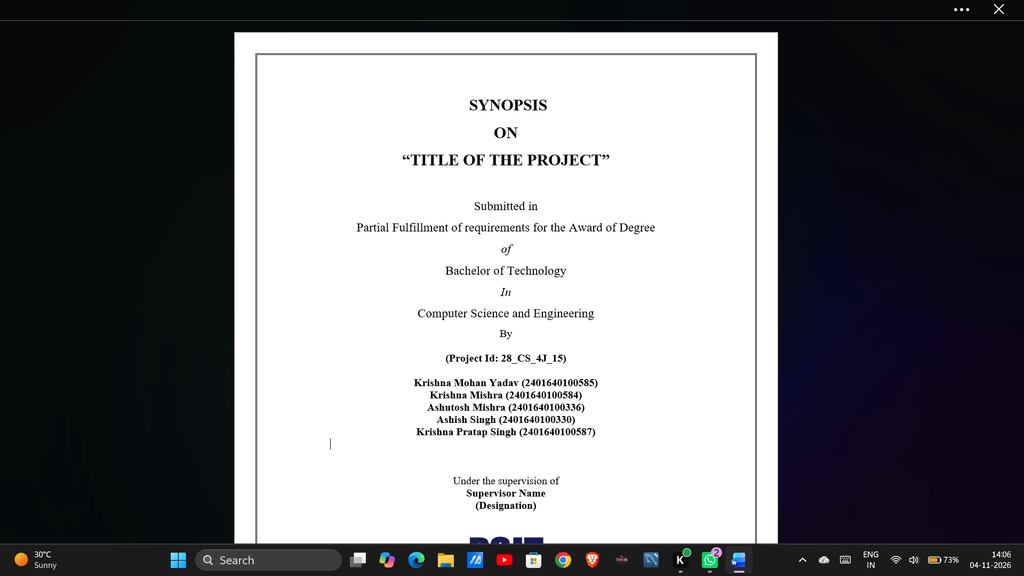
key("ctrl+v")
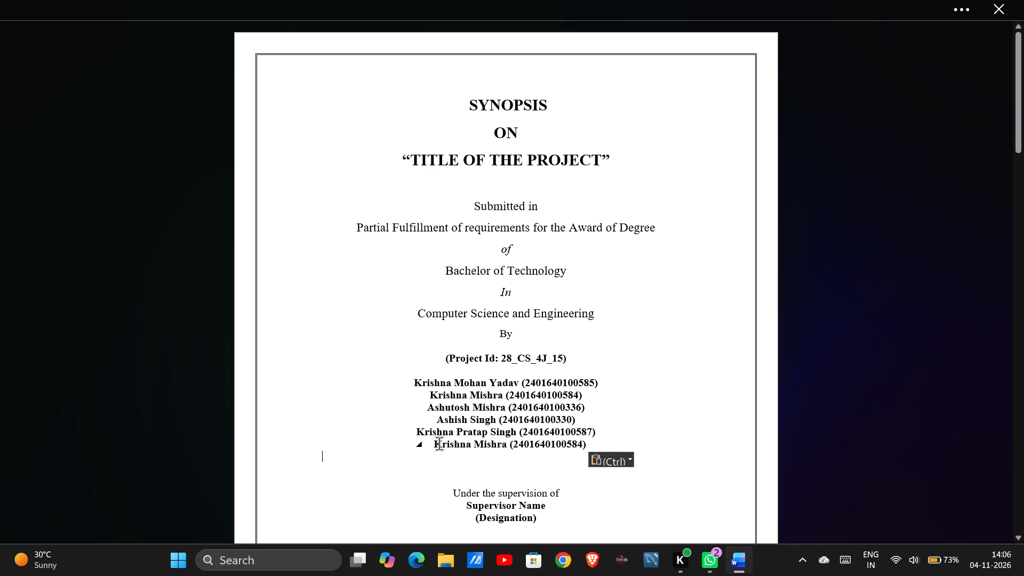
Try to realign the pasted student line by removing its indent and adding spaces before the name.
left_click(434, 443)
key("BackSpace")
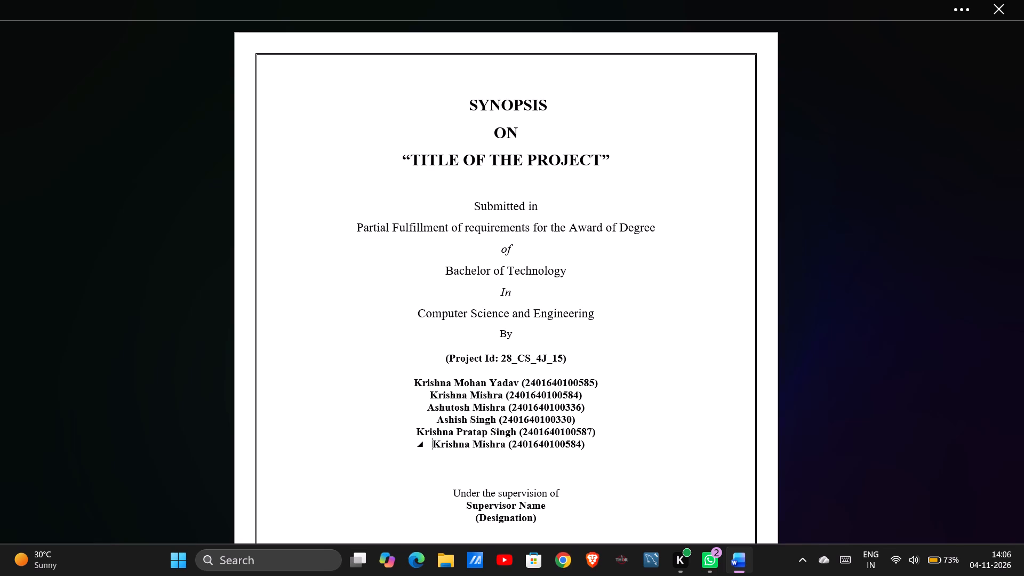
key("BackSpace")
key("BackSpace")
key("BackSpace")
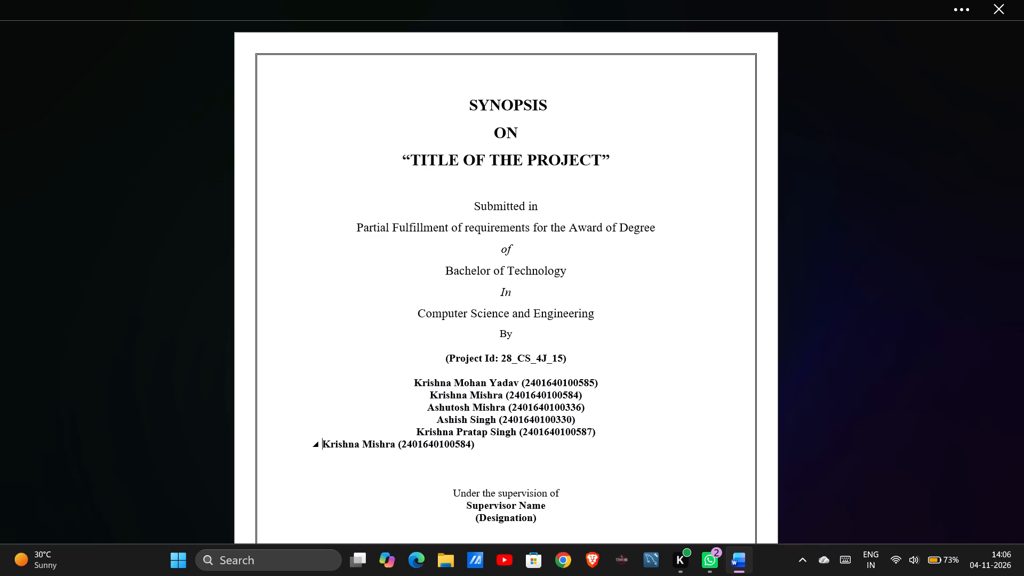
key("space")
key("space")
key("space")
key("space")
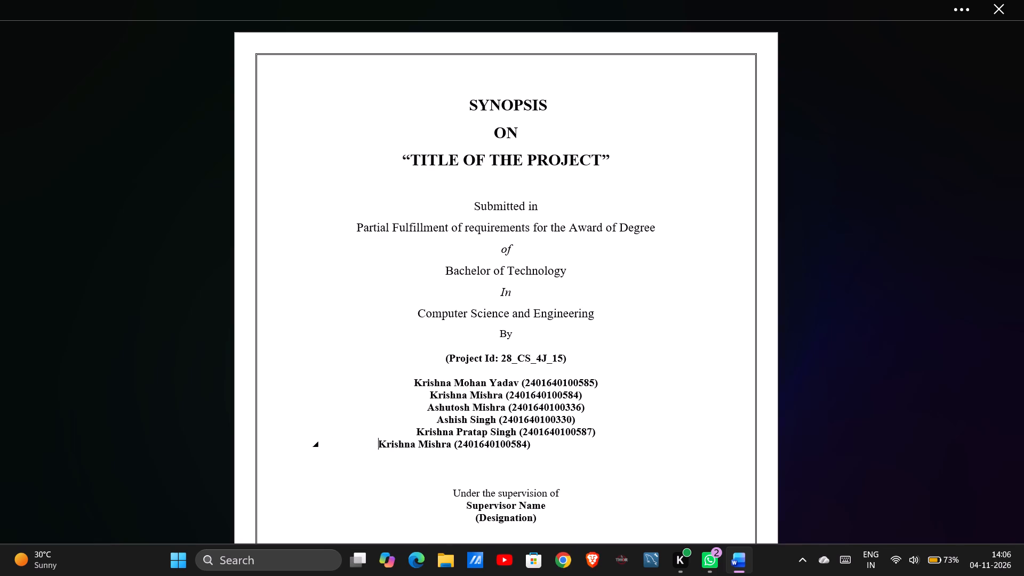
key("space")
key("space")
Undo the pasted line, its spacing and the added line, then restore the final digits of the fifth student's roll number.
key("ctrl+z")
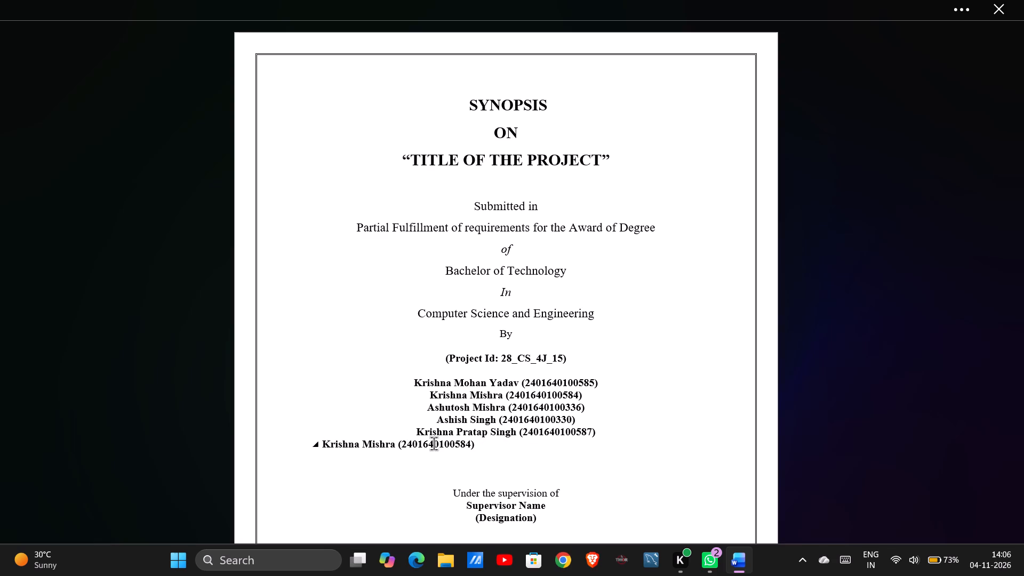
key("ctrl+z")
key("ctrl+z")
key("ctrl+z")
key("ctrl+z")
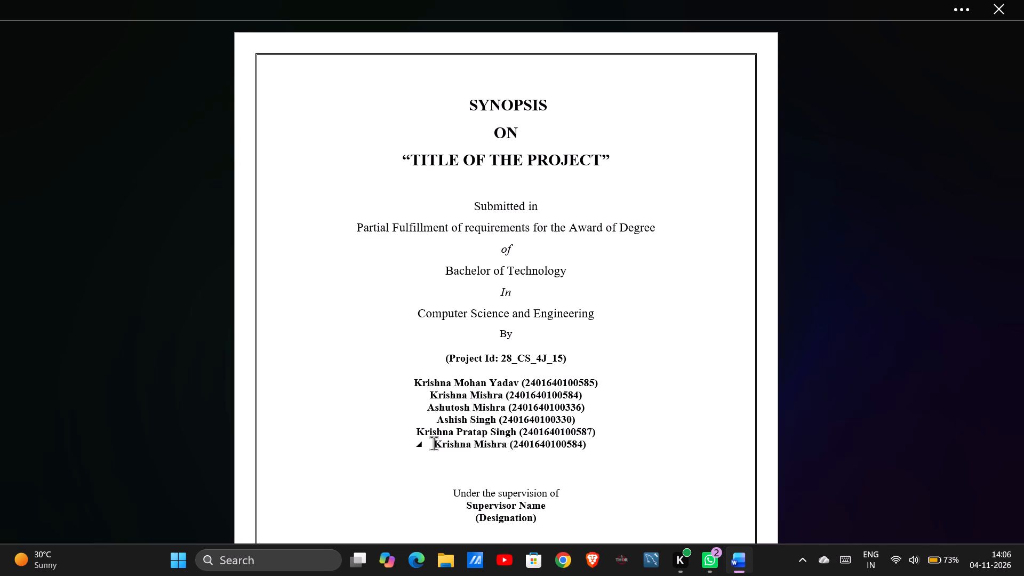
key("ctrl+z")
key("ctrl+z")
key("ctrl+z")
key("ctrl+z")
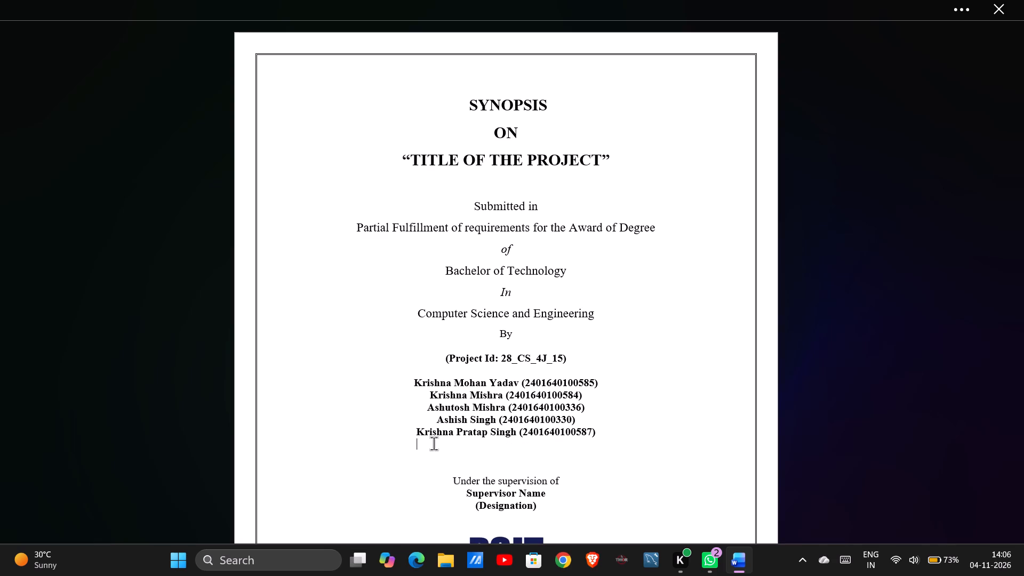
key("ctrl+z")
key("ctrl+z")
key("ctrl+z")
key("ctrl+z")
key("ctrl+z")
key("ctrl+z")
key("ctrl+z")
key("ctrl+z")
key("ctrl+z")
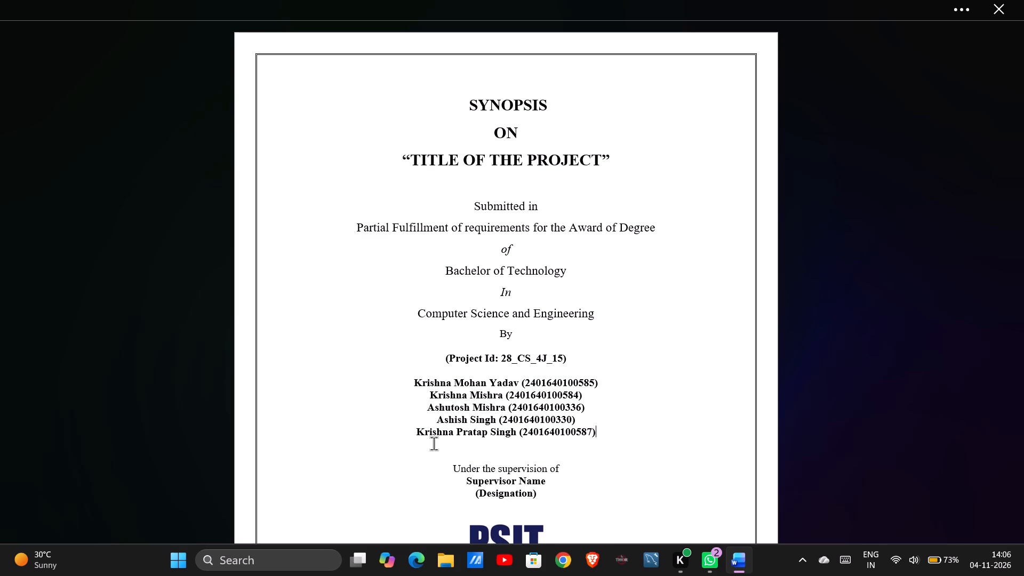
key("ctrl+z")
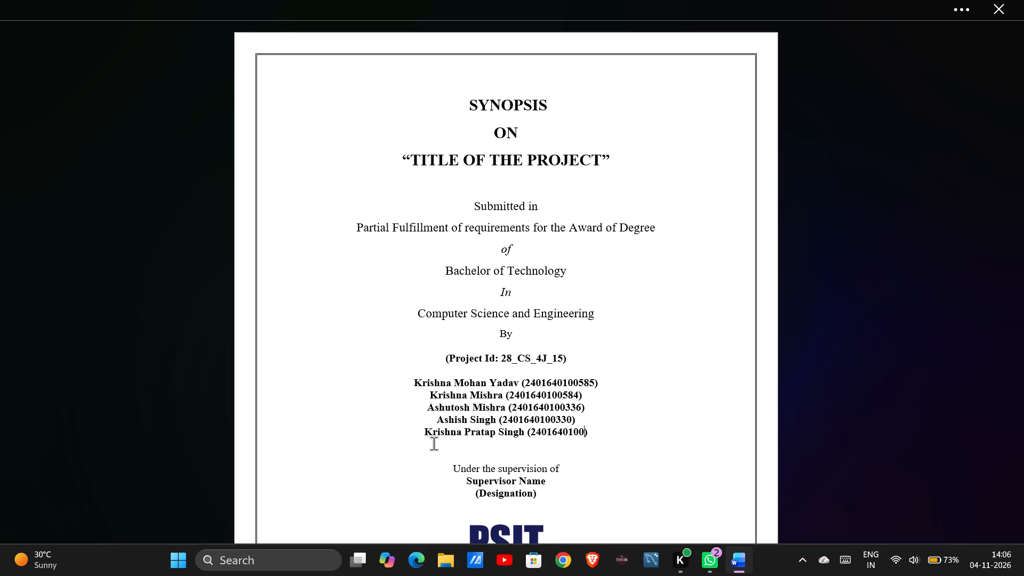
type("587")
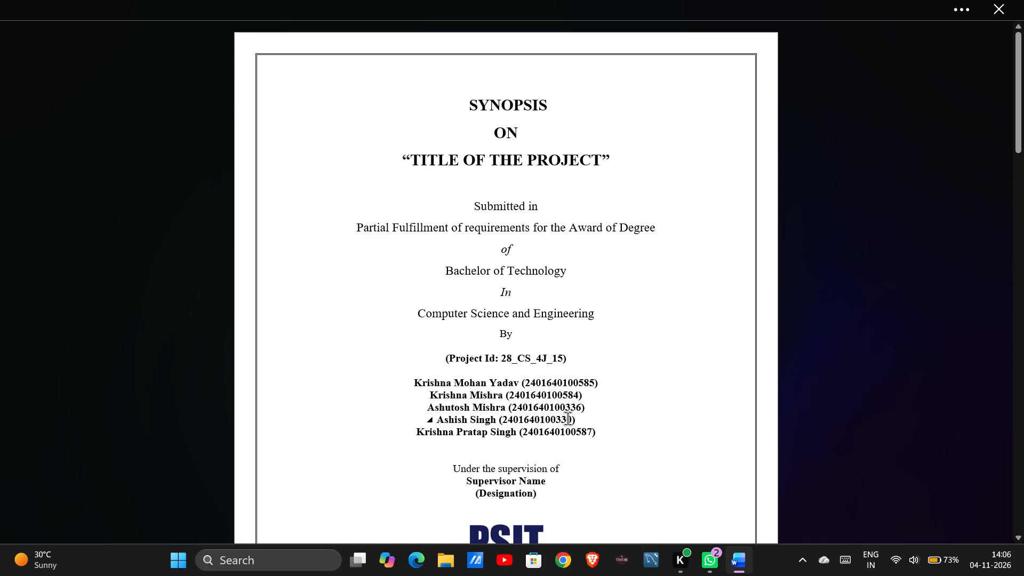
Insert a new empty line between the fourth and fifth students' entries.
left_click(581, 420)
key("Return")
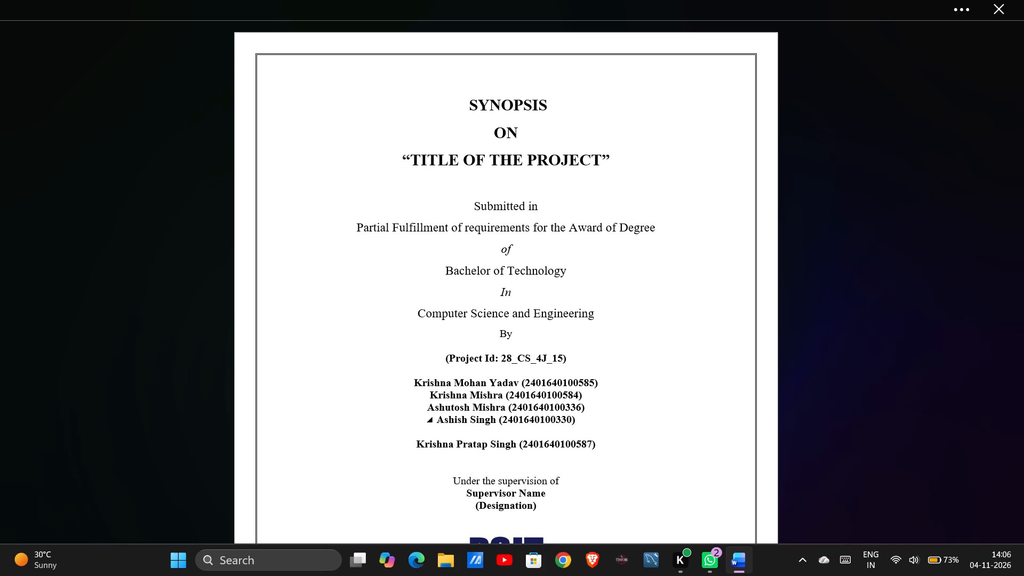
Paste the copied student line on the empty line below the fourth student and remove the blank line after it.
key("ctrl+v")
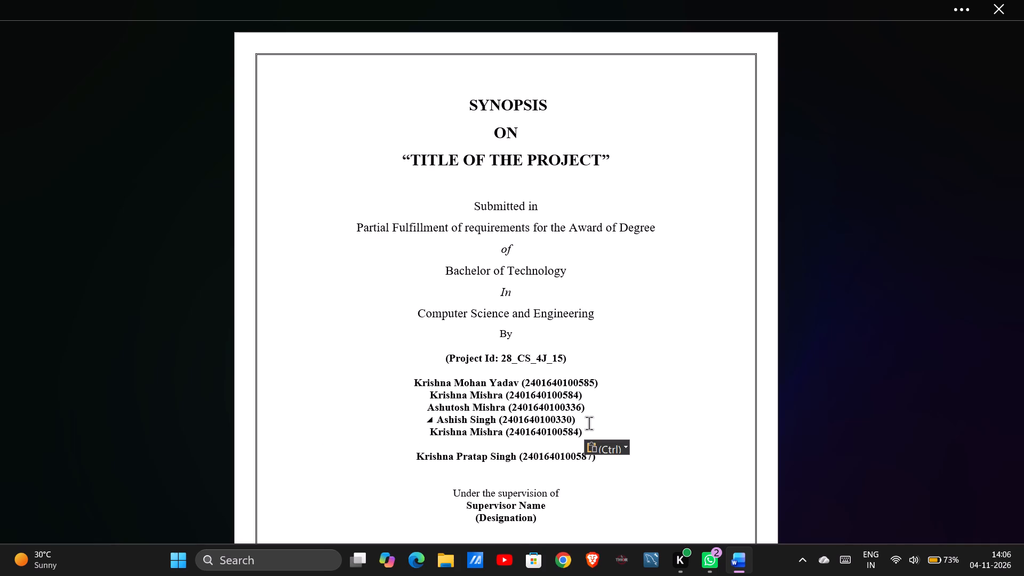
key("BackSpace")
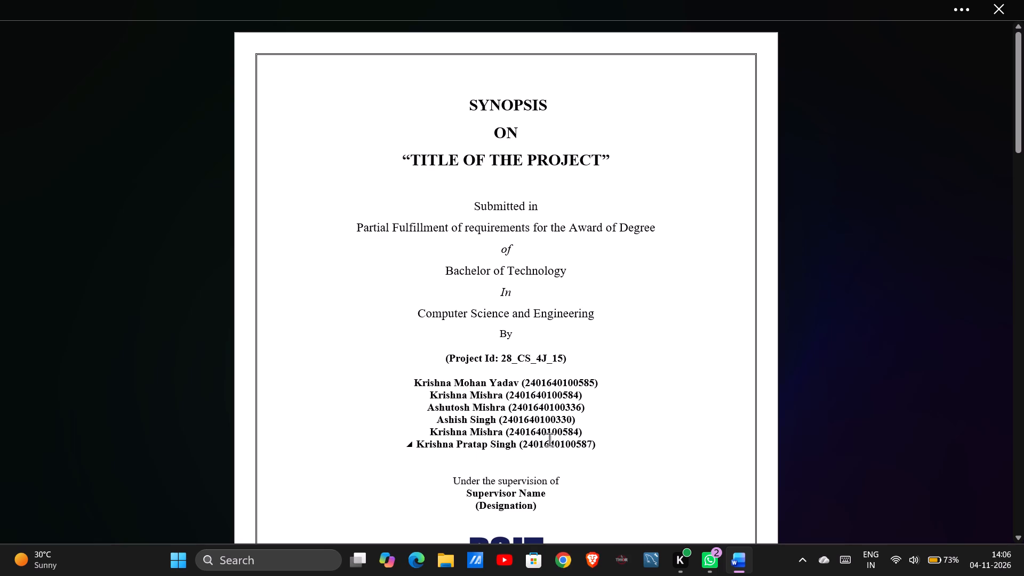
Select the first name in the last student's entry on the title page.
left_click(417, 442)
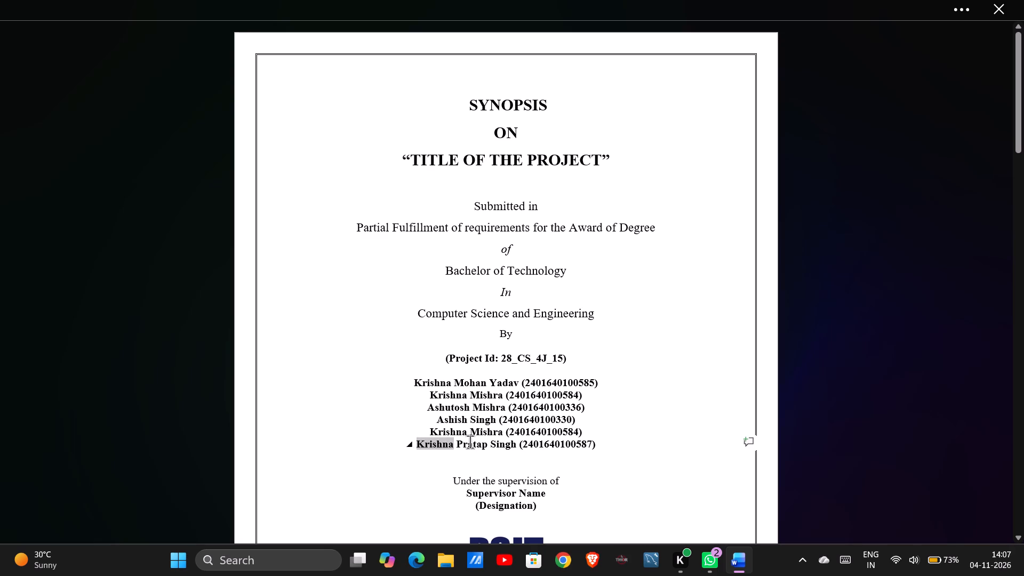
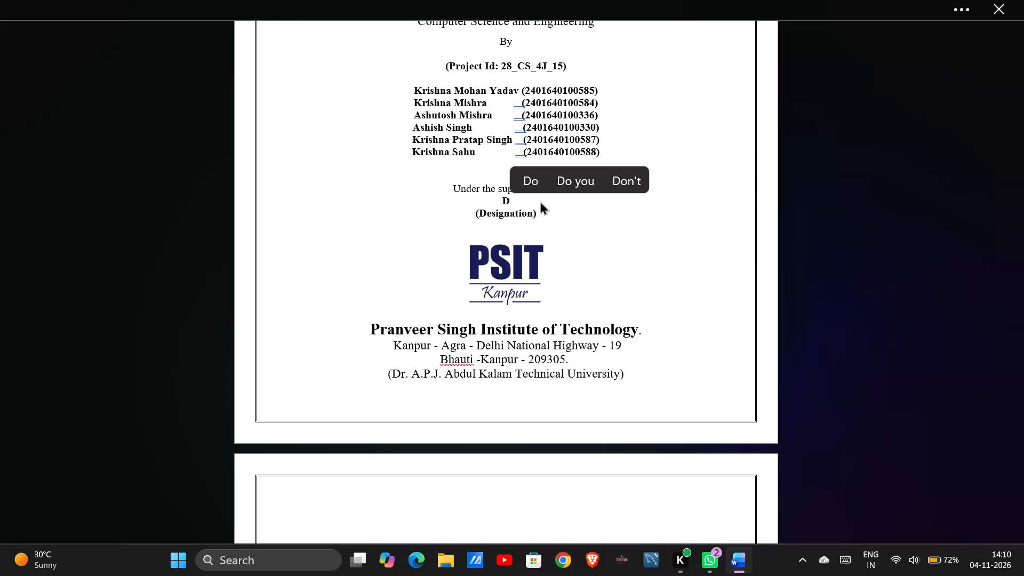
Complete the supervisor's name, with the title "Dr.", on the line between "Under the supervision of" and "(Designation)".
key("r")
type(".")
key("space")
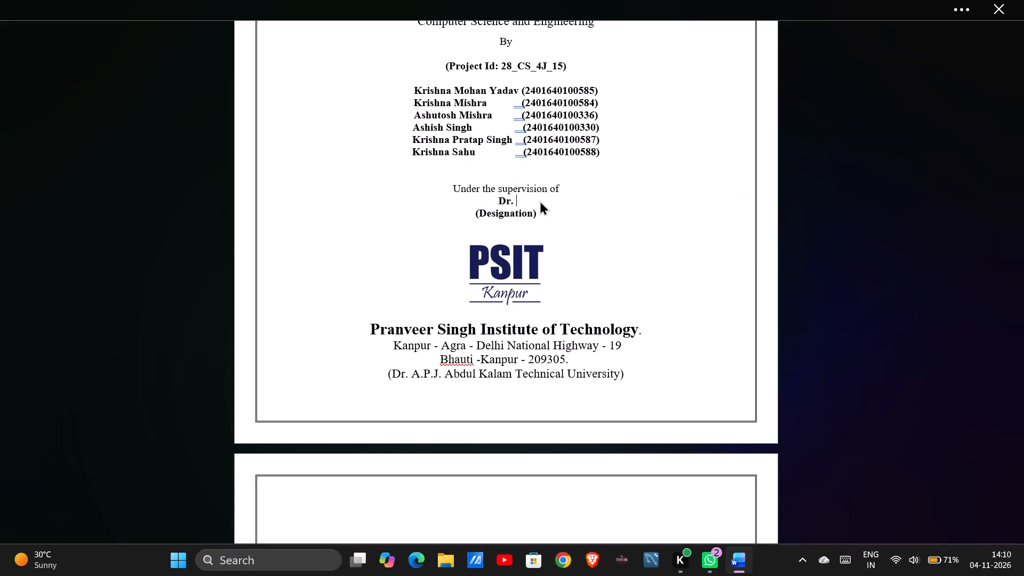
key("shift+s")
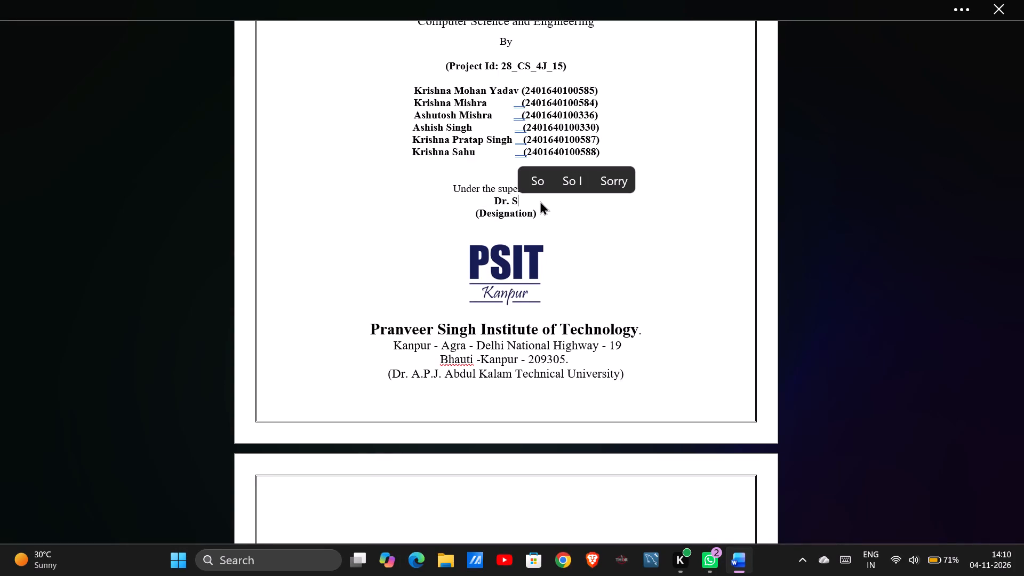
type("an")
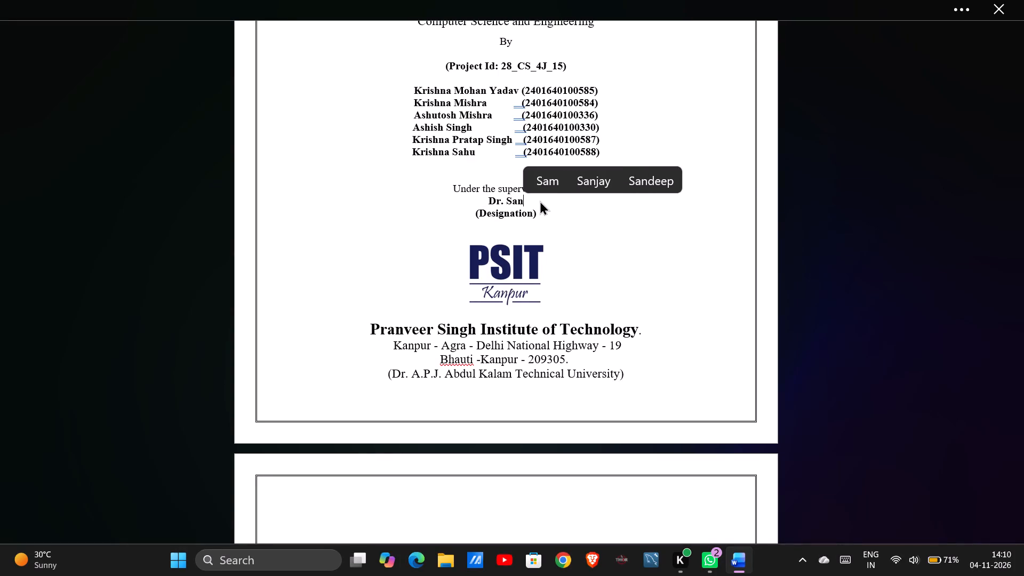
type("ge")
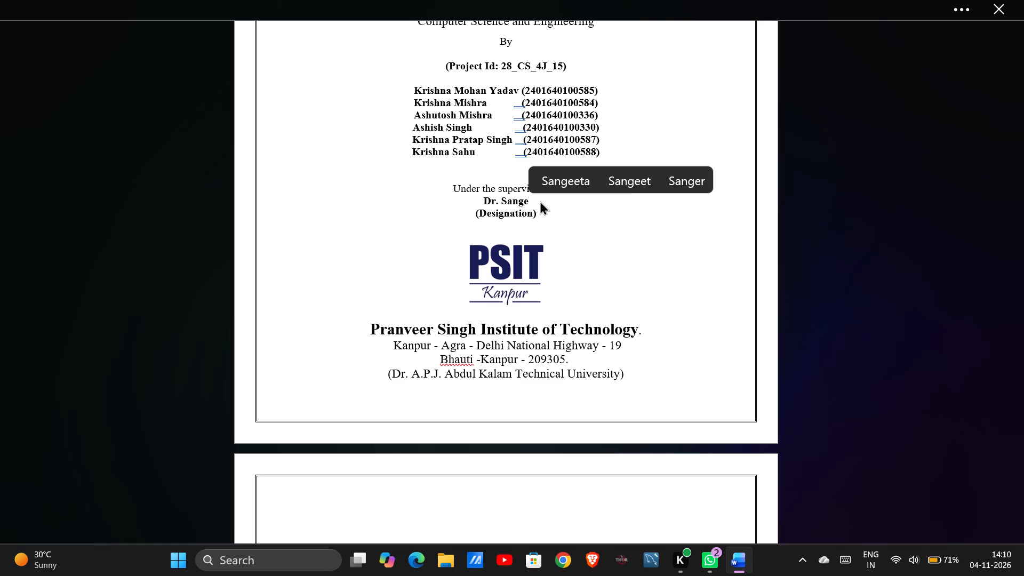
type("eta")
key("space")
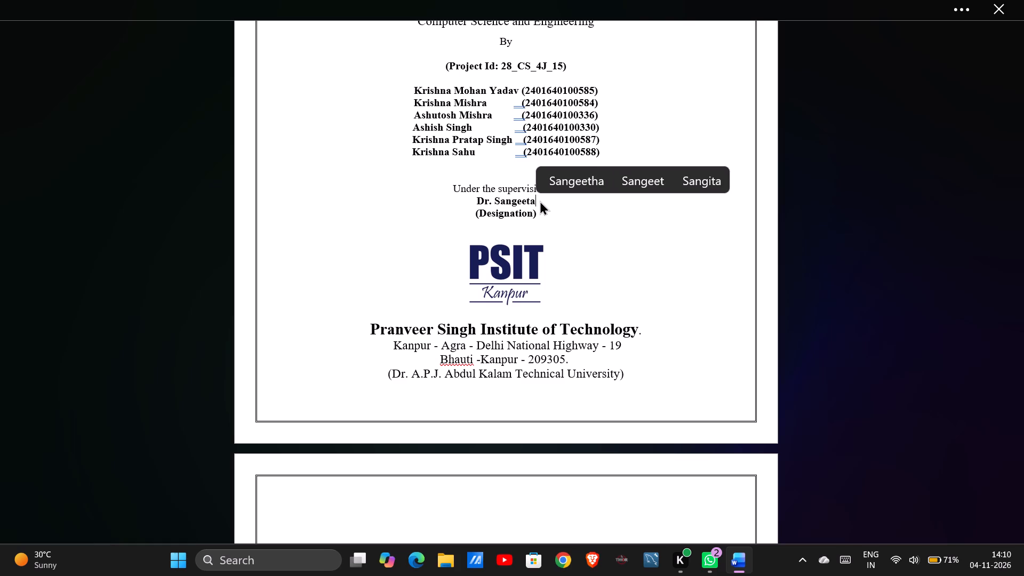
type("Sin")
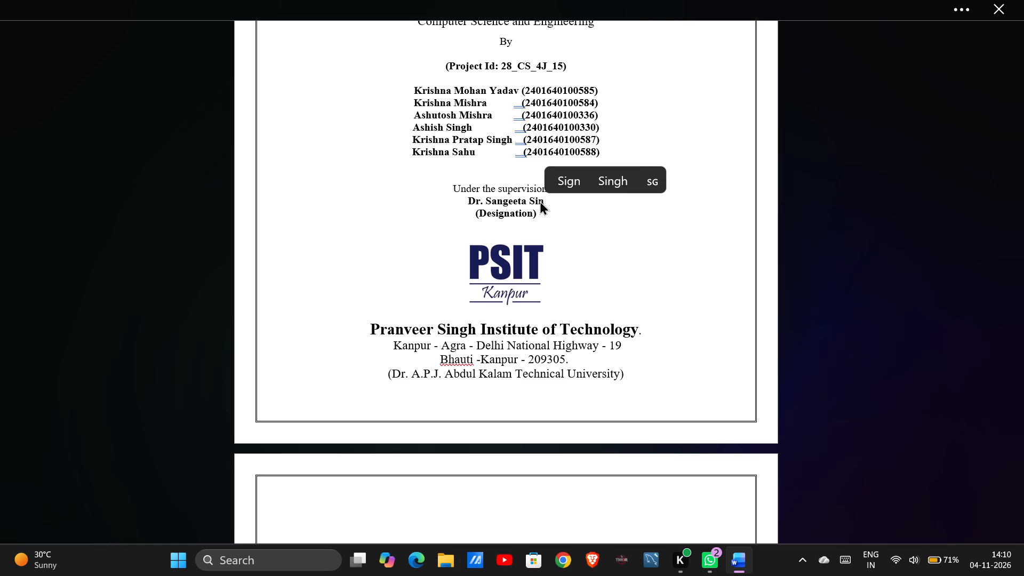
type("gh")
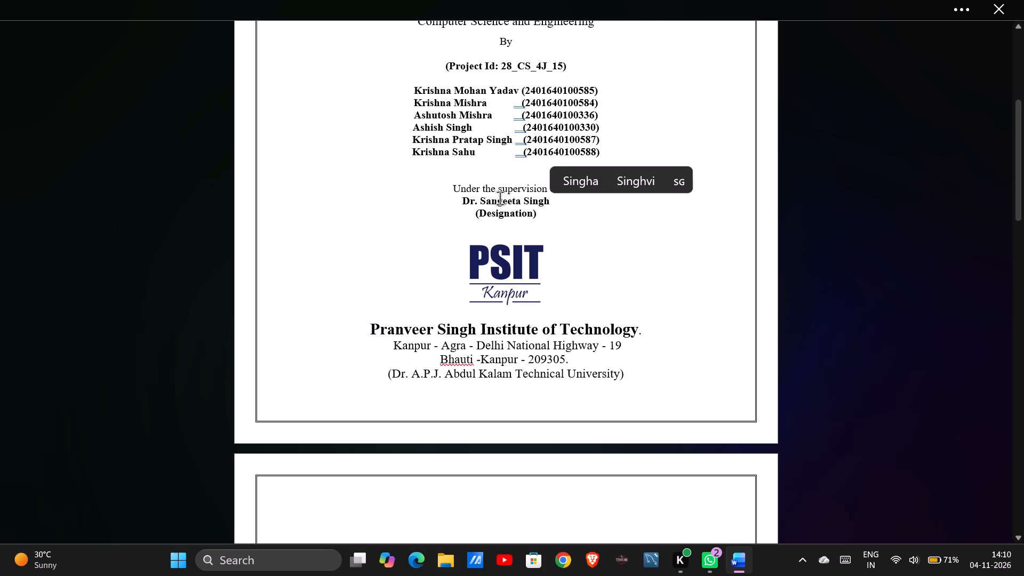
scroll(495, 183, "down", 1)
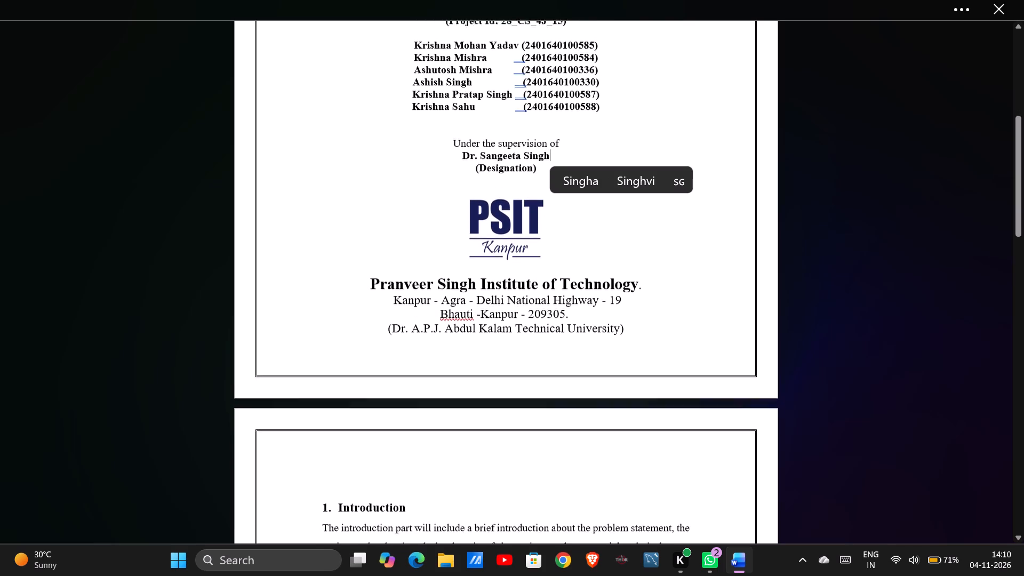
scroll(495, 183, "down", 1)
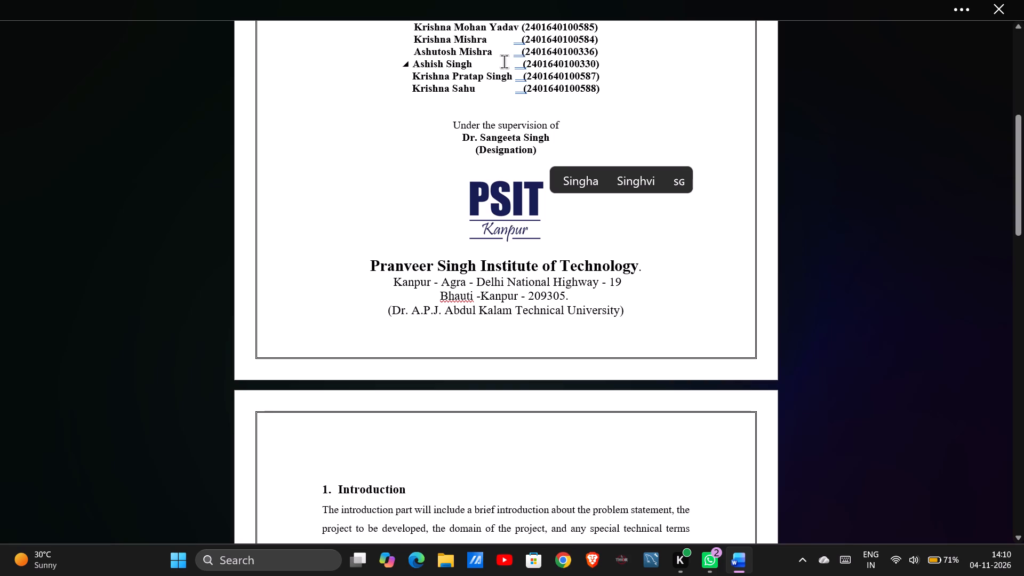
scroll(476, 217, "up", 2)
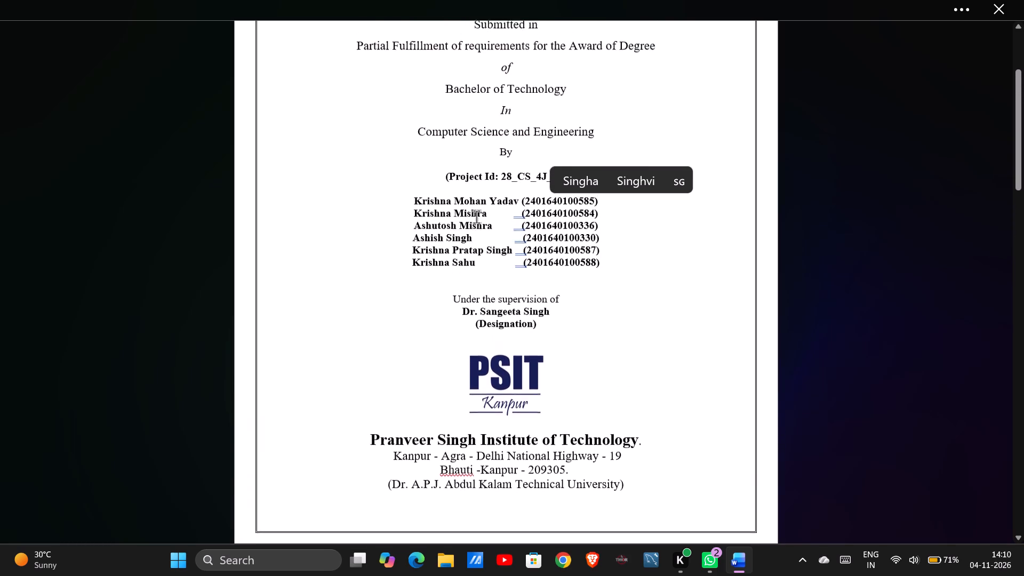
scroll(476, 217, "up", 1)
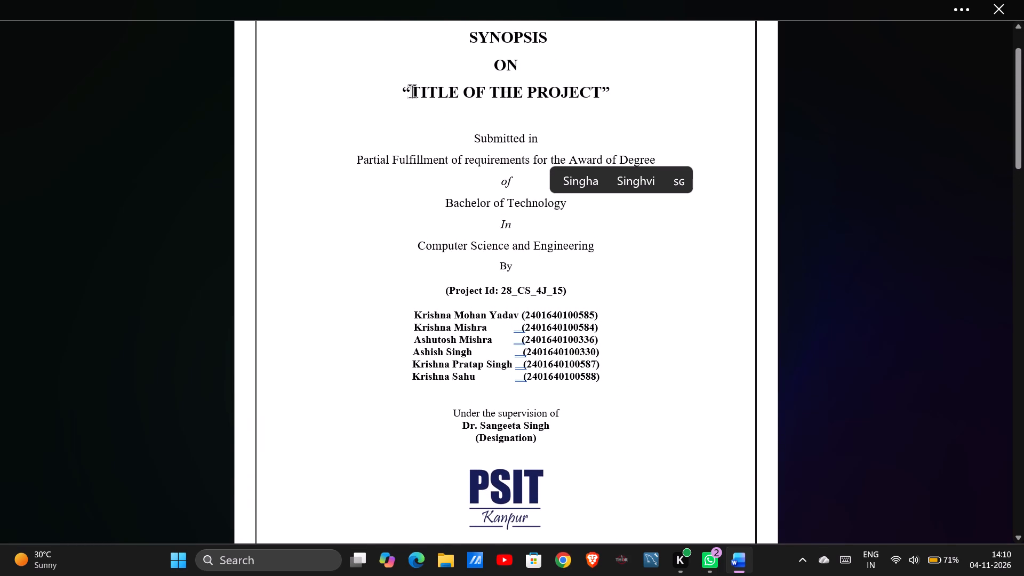
Replace the cover page's title placeholder with "ClgHub – A Smart Marketplace for College Student", and delete the last word's final letter.
left_click_drag(412, 91, 570, 86)
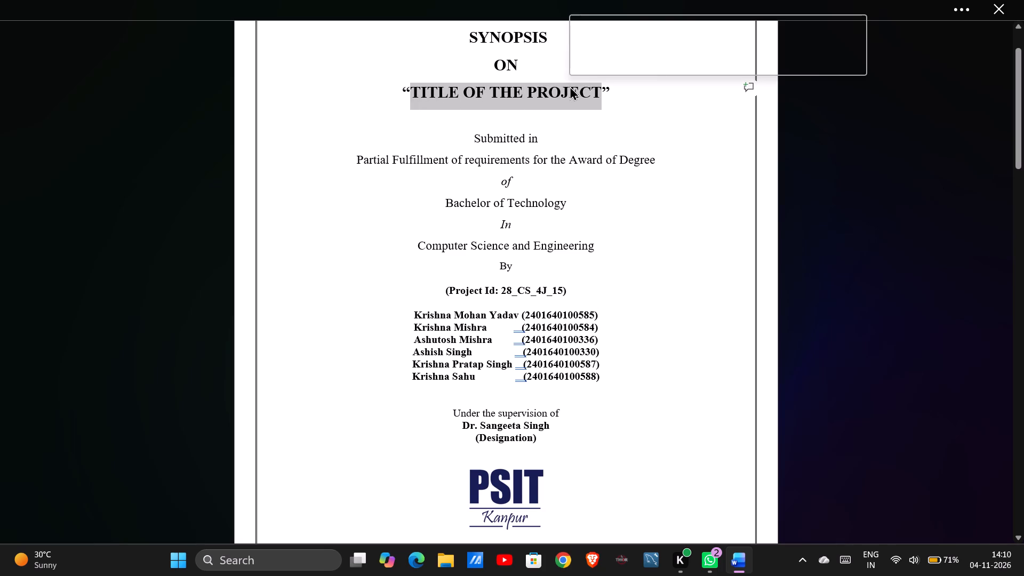
key("shift+c")
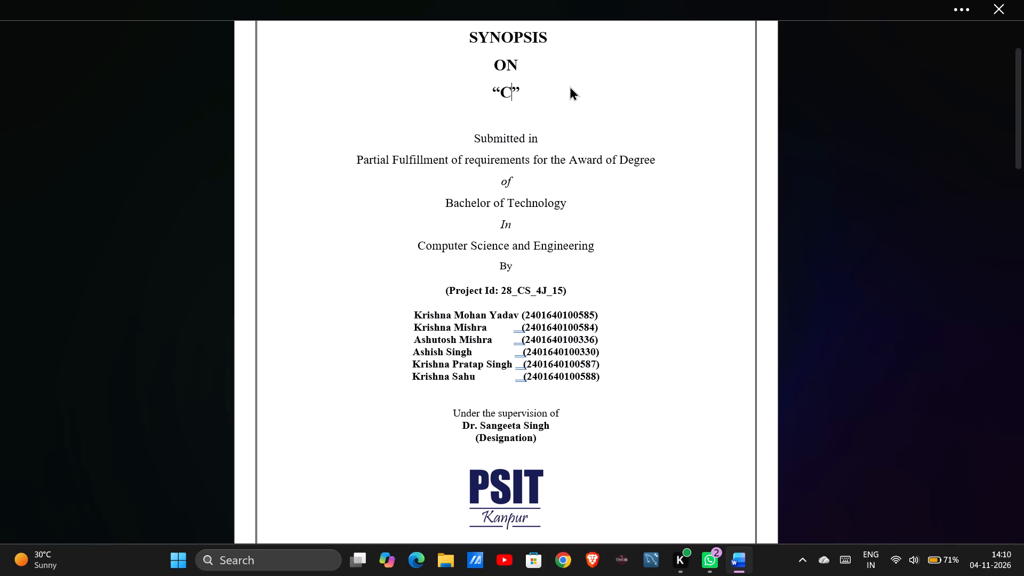
type("lg")
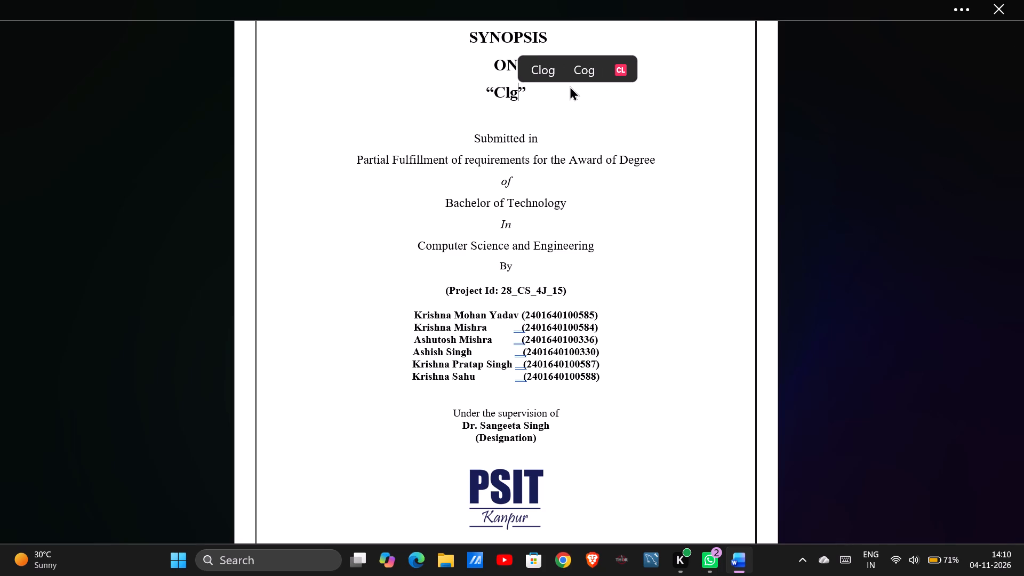
type("Hu")
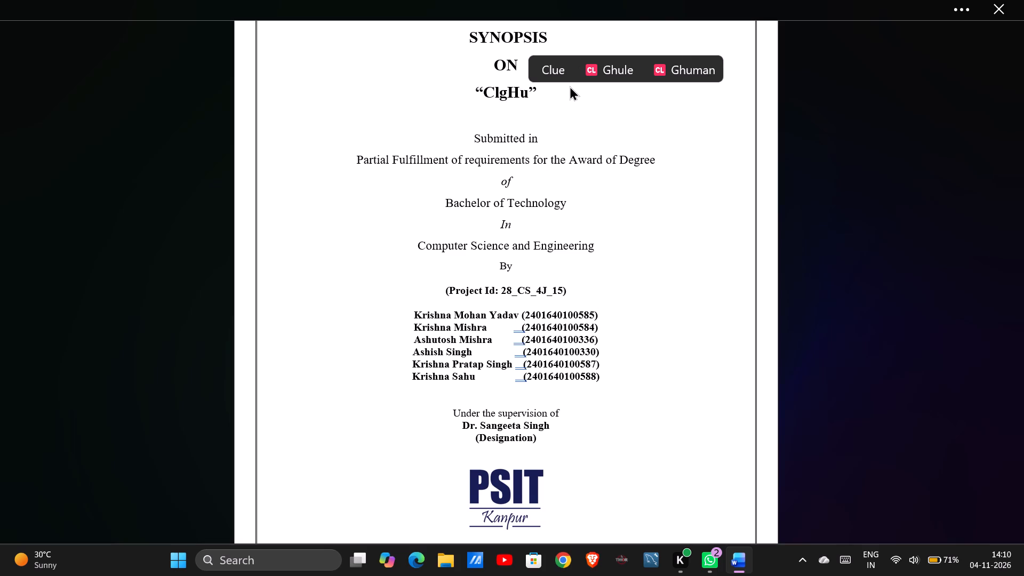
key("b")
key("minus")
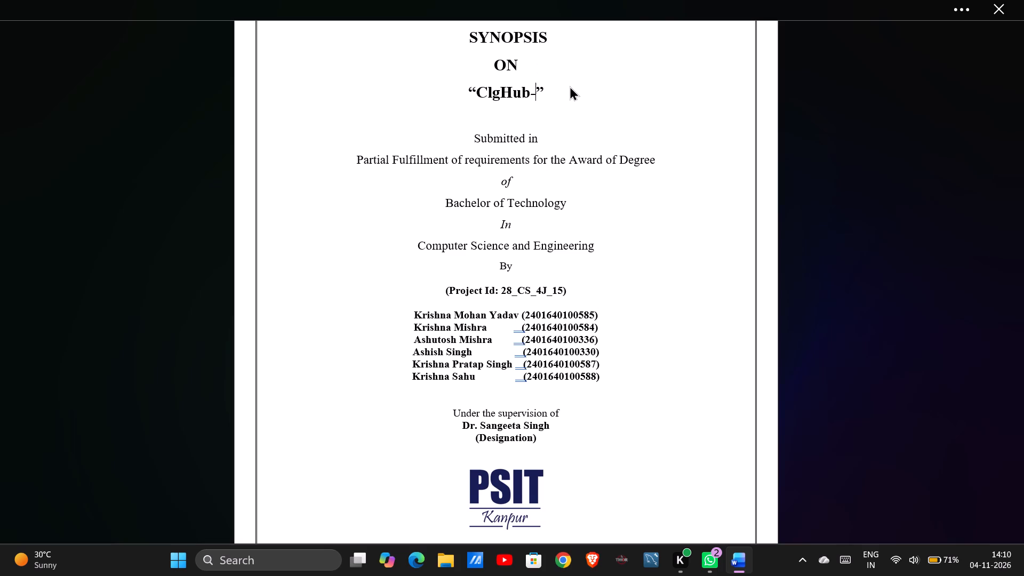
key("BackSpace")
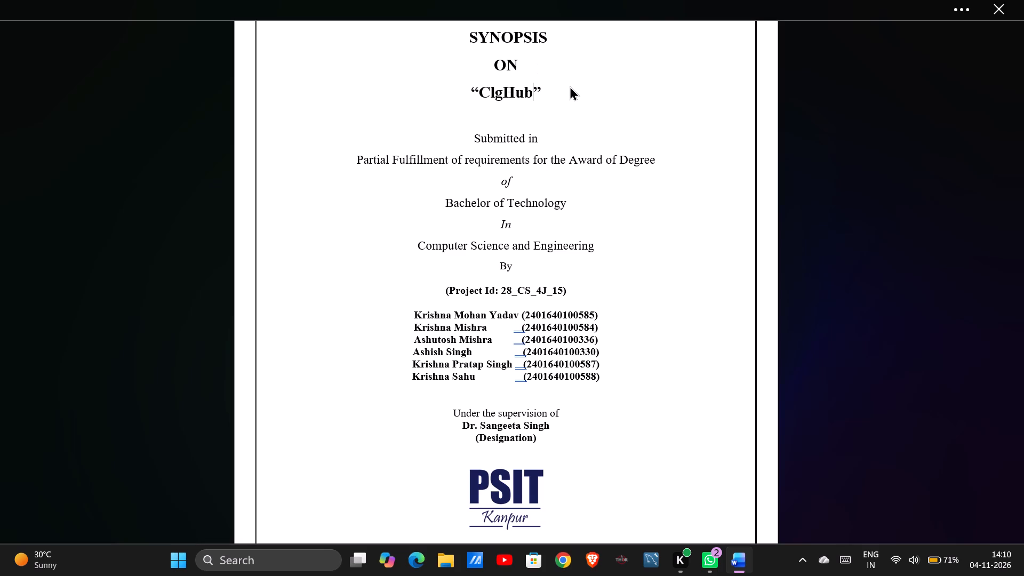
key("space")
type("-")
key("space")
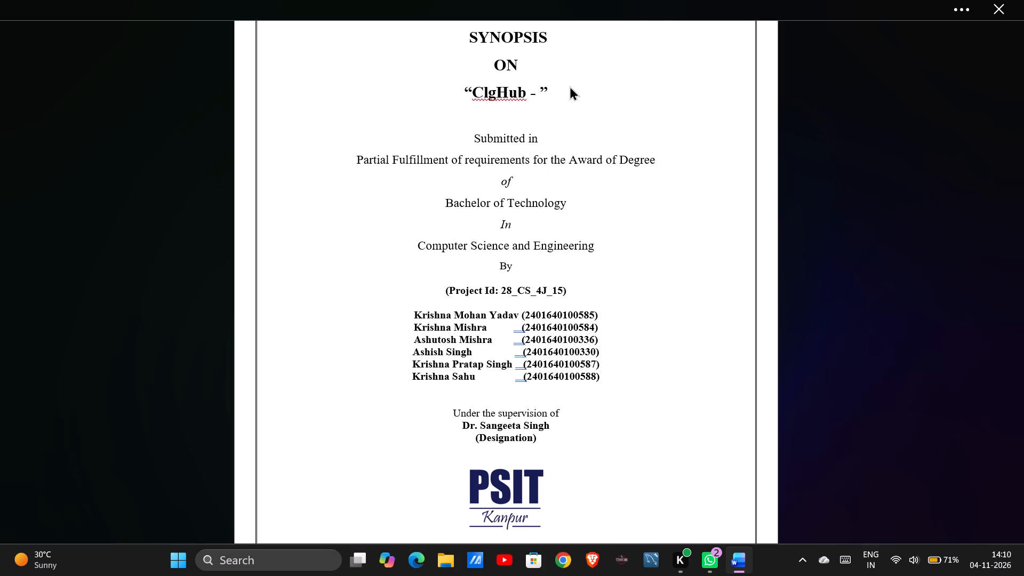
type("A S")
type("mart")
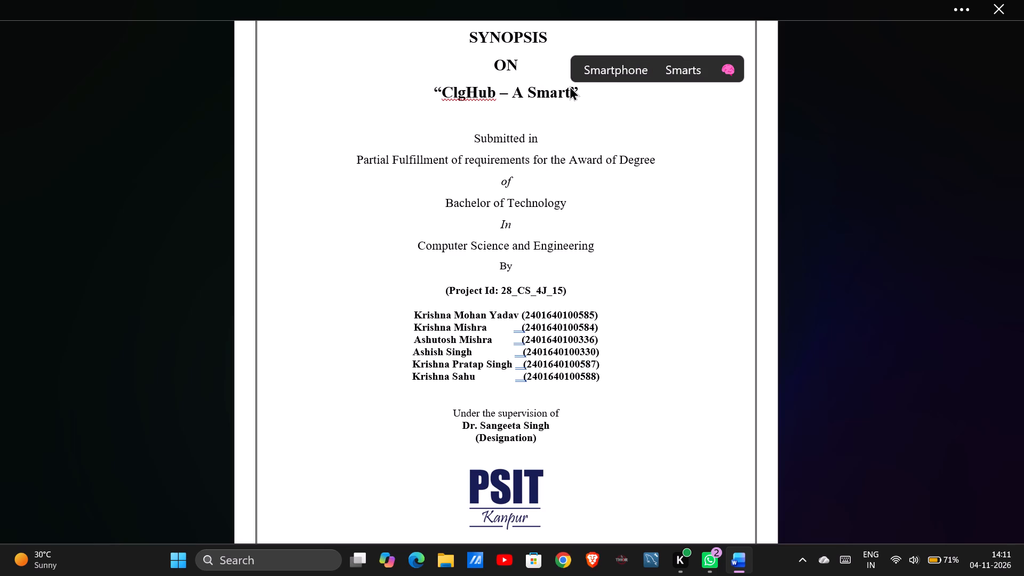
key("space")
type("Mar")
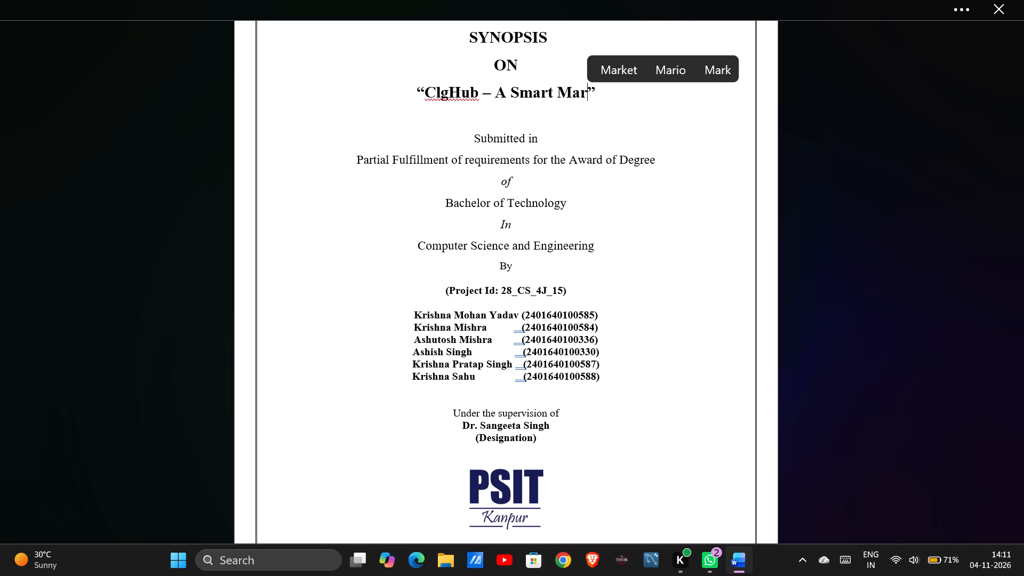
key("k")
type("etP")
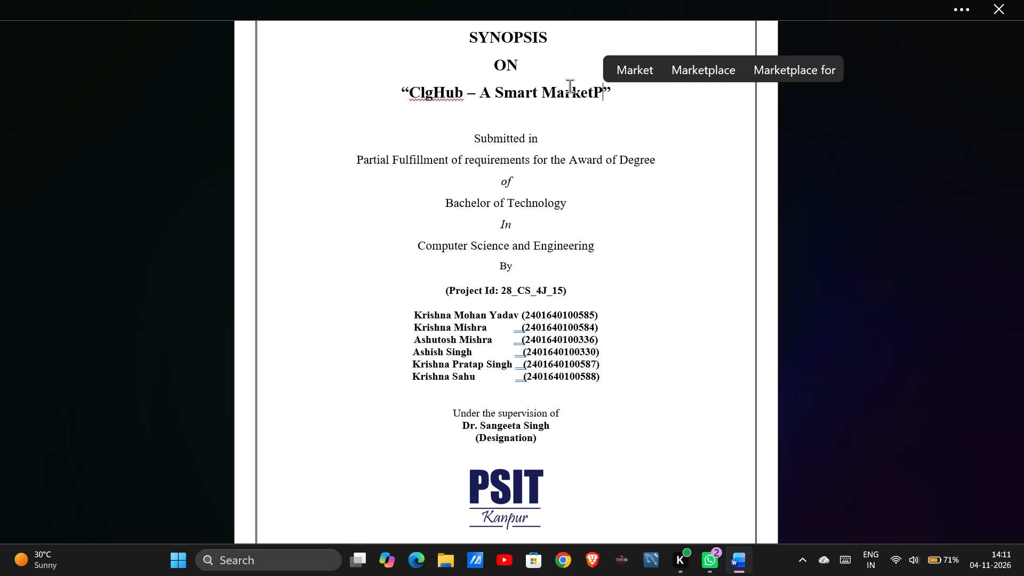
key("BackSpace")
type("place")
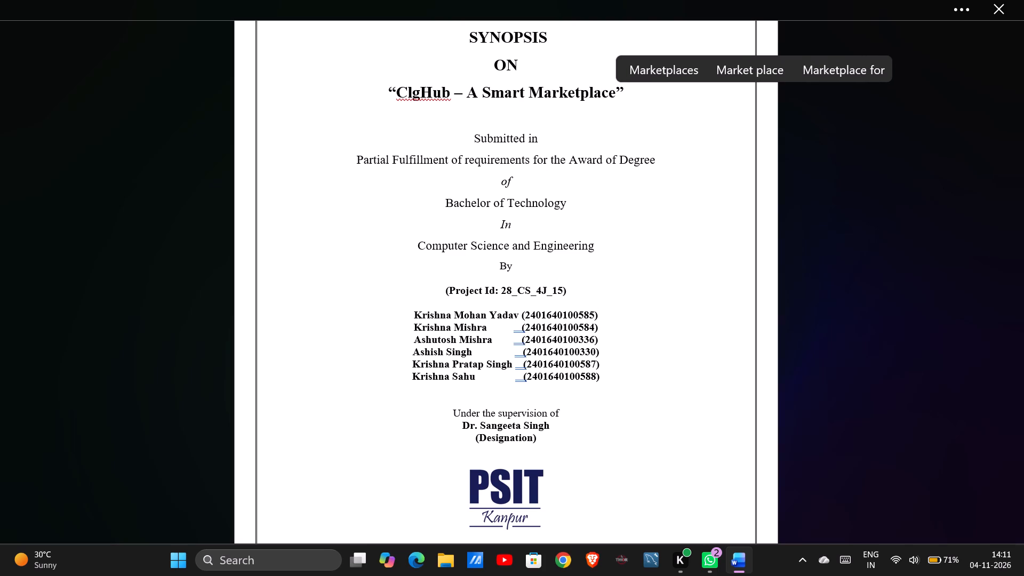
key("space")
type("for")
key("space")
type("College")
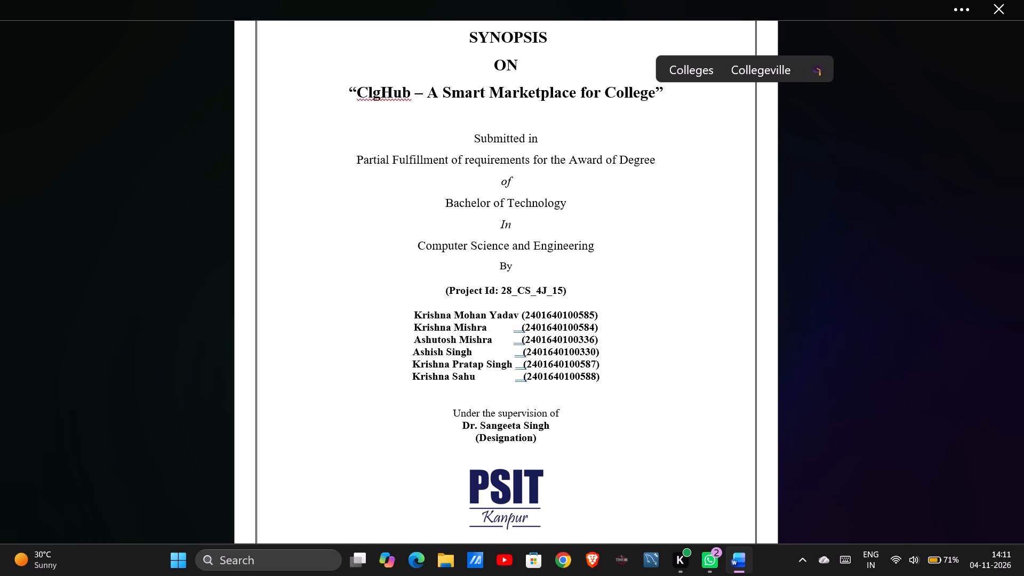
key("space")
type("S")
type("tudent")
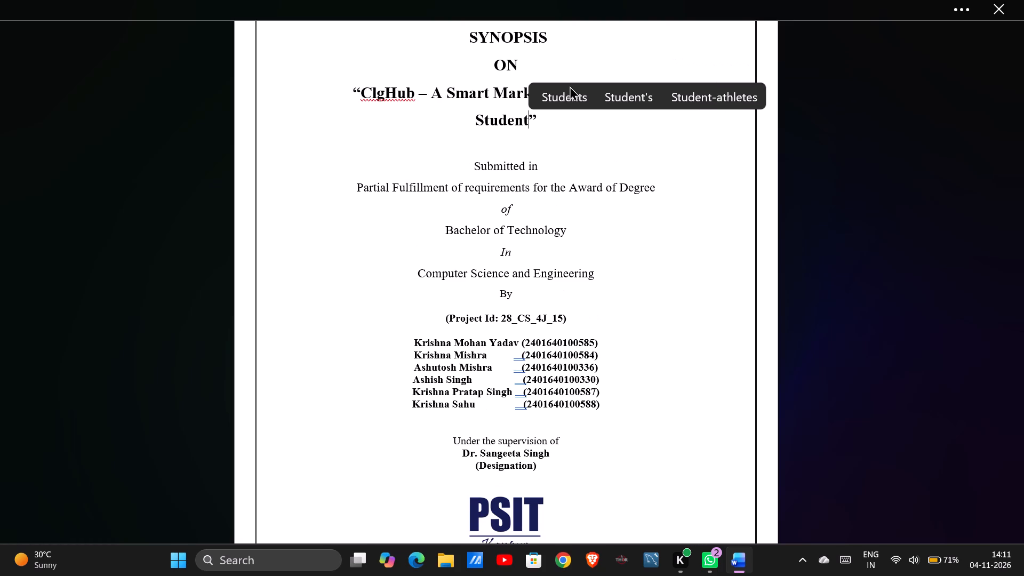
key("BackSpace")
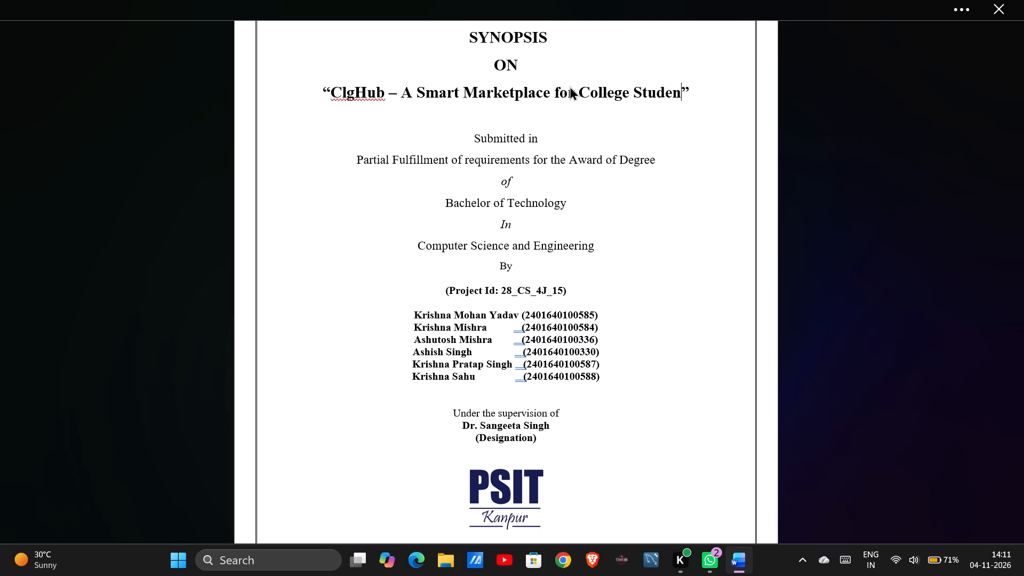
Review the references section and the formatting guidelines at the end of the document.
left_click(388, 93)
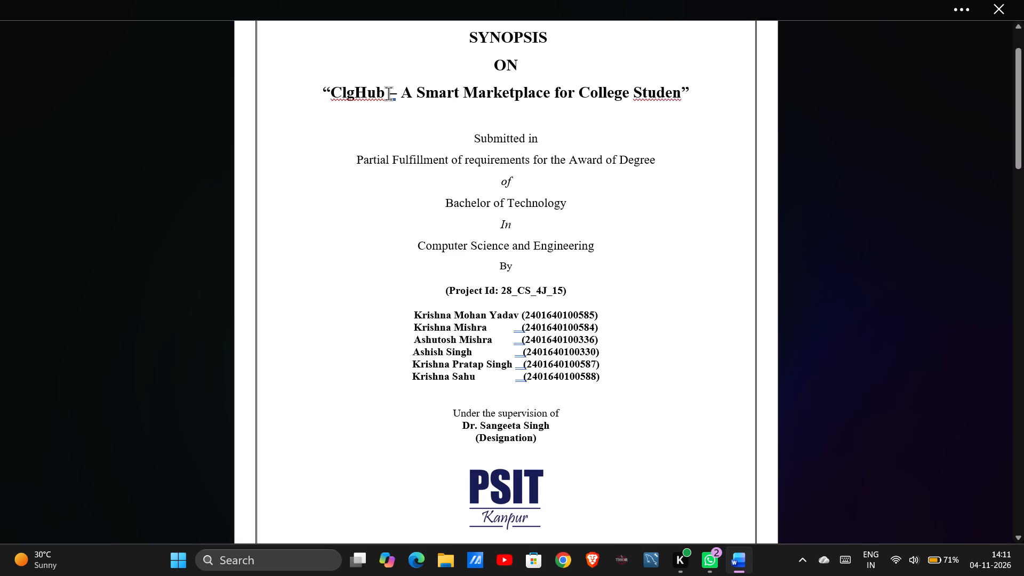
scroll(388, 93, "down", 1)
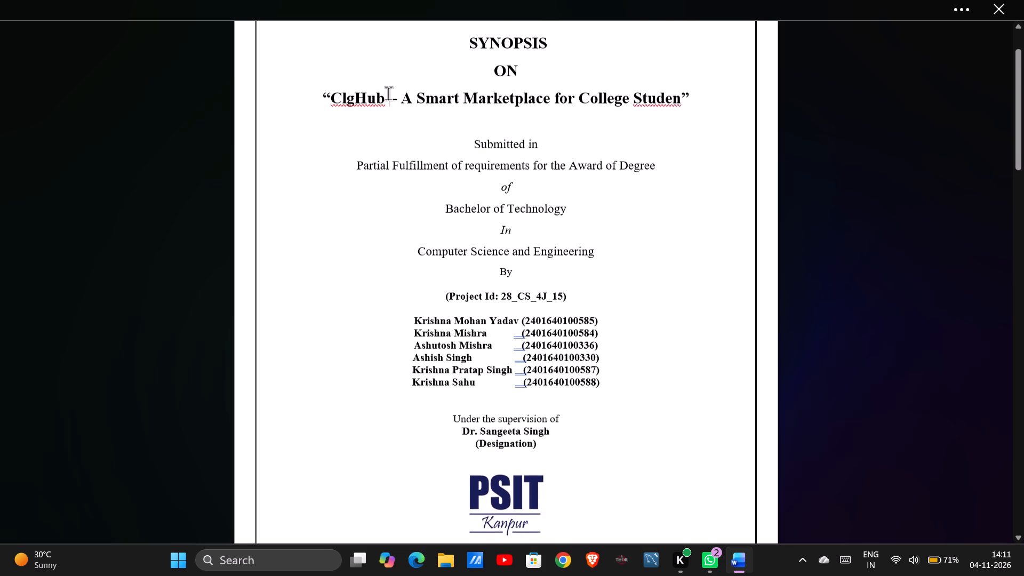
scroll(388, 93, "down", 5)
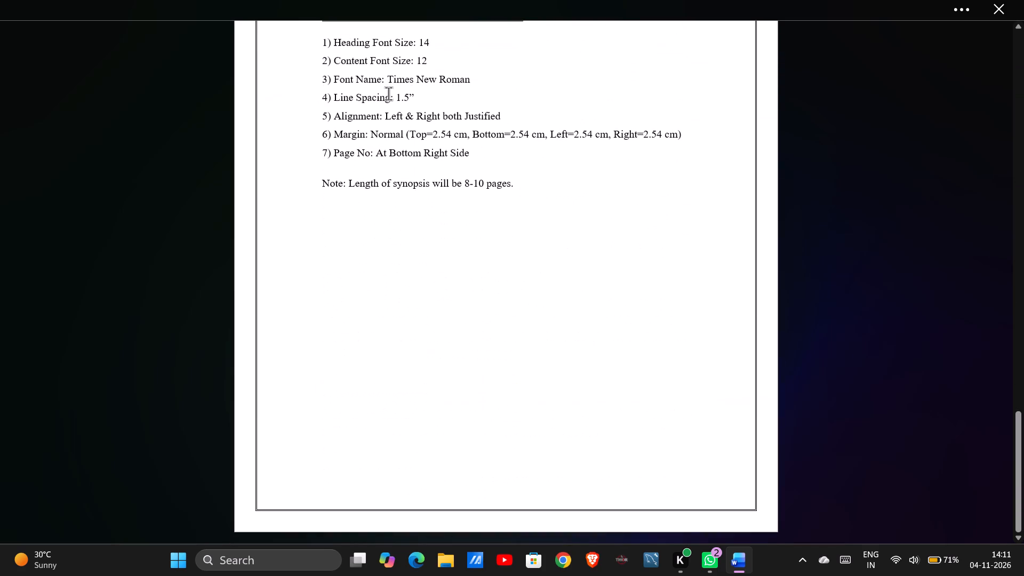
scroll(388, 93, "down", 1)
scroll(388, 93, "up", 1)
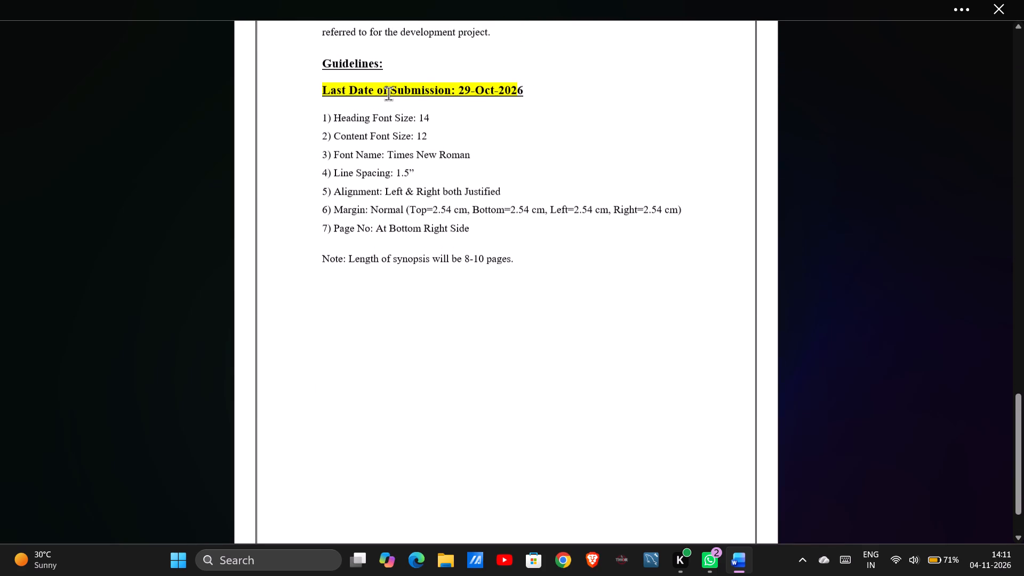
scroll(388, 93, "up", 1)
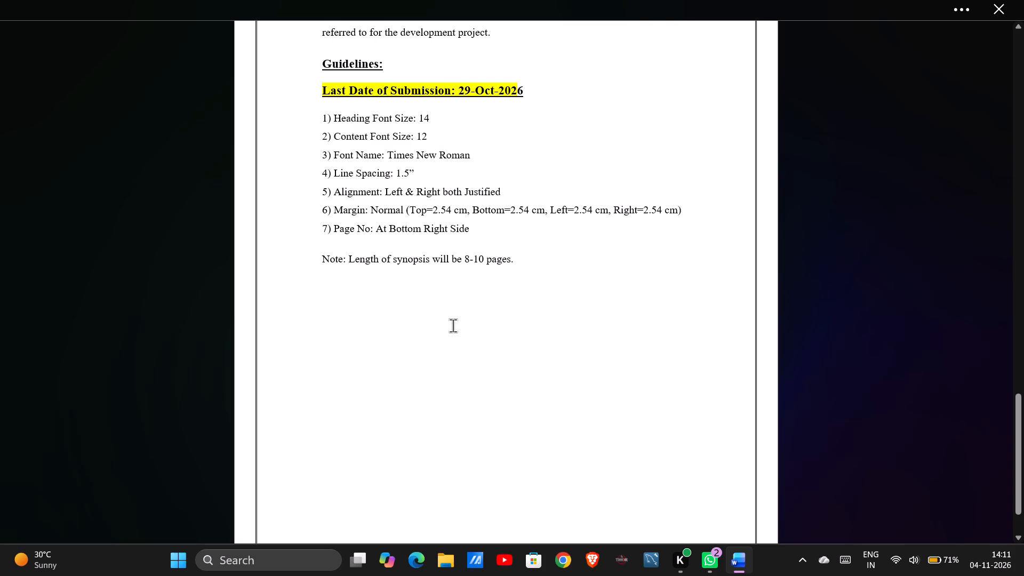
scroll(453, 325, "down", 1)
scroll(453, 325, "up", 1)
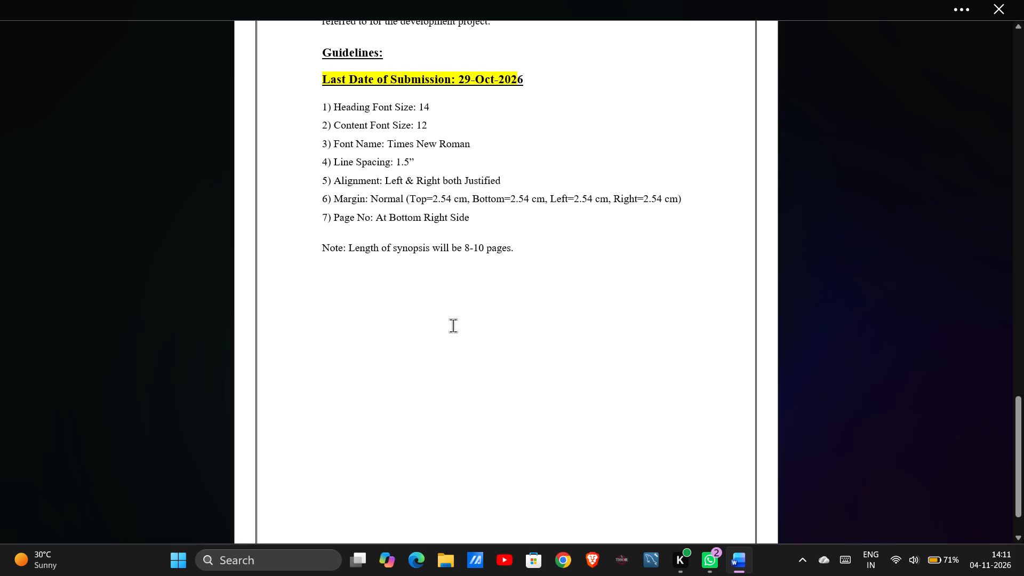
scroll(453, 325, "up", 1)
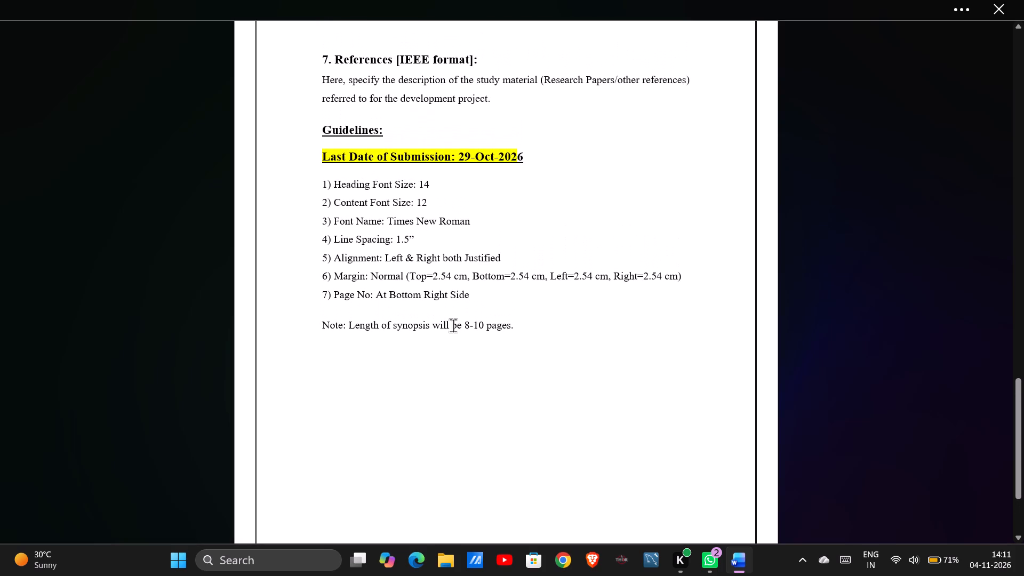
scroll(453, 325, "up", 4)
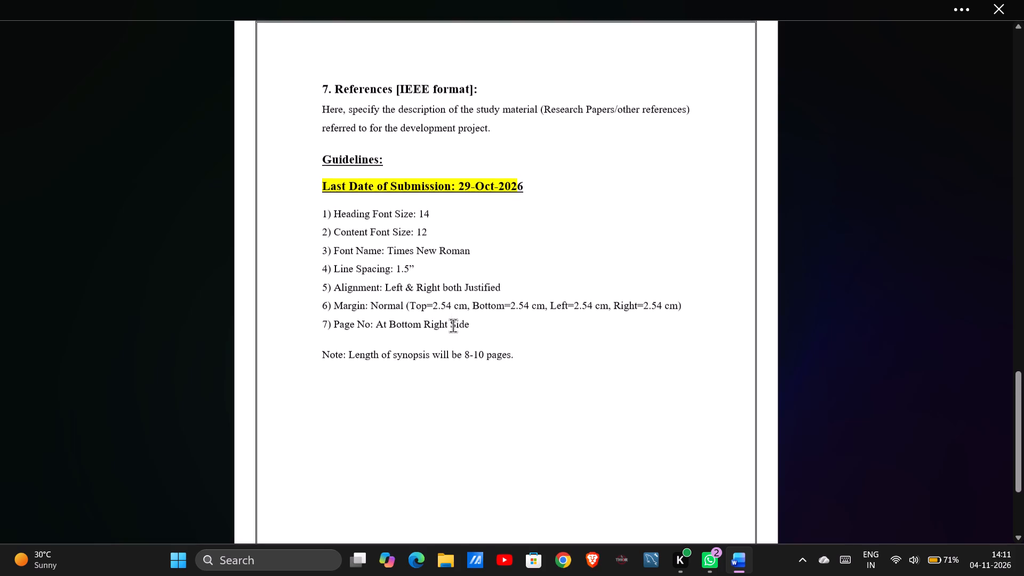
scroll(453, 325, "up", 9)
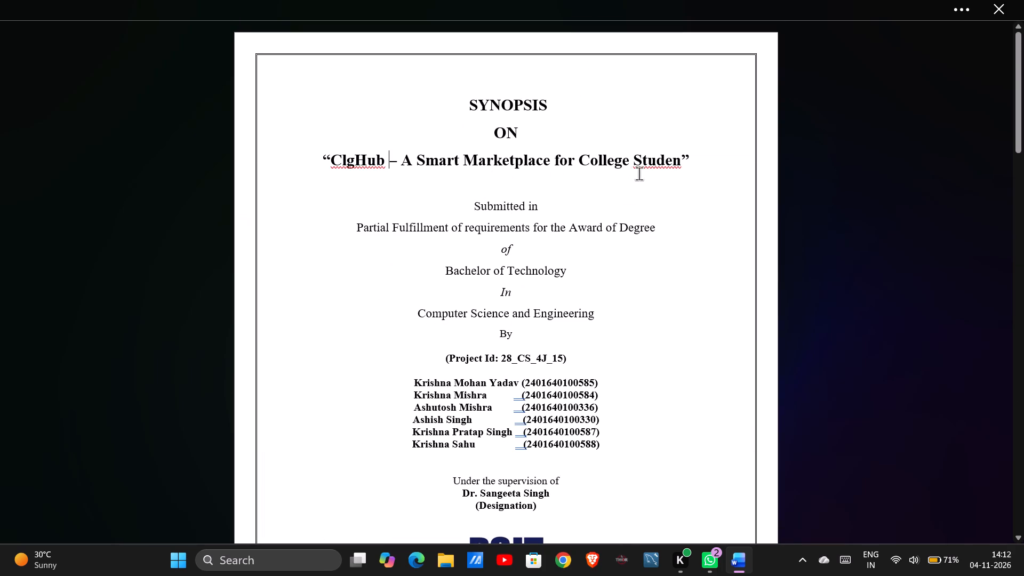
scroll(684, 163, "down", 3)
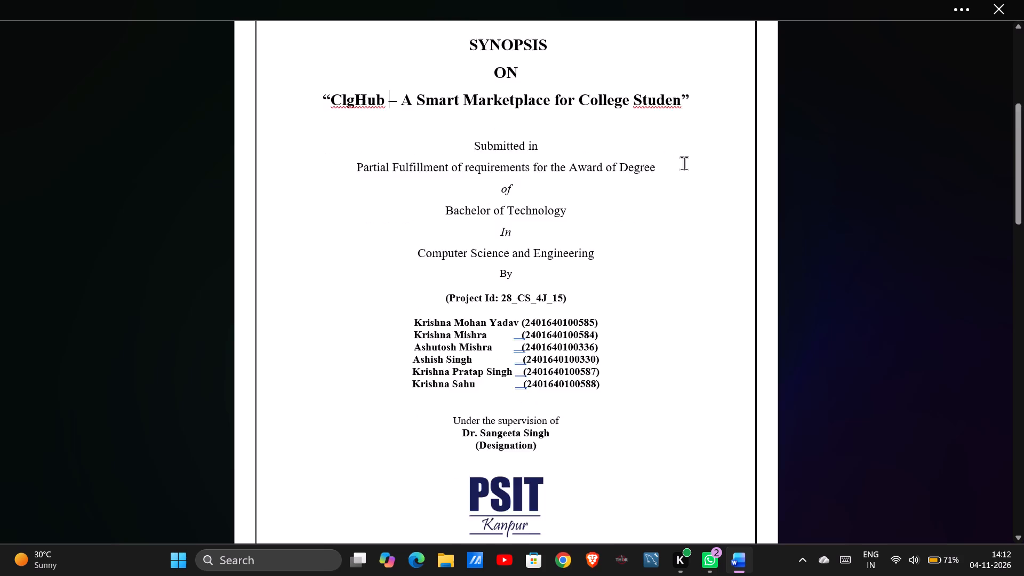
scroll(684, 163, "down", 6)
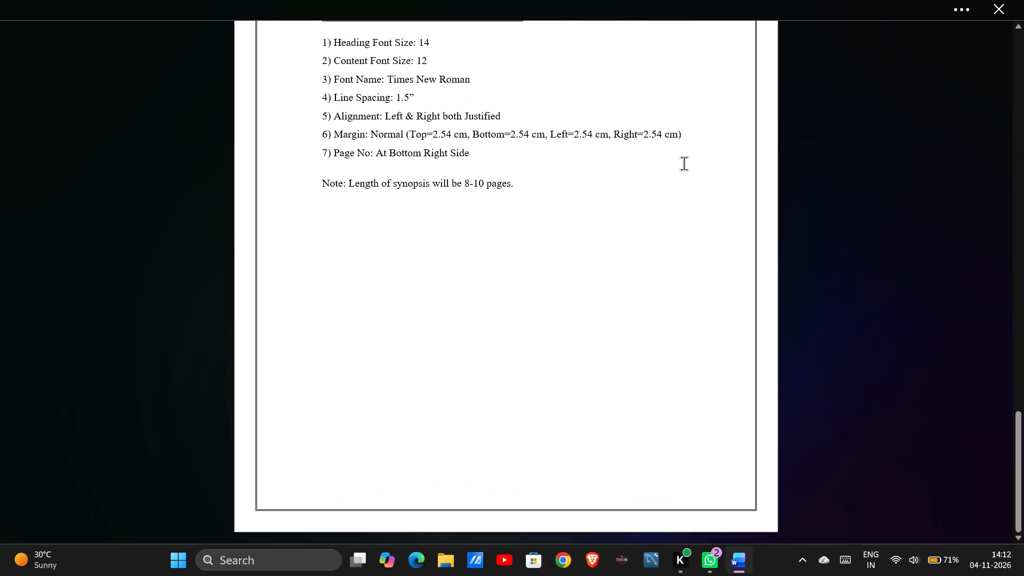
scroll(684, 163, "up", 5)
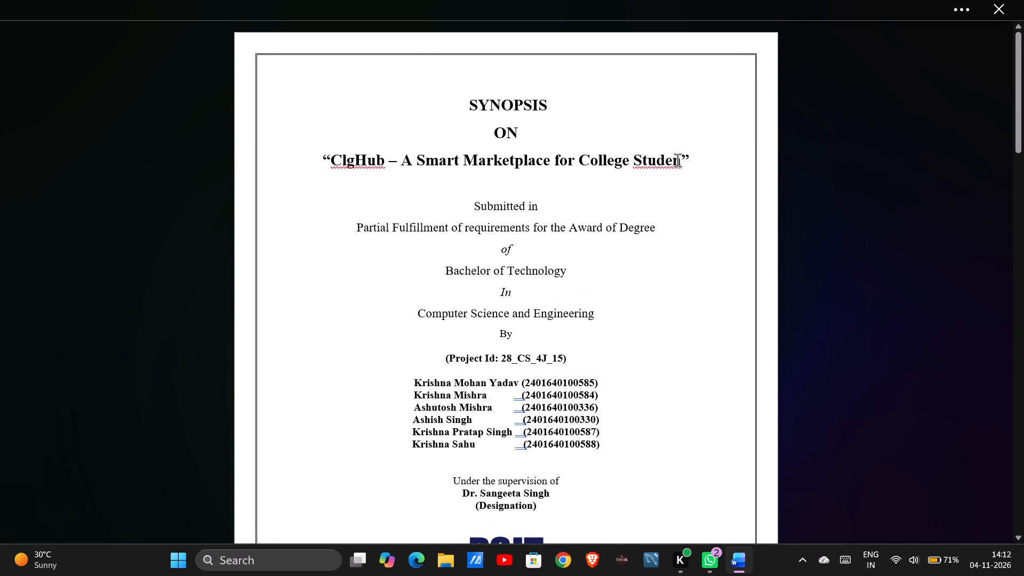
Remove the spaces on both sides of the dash after "ClgHub" in the cover page's project title.
left_click_drag(677, 159, 676, 159)
left_click_drag(676, 159, 437, 148)
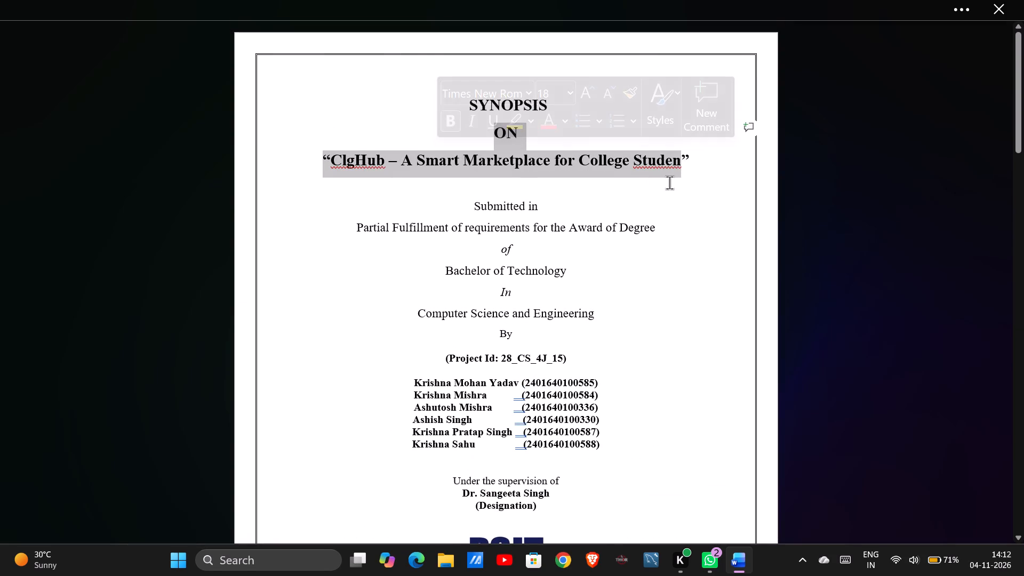
left_click(391, 157)
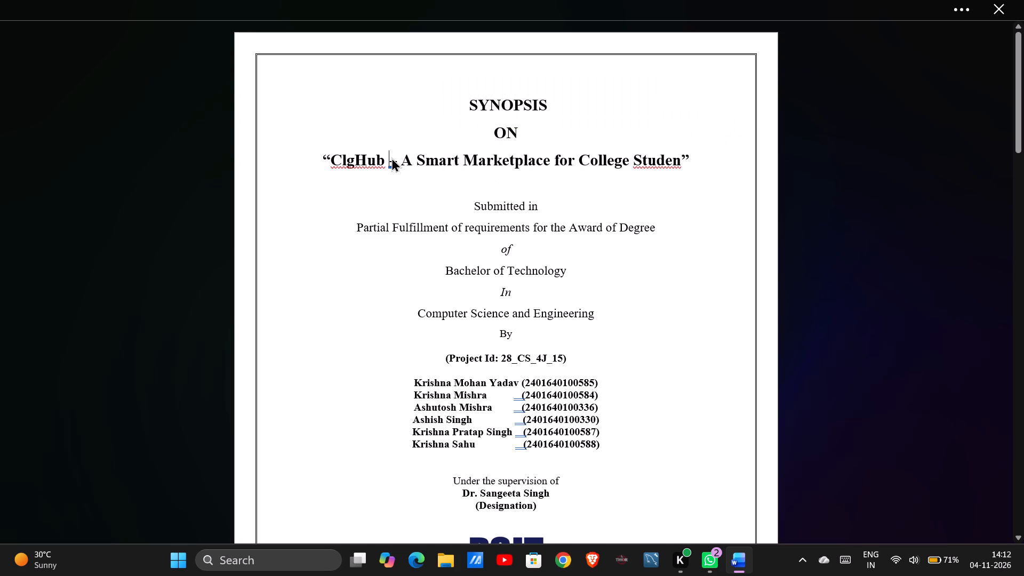
key("BackSpace")
key("Right")
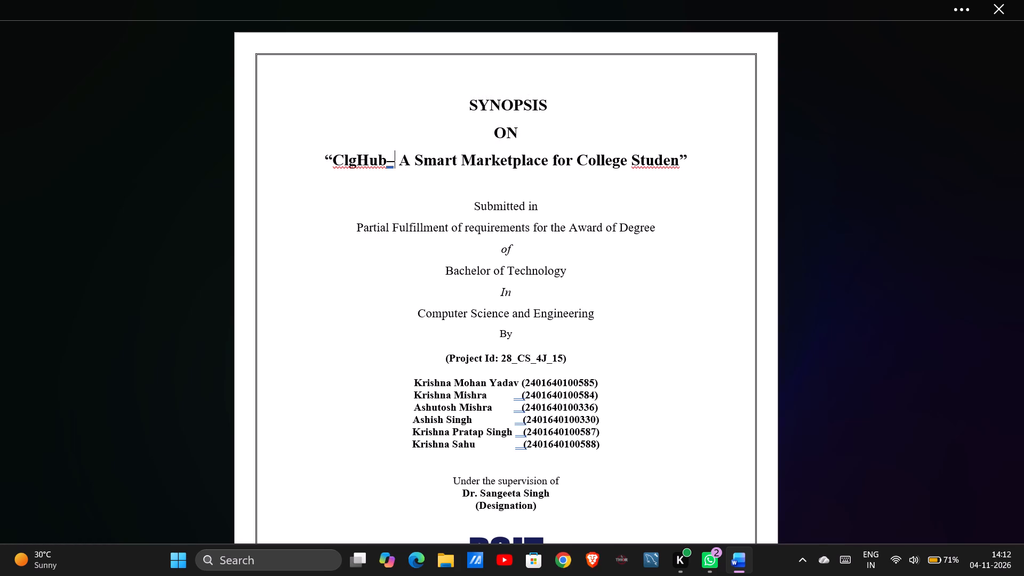
key("Right")
key("Right")
key("Down")
key("Up")
key("Left")
key("BackSpace")
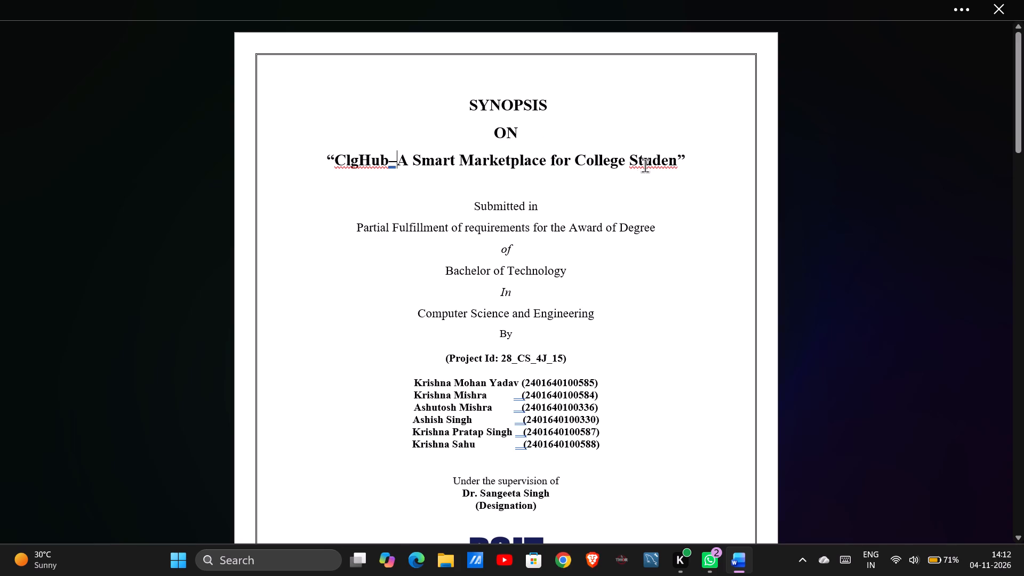
Complete the last word of the cover page's project title so it reads "Student".
left_click(676, 159)
key("t")
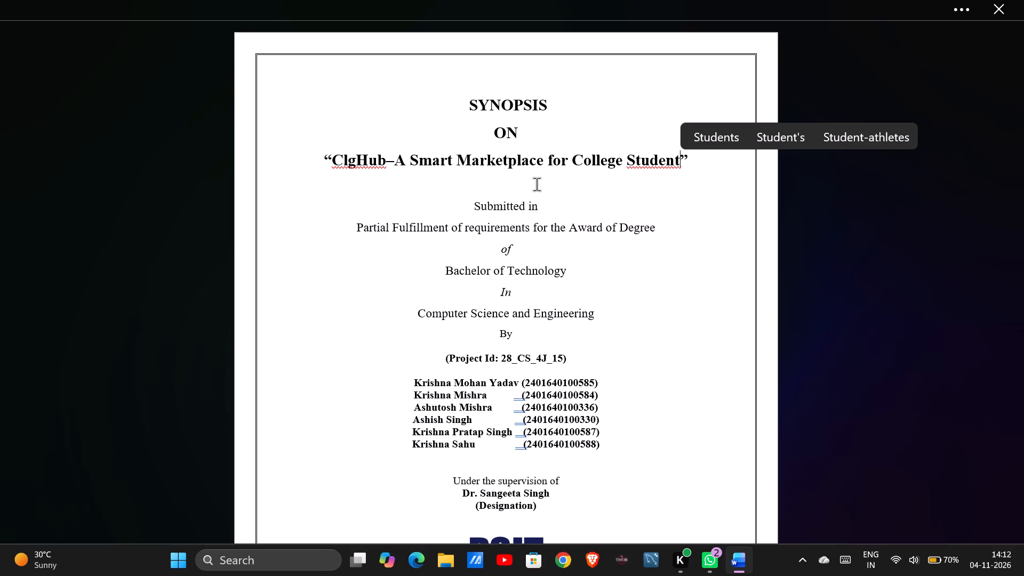
Review the cover page from the project title through the institute details, down to the start of the Introduction section.
scroll(537, 184, "up", 3)
scroll(530, 312, "down", 1)
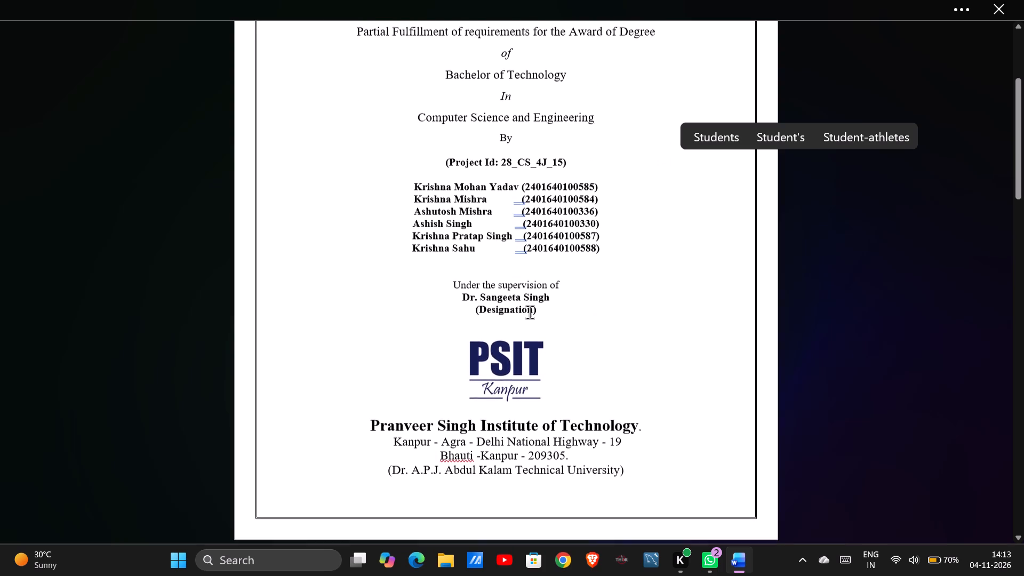
scroll(530, 312, "down", 1)
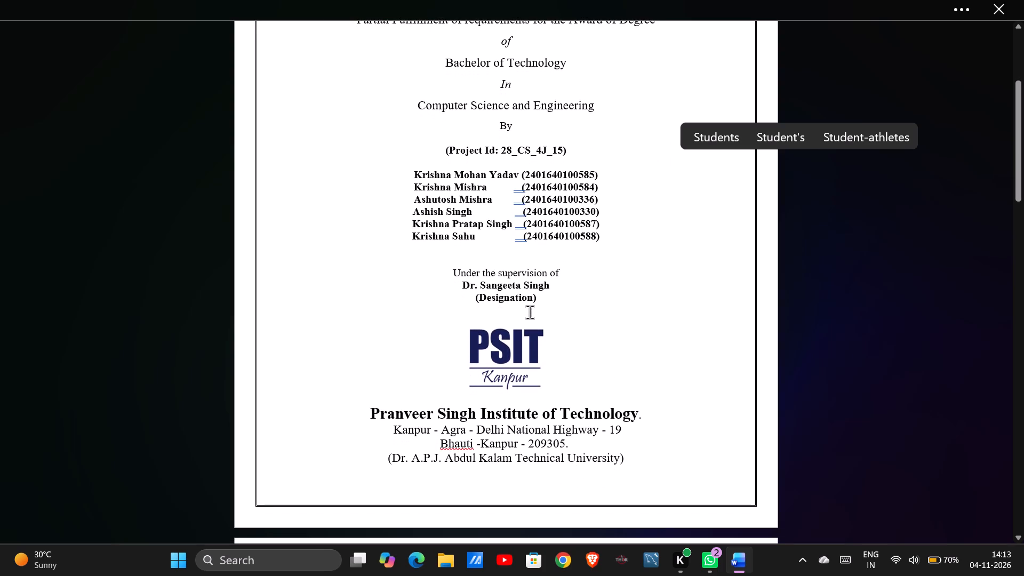
scroll(530, 312, "down", 1)
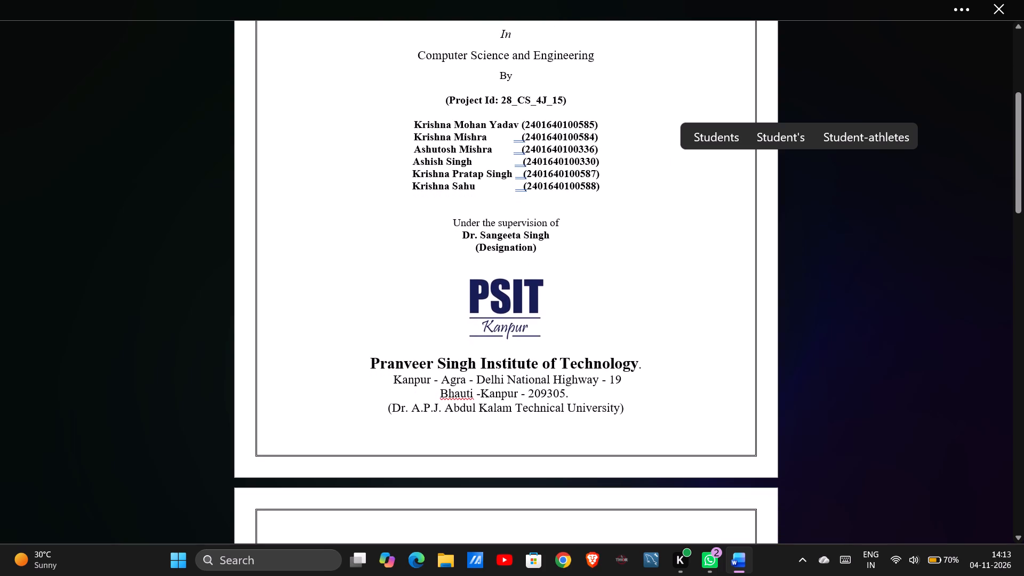
scroll(530, 312, "down", 4)
scroll(530, 312, "up", 1)
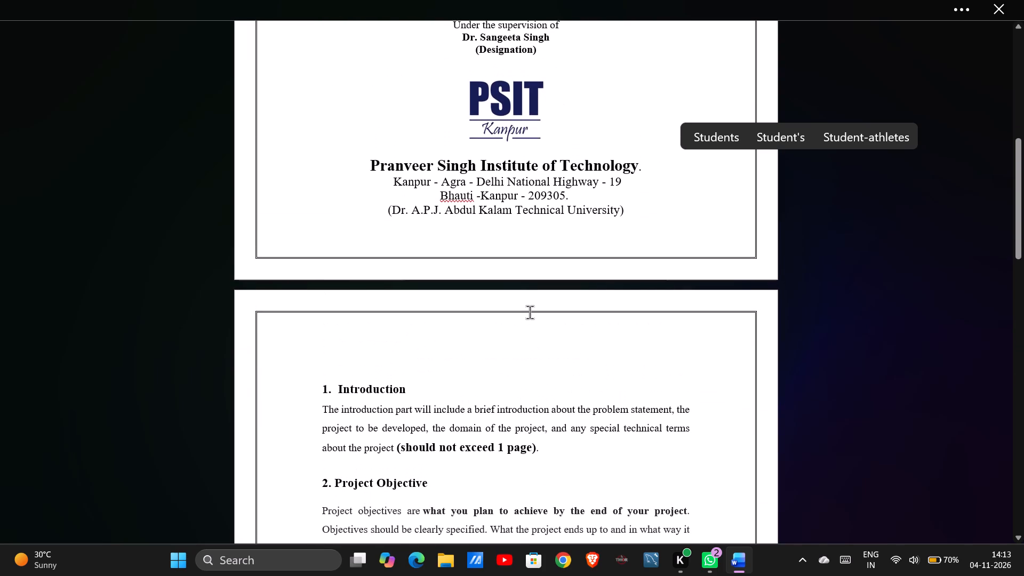
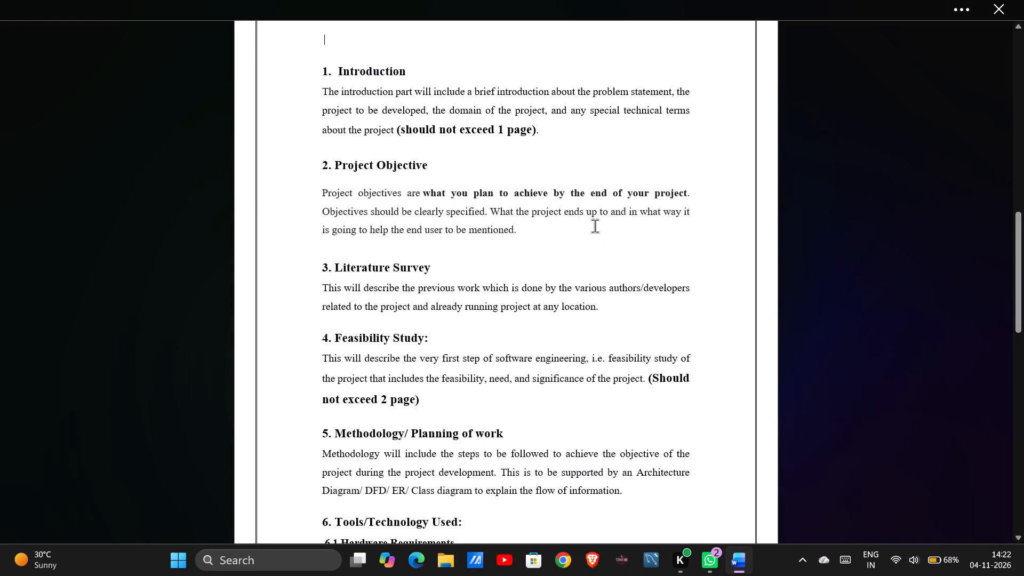
Replace the placeholder paragraph under the Introduction heading with one copy of the copied ClgHub introduction text.
left_click_drag(539, 133, 327, 98)
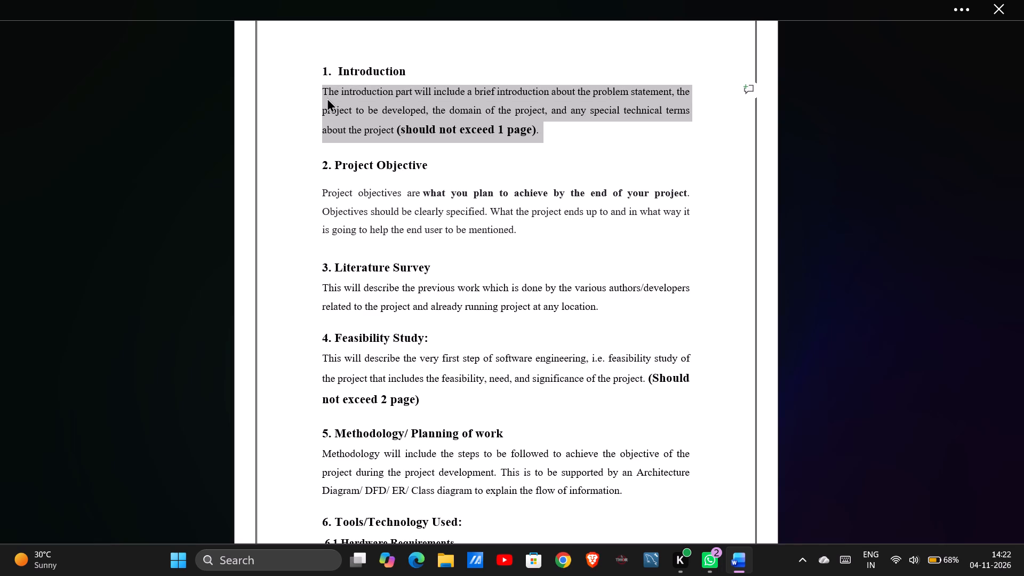
key("ctrl+v")
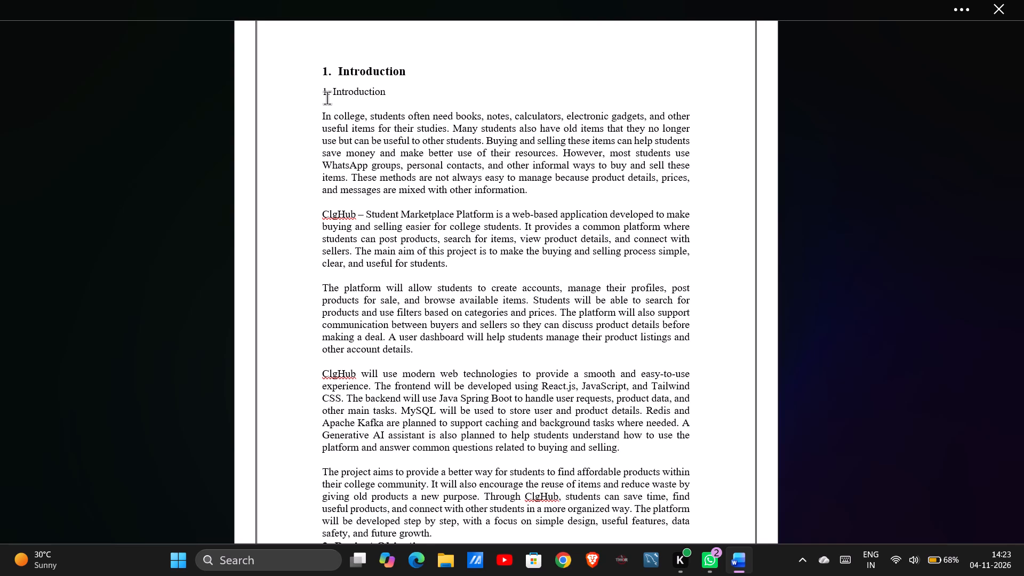
key("ctrl+v")
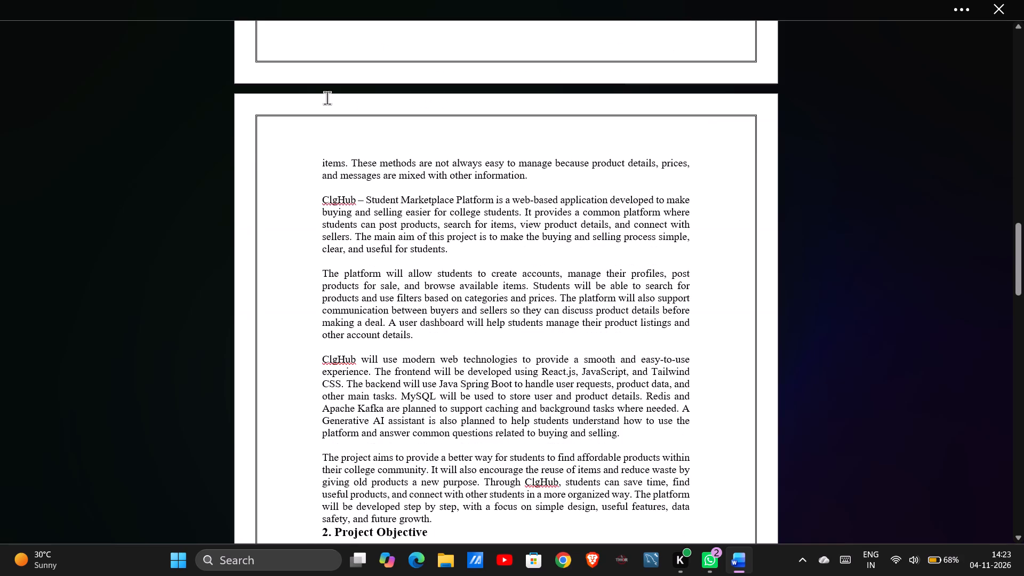
key("ctrl+z")
Delete the duplicate "1. Introduction" line and the blank line below it from the start of the pasted text.
scroll(327, 98, "up", 1)
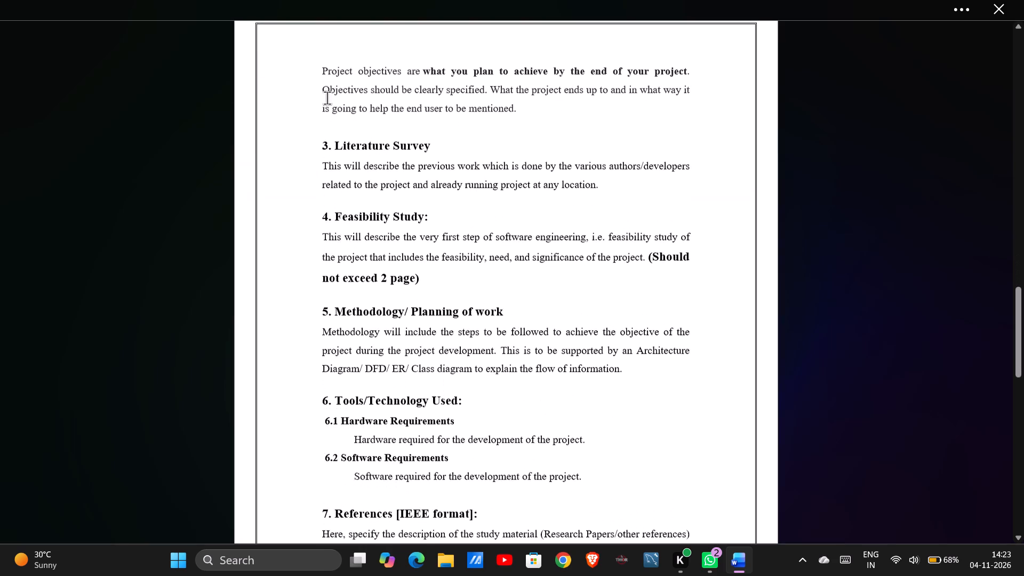
scroll(327, 98, "up", 4)
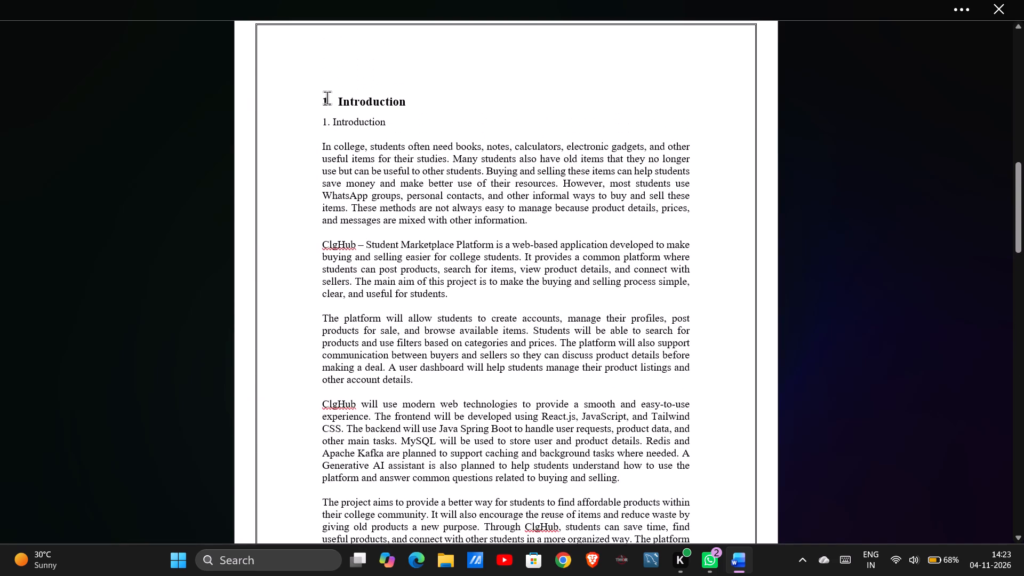
left_click(338, 133)
key("BackSpace")
key("BackSpace")
key("BackSpace")
key("BackSpace")
key("BackSpace")
key("BackSpace")
key("BackSpace")
key("BackSpace")
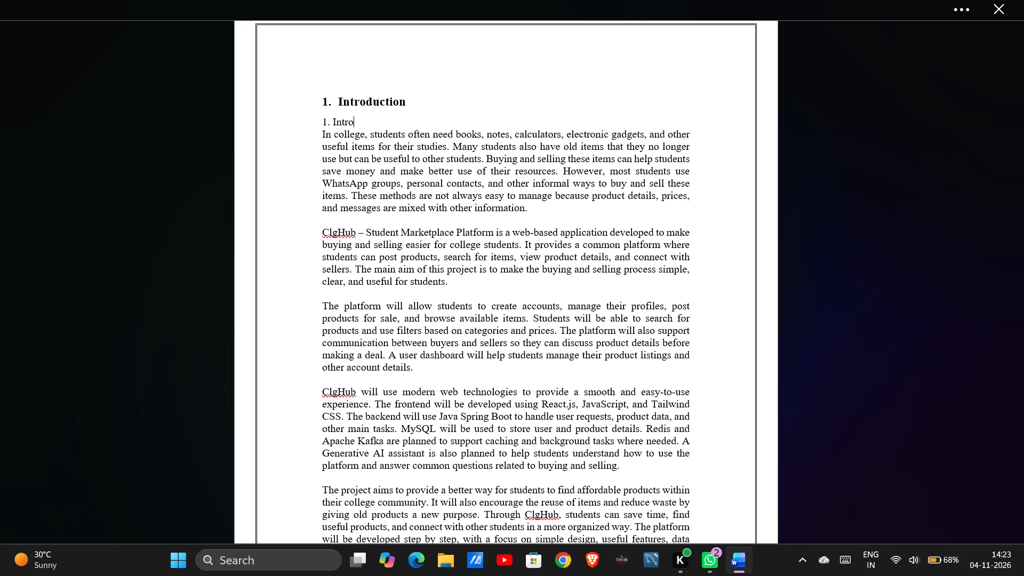
key("BackSpace")
key("BackSpace")
key("BackSpace")
key("BackSpace")
key("BackSpace")
key("BackSpace")
key("BackSpace")
key("BackSpace")
key("BackSpace")
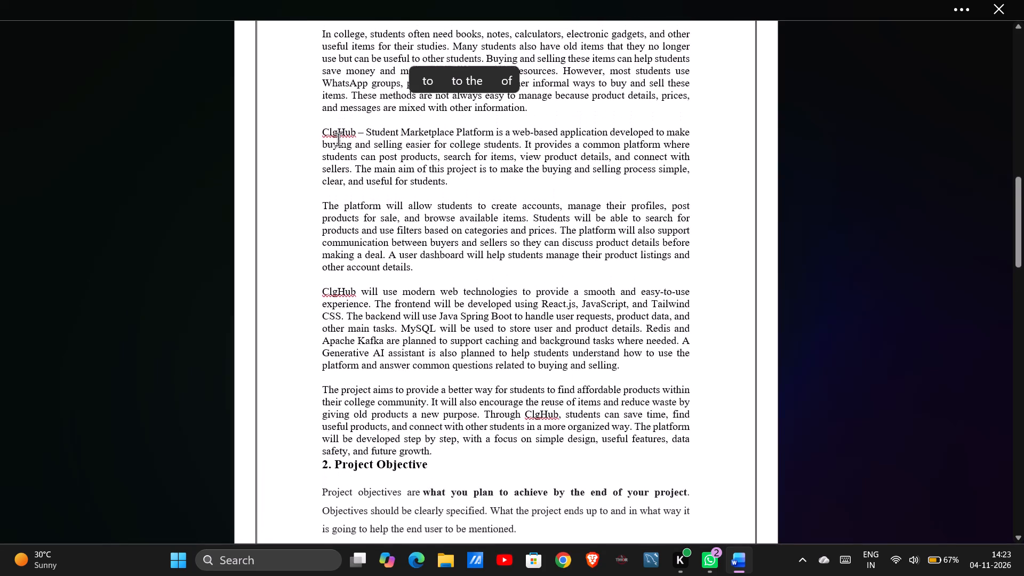
Review the layout of the Introduction text and the sections that follow it, from Project Objective to Methodology.
scroll(338, 139, "up", 1)
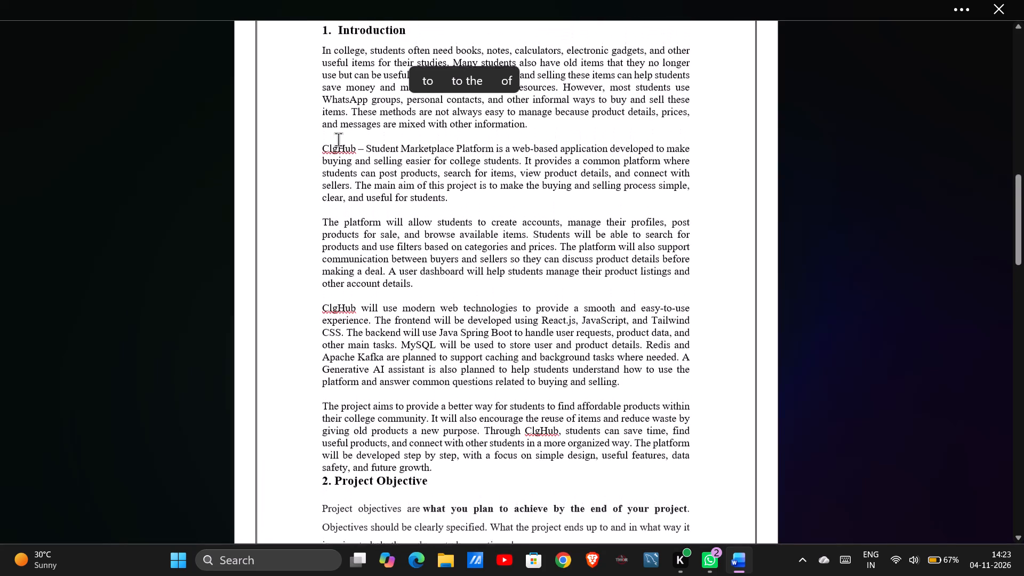
scroll(338, 139, "up", 2)
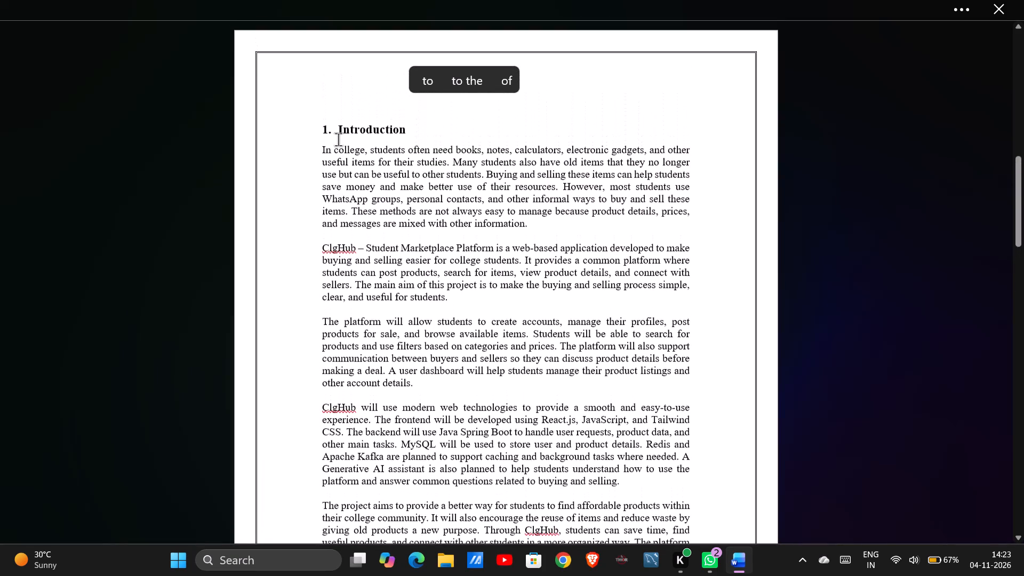
scroll(338, 139, "up", 1)
scroll(338, 139, "down", 1)
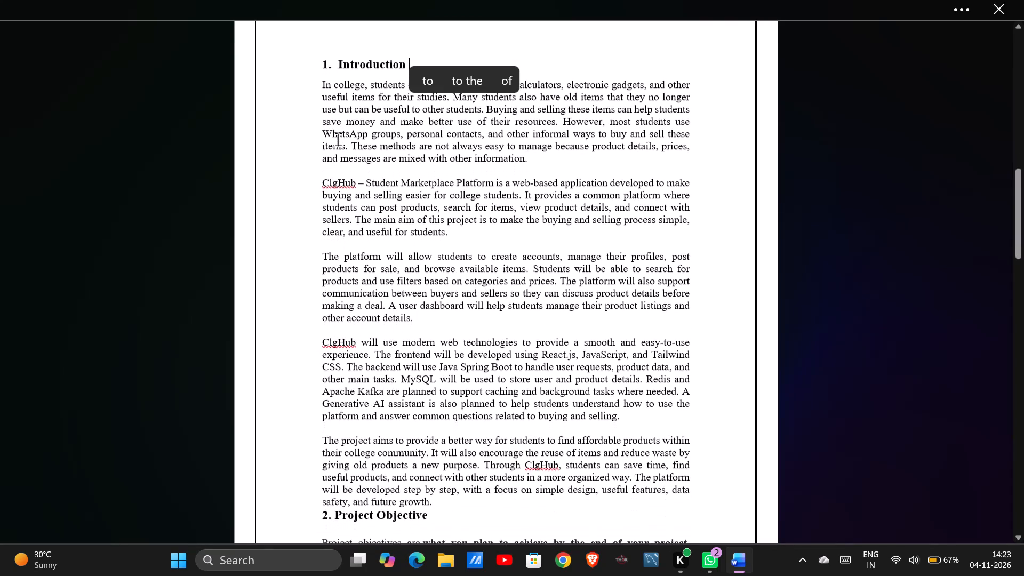
scroll(338, 139, "down", 5)
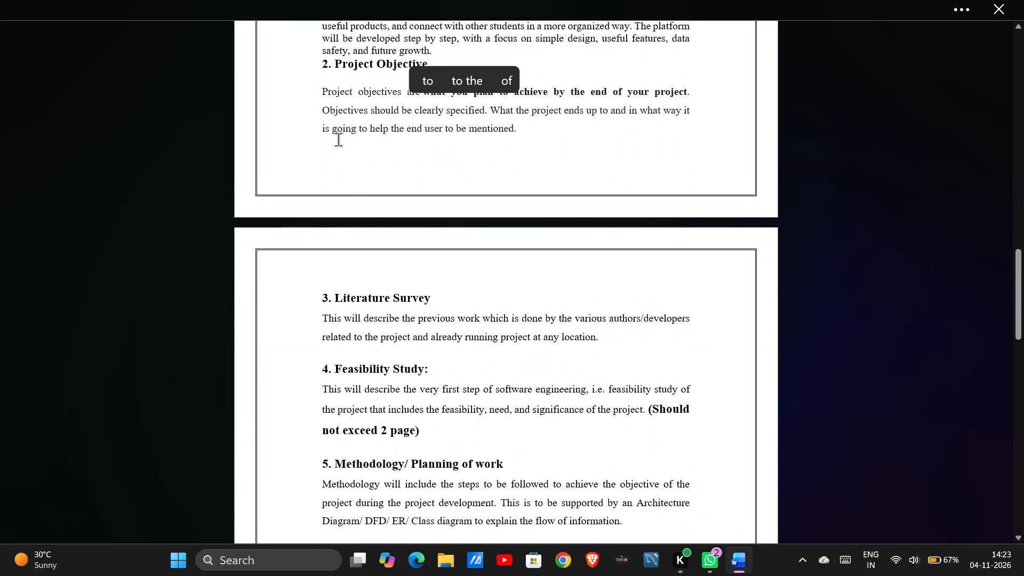
scroll(338, 139, "left", 1)
scroll(338, 139, "up", 1)
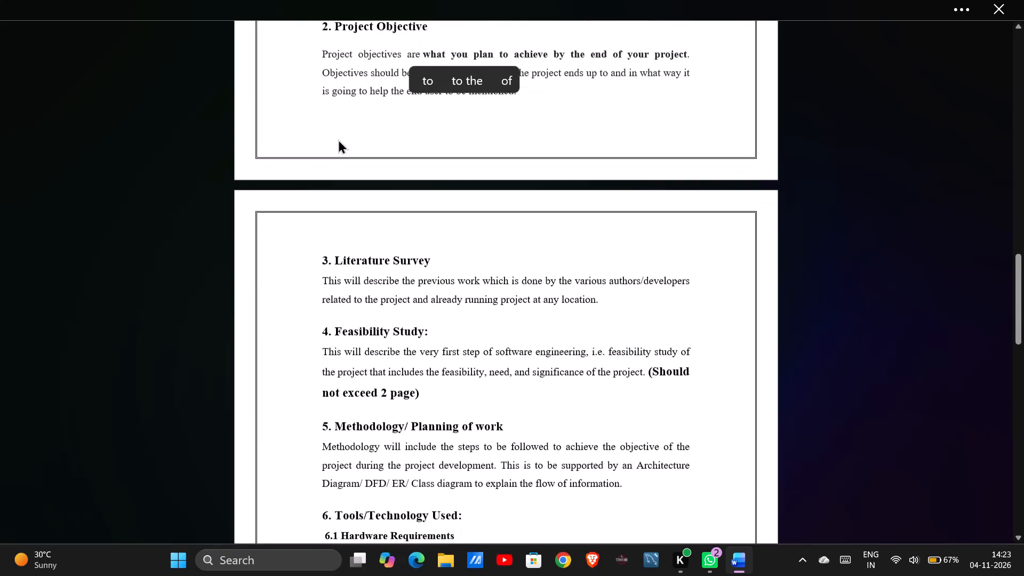
scroll(338, 139, "up", 1)
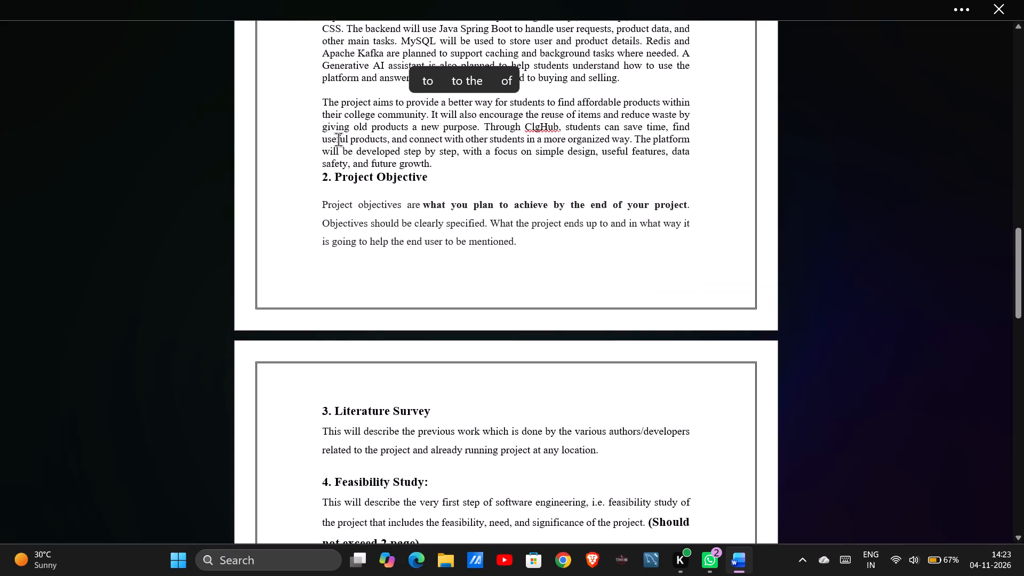
scroll(432, 232, "up", 1)
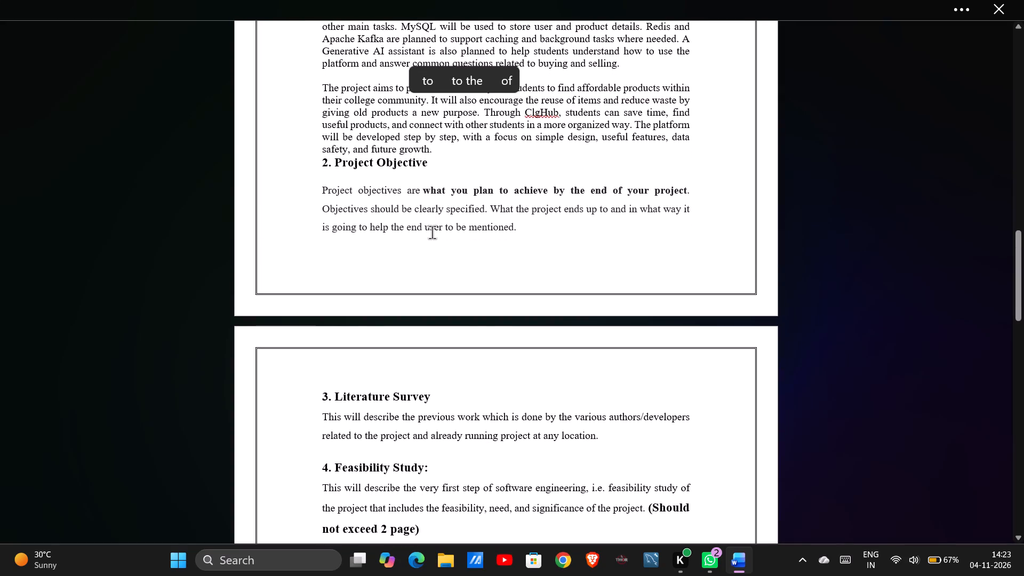
scroll(432, 232, "up", 3)
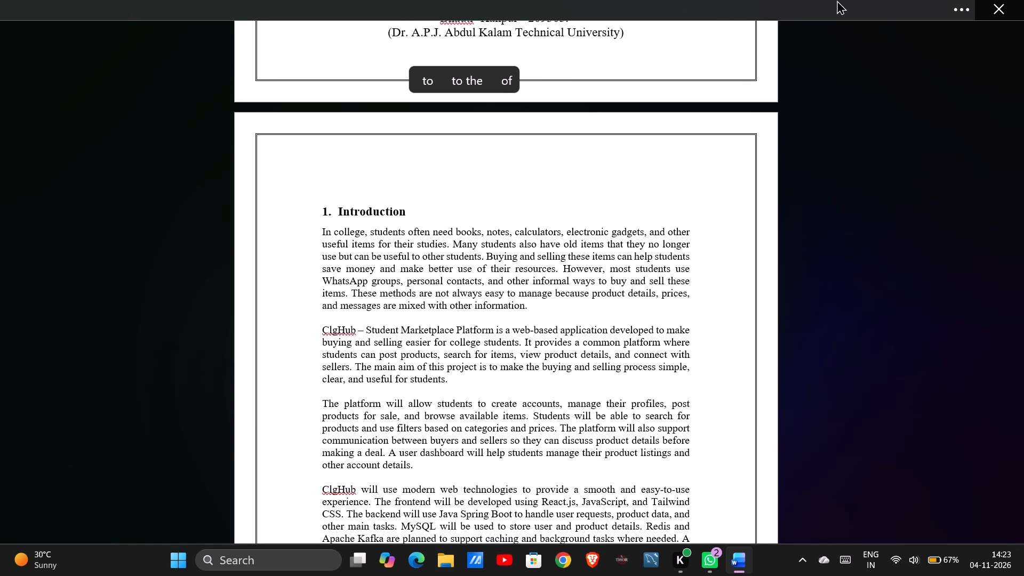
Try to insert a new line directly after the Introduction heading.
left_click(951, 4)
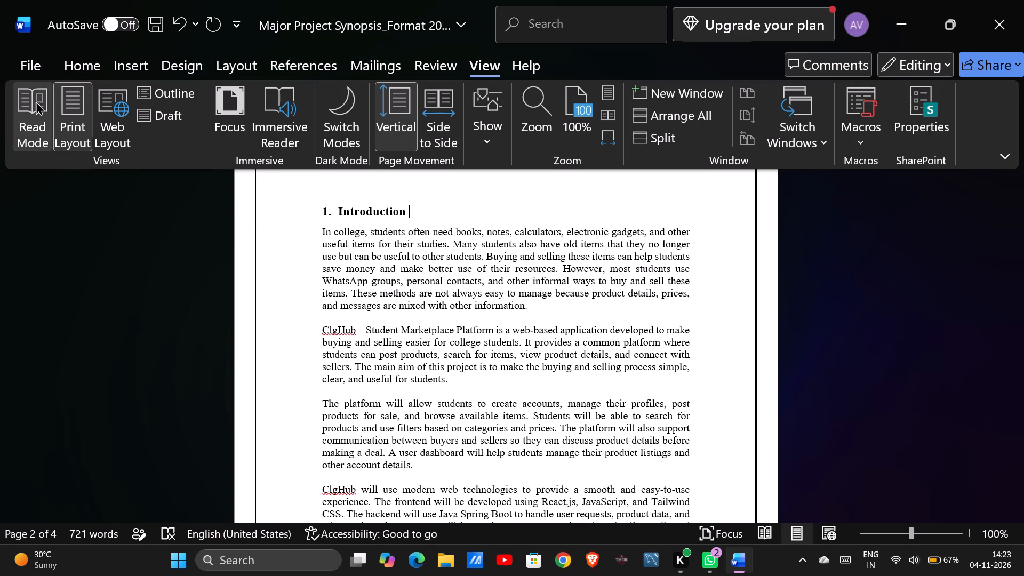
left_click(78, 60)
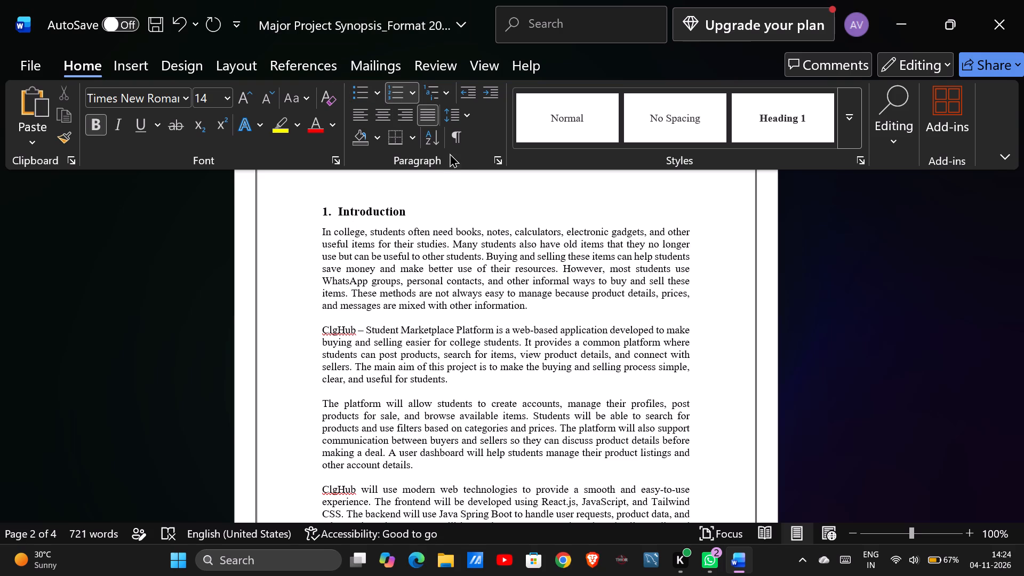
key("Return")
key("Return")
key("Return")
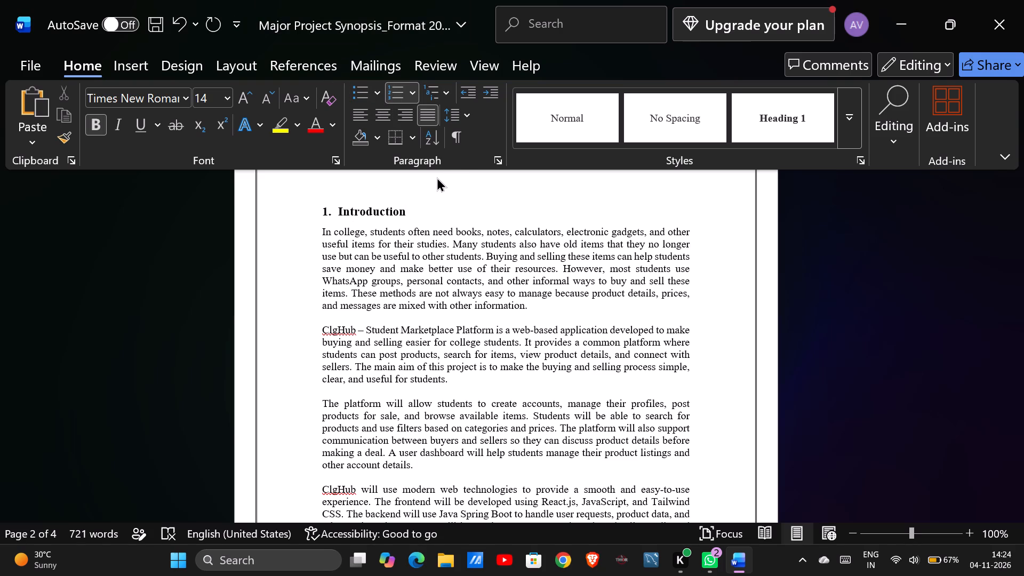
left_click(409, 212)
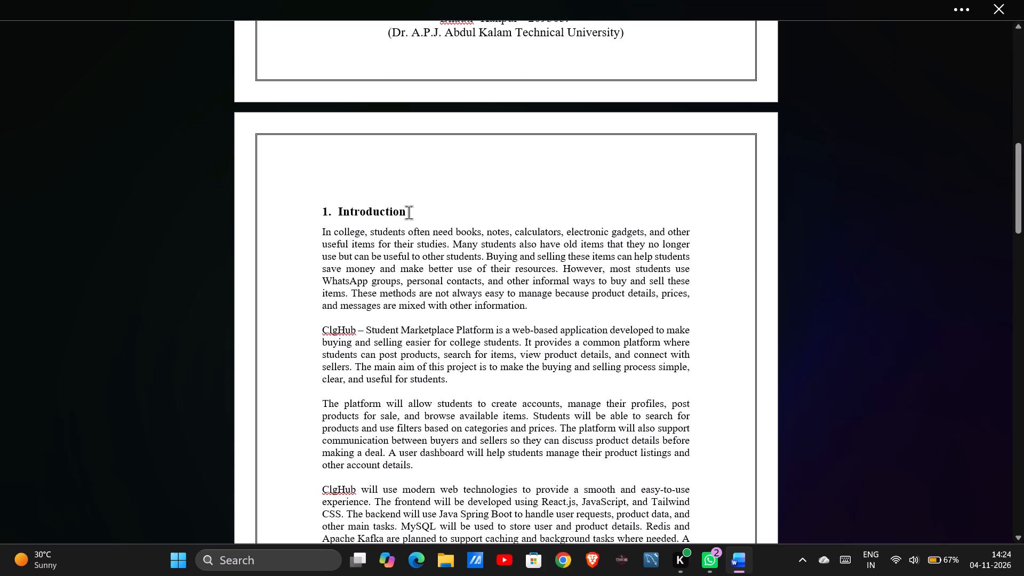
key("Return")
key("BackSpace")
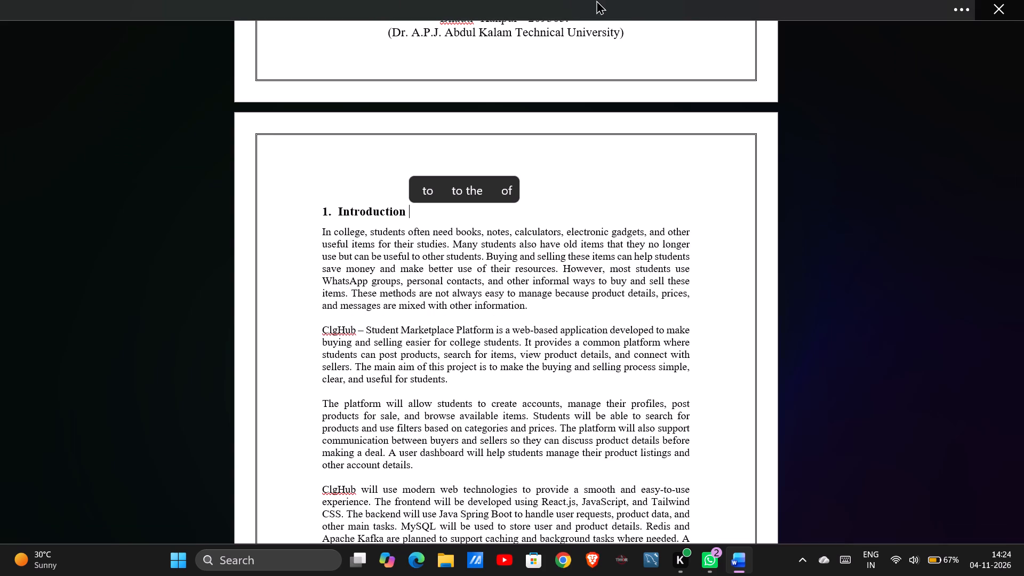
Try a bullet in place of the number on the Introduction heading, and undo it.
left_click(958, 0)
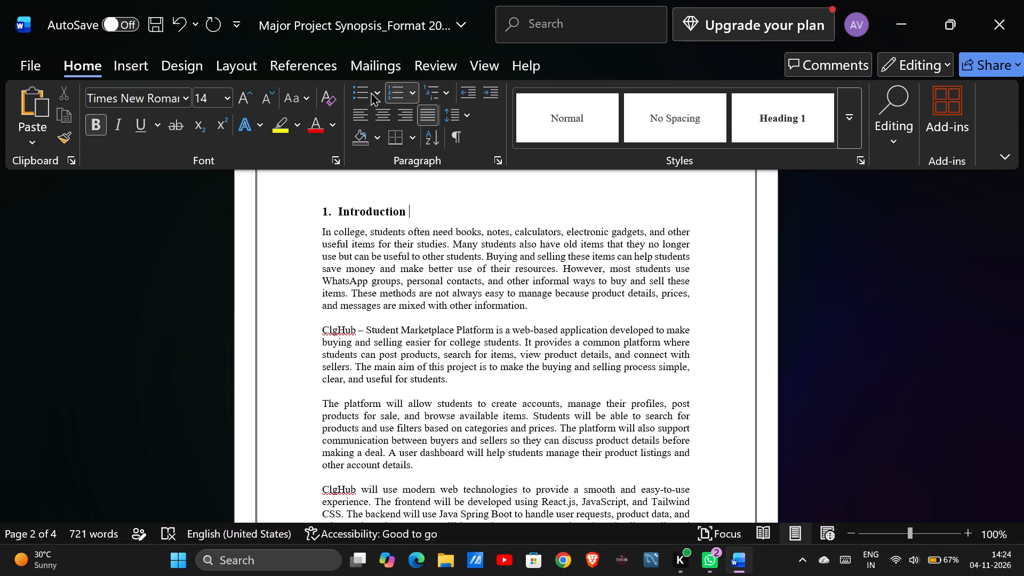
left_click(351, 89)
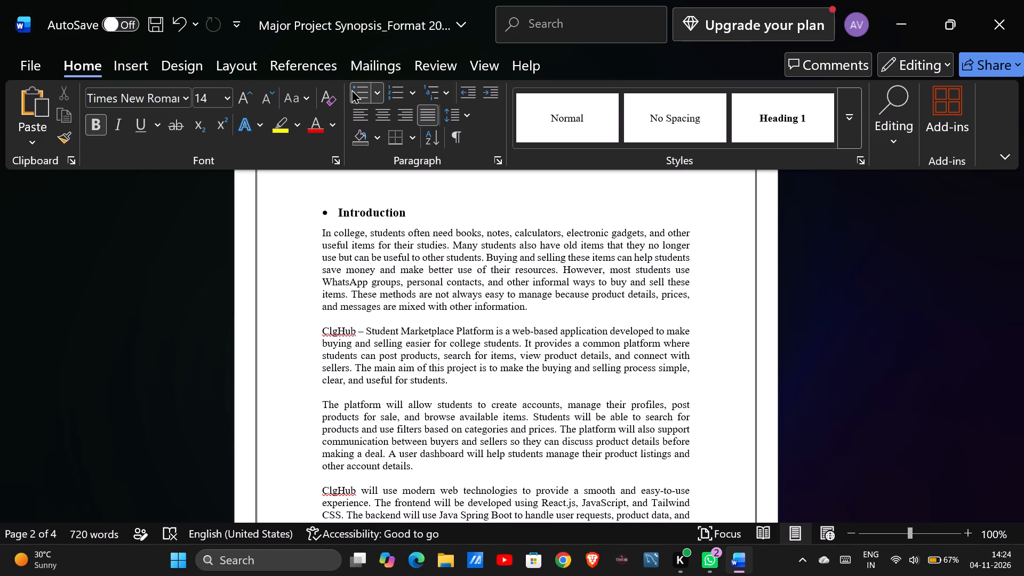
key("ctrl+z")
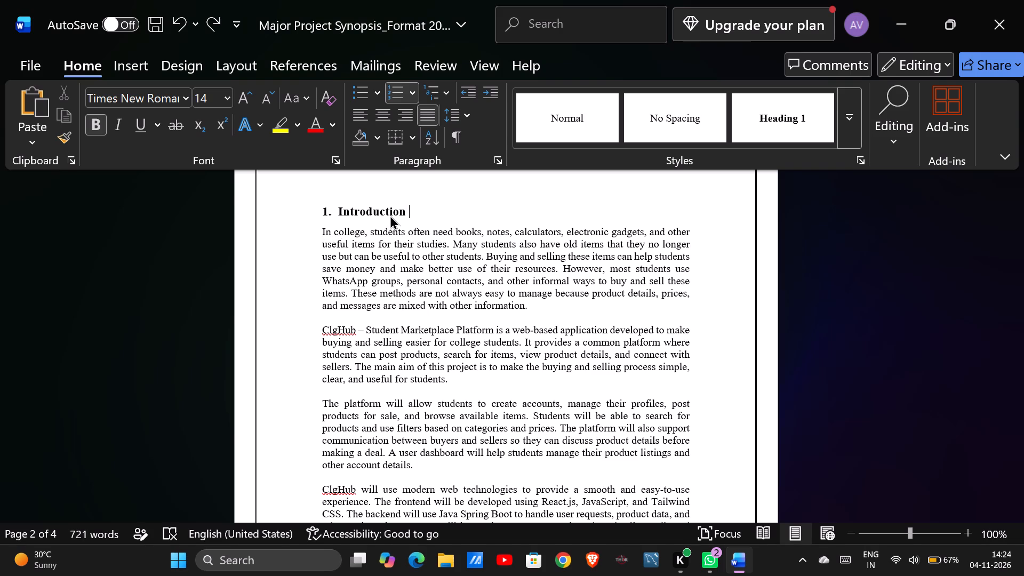
Select the Introduction heading, remove its numbering and apply numbering to it again.
left_click_drag(411, 207, 327, 209)
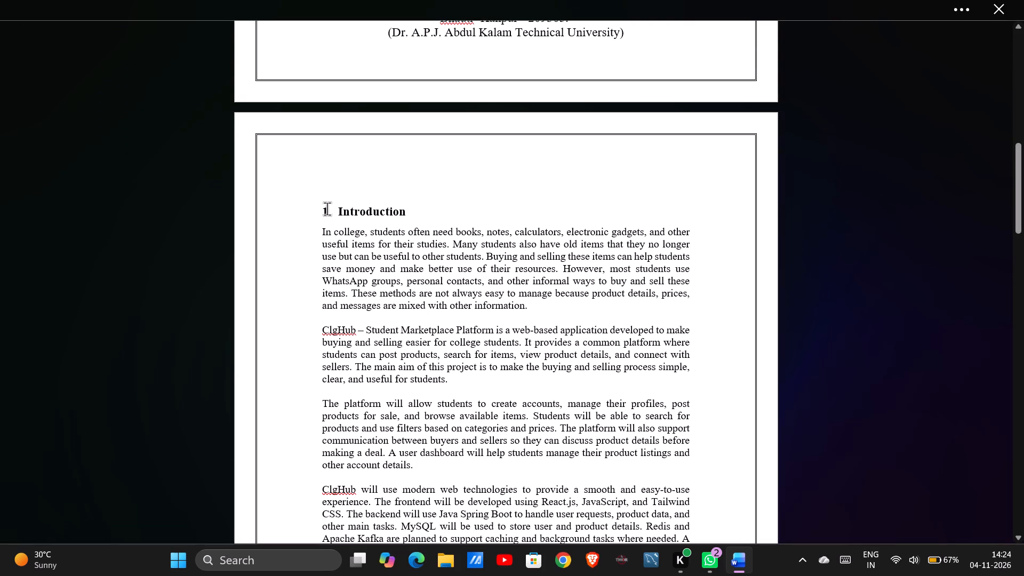
left_click_drag(327, 209, 324, 209)
left_click_drag(317, 210, 404, 207)
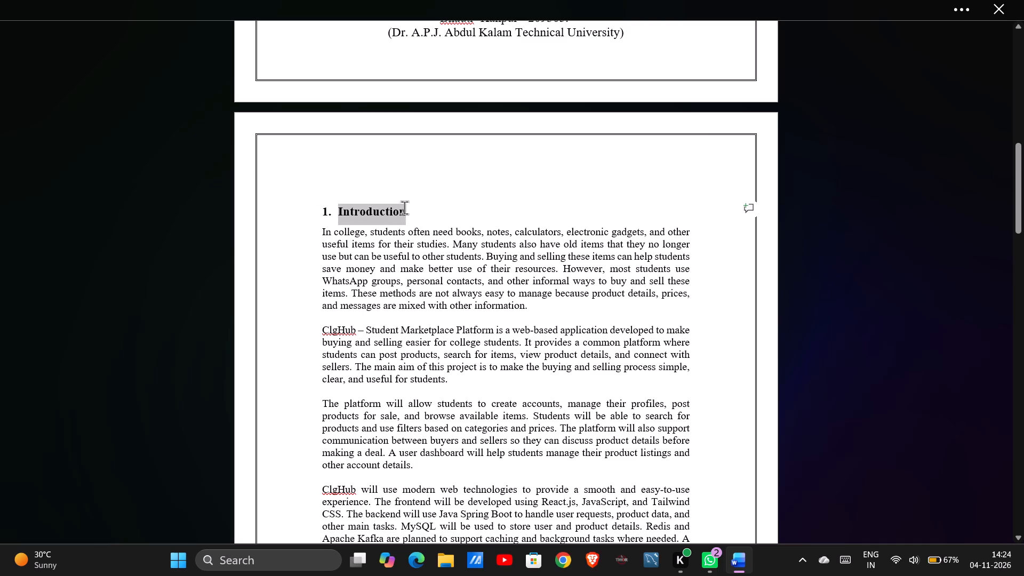
left_click_drag(404, 207, 404, 206)
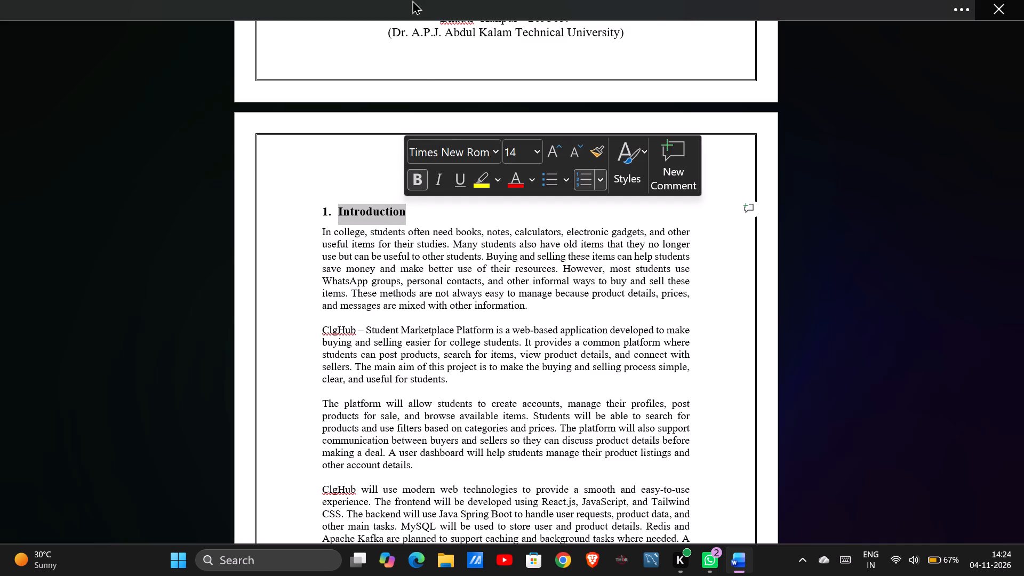
left_click(952, 9)
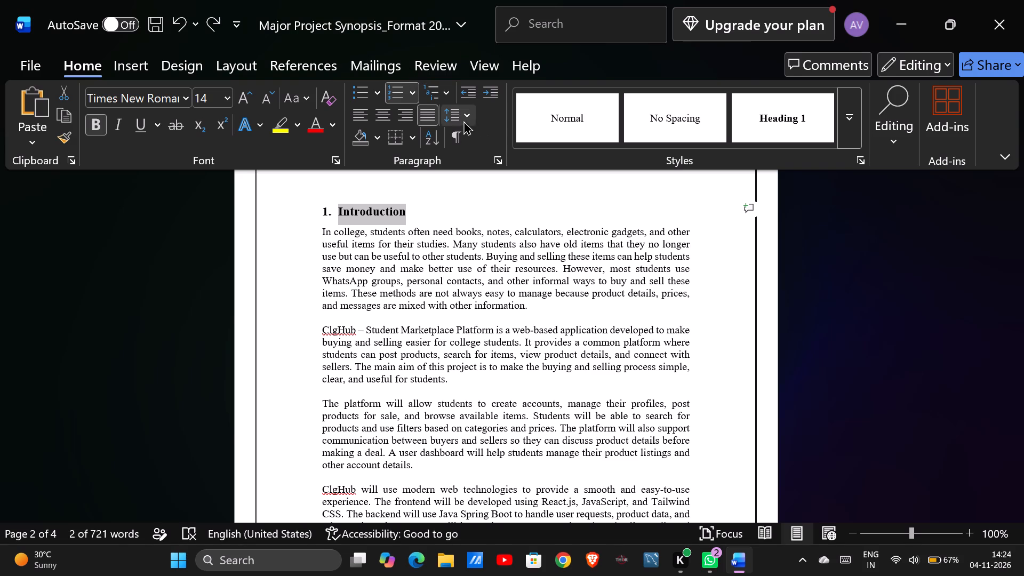
left_click(395, 93)
left_click(395, 93)
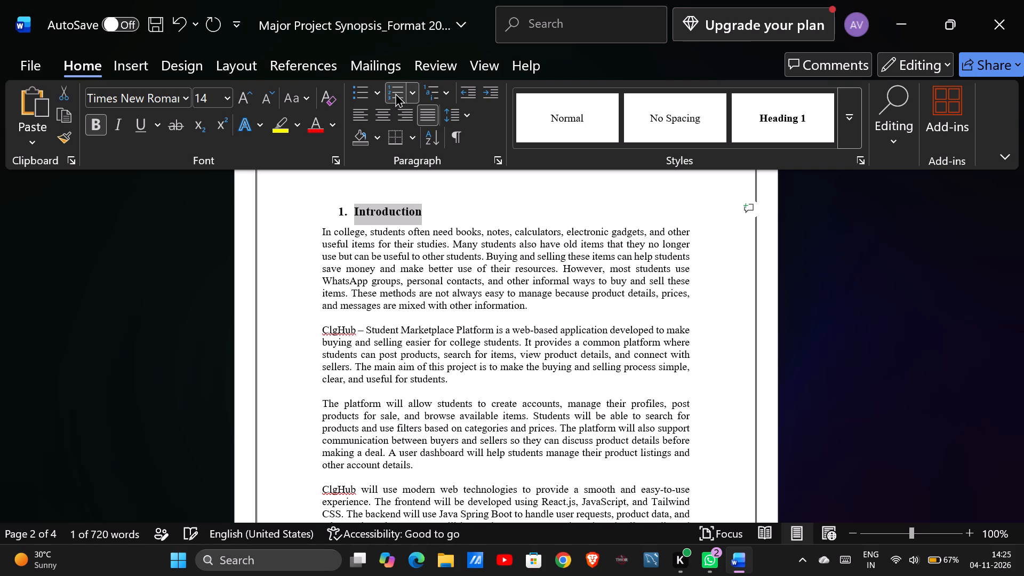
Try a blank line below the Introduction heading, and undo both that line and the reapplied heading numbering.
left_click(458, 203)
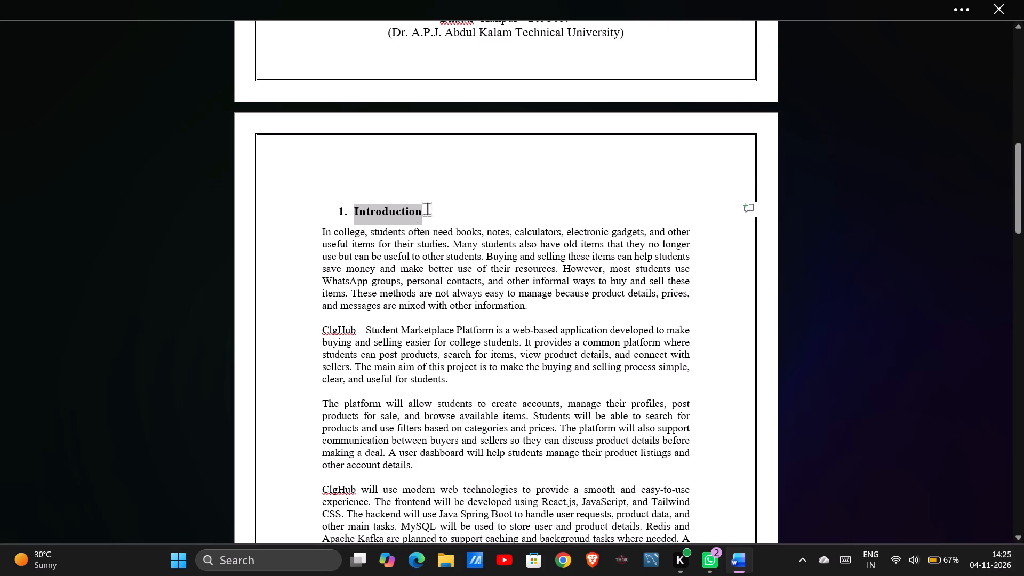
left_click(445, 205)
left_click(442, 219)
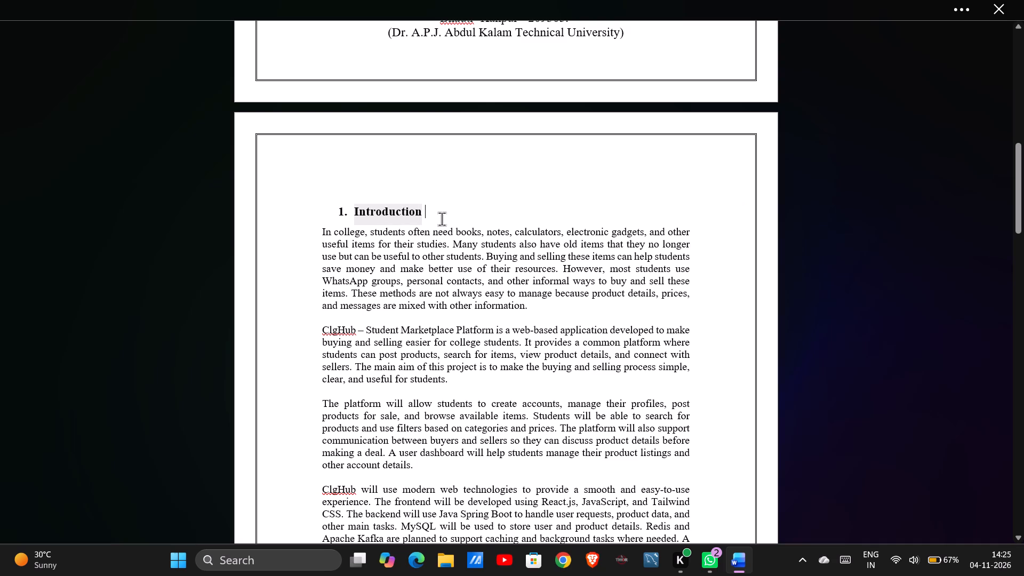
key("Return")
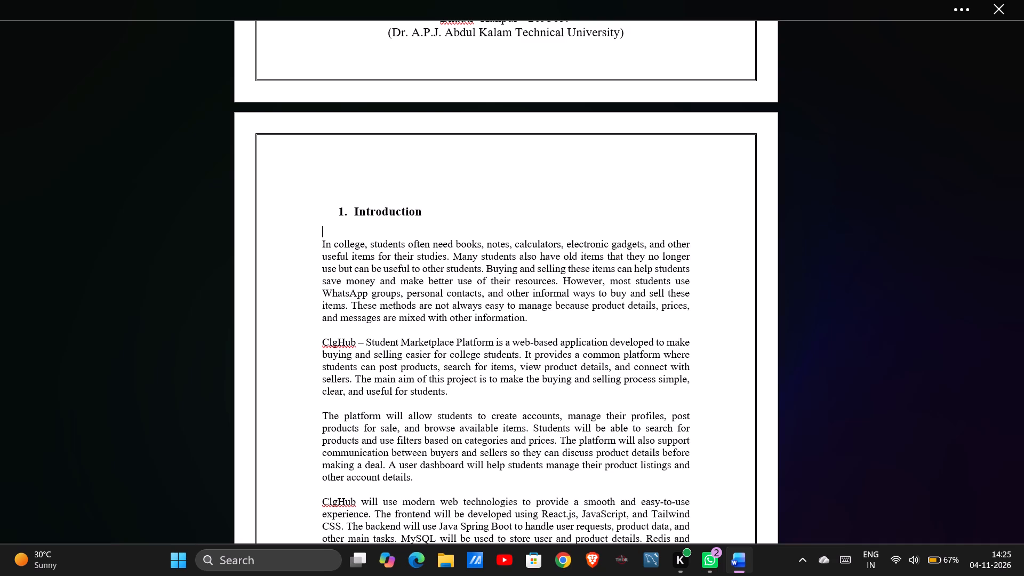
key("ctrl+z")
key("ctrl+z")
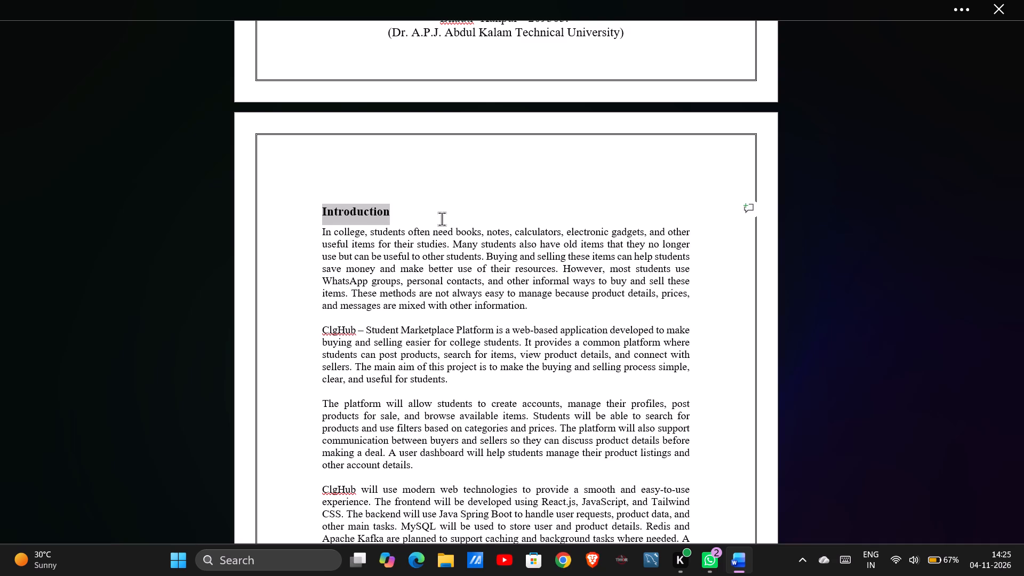
Undo the recent numbering and line edits at the Introduction heading, and delete the stray "1" line below it.
key("ctrl+z")
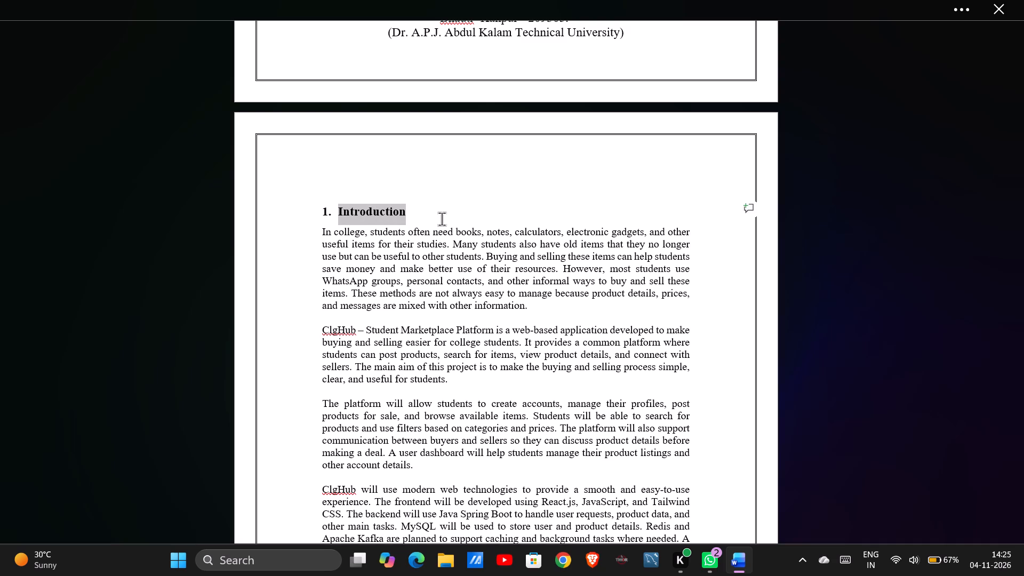
key("ctrl+z")
key("ctrl+z")
key("ctrl+z")
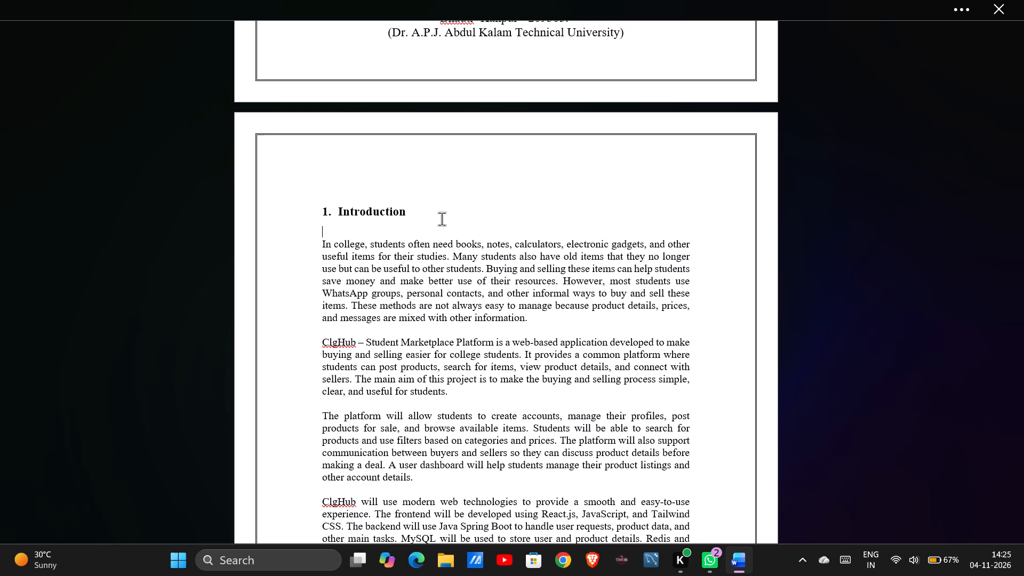
key("ctrl+z")
key("BackSpace")
key("BackSpace")
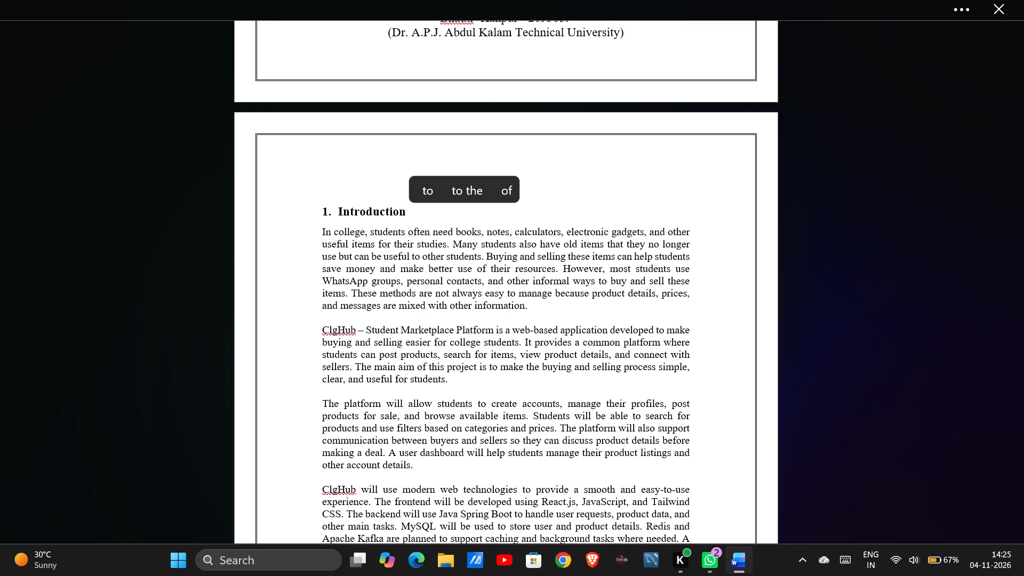
Add blank lines after the last Introduction paragraph until the Project Objective heading starts on the following page.
scroll(442, 219, "down", 2)
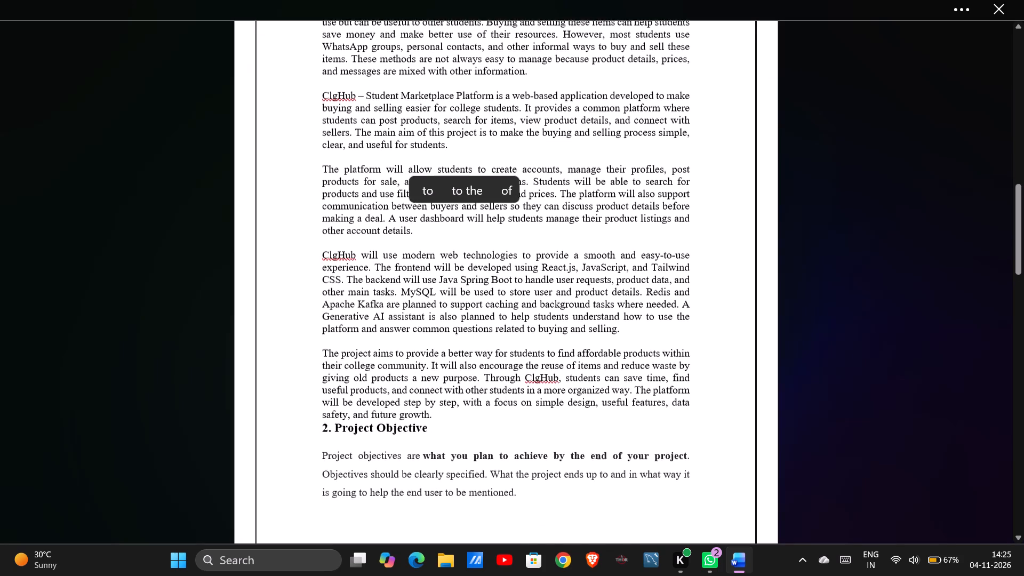
scroll(442, 219, "down", 1)
left_click(445, 254)
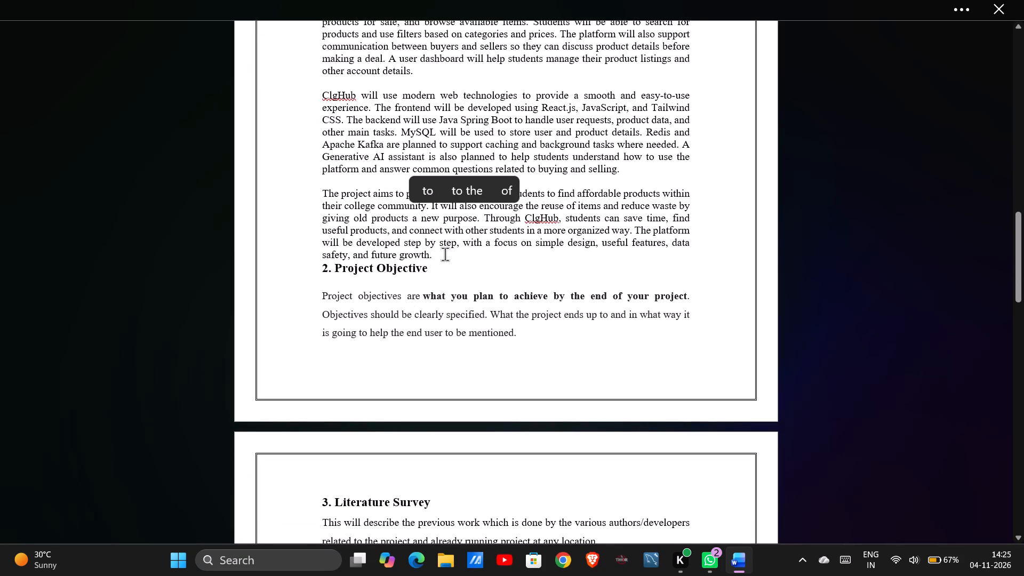
key("Return")
key("Return")
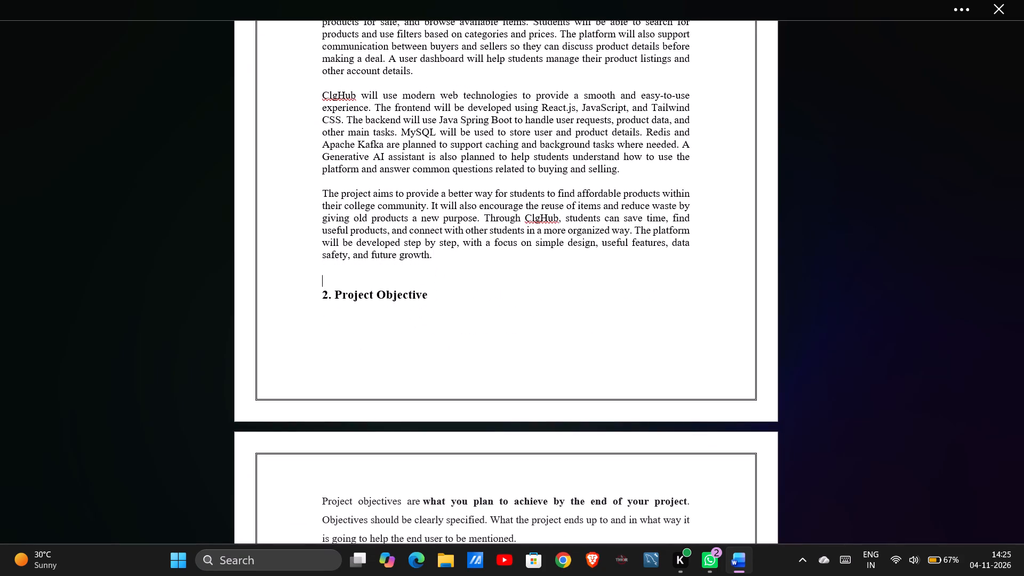
key("Return")
key("Return")
key("Return")
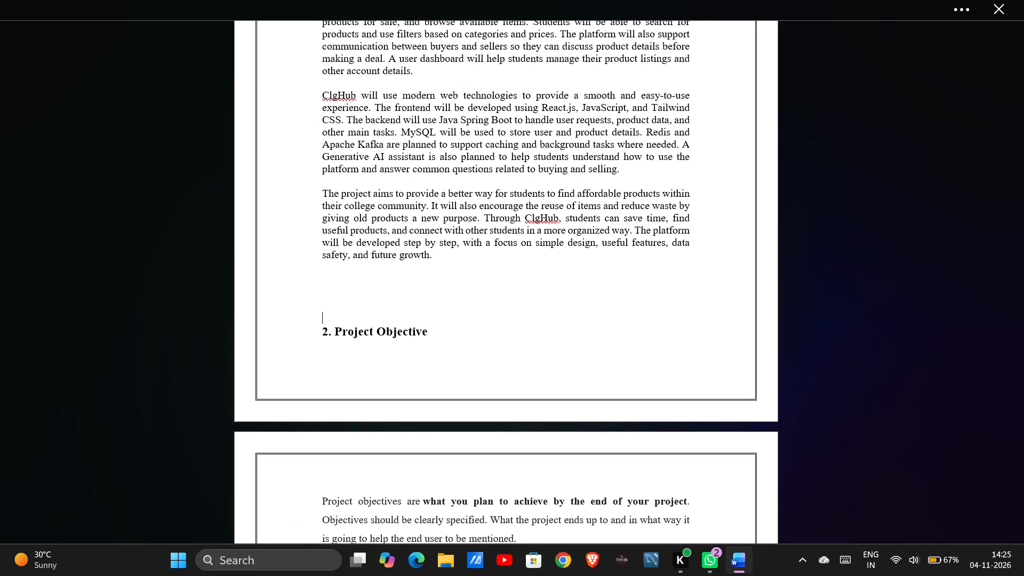
key("Return")
key("Return")
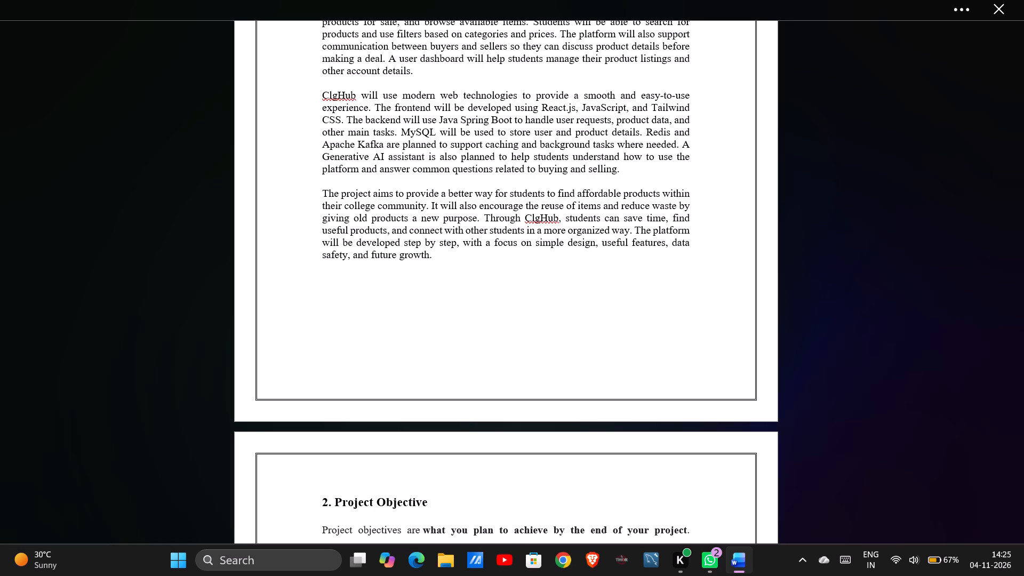
key("BackSpace")
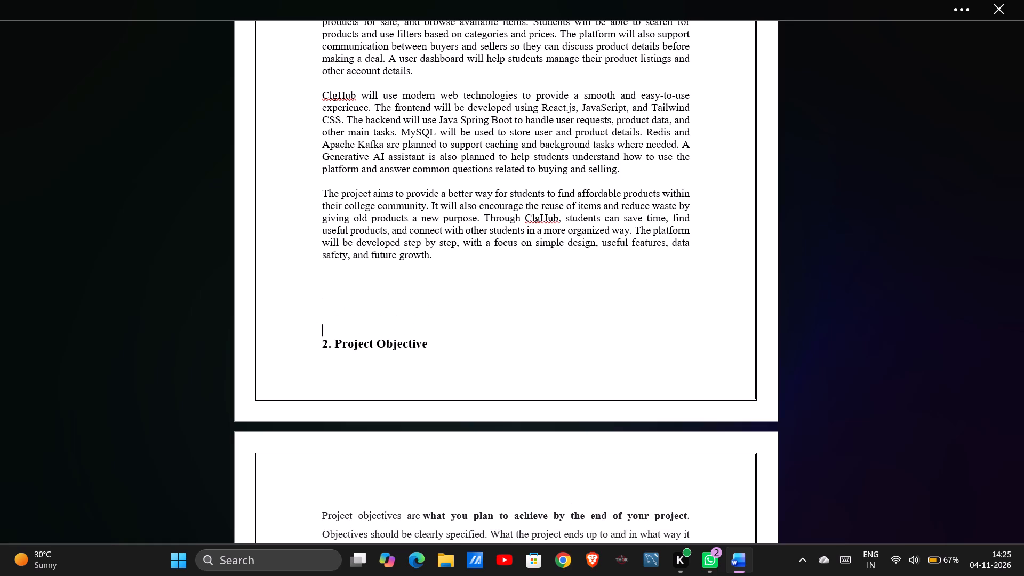
key("Return")
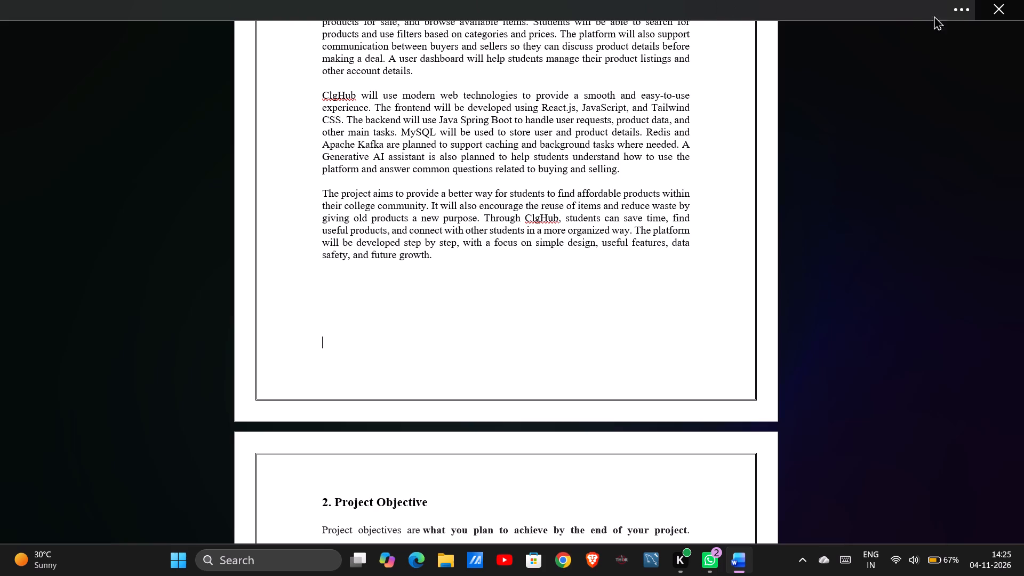
Insert a page break before the Project Objective heading and remove the extra blank line above the heading.
left_click(958, 10)
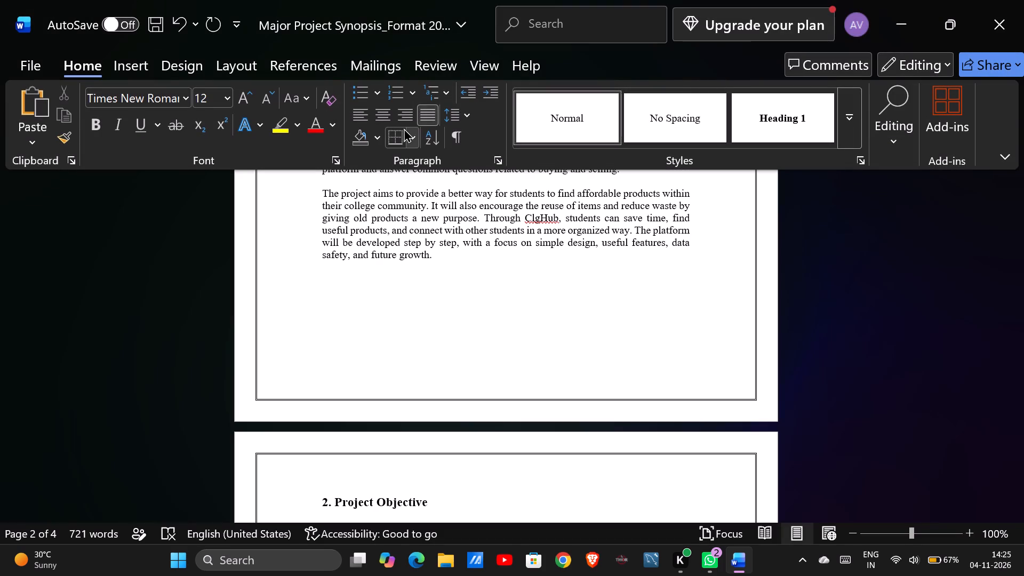
left_click(138, 67)
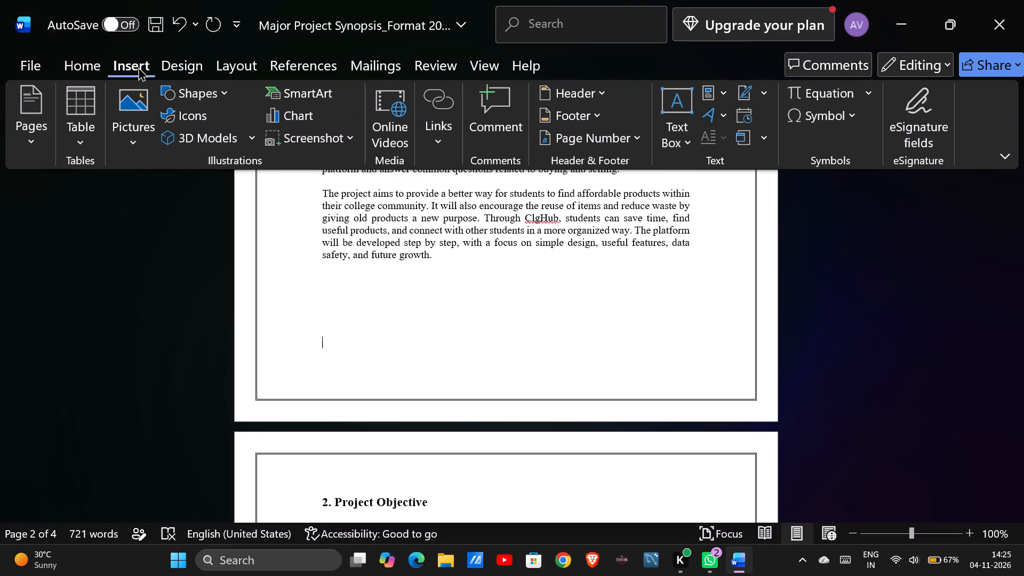
left_click(179, 63)
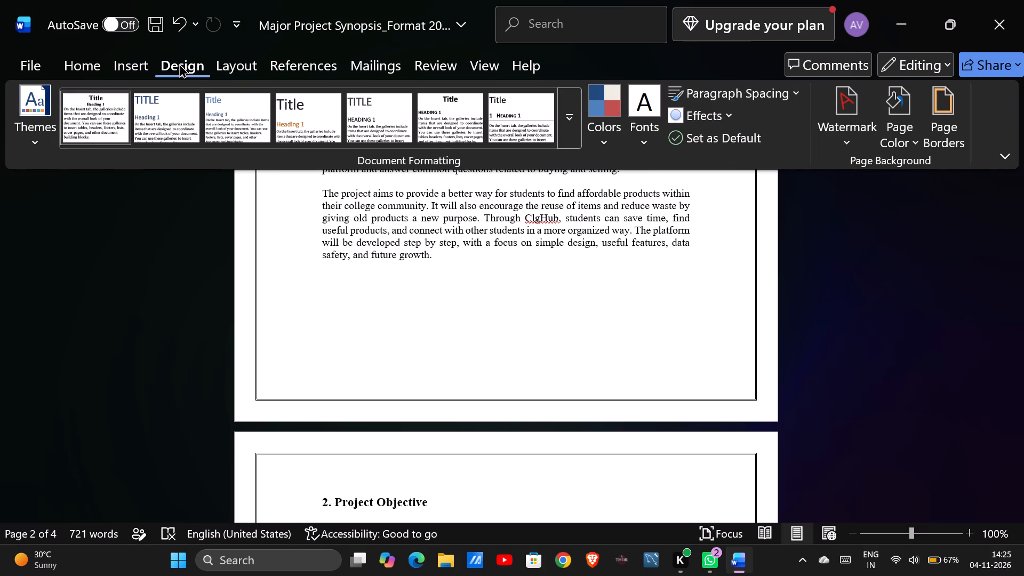
left_click(227, 65)
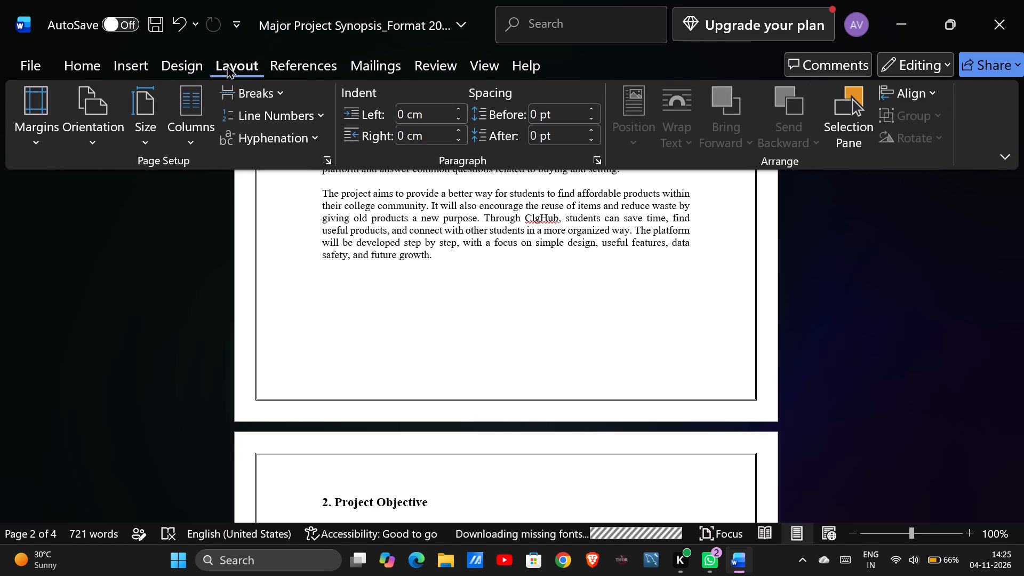
left_click(266, 89)
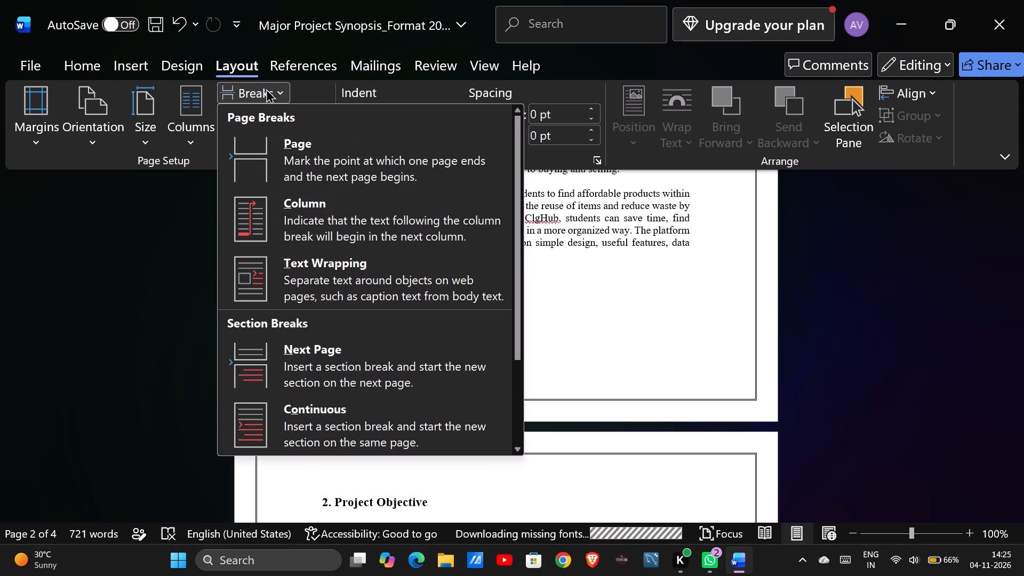
left_click(270, 140)
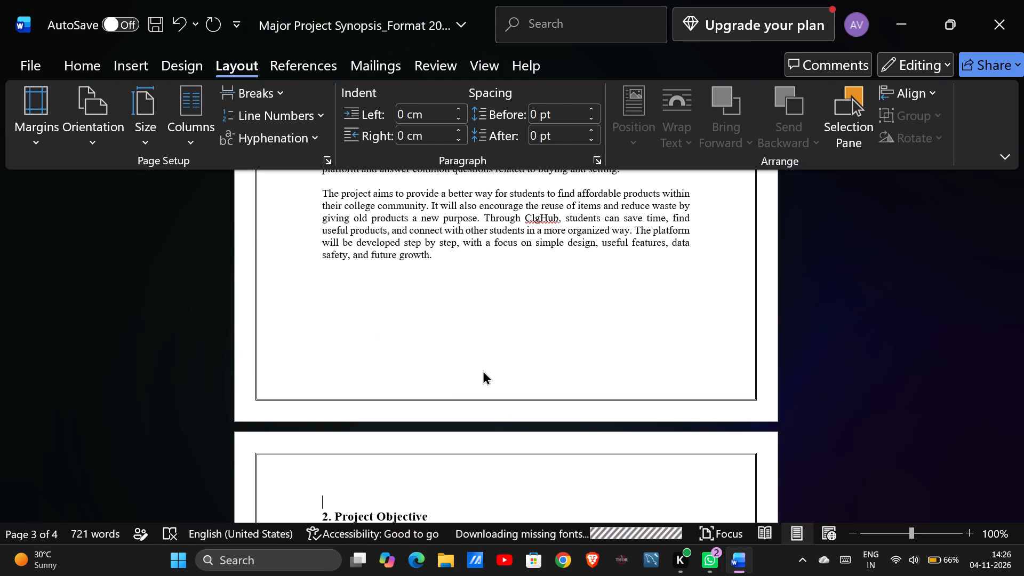
key("BackSpace")
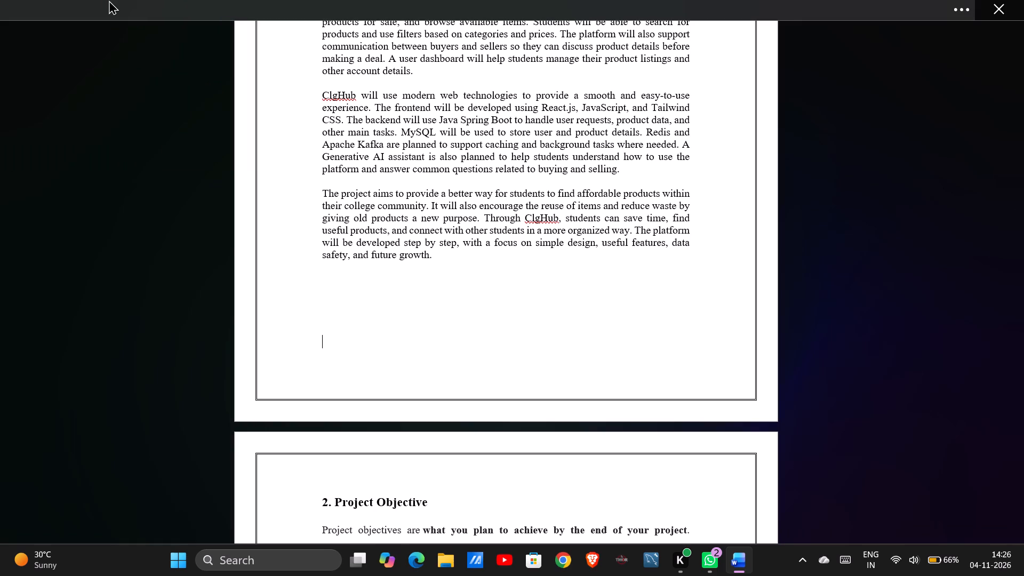
Show the formatting marks to examine the paragraph marks and page break across the pages, and hide the marks again.
left_click(212, 0)
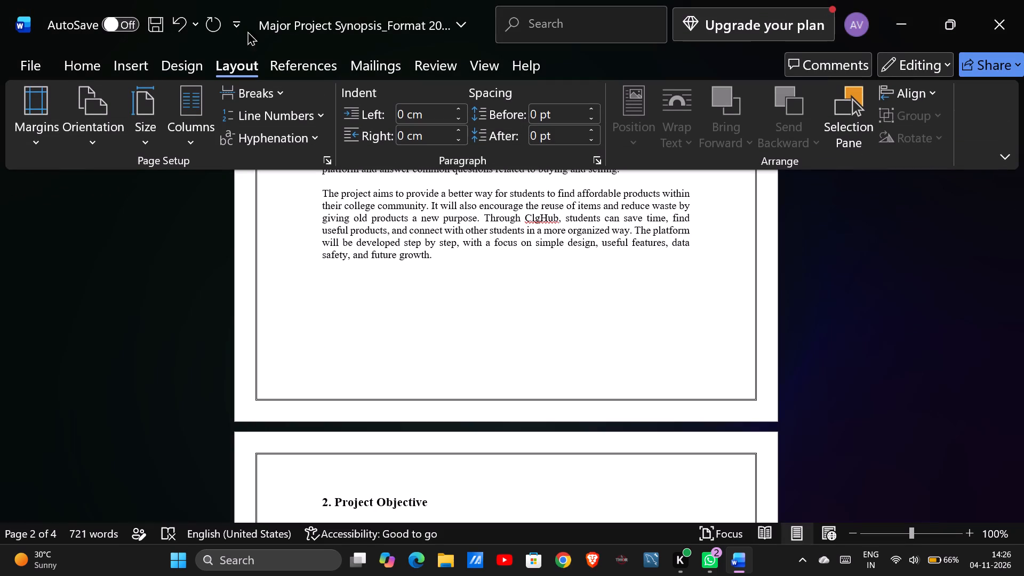
left_click(77, 56)
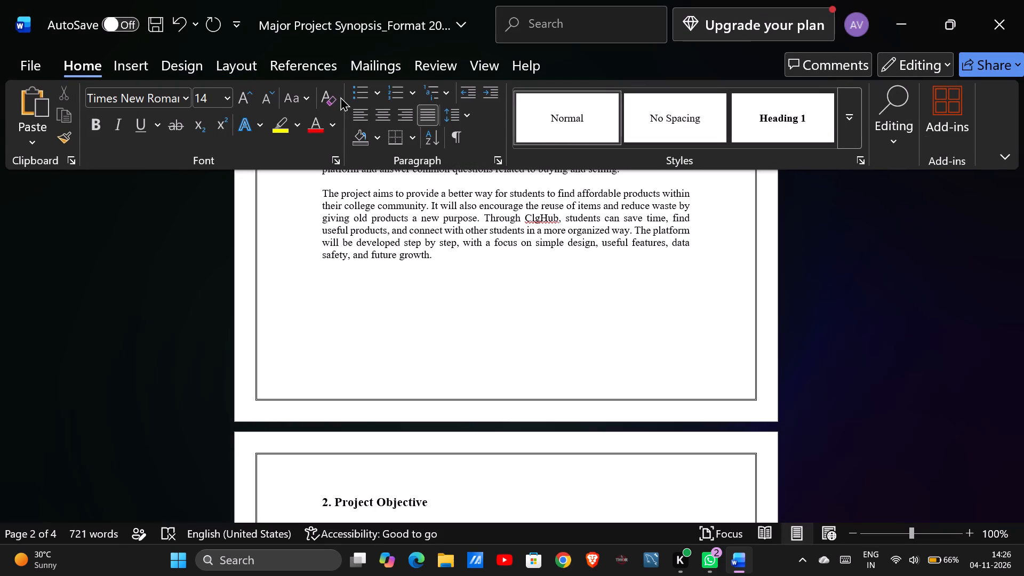
left_click(456, 134)
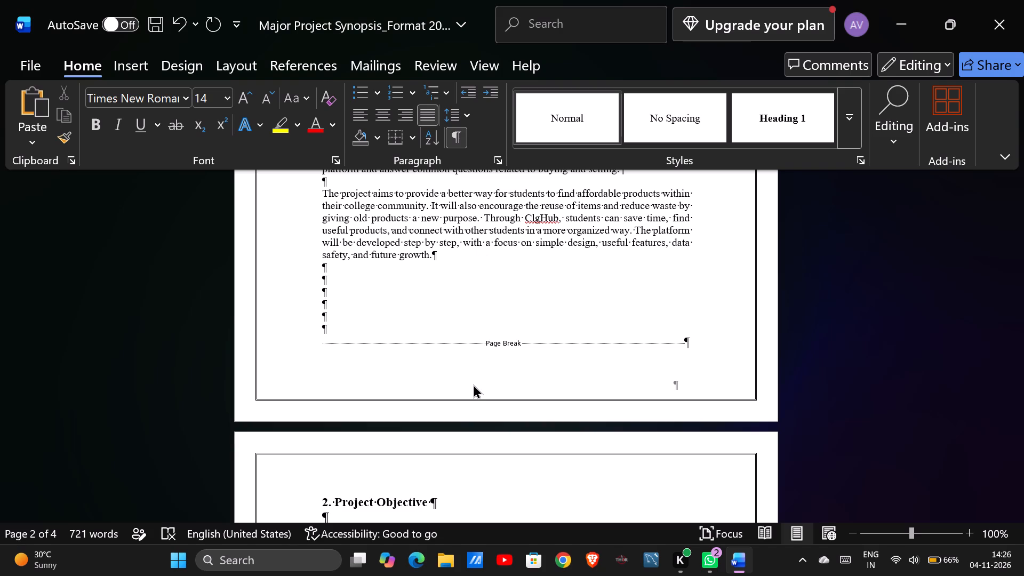
scroll(473, 384, "down", 2)
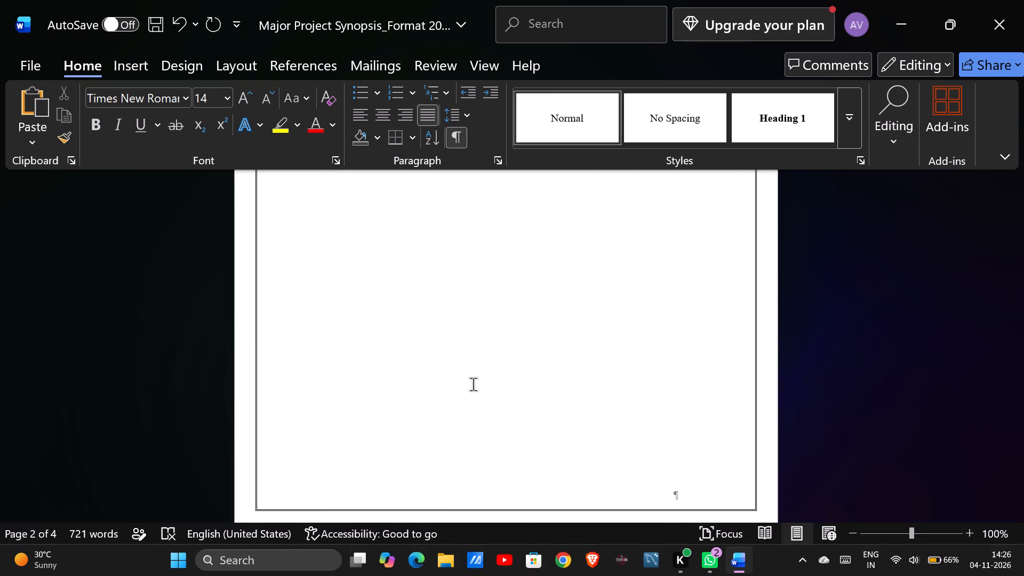
scroll(473, 384, "up", 6)
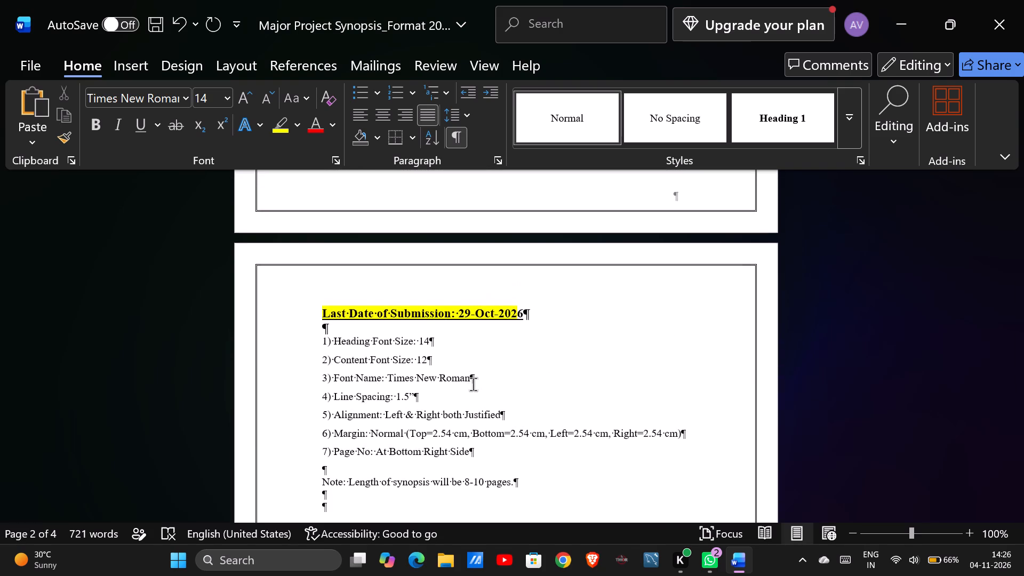
scroll(473, 384, "up", 5)
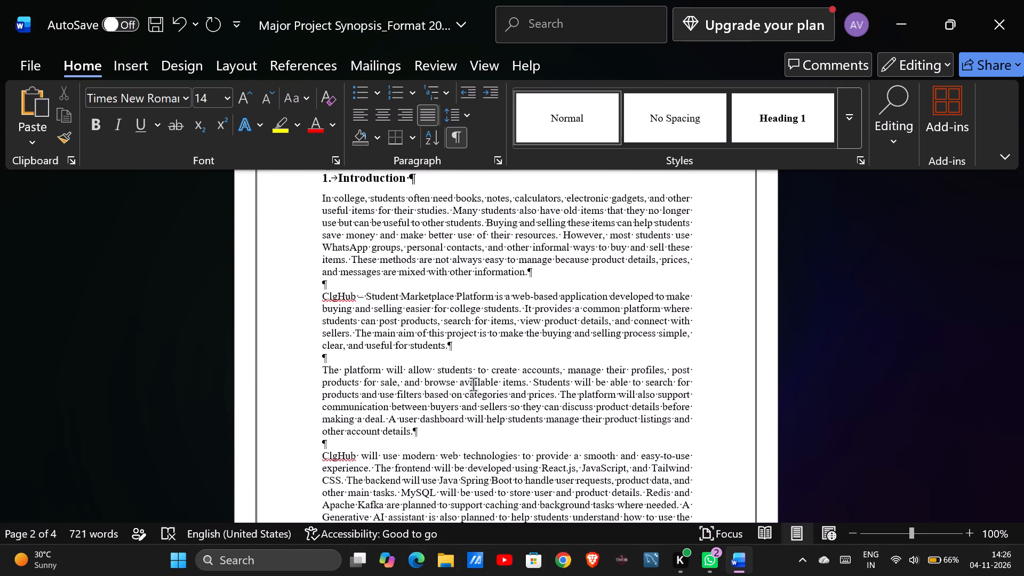
scroll(473, 384, "down", 1)
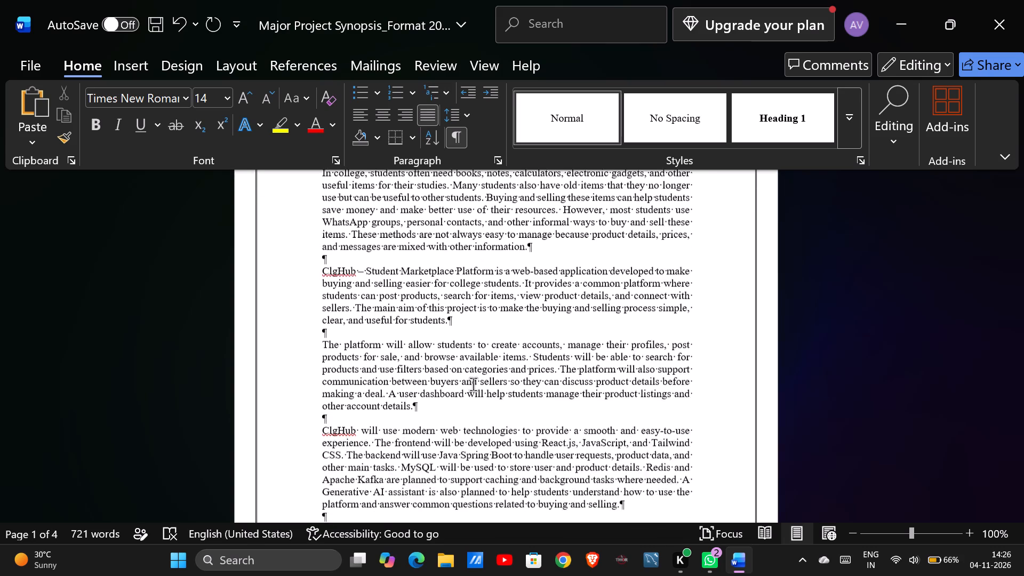
scroll(473, 384, "down", 2)
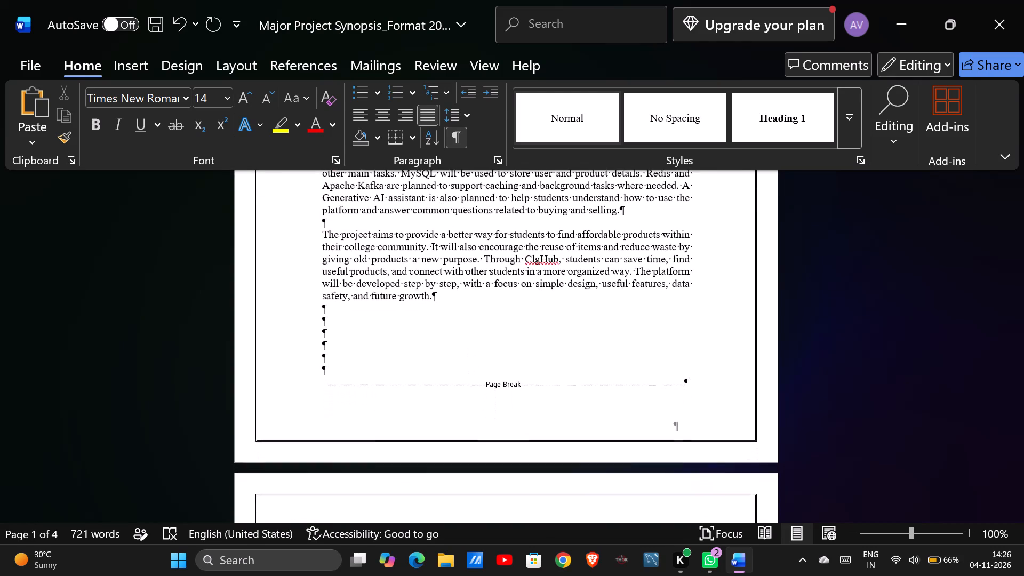
scroll(473, 384, "down", 1)
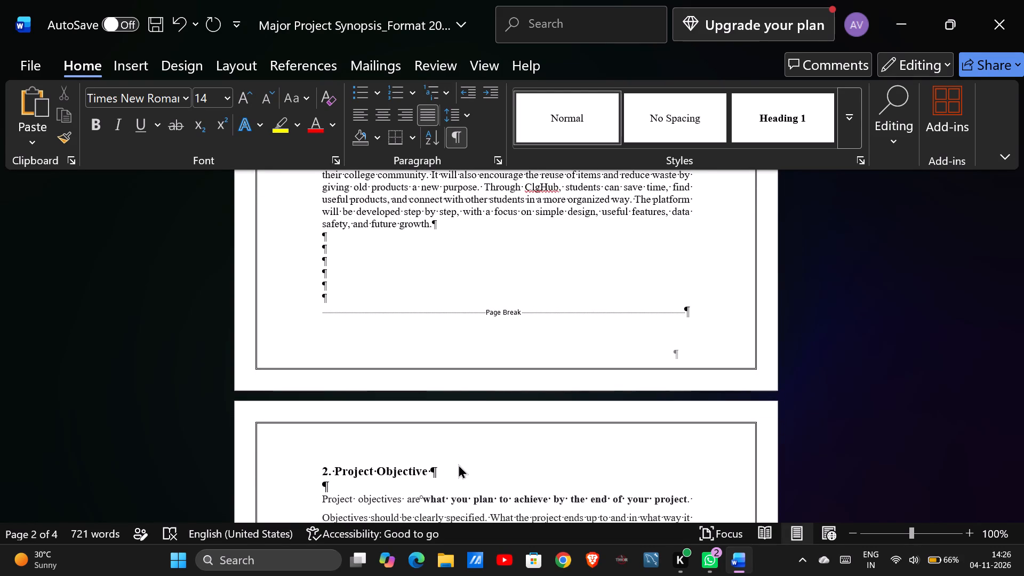
left_click(453, 135)
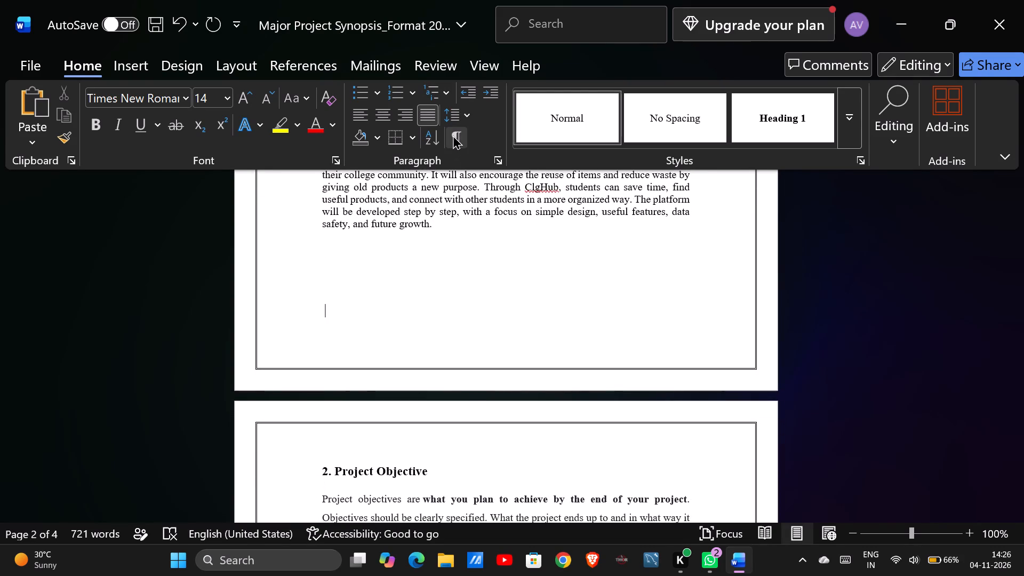
Add a new line directly below the Project Objective heading and remove the automatic number from that line.
left_click(445, 477)
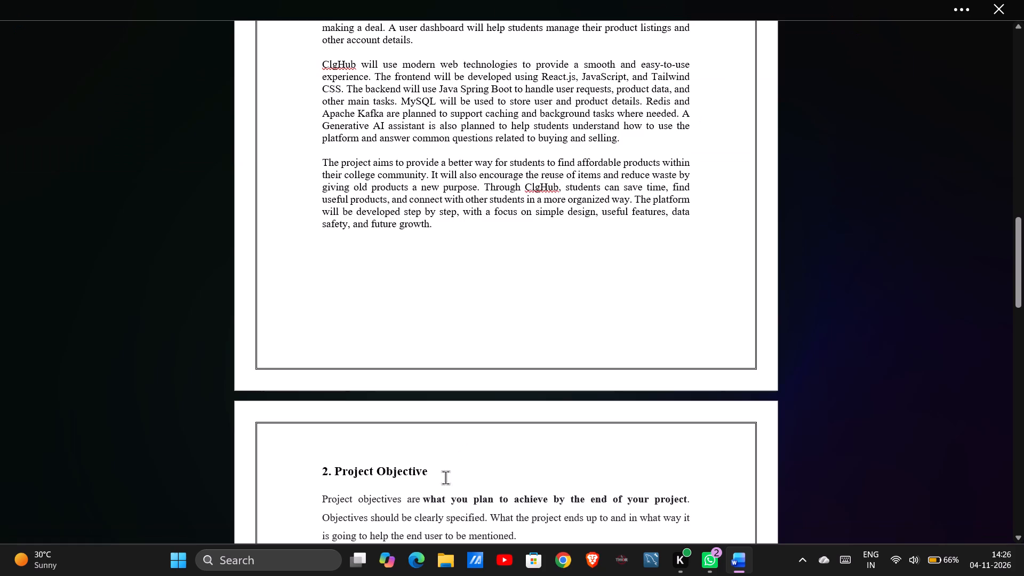
left_click(428, 469)
key("Return")
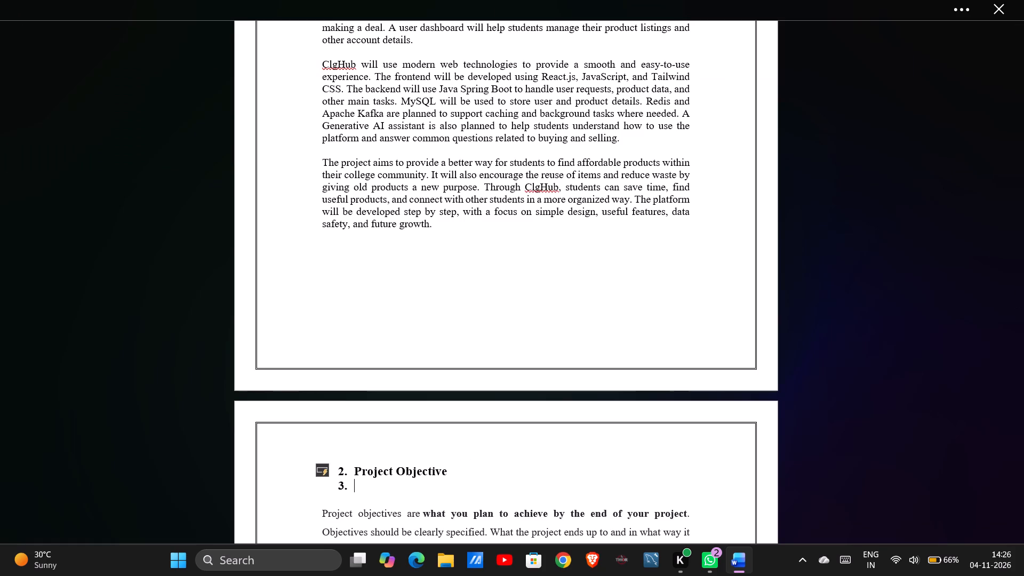
key("BackSpace")
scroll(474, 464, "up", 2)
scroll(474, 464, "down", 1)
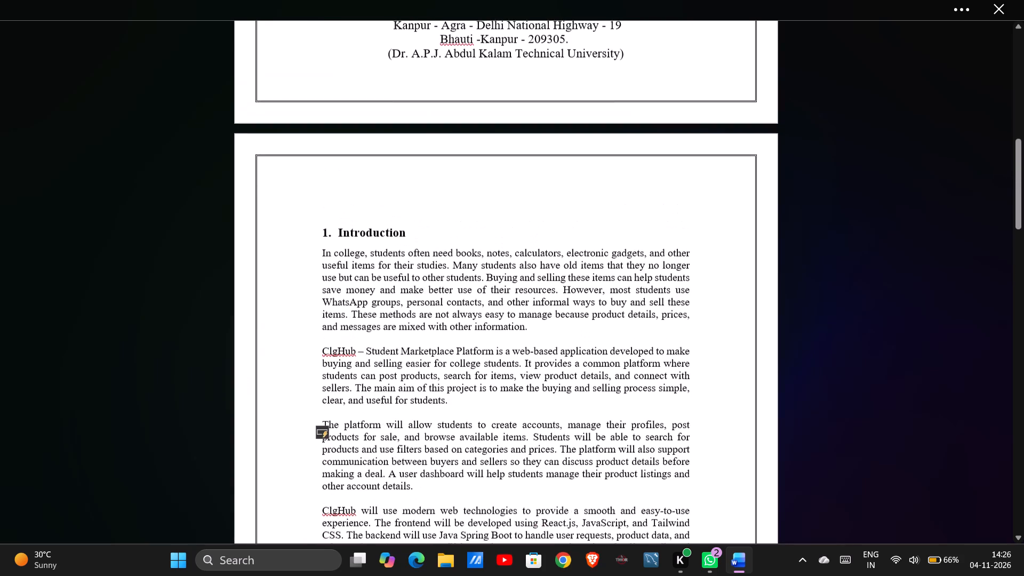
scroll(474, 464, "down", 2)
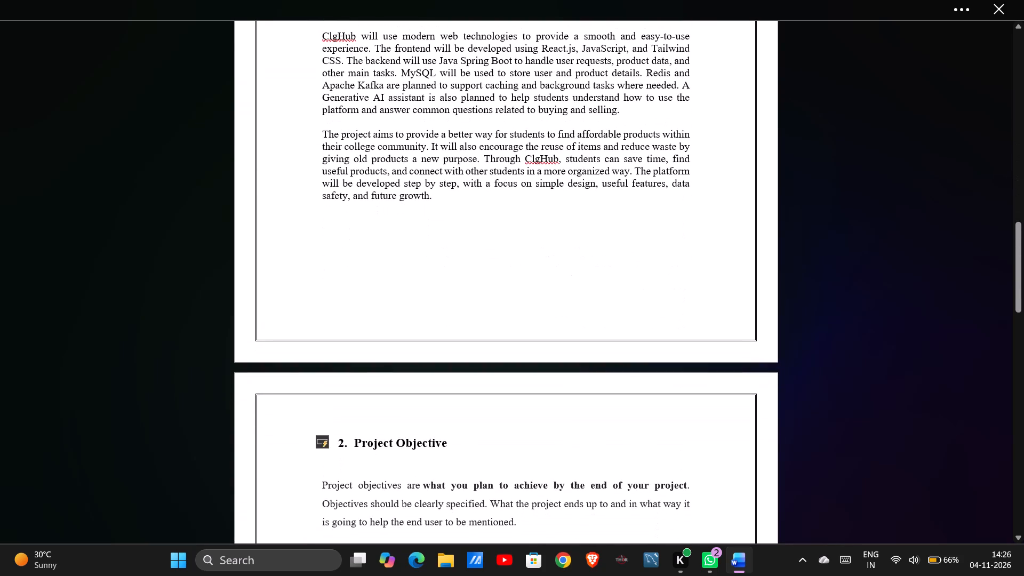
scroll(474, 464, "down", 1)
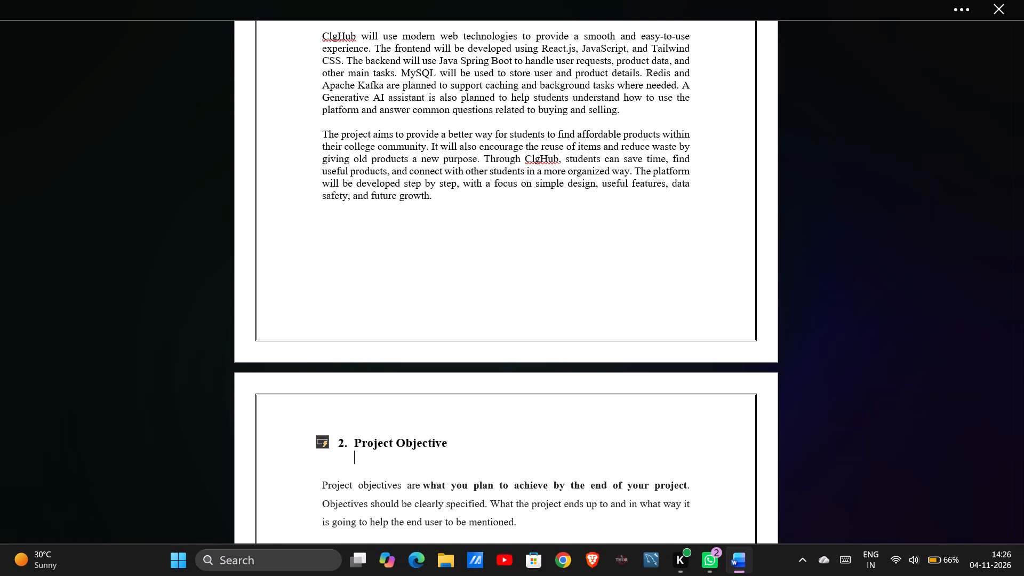
Remove the automatic number from the Introduction heading and reapply it so the heading takes the indented numbered-list layout.
scroll(389, 493, "down", 1)
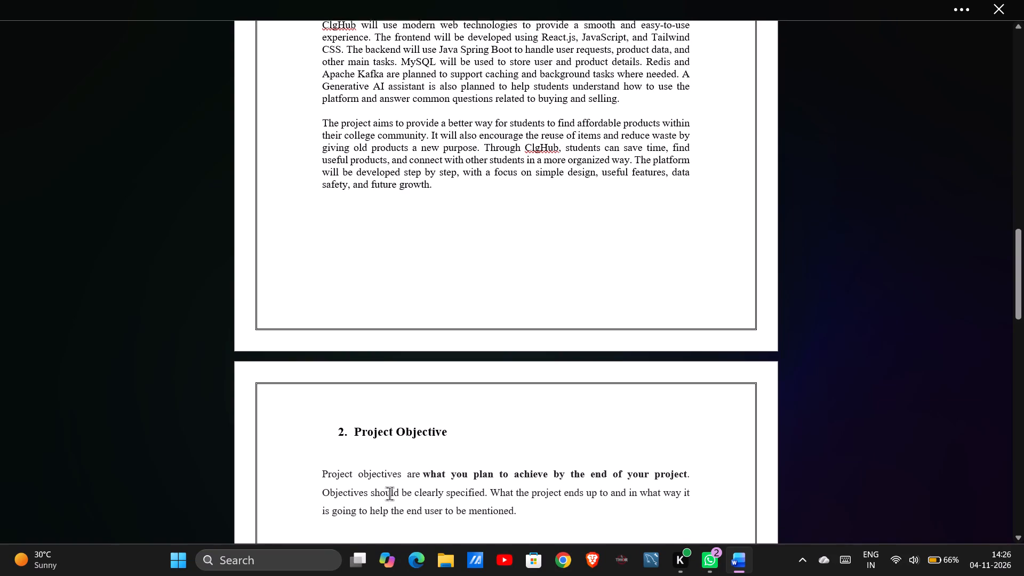
scroll(389, 493, "down", 1)
scroll(389, 493, "up", 3)
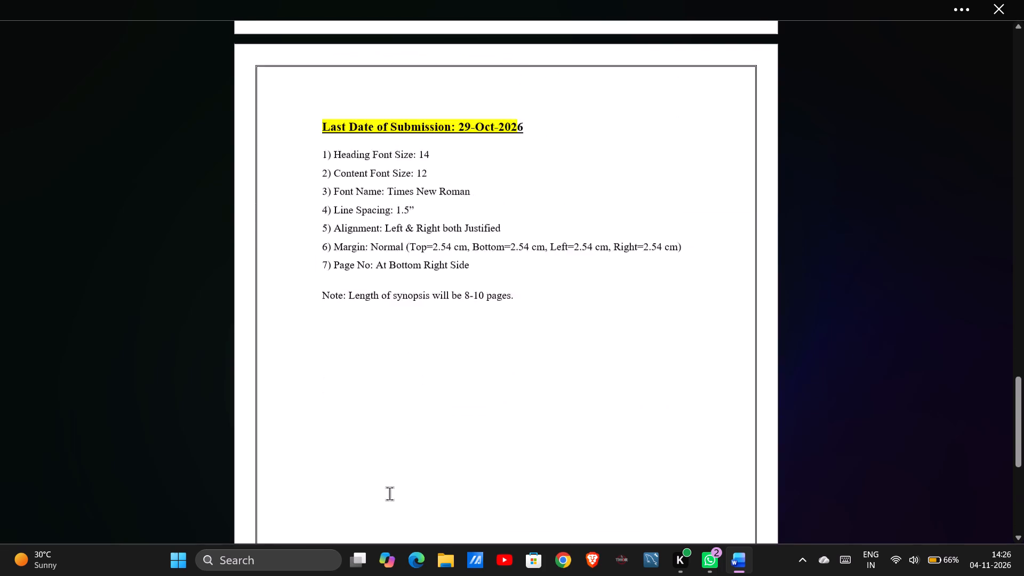
scroll(389, 493, "up", 4)
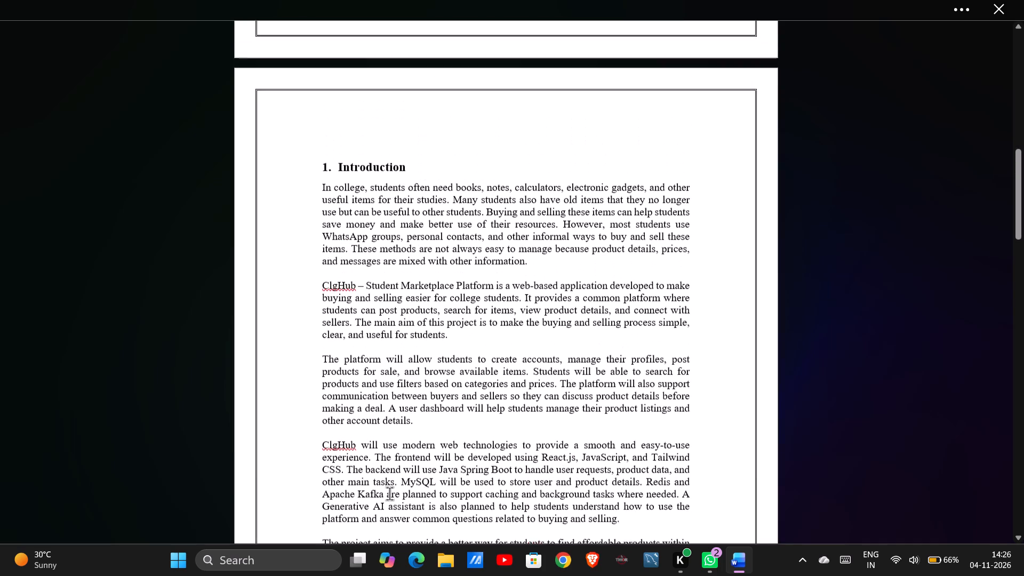
scroll(389, 493, "up", 1)
left_click(415, 174)
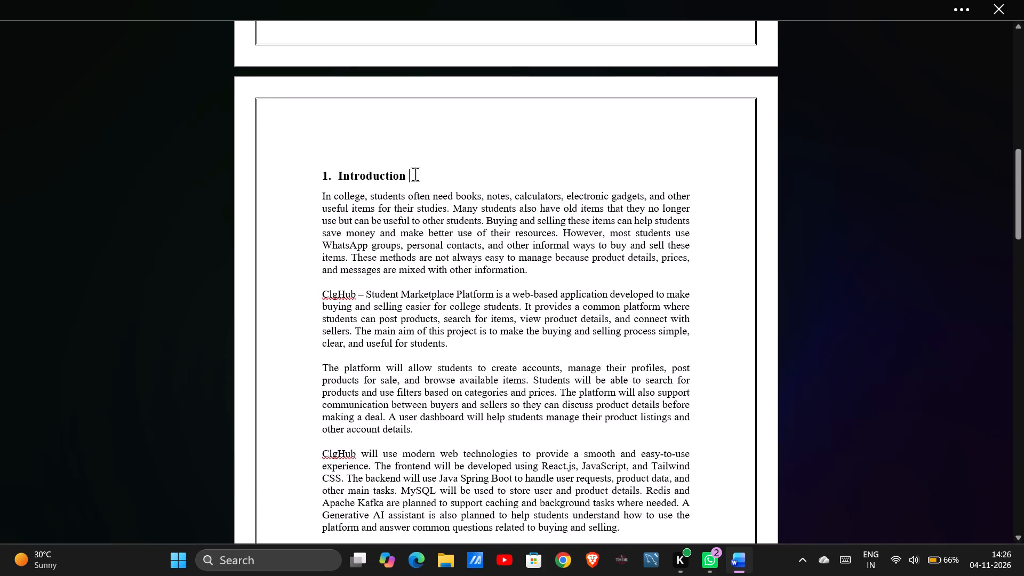
left_click_drag(415, 174, 413, 170)
left_click_drag(413, 170, 307, 180)
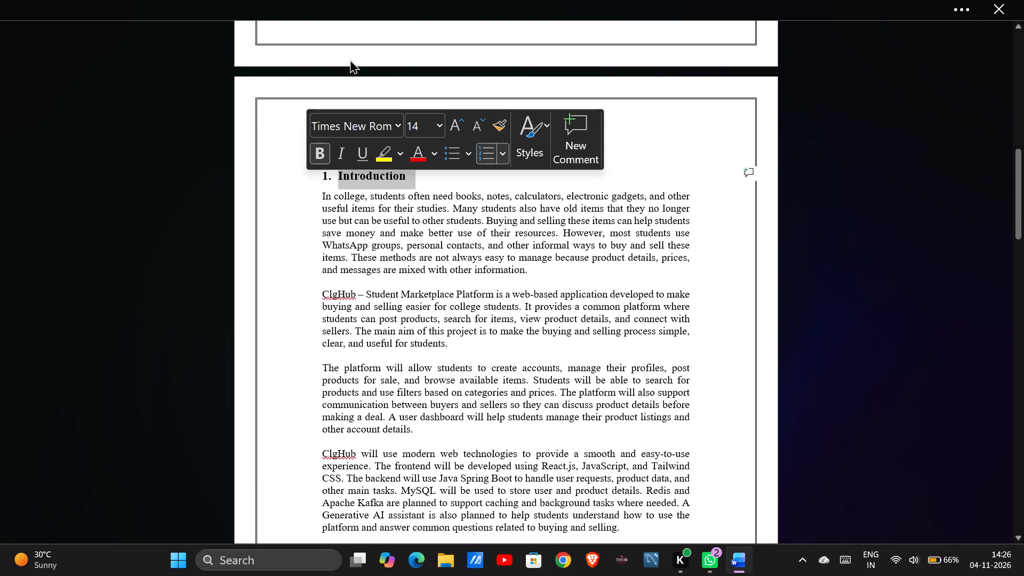
left_click(456, 0)
left_click(456, 0)
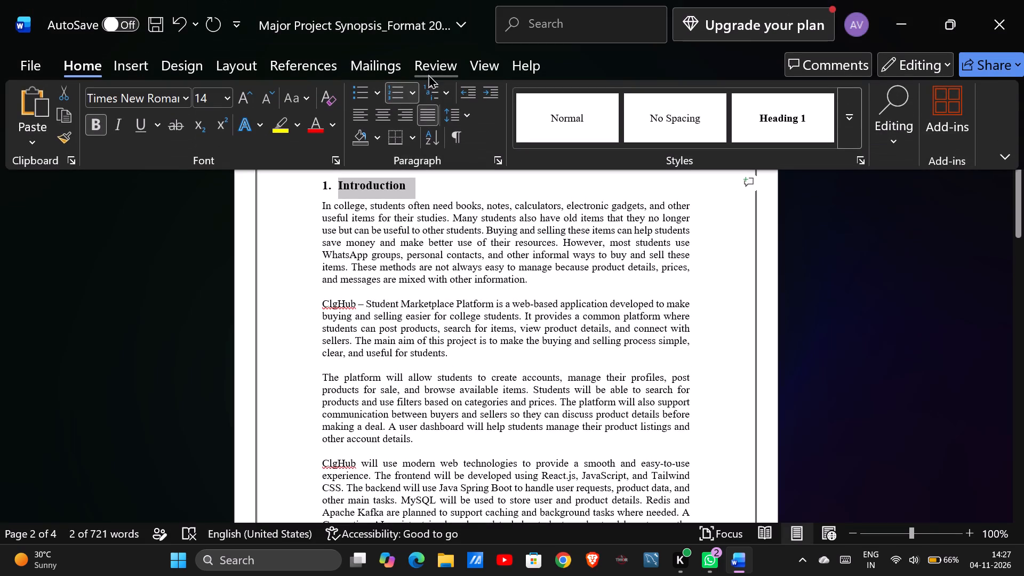
left_click(405, 92)
left_click(405, 92)
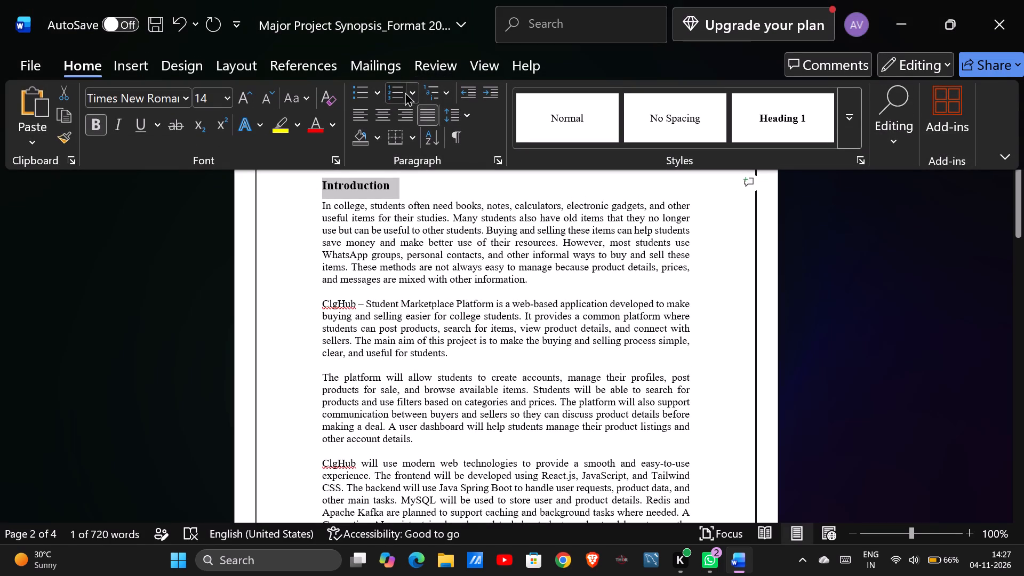
left_click(331, 205)
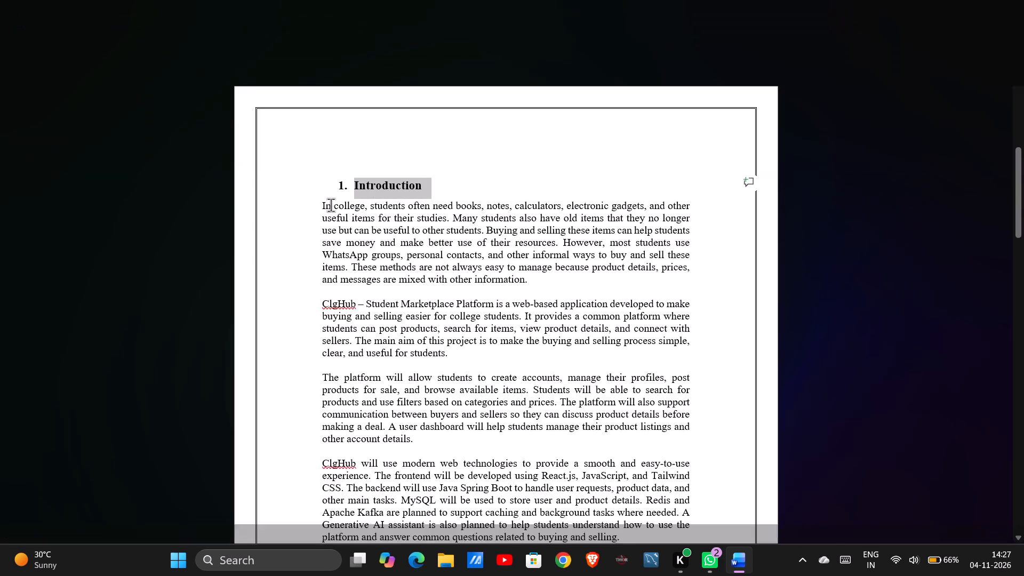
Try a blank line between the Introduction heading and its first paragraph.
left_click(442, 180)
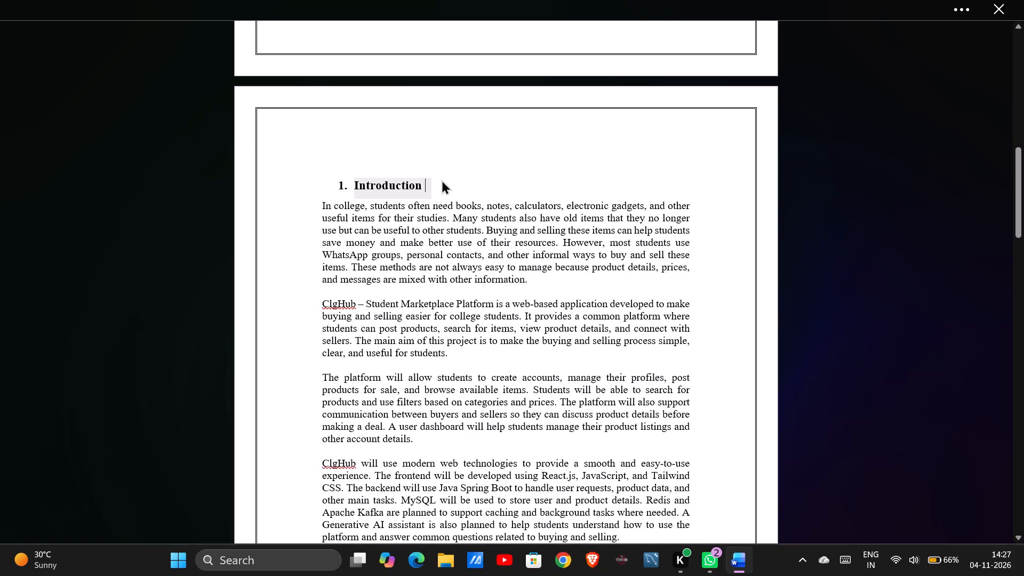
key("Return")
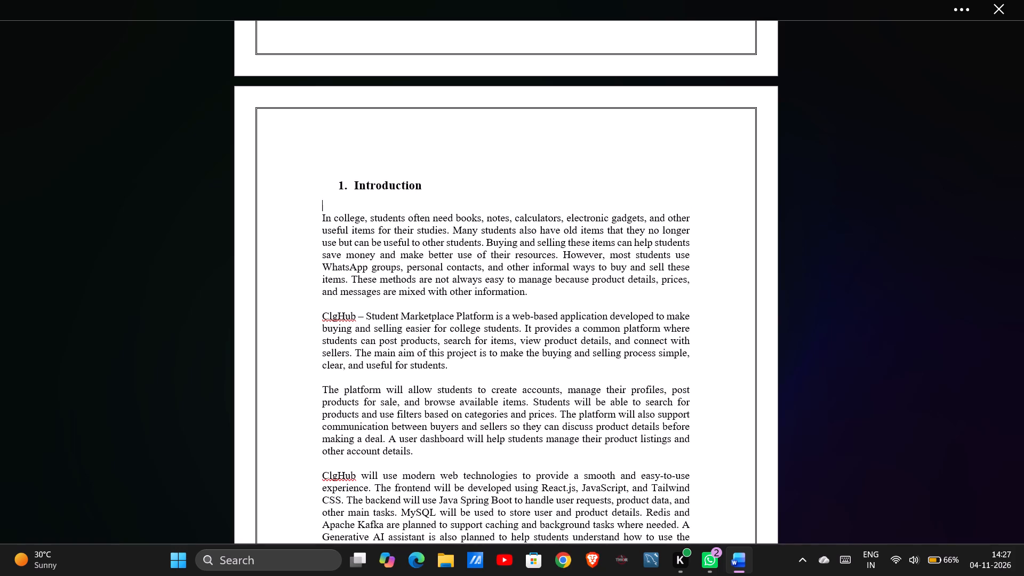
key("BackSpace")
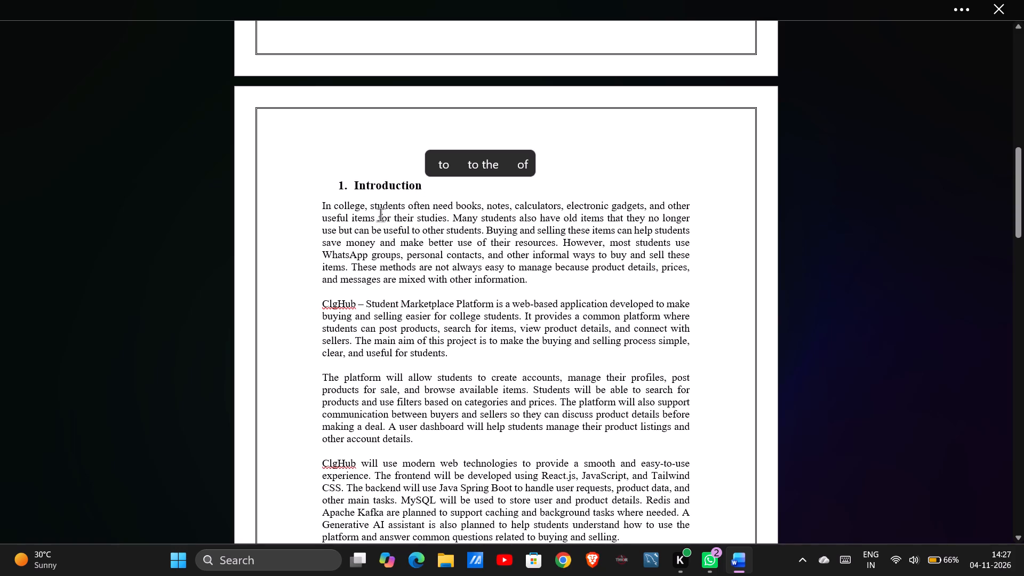
Copy all the Introduction body paragraphs and apply automatic numbering to them, indenting them in line with the heading text.
left_click_drag(322, 204, 354, 349)
left_click_drag(354, 349, 353, 348)
left_click_drag(321, 202, 389, 476)
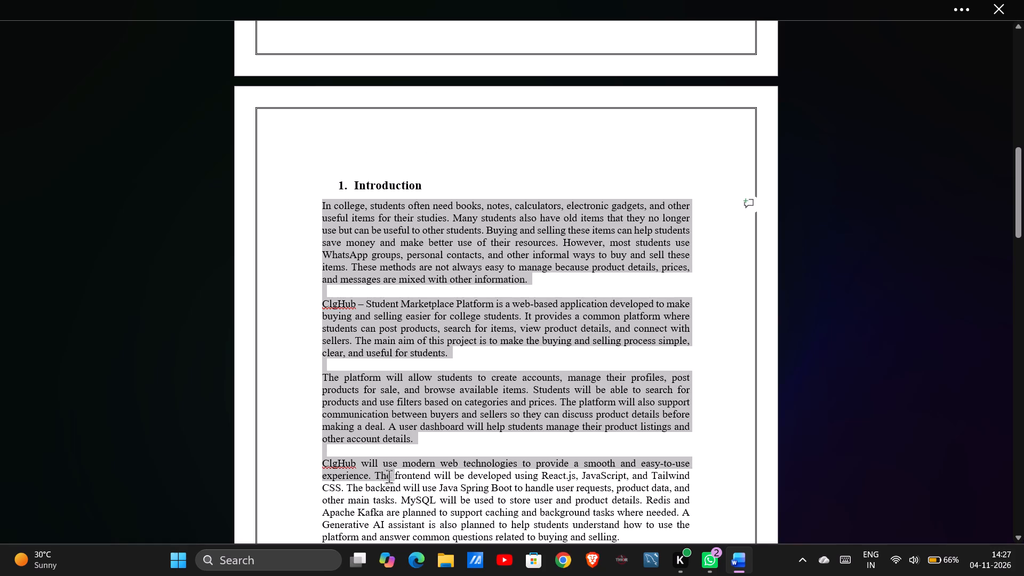
left_click_drag(389, 476, 397, 566)
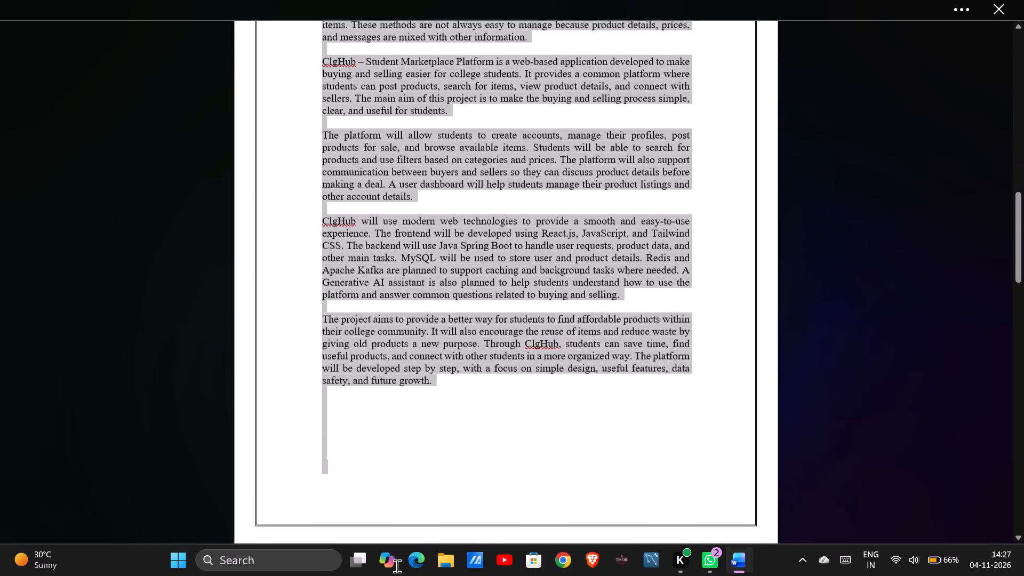
left_click_drag(397, 566, 445, 162)
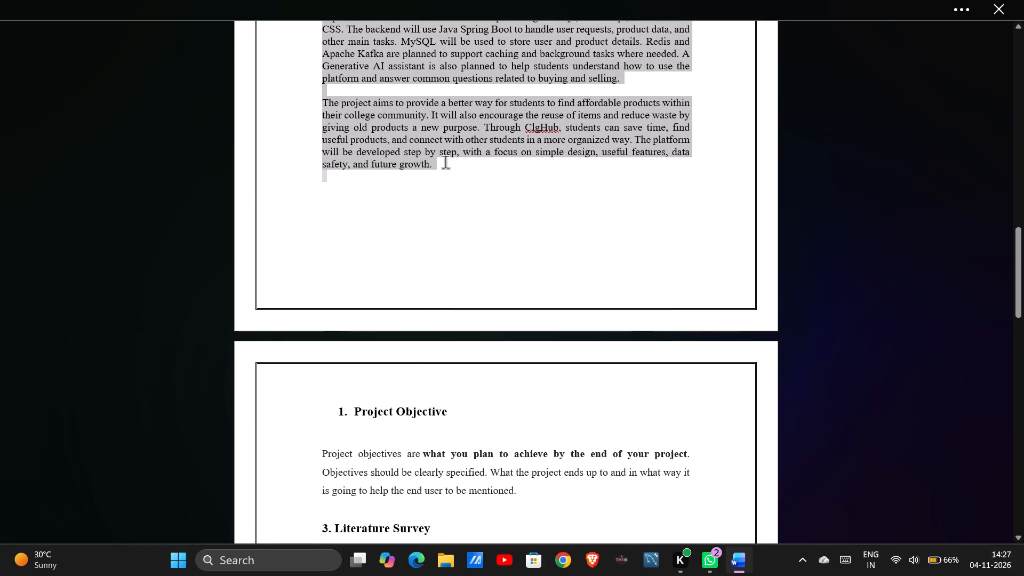
left_click_drag(445, 162, 445, 161)
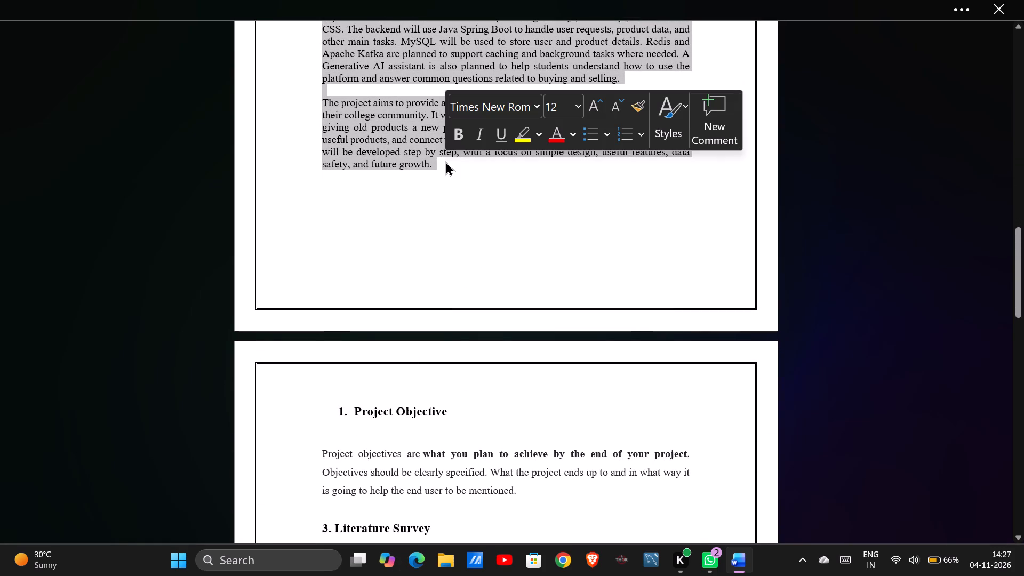
key("ctrl+c")
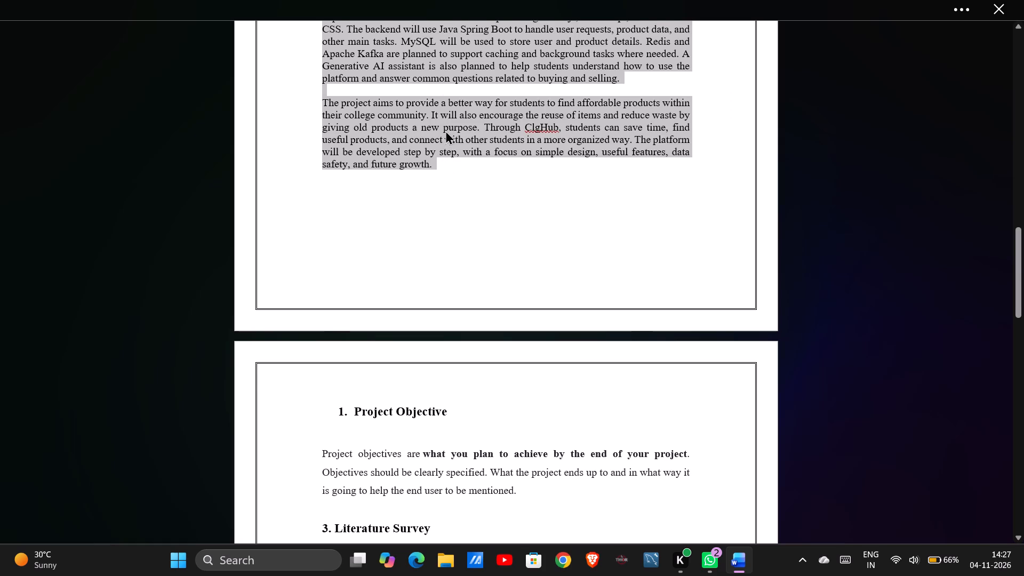
scroll(445, 130, "up", 3)
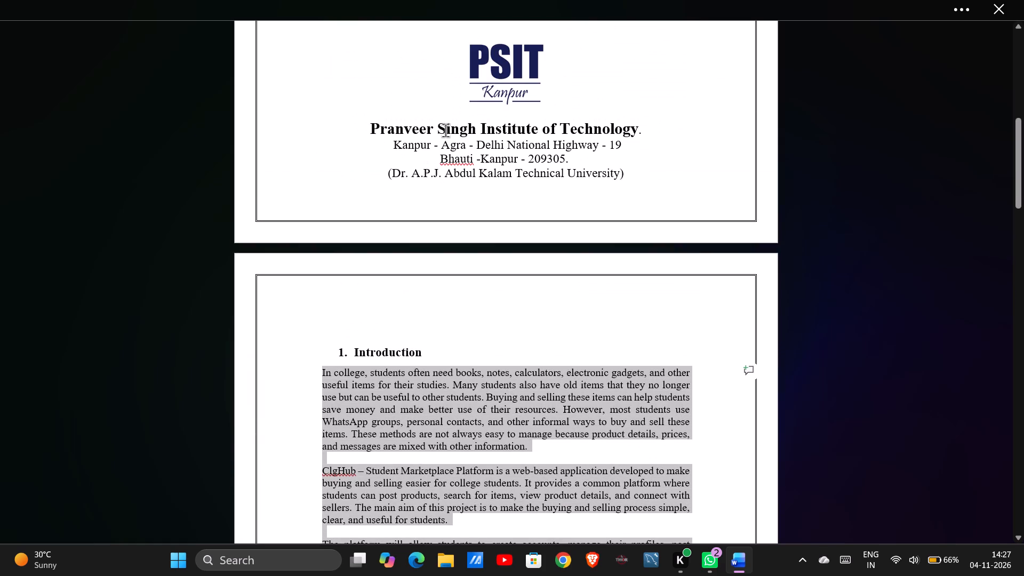
scroll(445, 130, "down", 1)
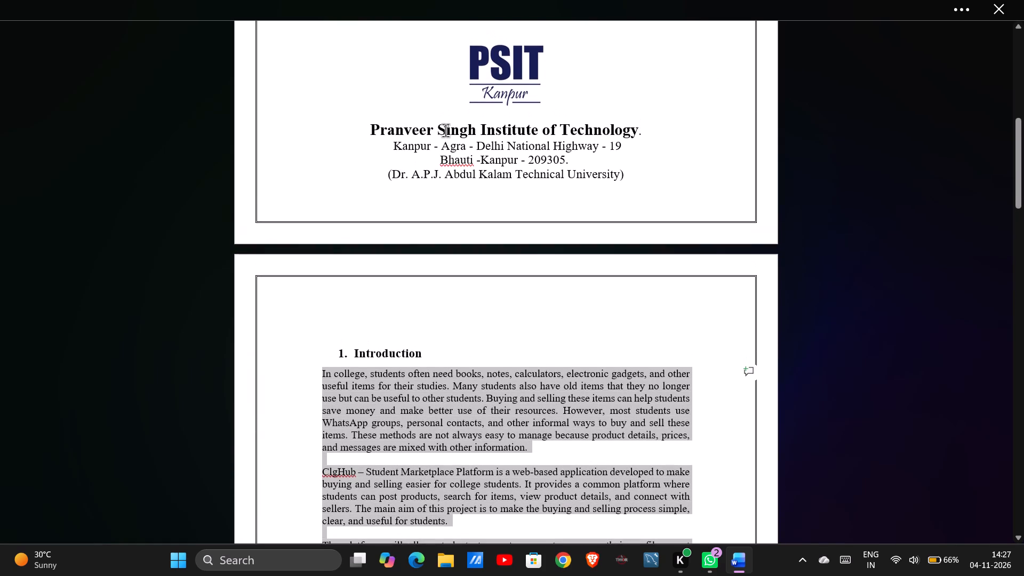
left_click(469, 0)
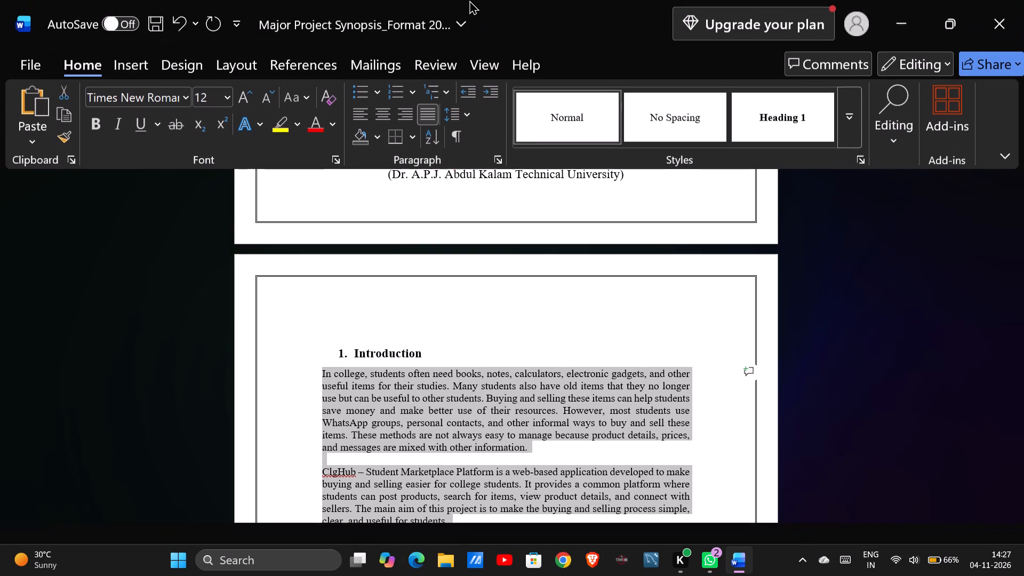
left_click(397, 93)
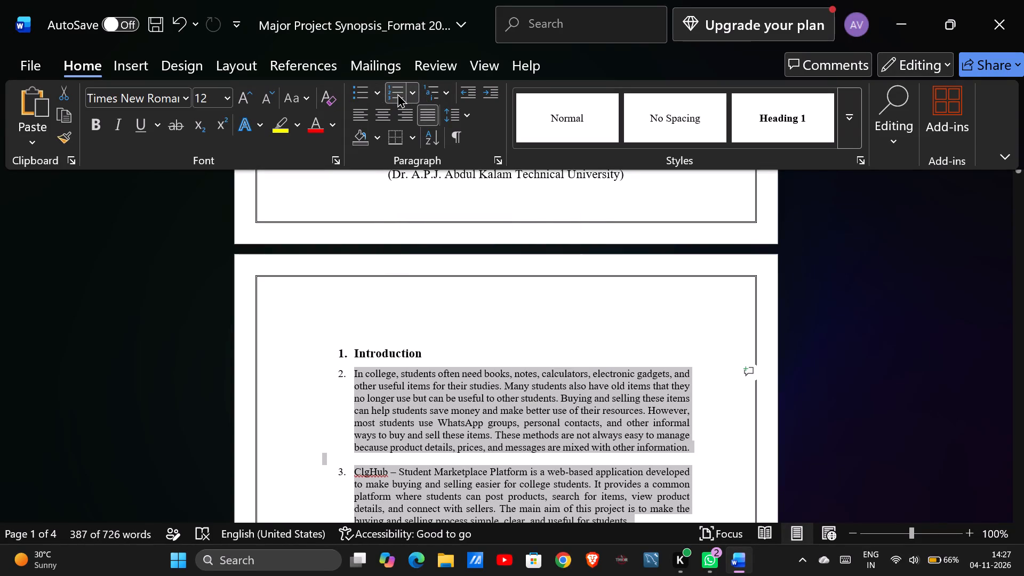
left_click(502, 347)
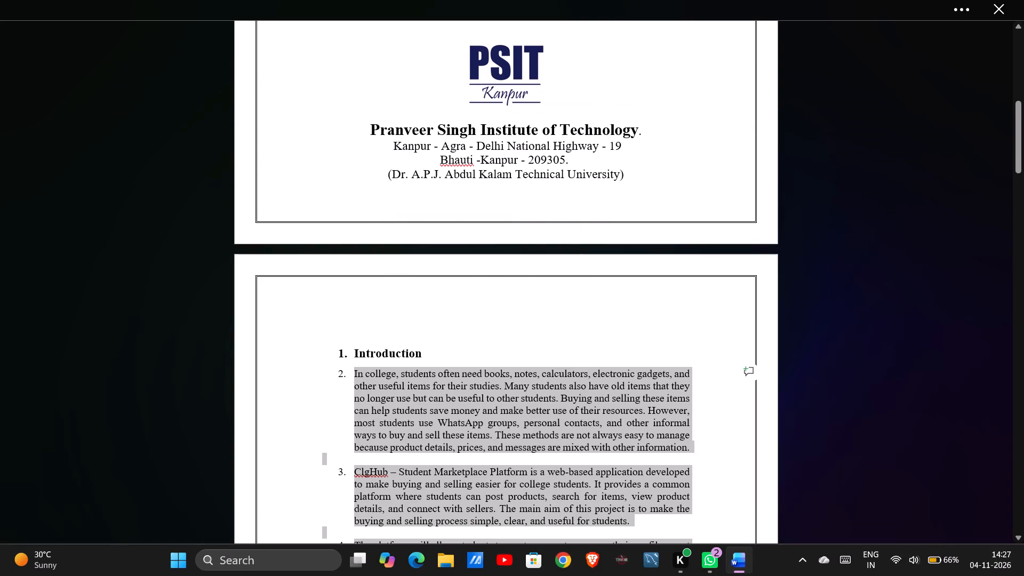
Remove the automatic numbers from the first four Introduction body paragraphs, keeping their text indented in line with the heading.
scroll(502, 347, "down", 1)
scroll(502, 347, "up", 1)
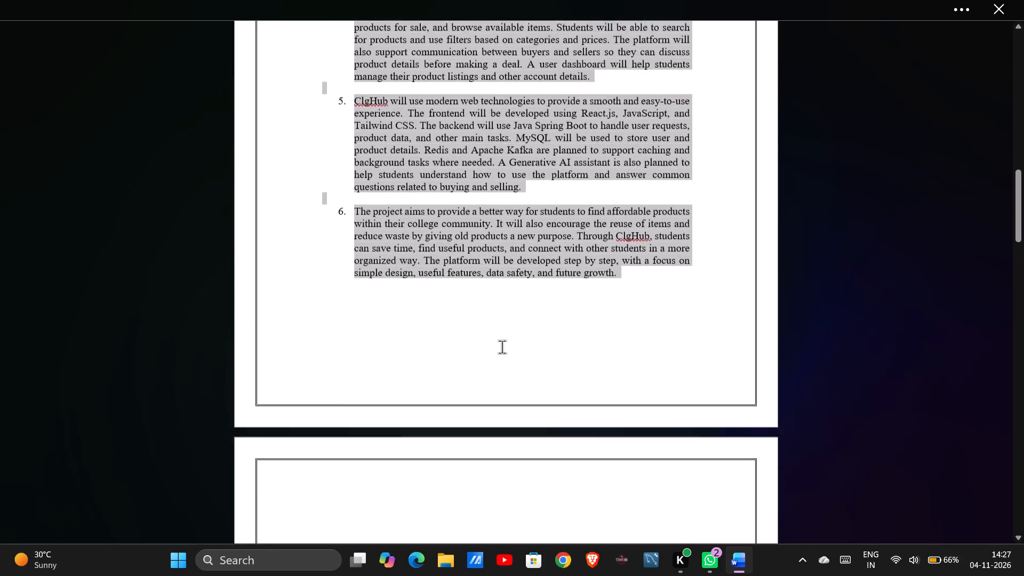
scroll(502, 347, "up", 1)
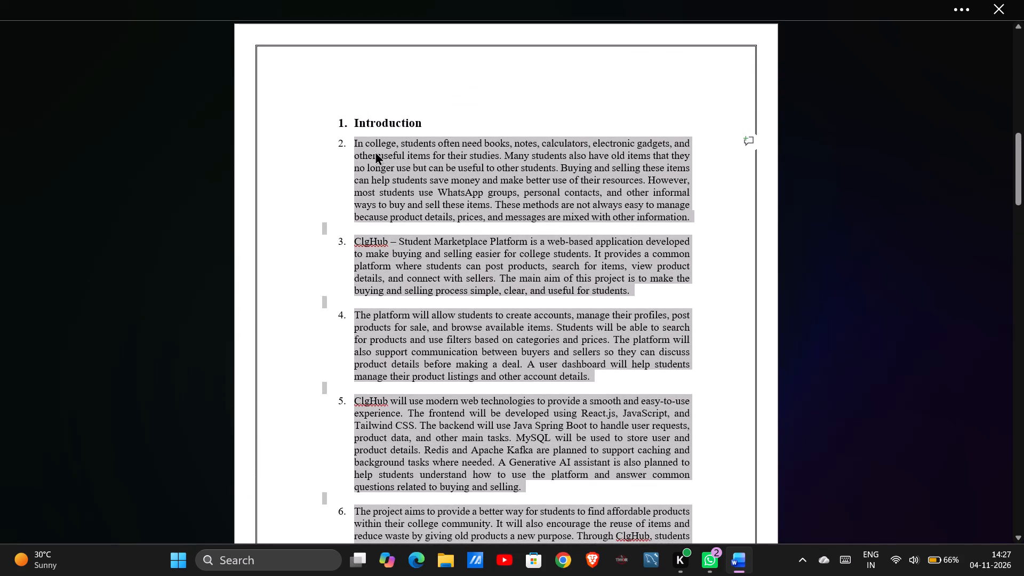
left_click(347, 141)
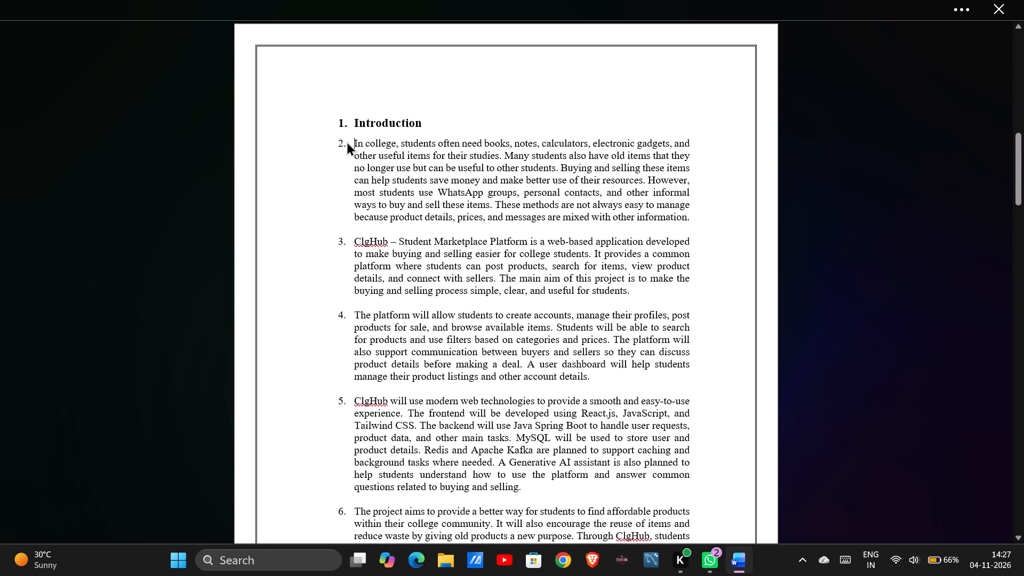
key("BackSpace")
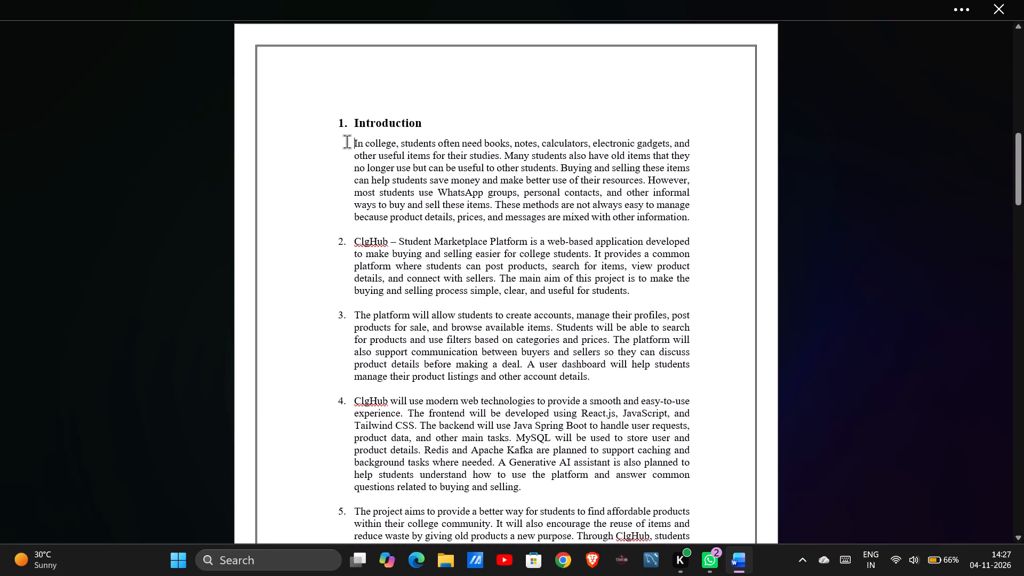
left_click(351, 244)
key("BackSpace")
left_click(354, 316)
key("BackSpace")
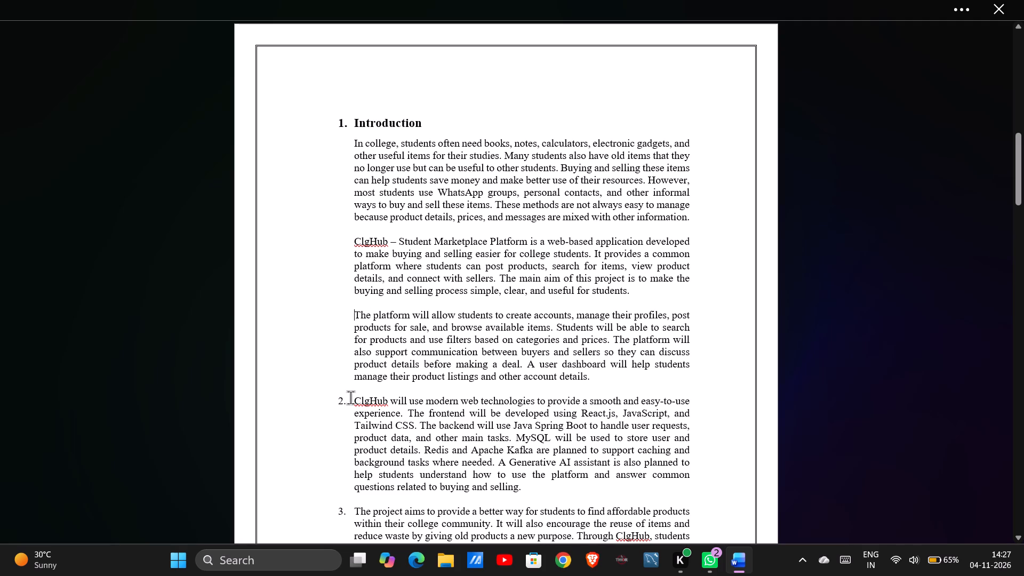
left_click(353, 399)
key("BackSpace")
Remove the automatic number from the last Introduction paragraph, starting "The project aims", keeping its indent.
left_click(355, 511)
key("bracketright")
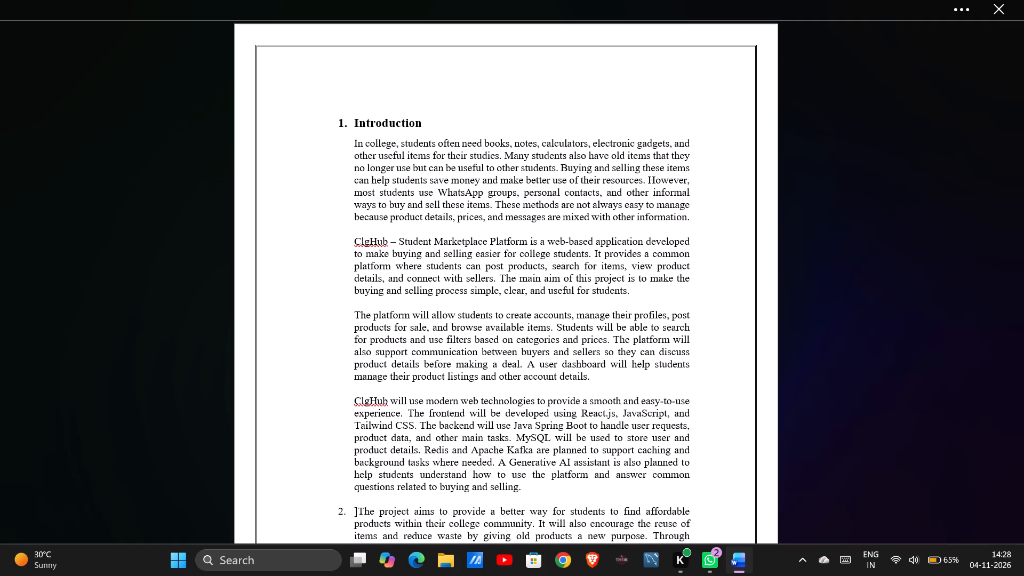
key("ctrl+z")
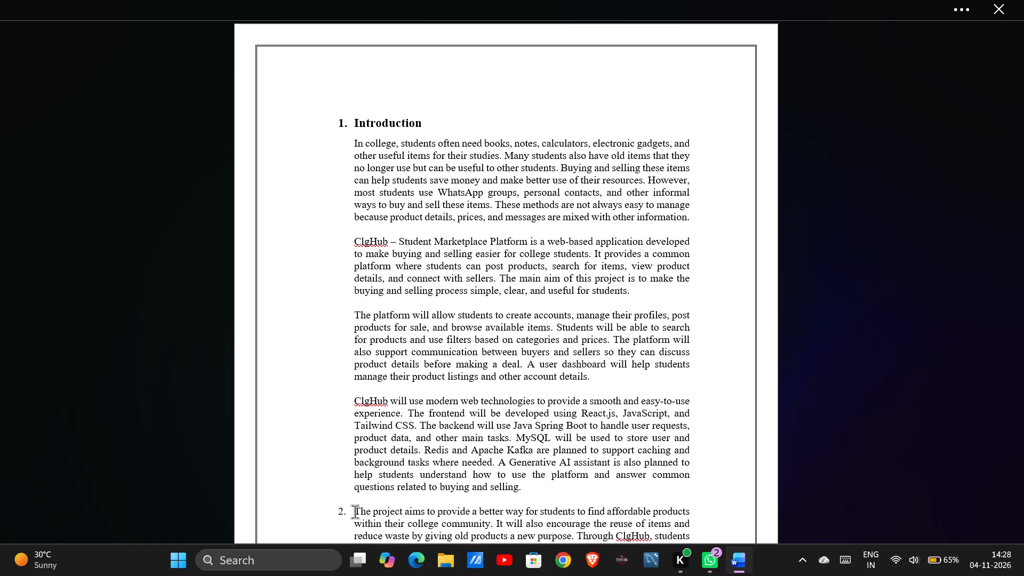
scroll(355, 511, "down", 1)
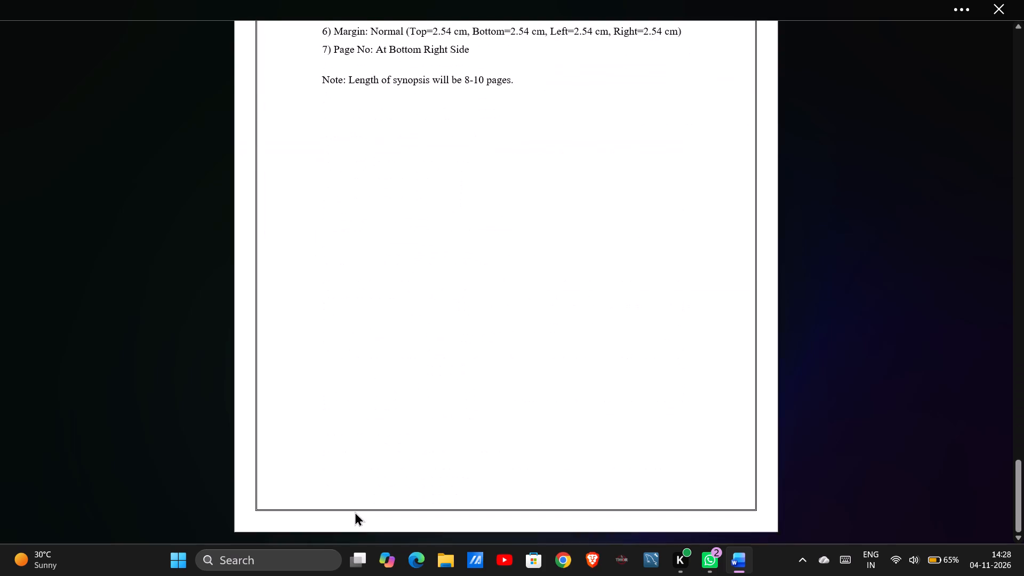
scroll(355, 511, "up", 6)
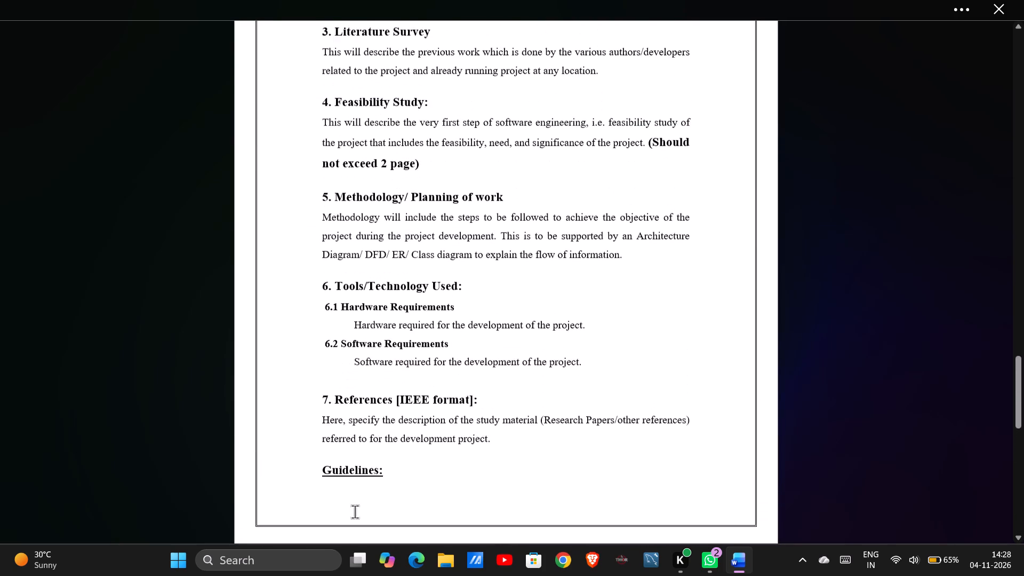
scroll(355, 511, "up", 7)
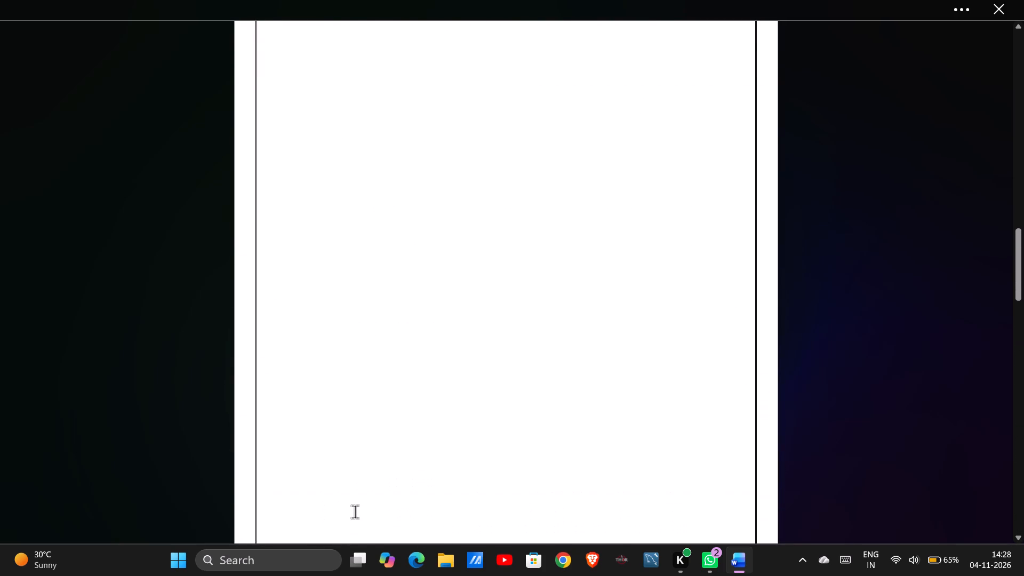
scroll(355, 511, "up", 3)
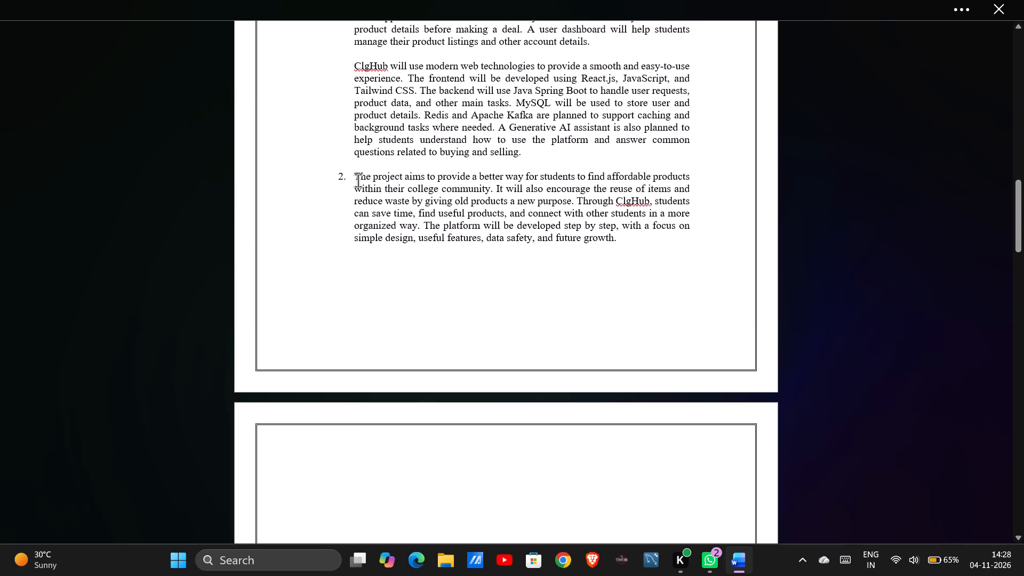
key("BackSpace")
Using temporarily displayed formatting marks, delete one empty paragraph before the page break after the Introduction to eliminate the blank page.
scroll(358, 180, "down", 6)
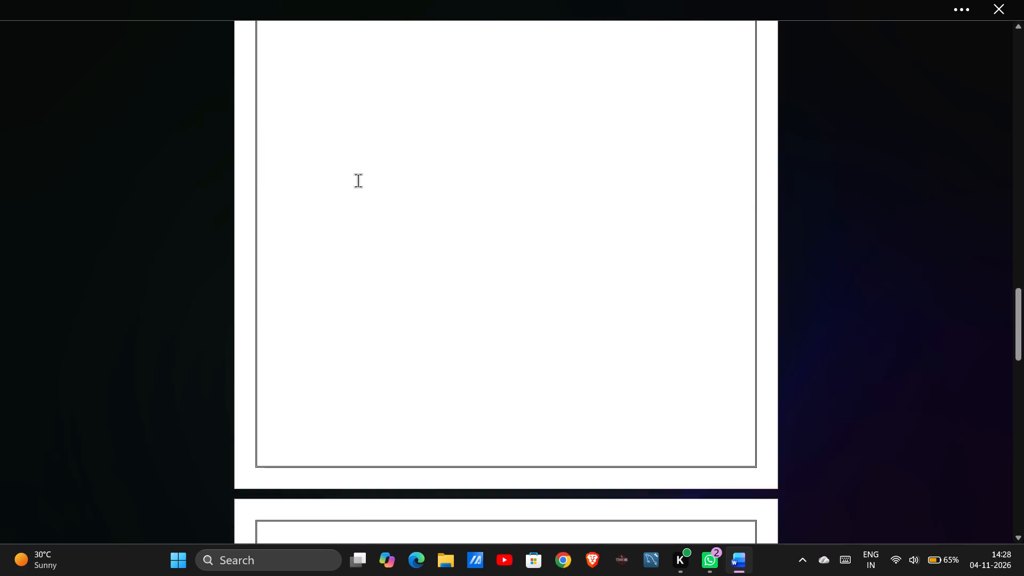
scroll(358, 180, "up", 3)
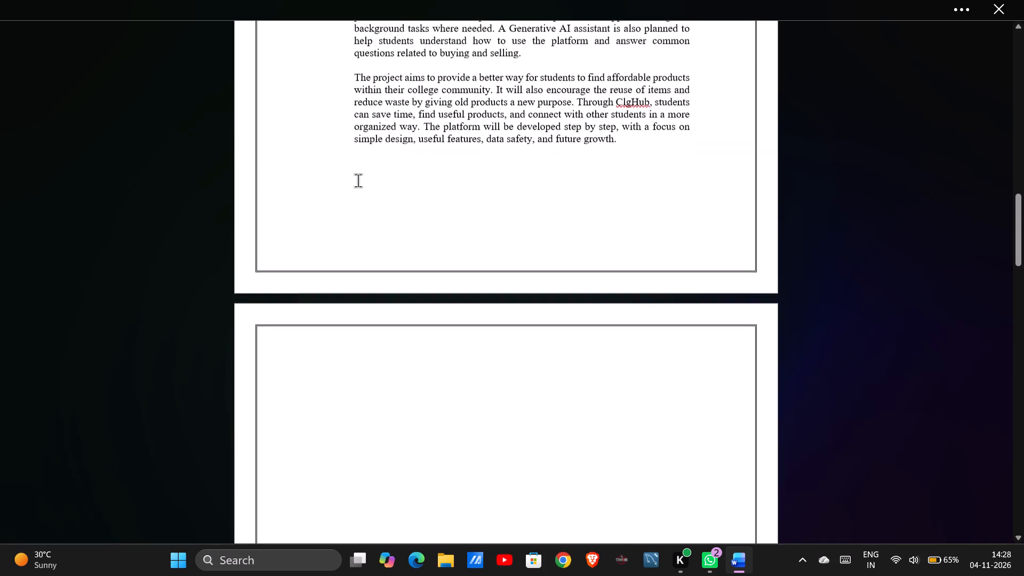
scroll(358, 180, "up", 3)
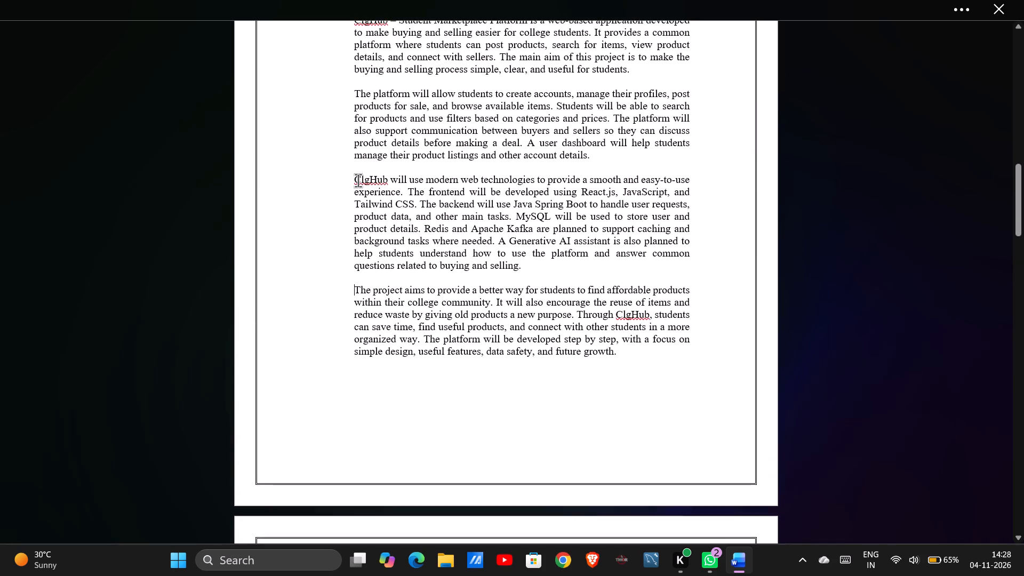
scroll(358, 180, "up", 1)
left_click(462, 0)
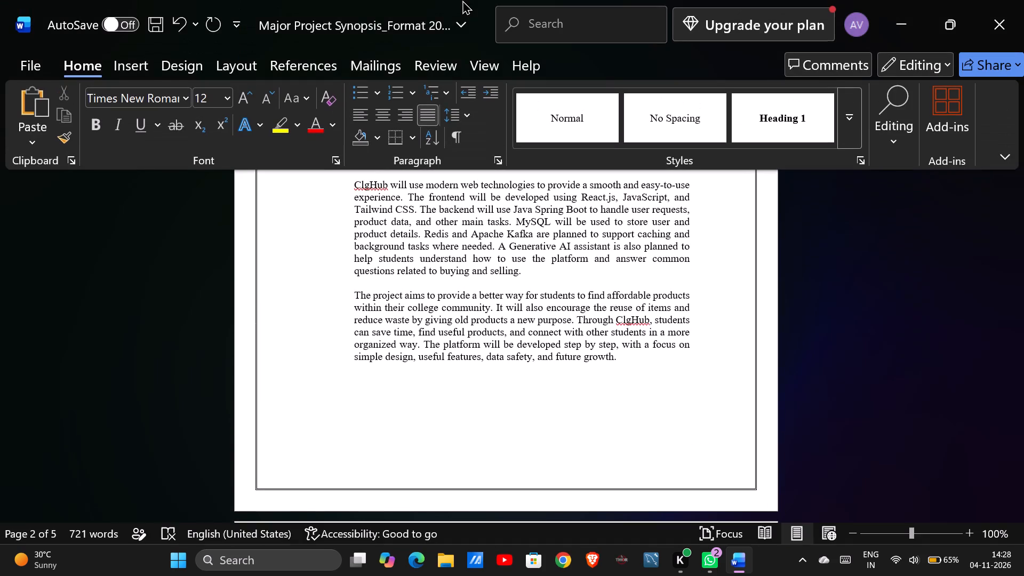
left_click(452, 137)
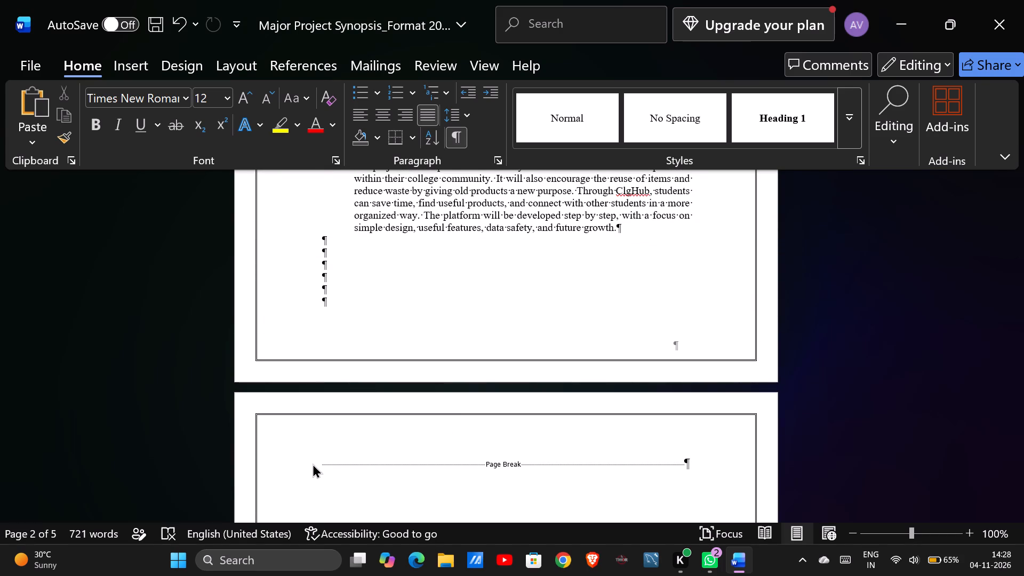
left_click(316, 462)
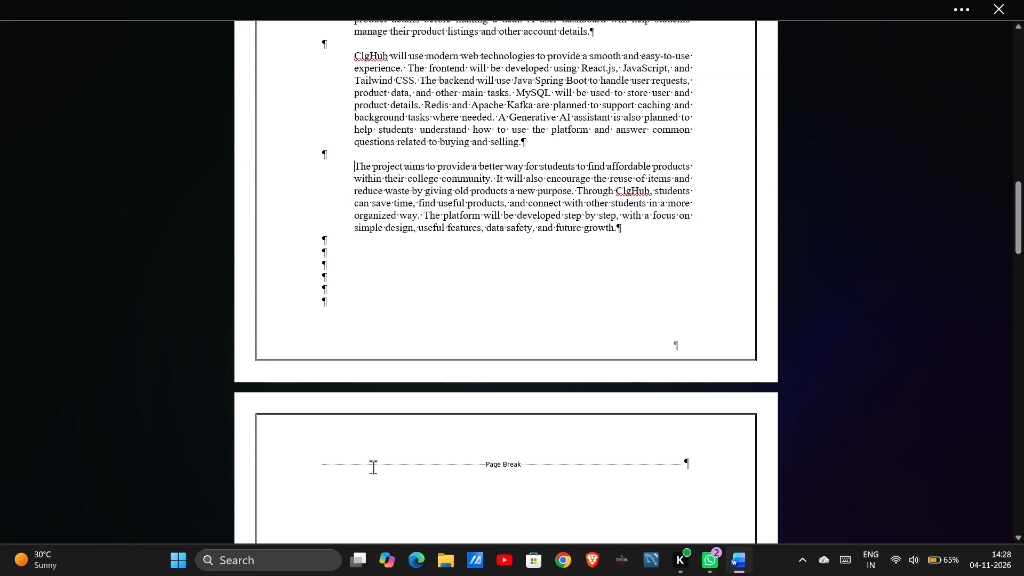
left_click(376, 300)
key("BackSpace")
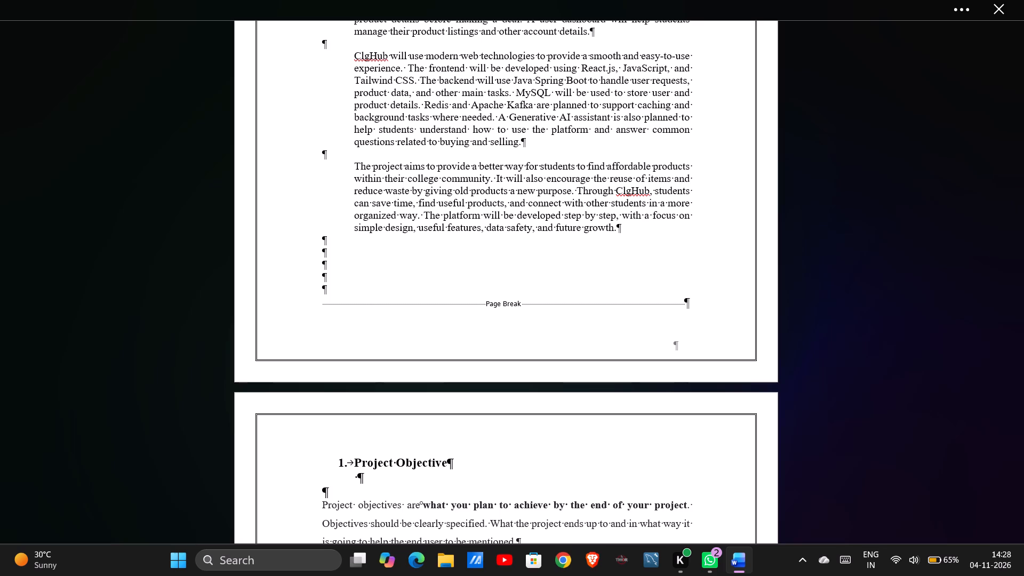
scroll(487, 462, "down", 2)
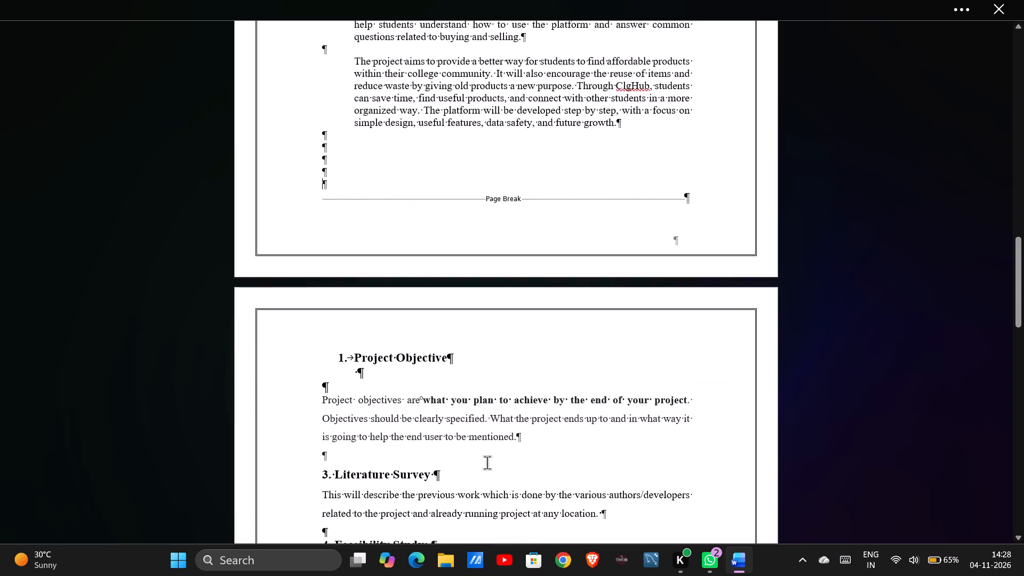
left_click(547, 1)
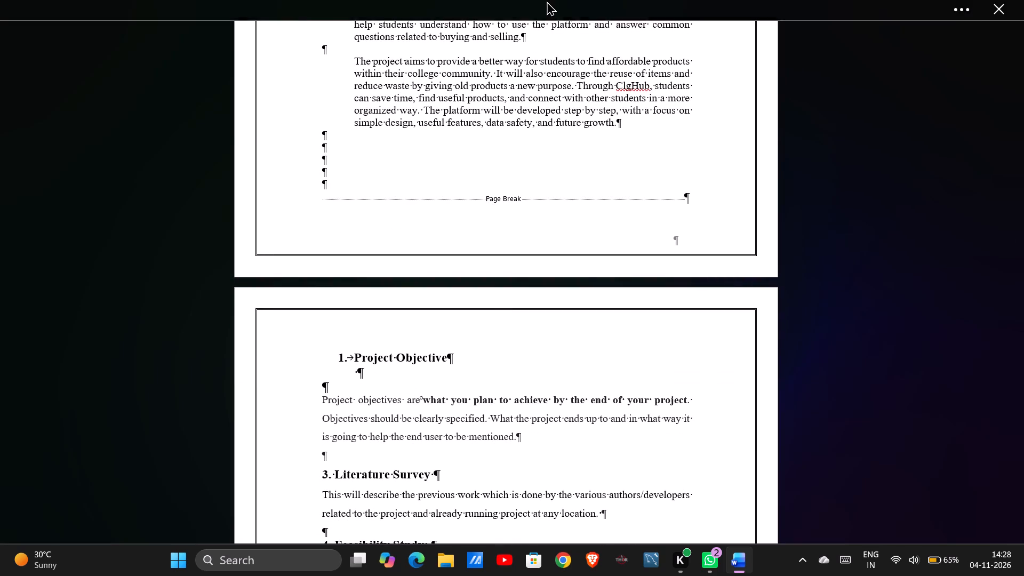
left_click(461, 137)
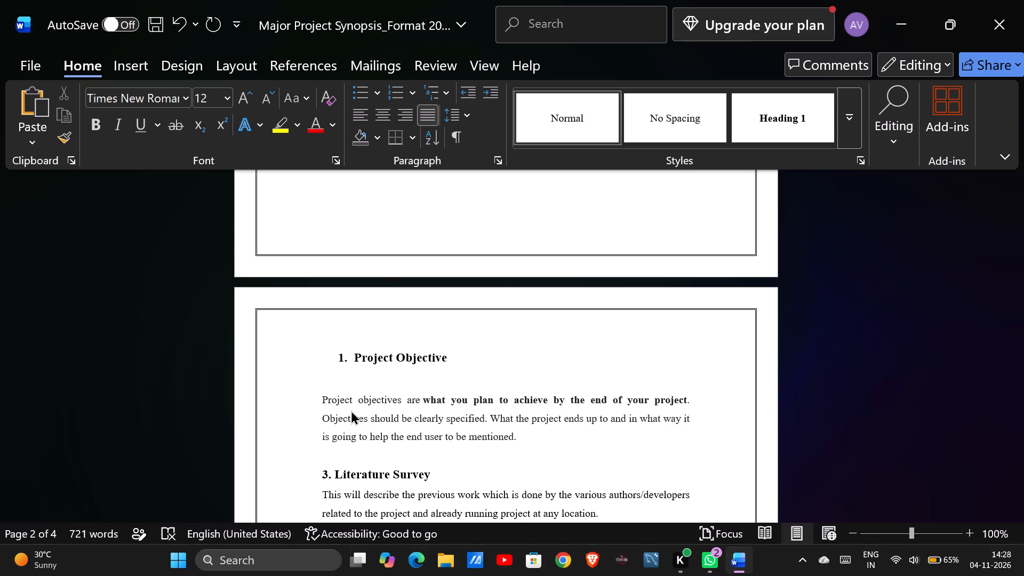
Add an unnumbered blank line directly below the Project Objective heading, indented in line with the heading text.
double_click(346, 357)
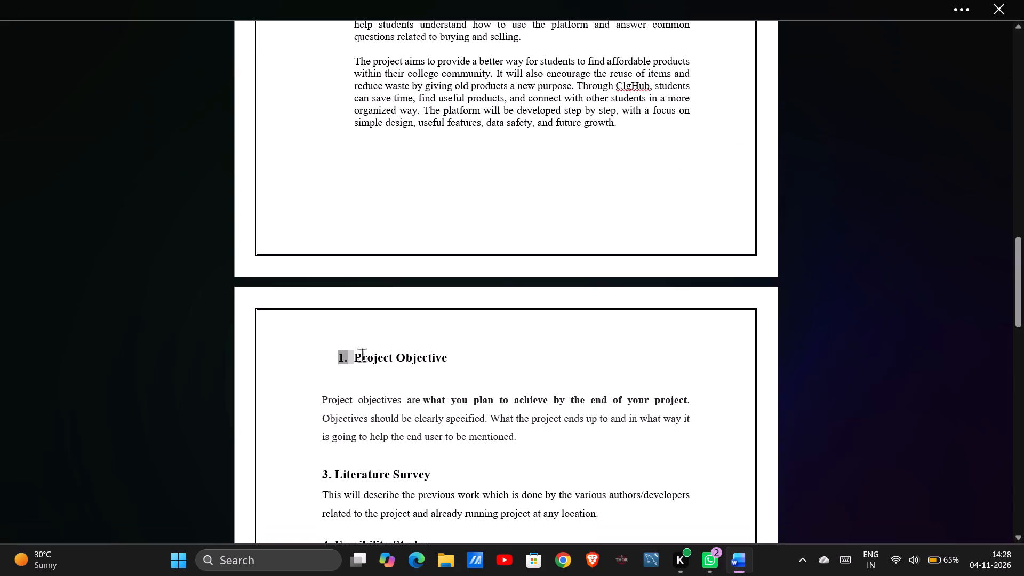
left_click(453, 358)
key("Return")
key("BackSpace")
key("BackSpace")
key("BackSpace")
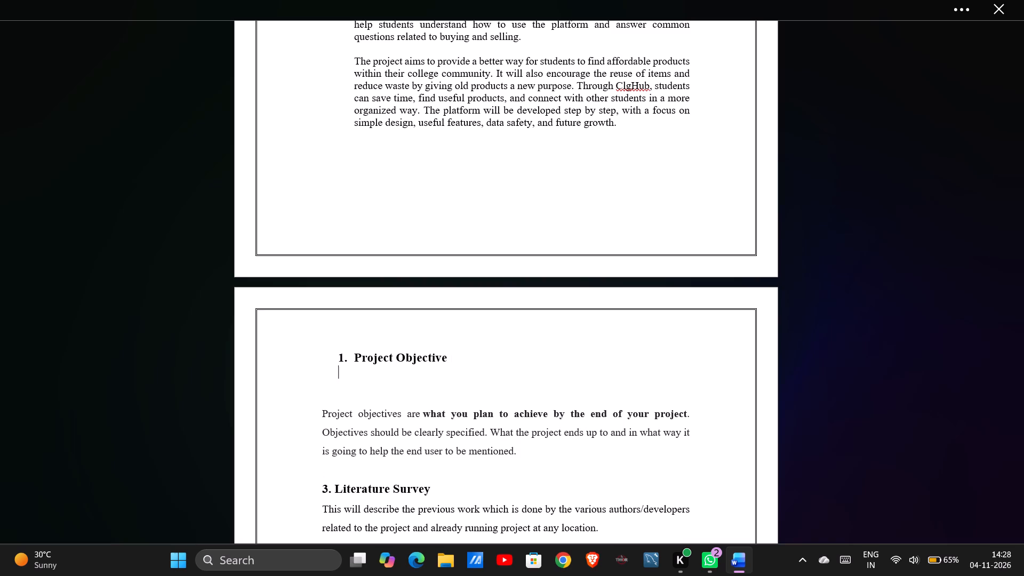
key("BackSpace")
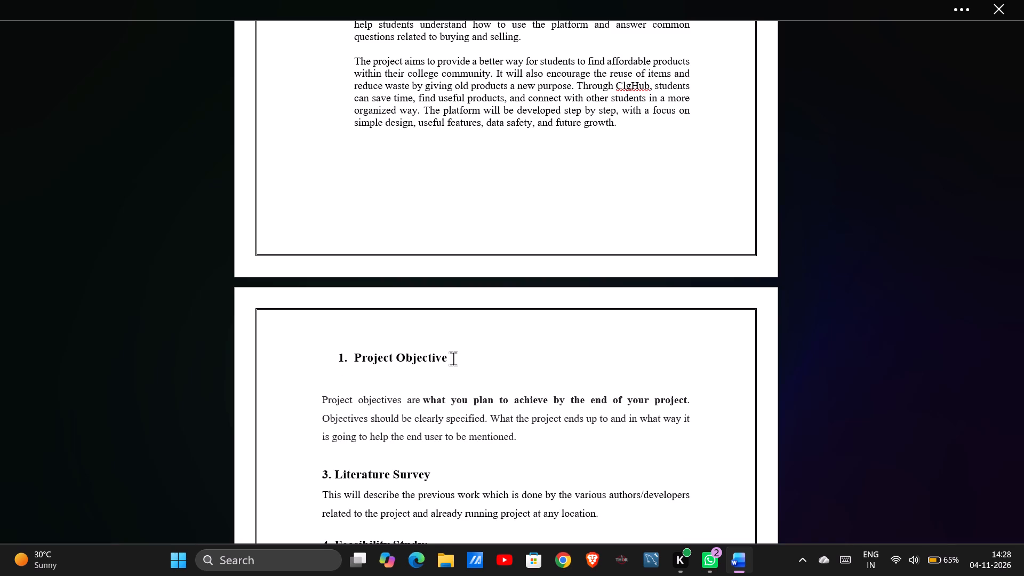
key("ctrl+z")
key("ctrl+z")
key("ctrl+z")
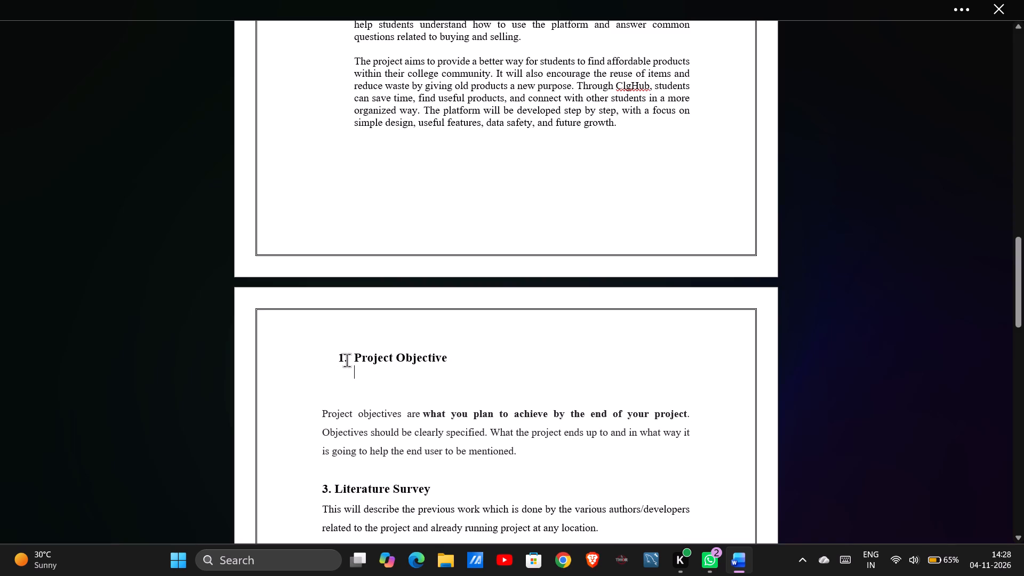
Replace the automatic number of the Project Objective heading with a manually entered "2.".
left_click(342, 359)
key("2")
key("period")
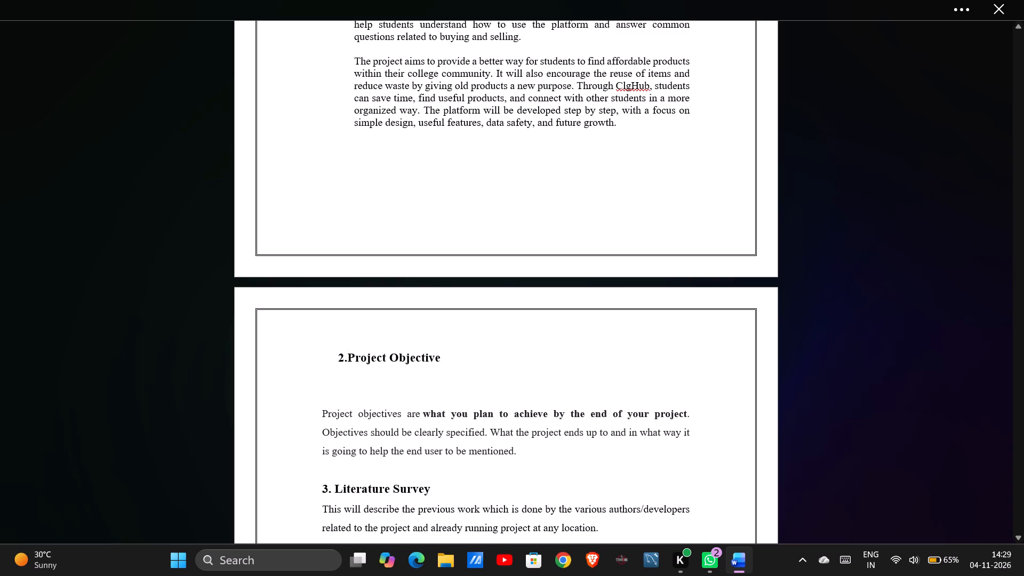
Apply automatic numbering to the Project Objective heading and remove the generated number, keeping the manual "2." and the deeper indent.
left_click_drag(442, 352, 297, 351)
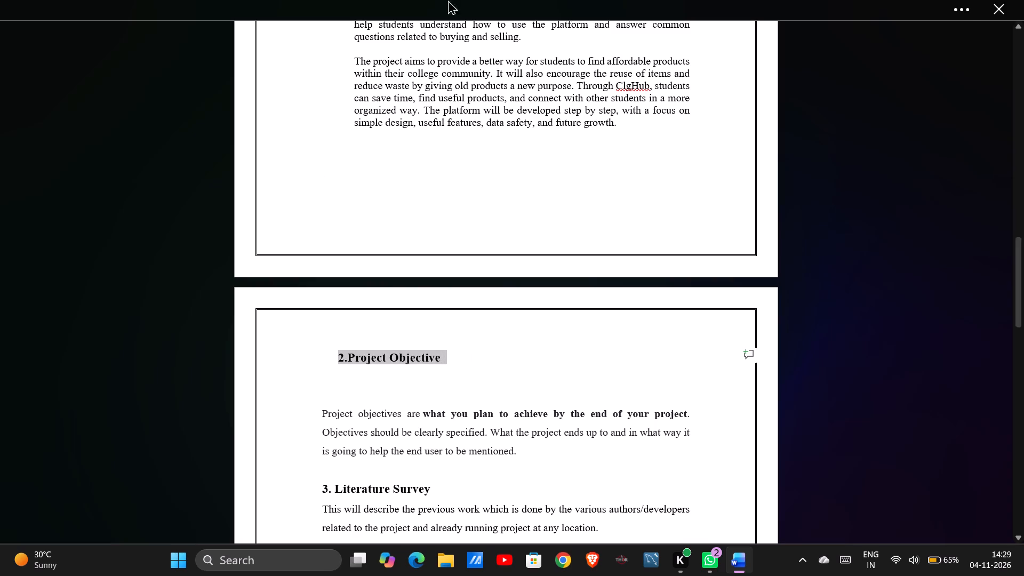
left_click(410, 0)
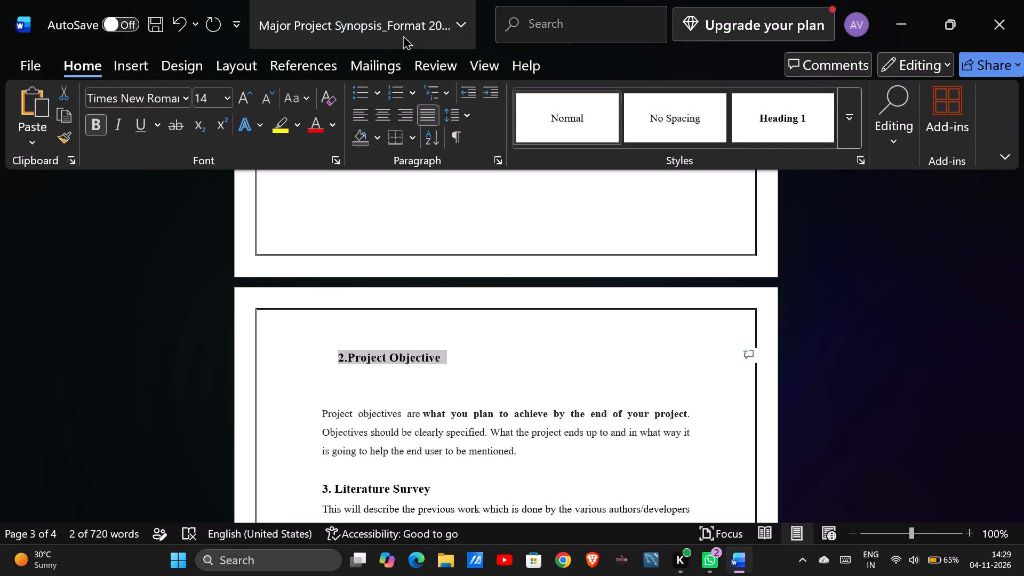
left_click(395, 90)
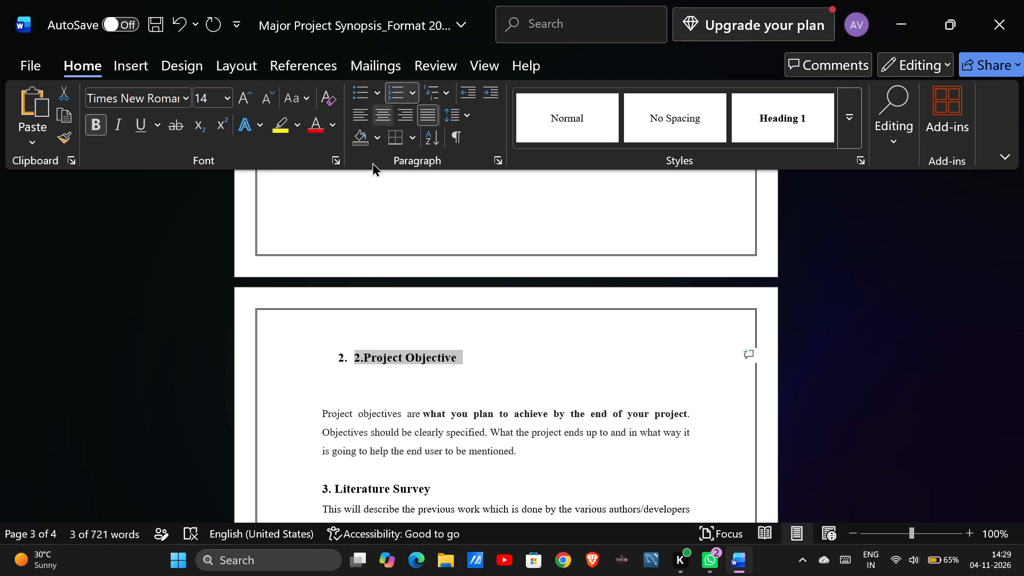
left_click(347, 344)
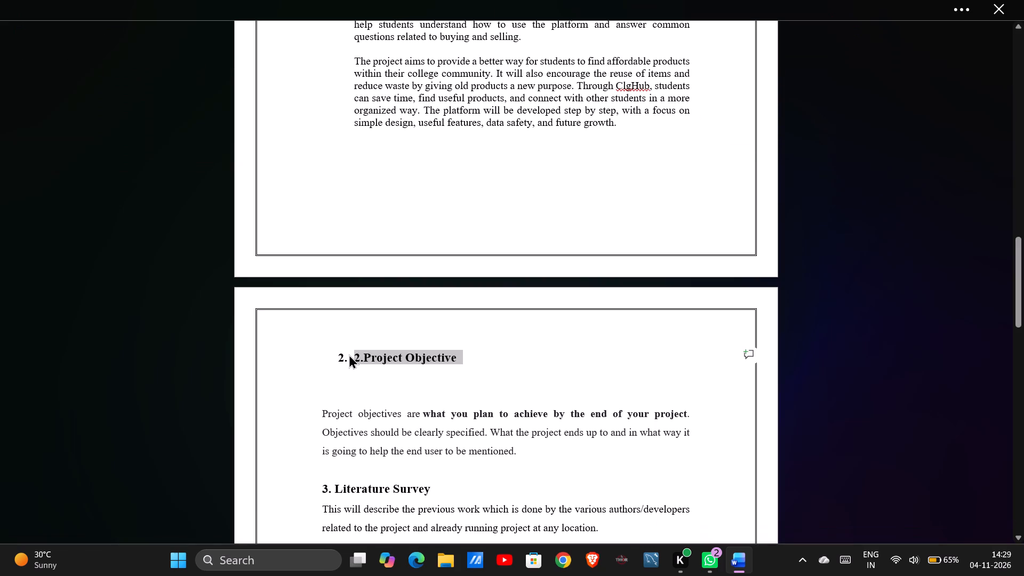
left_click(348, 354)
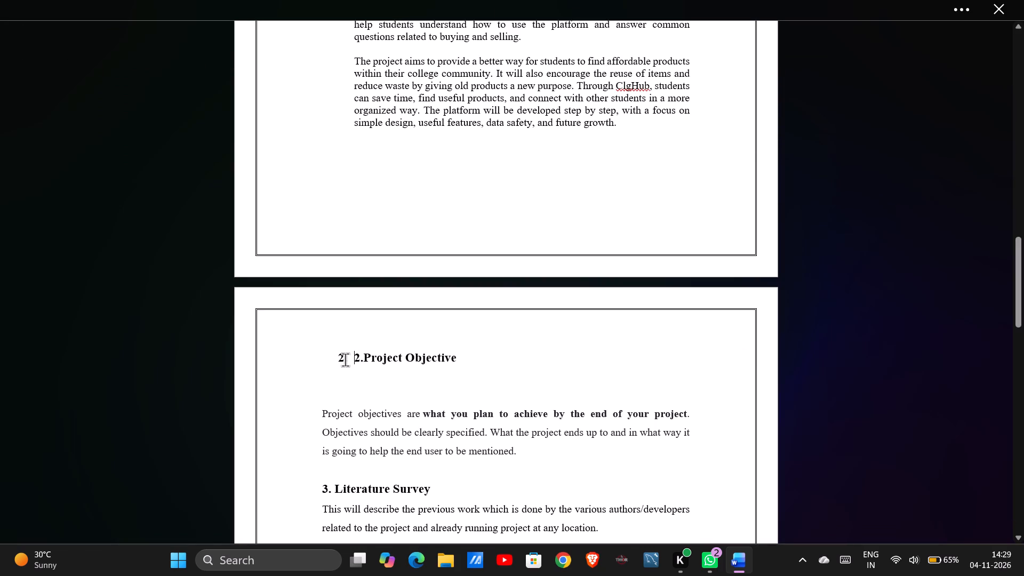
left_click(349, 358)
key("BackSpace")
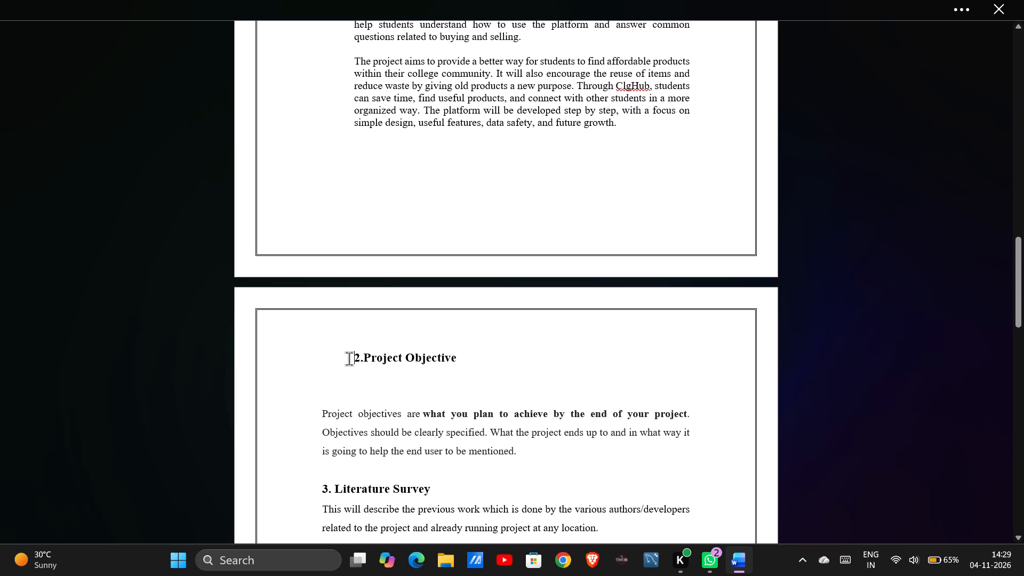
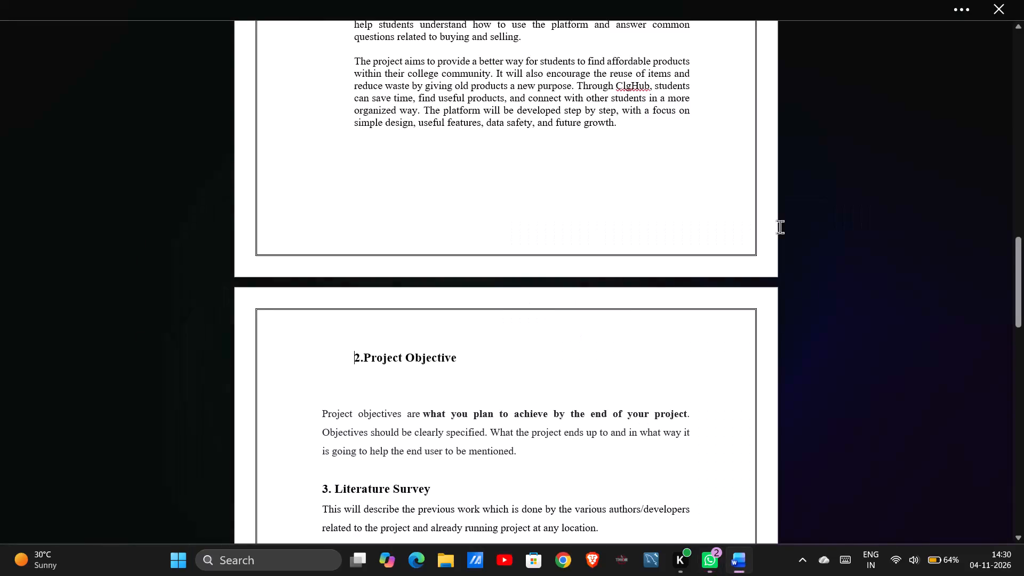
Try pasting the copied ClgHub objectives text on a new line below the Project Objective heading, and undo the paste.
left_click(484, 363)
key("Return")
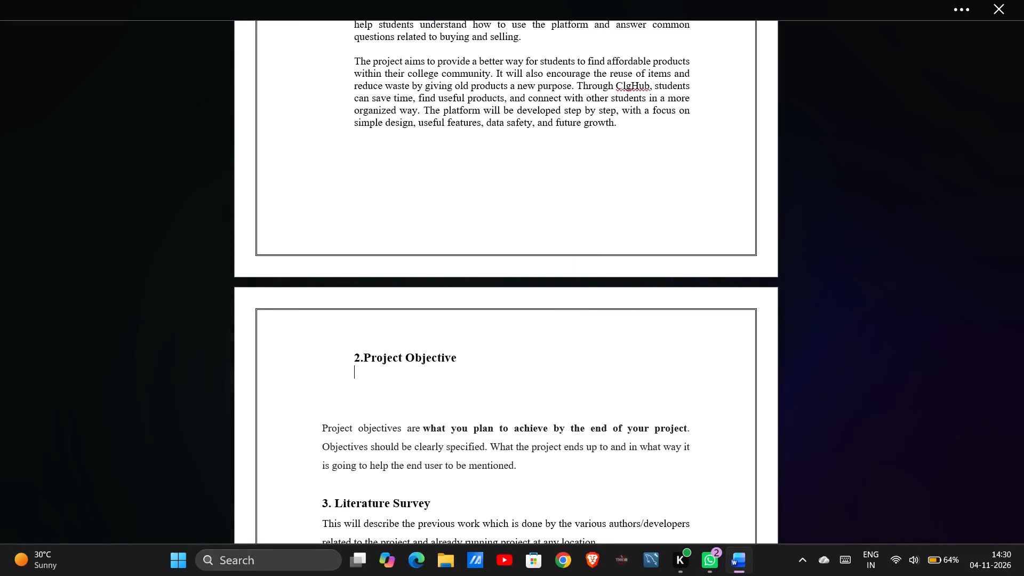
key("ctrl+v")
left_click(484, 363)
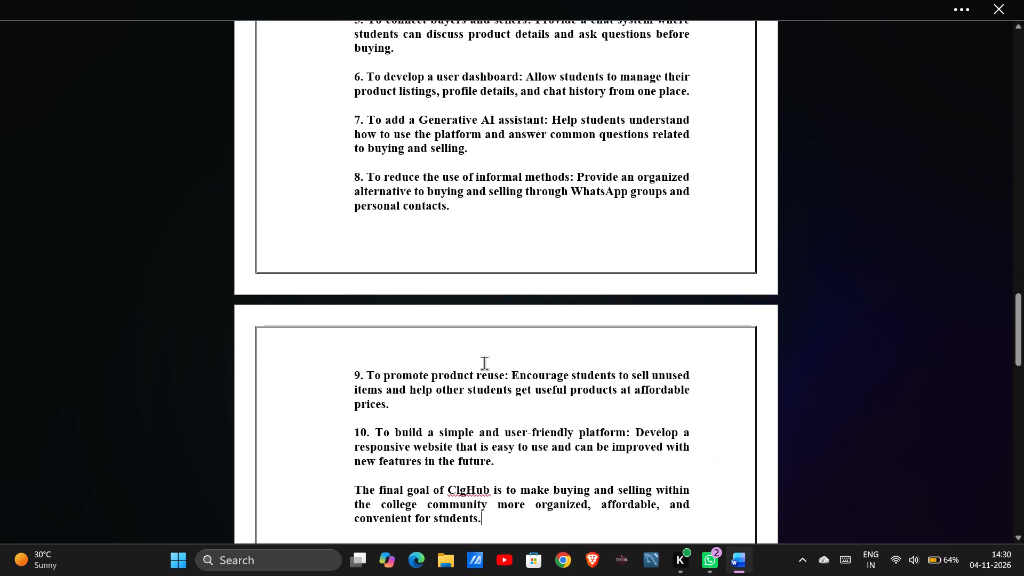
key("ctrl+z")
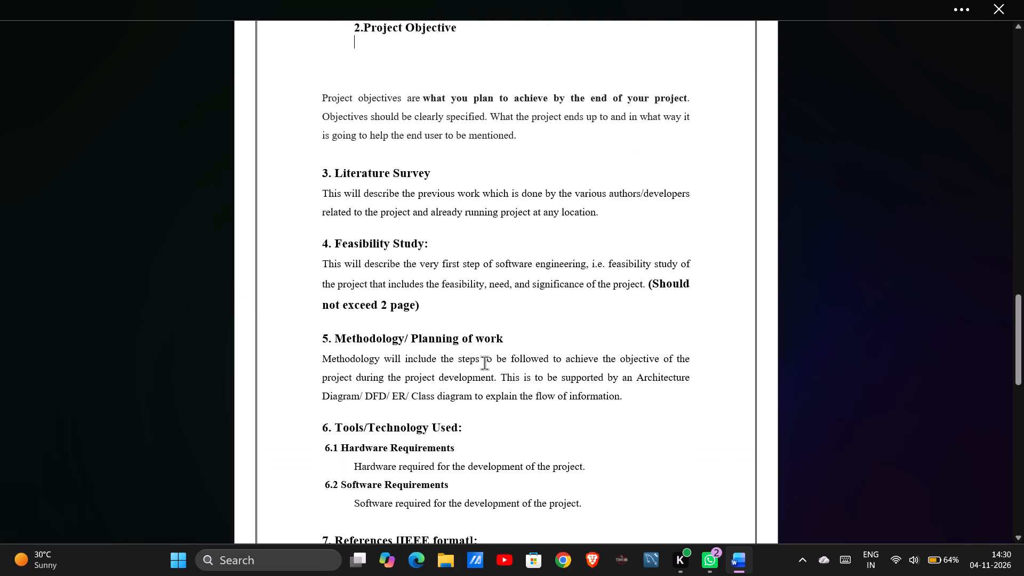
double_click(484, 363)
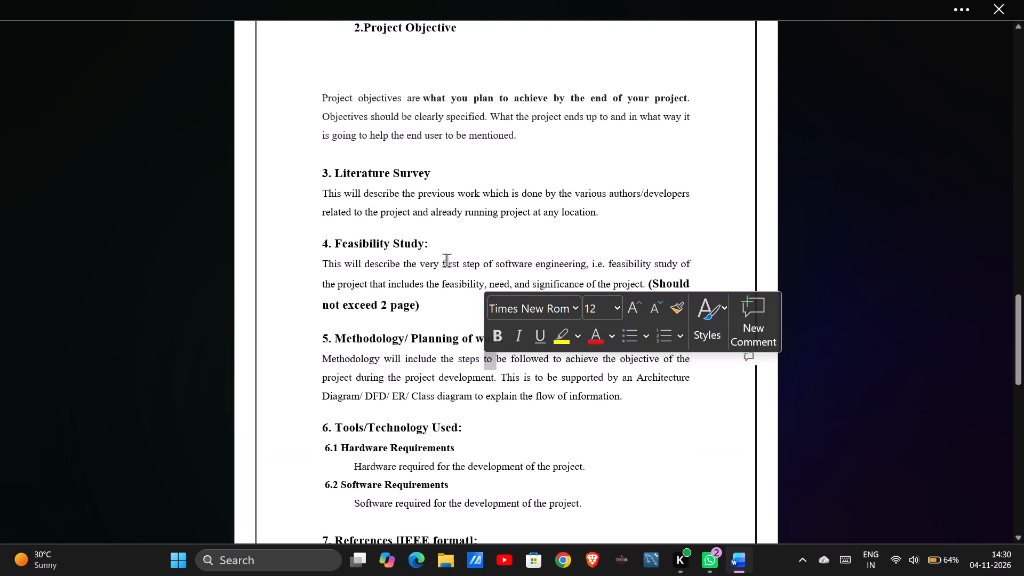
Delete the empty lines between the Project Objective heading and its placeholder paragraph.
left_click(387, 61)
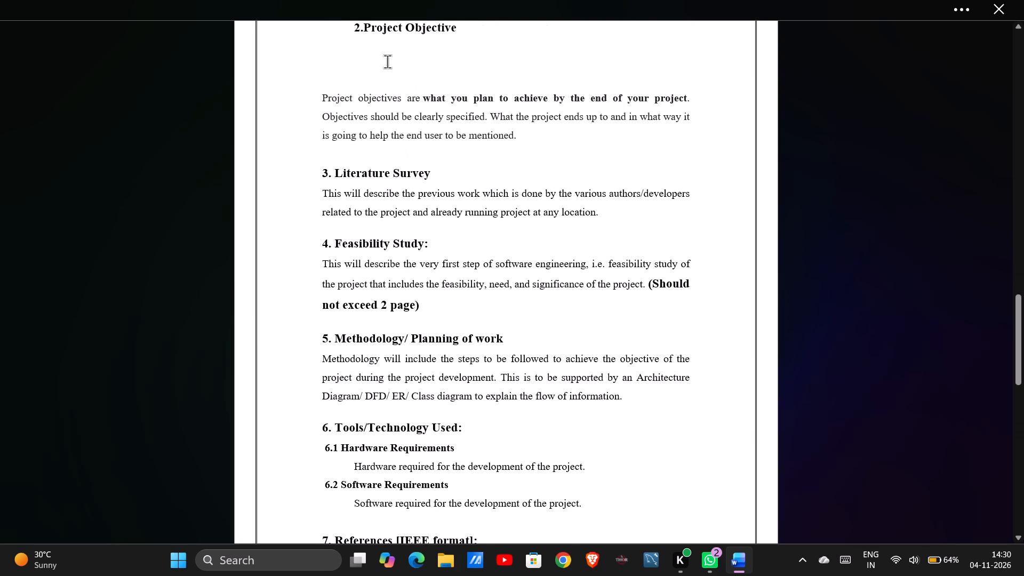
key("BackSpace")
key("BackSpace")
key("BackSpace")
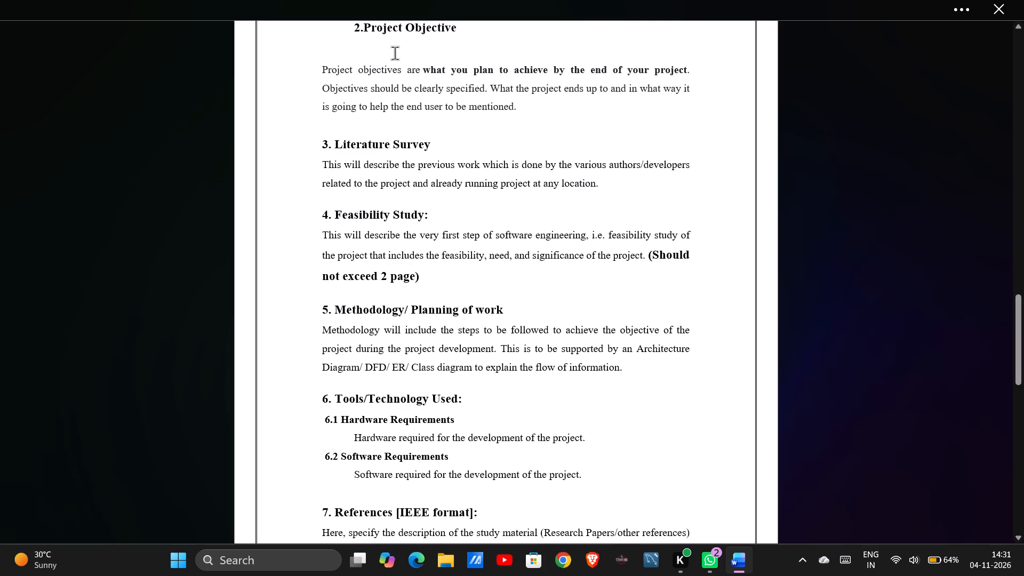
left_click(395, 53)
key("BackSpace")
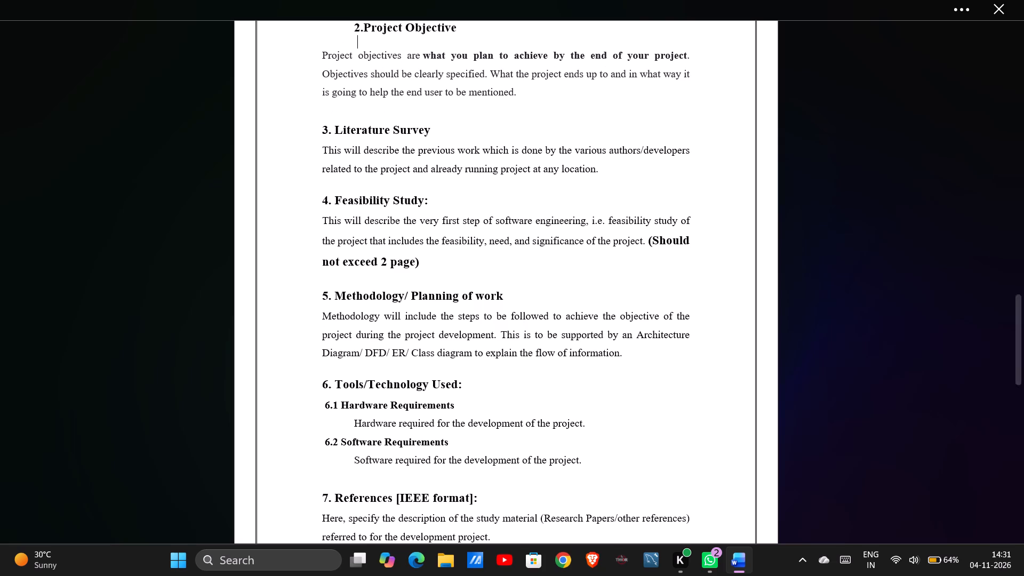
key("BackSpace")
key("BackSpace")
key("BackSpace")
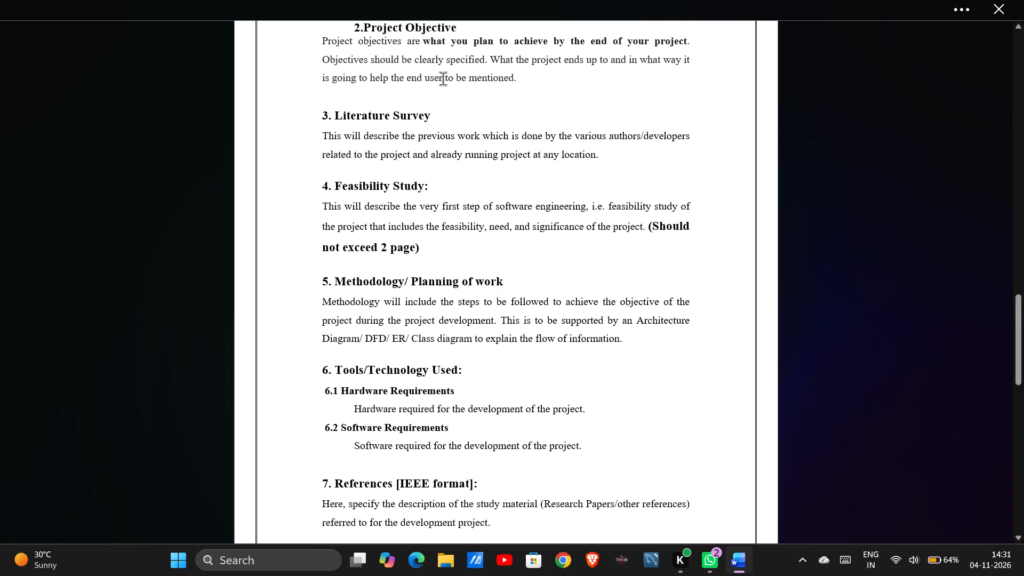
Replace the placeholder paragraph under Project Objective with the copied ClgHub objectives text.
left_click_drag(522, 79, 364, 50)
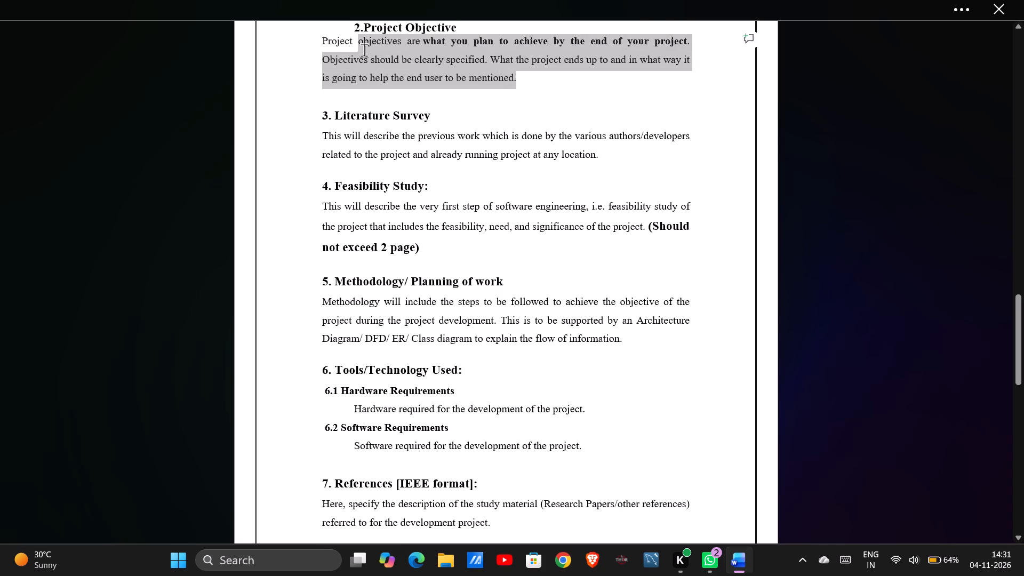
left_click_drag(364, 50, 321, 47)
key("ctrl+v")
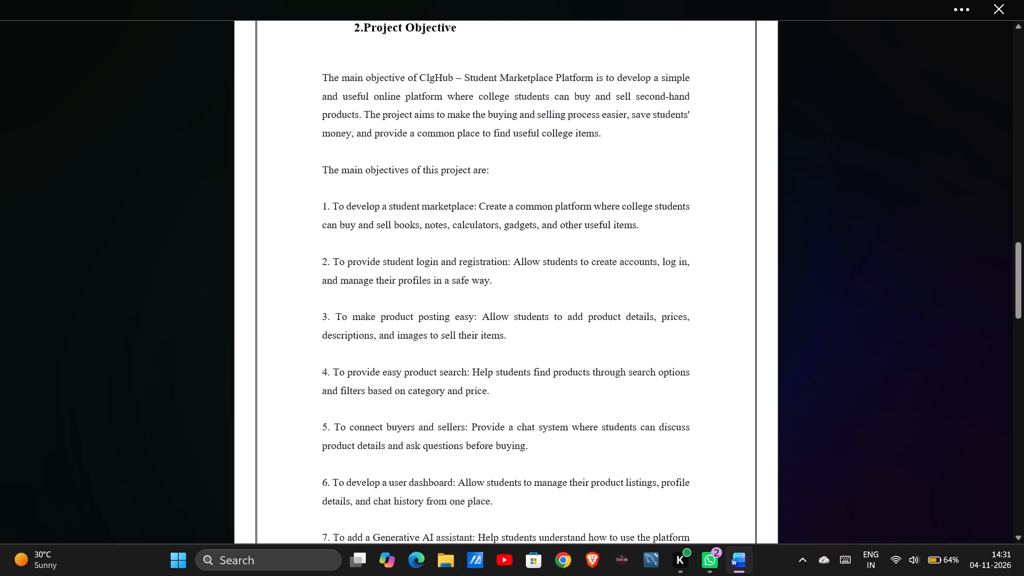
Delete the duplicate "2. Project Objective" line and the blank line after it from the start of the pasted text.
scroll(321, 47, "up", 4)
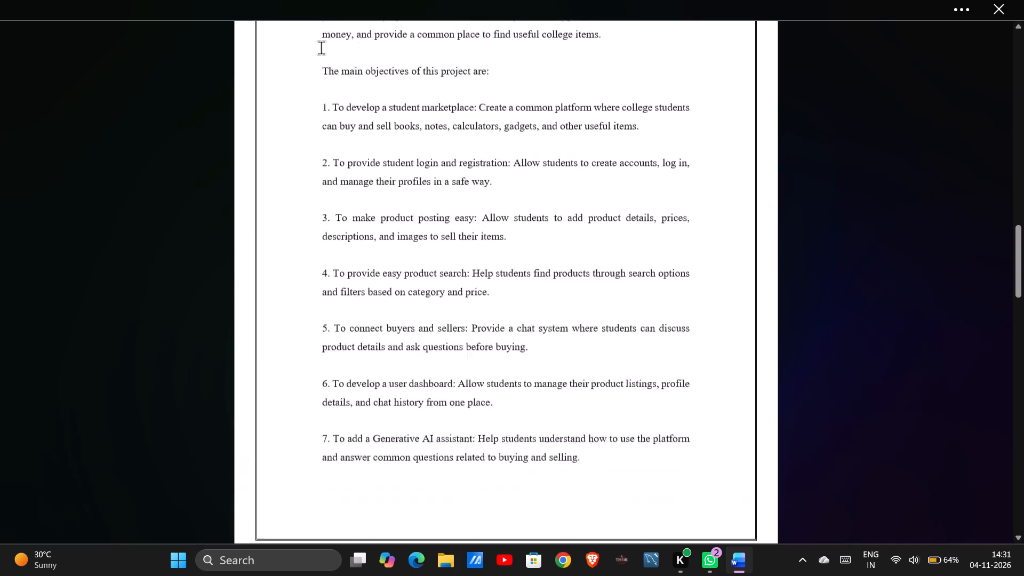
scroll(321, 47, "up", 2)
scroll(321, 47, "down", 3)
scroll(321, 47, "up", 1)
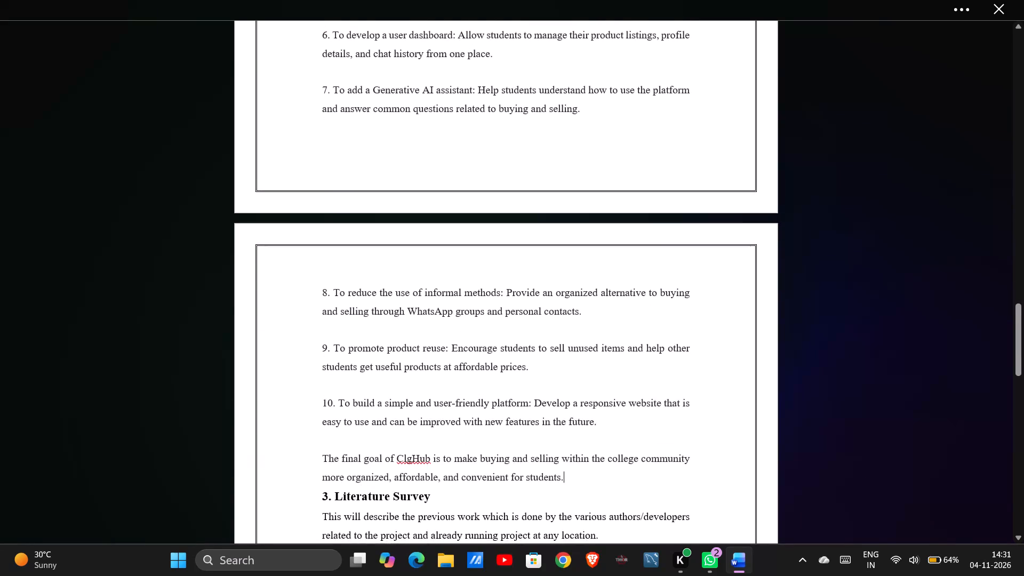
scroll(321, 47, "up", 2)
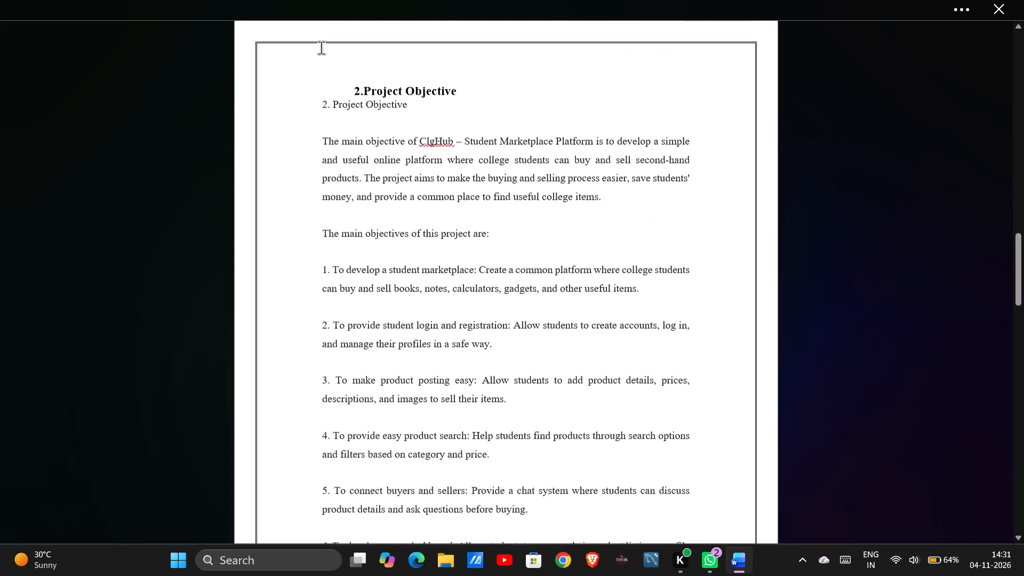
scroll(321, 47, "up", 1)
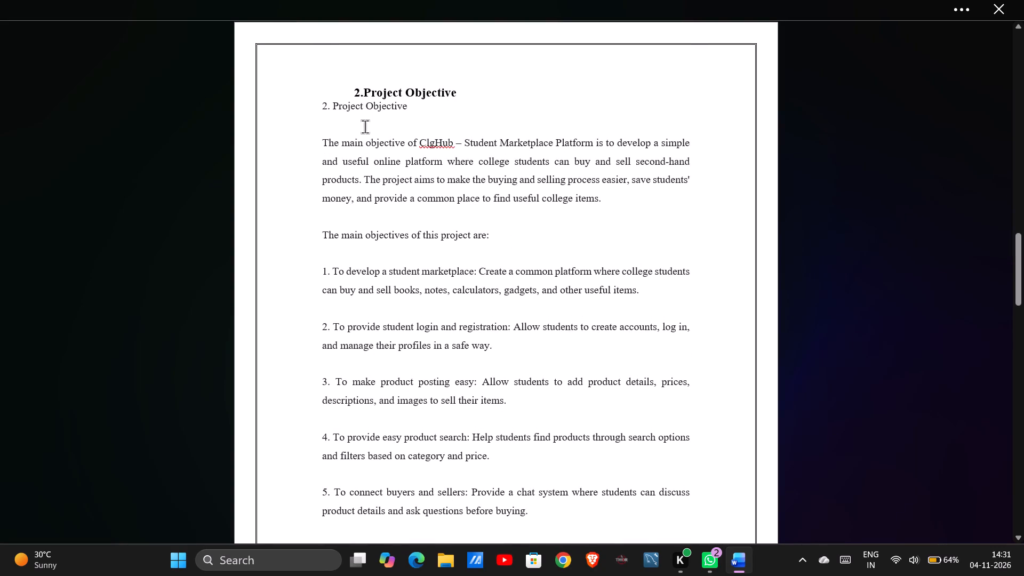
left_click(364, 127)
key("BackSpace")
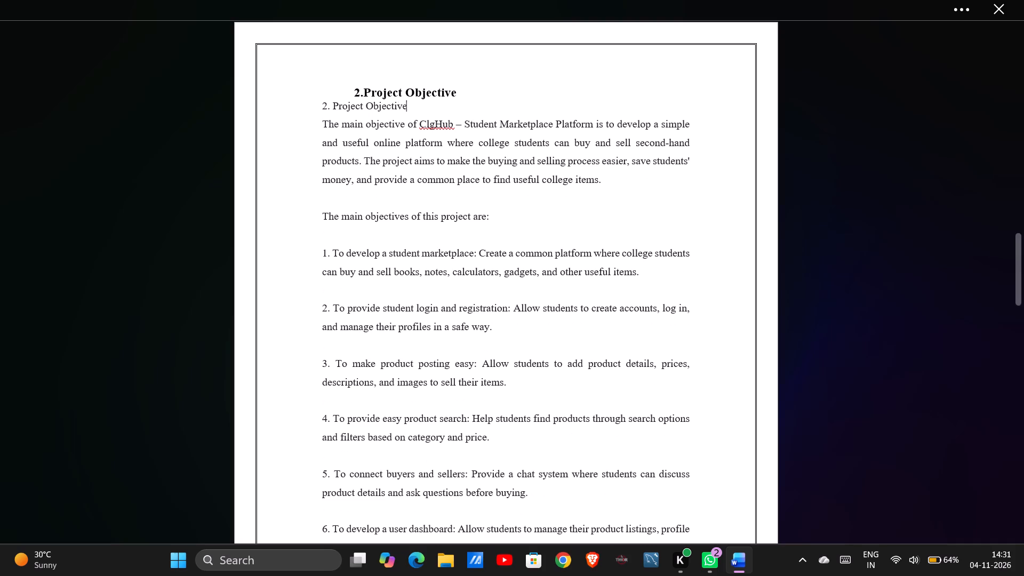
key("BackSpace")
key("BackSpace")
key("BackSpace")
key("BackSpace")
key("BackSpace")
key("BackSpace")
key("BackSpace")
key("BackSpace")
key("BackSpace")
key("BackSpace")
key("BackSpace")
key("BackSpace")
key("BackSpace")
key("BackSpace")
key("BackSpace")
key("BackSpace")
key("BackSpace")
key("BackSpace")
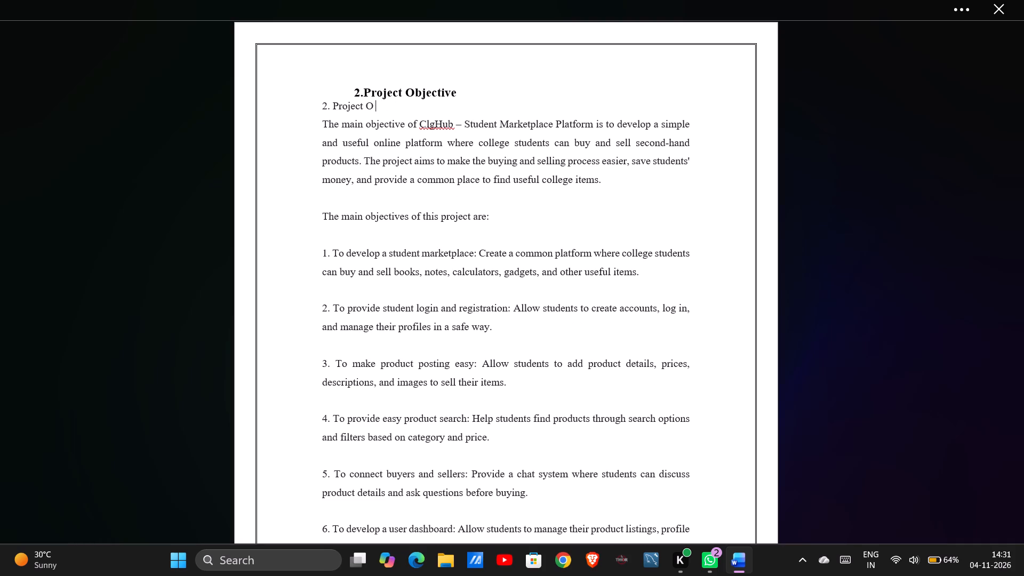
key("BackSpace")
key("BackSpace")
key("BackSpace")
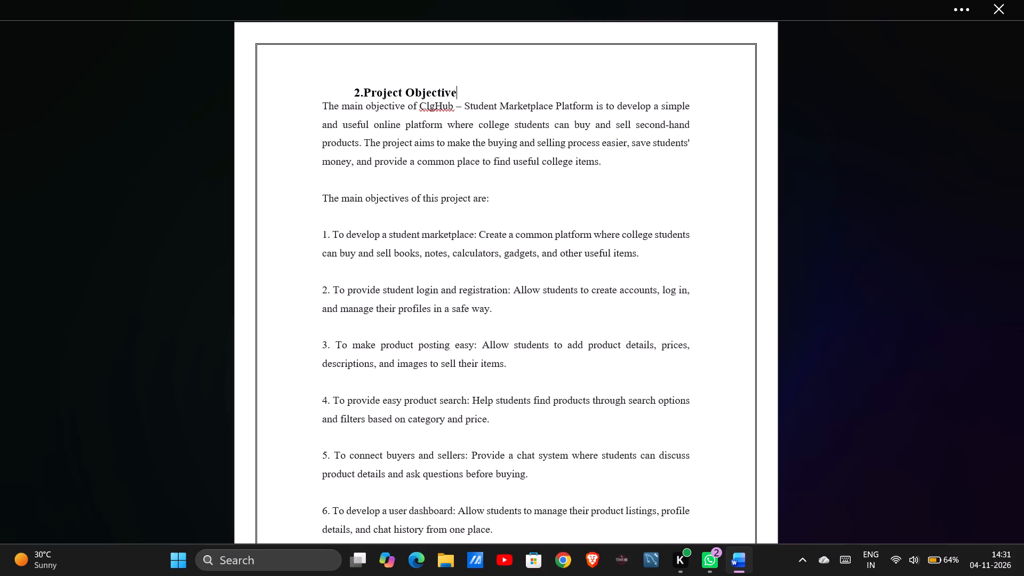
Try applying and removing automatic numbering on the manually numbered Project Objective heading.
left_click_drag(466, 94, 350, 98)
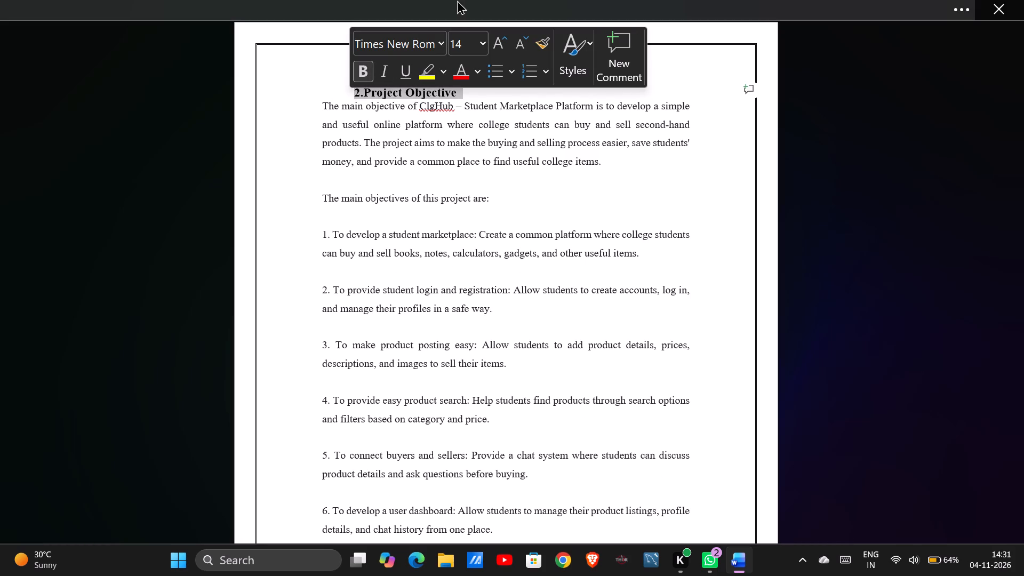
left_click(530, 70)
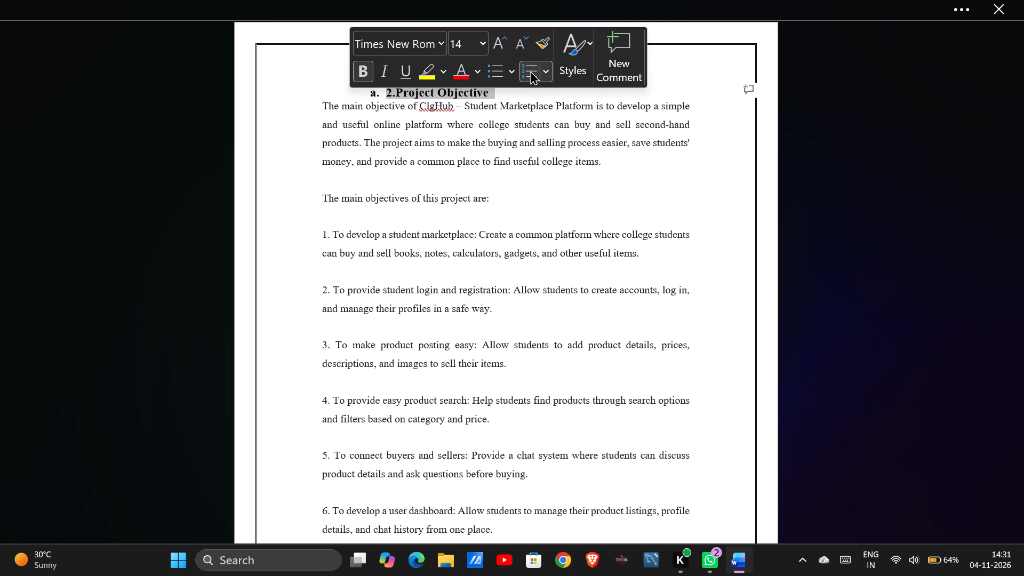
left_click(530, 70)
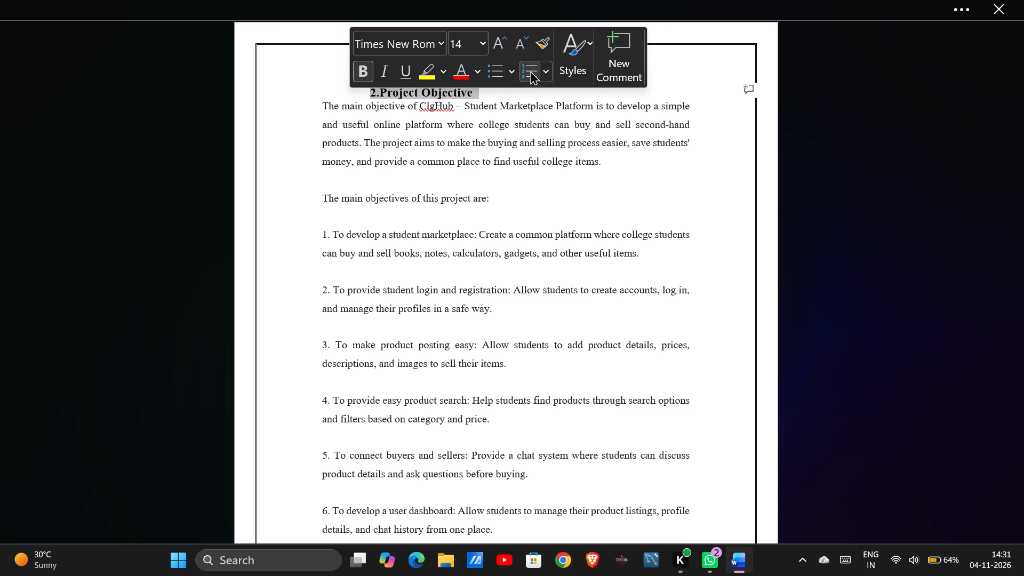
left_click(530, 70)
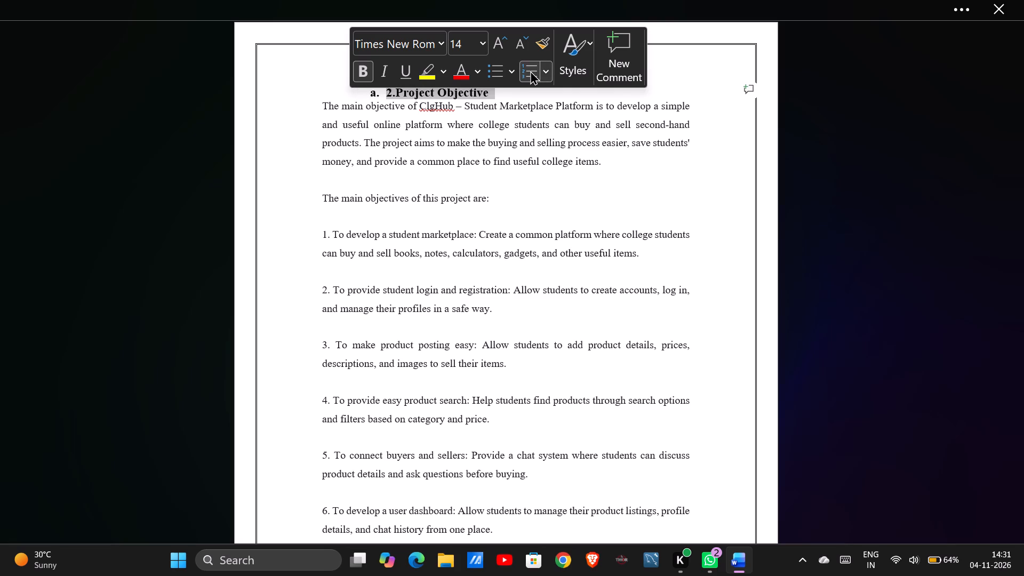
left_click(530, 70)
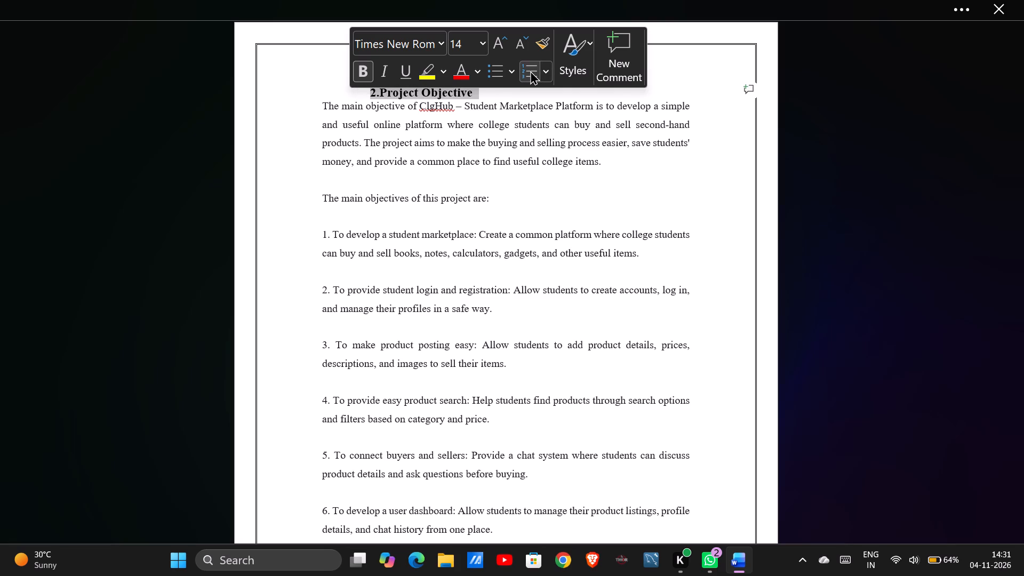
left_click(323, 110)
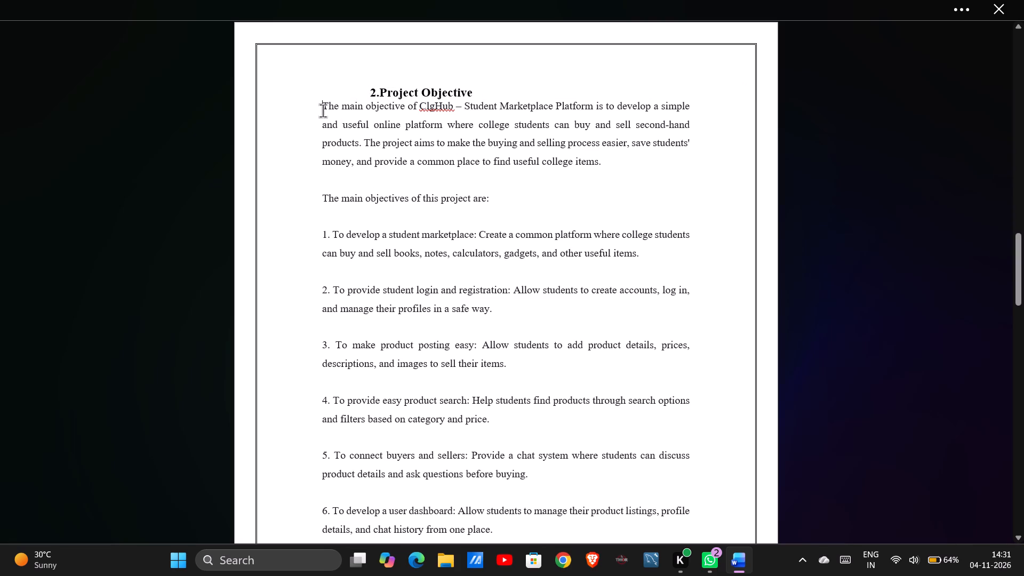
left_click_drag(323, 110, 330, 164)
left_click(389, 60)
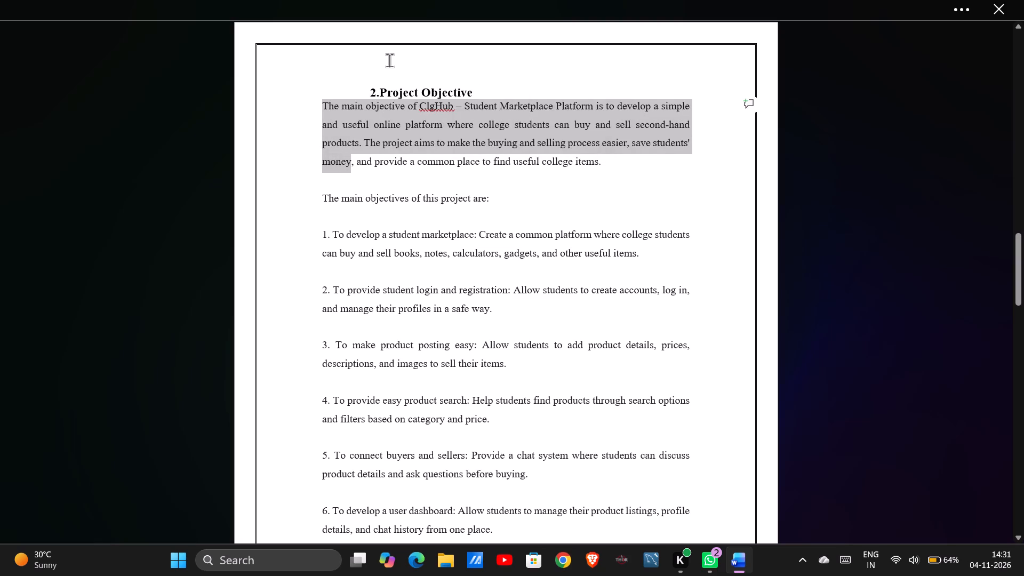
Remove the manual "2." and the indent from the Project Objective heading, and apply automatic numbering as 2.
left_click(379, 94)
key("BackSpace")
key("BackSpace")
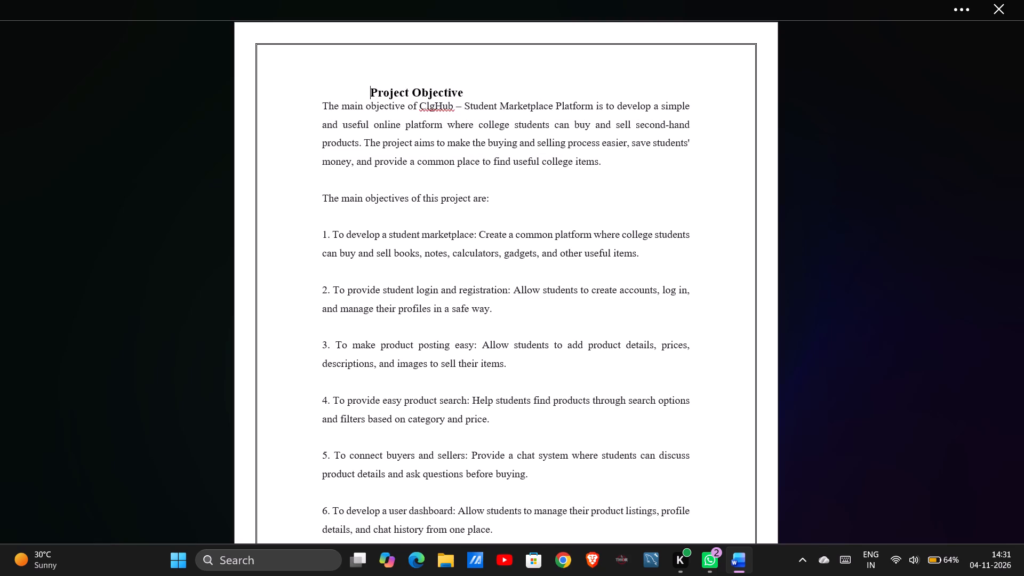
key("BackSpace")
key("BackSpace")
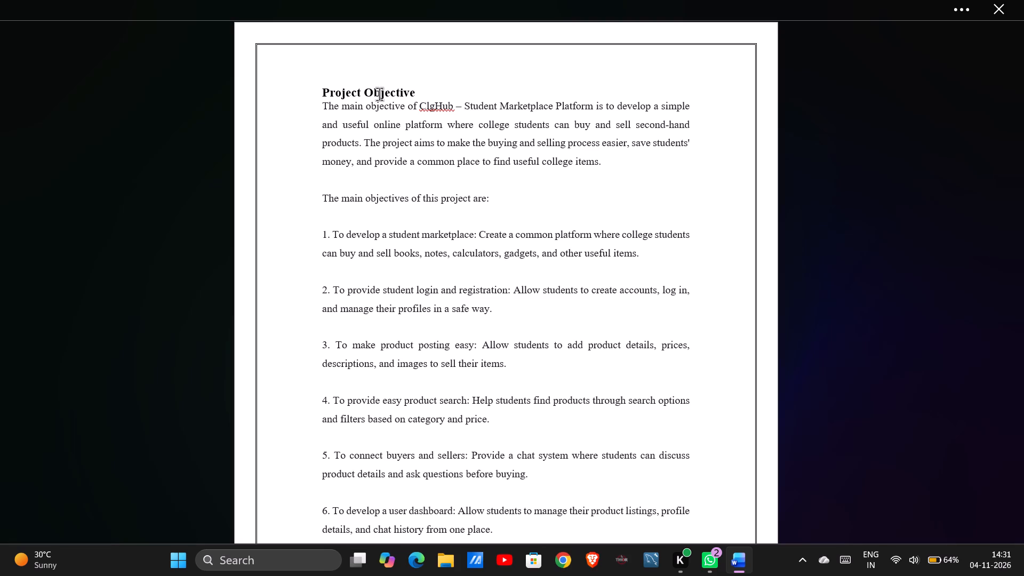
key("ctrl+z")
key("ctrl+z")
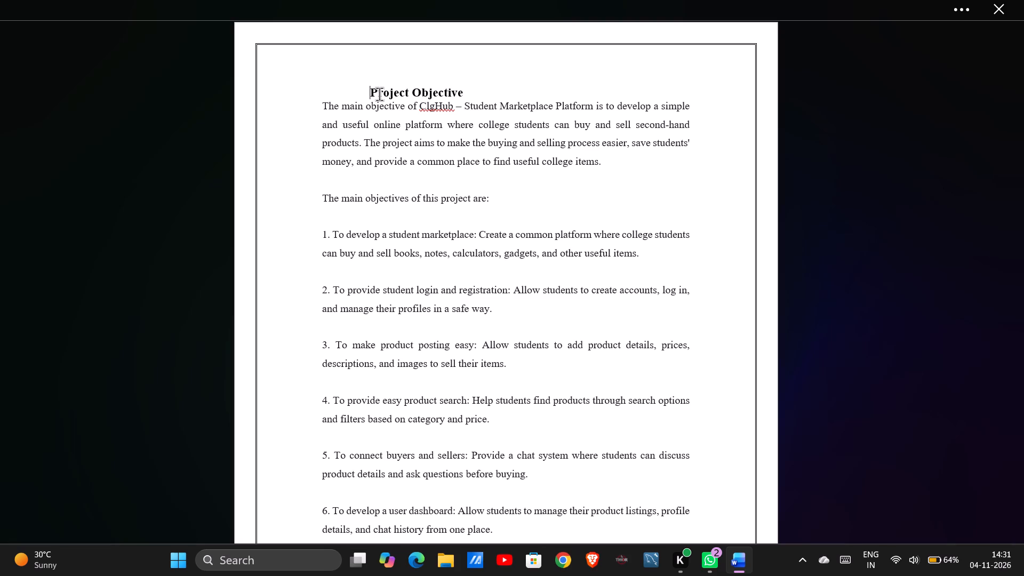
key("BackSpace")
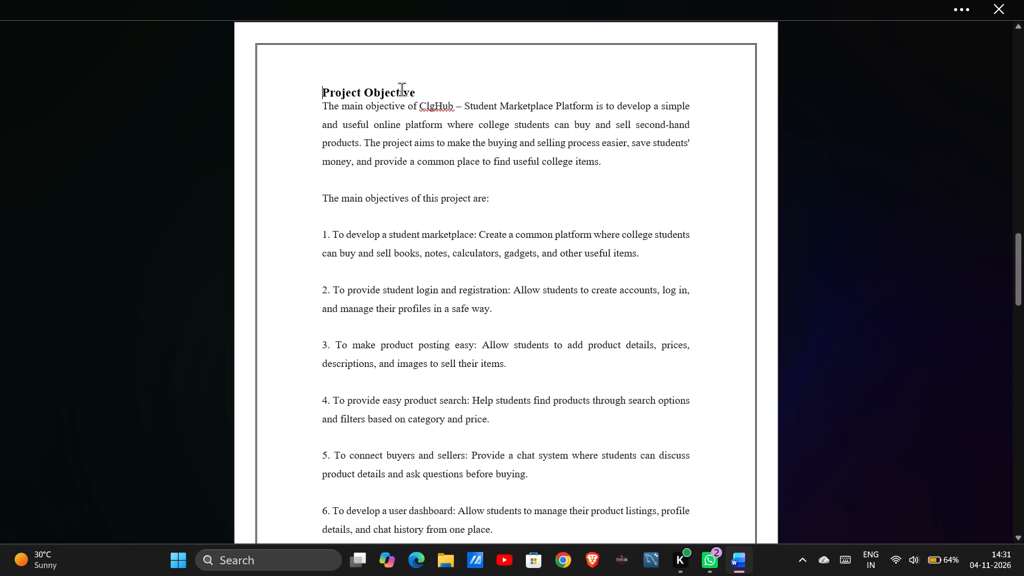
left_click_drag(425, 92, 317, 94)
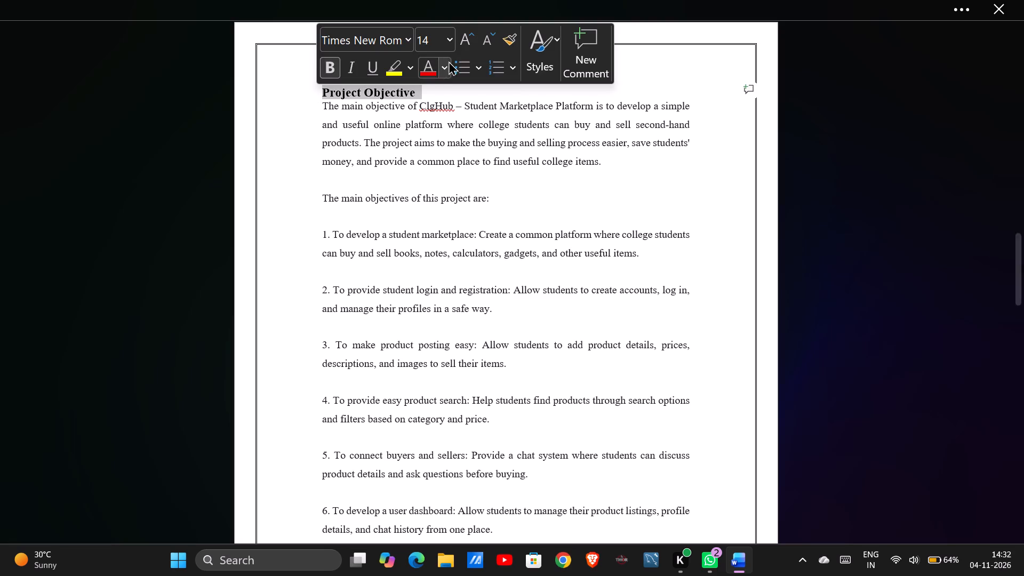
left_click(491, 59)
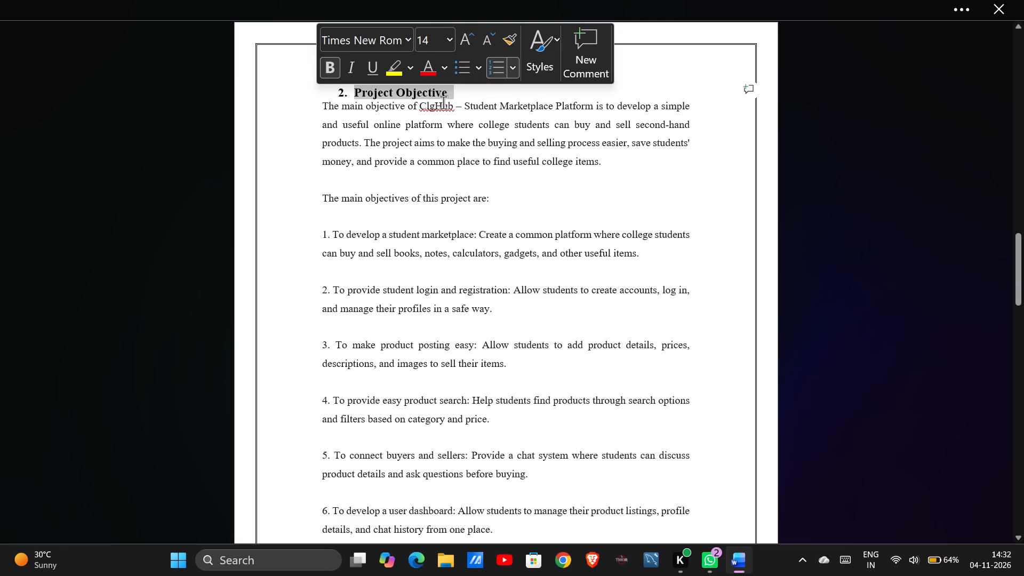
Indent the opening Project Objective paragraph to align with the heading text by applying list numbering and removing its number.
left_click_drag(322, 107, 333, 125)
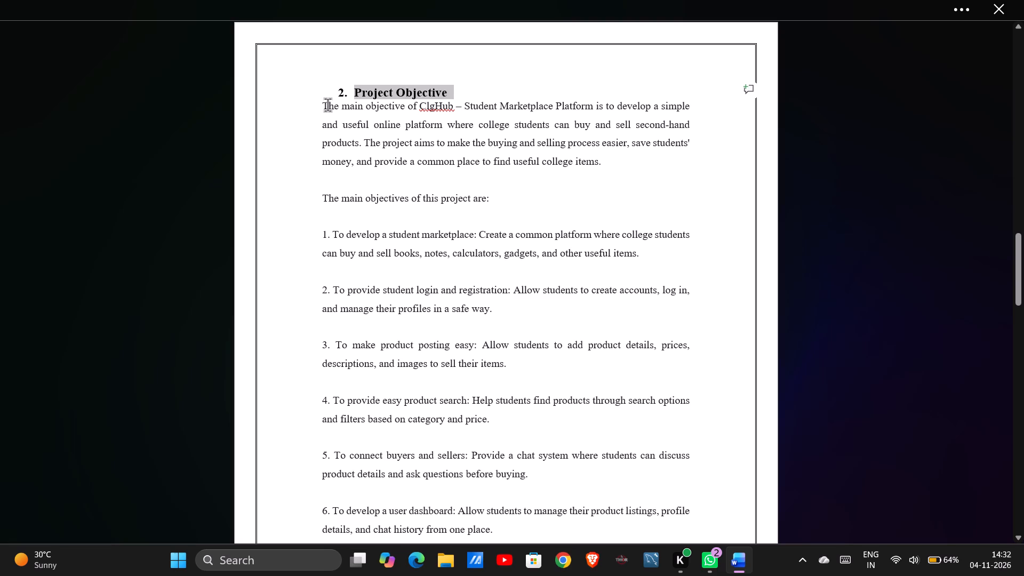
left_click_drag(324, 107, 561, 148)
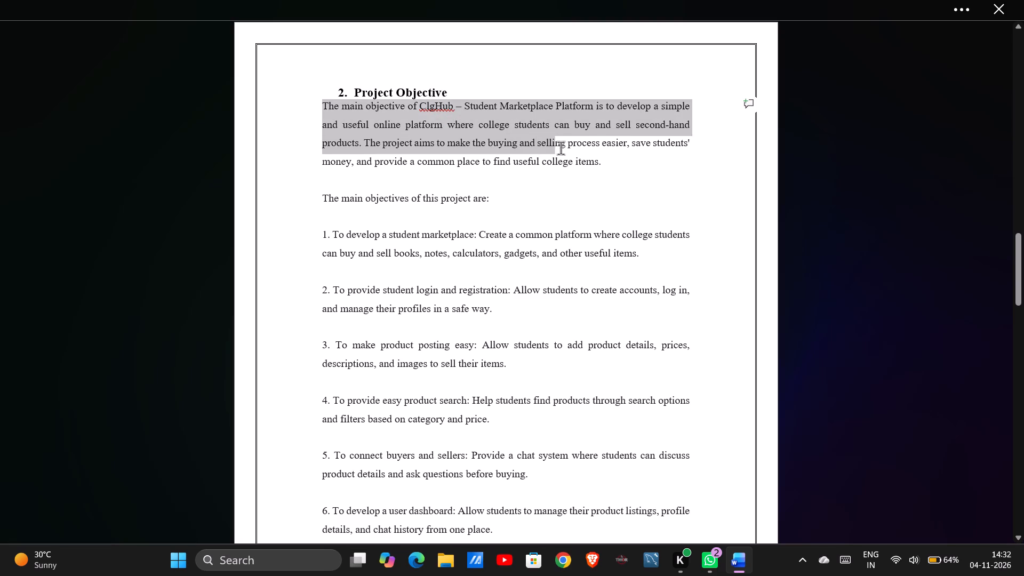
left_click_drag(561, 148, 608, 159)
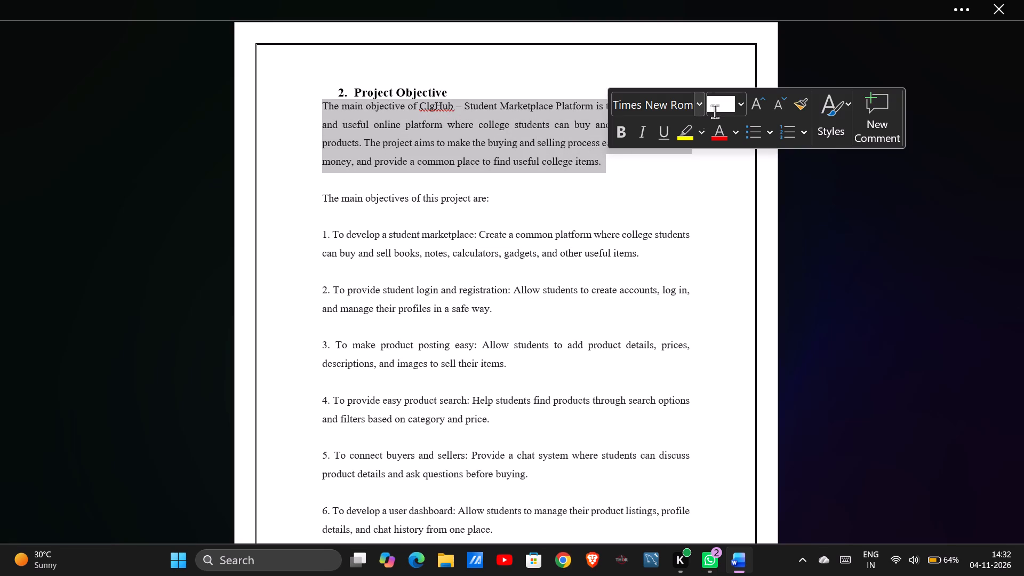
left_click(779, 133)
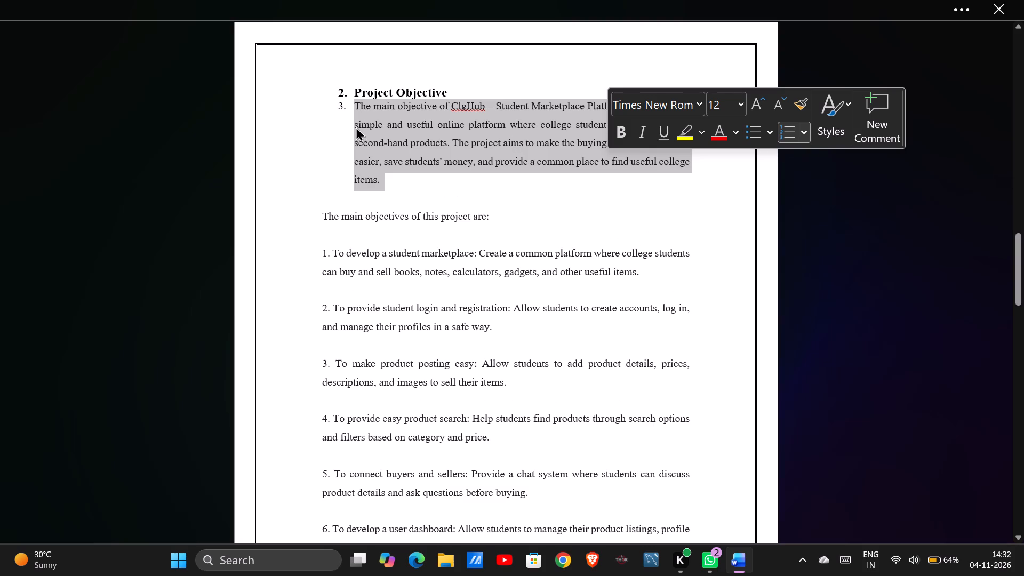
left_click(351, 105)
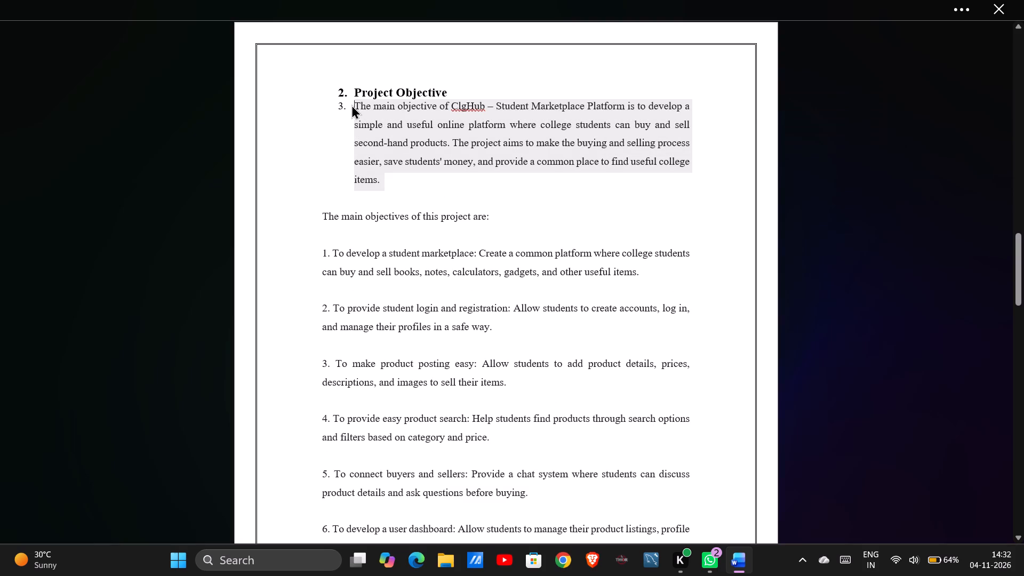
key("BackSpace")
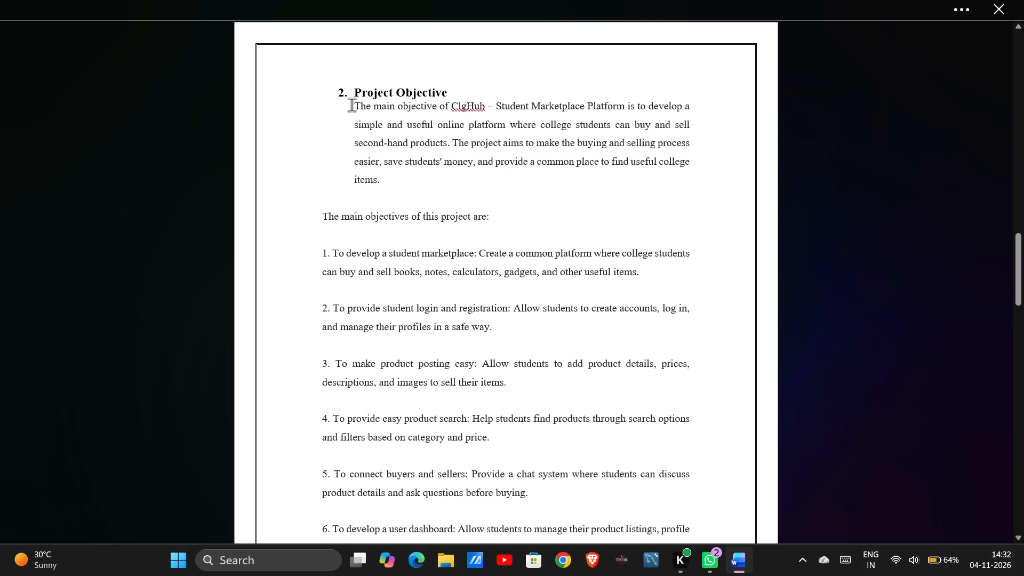
Insert an unnumbered blank line between the Project Objective heading and its opening paragraph.
left_click(461, 93)
key("Return")
key("BackSpace")
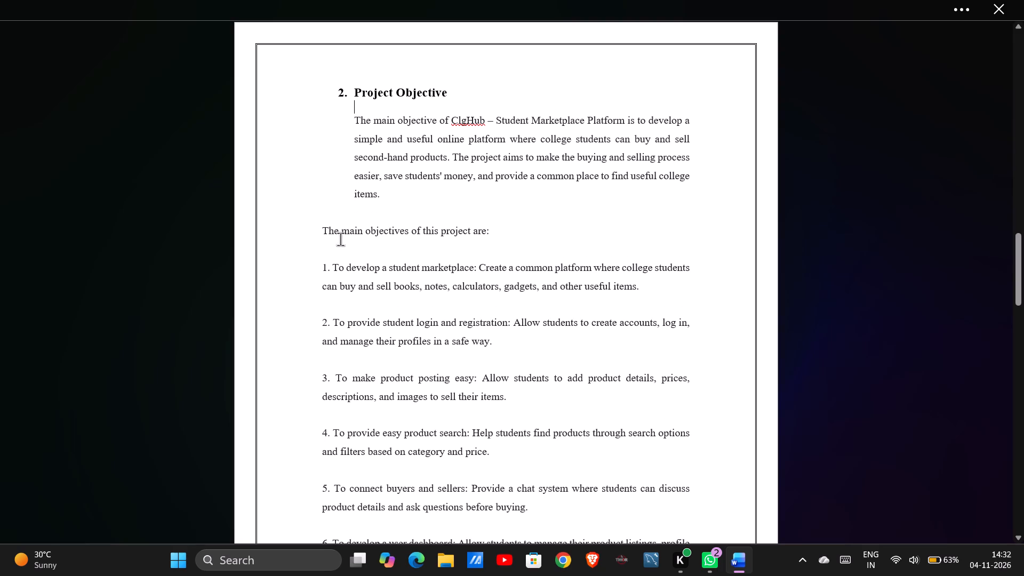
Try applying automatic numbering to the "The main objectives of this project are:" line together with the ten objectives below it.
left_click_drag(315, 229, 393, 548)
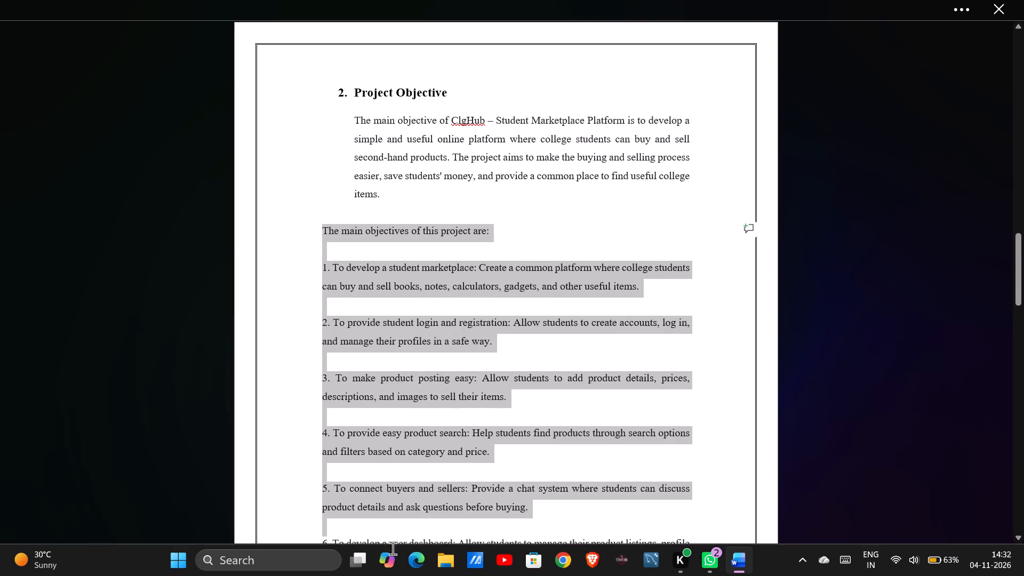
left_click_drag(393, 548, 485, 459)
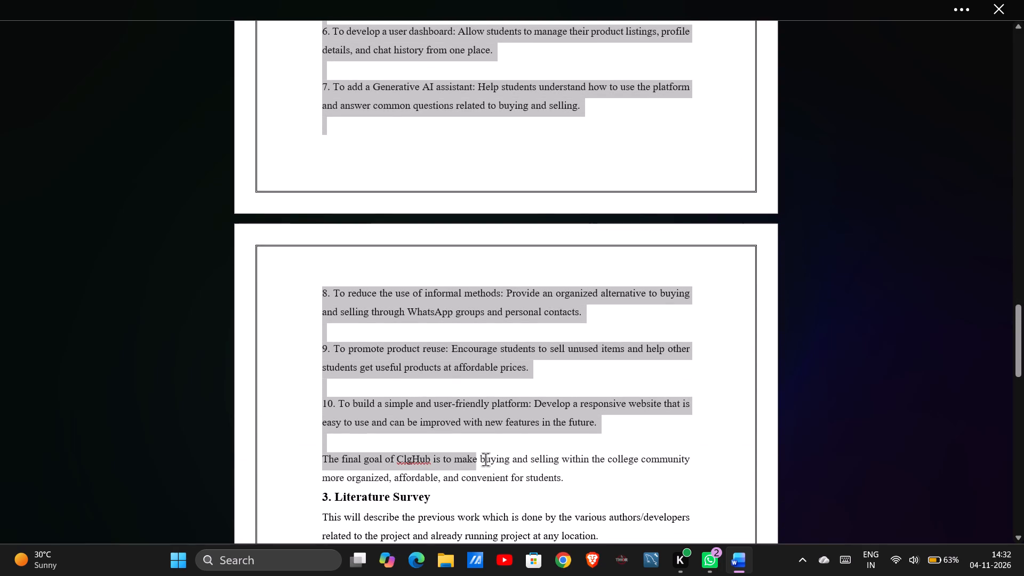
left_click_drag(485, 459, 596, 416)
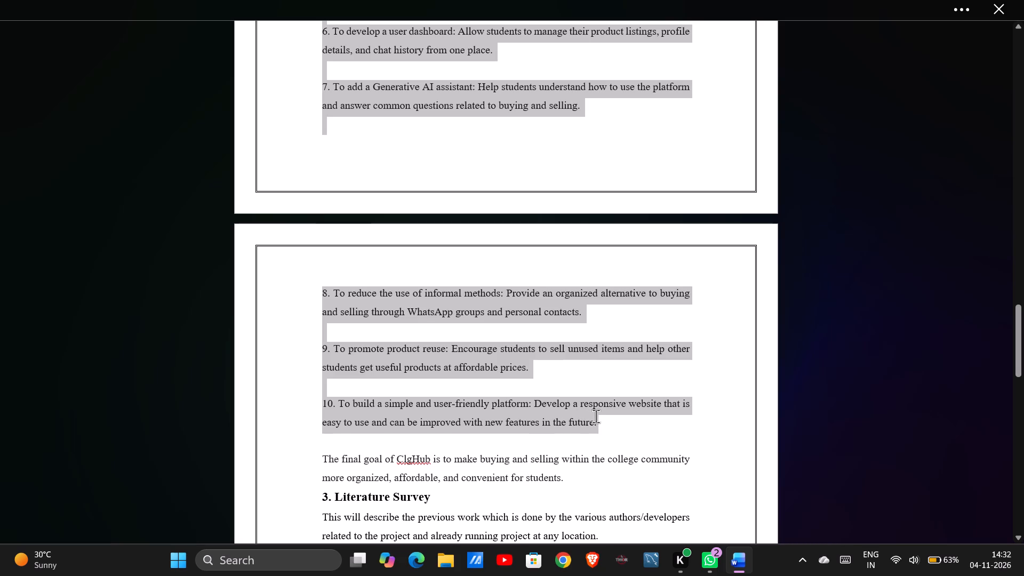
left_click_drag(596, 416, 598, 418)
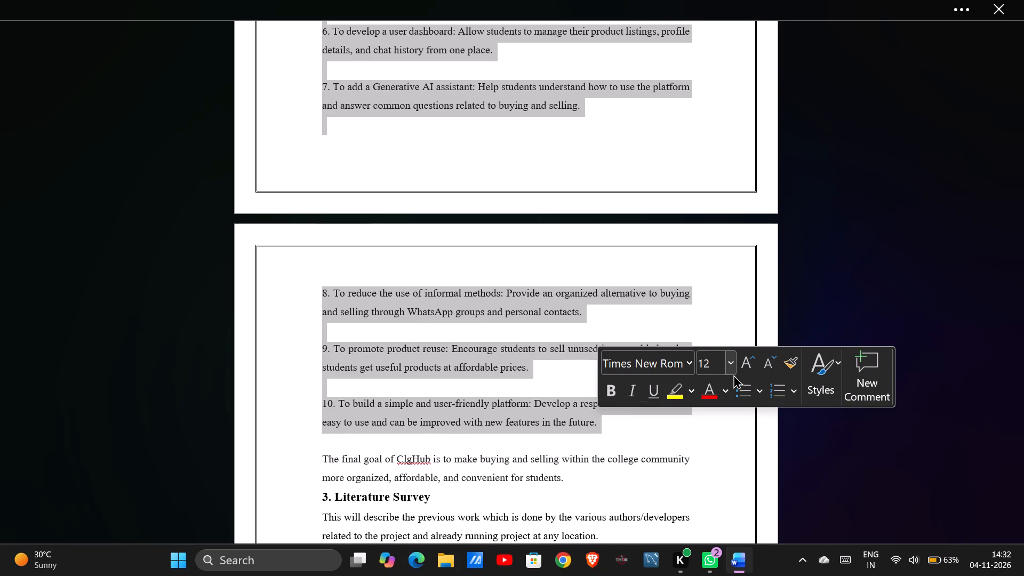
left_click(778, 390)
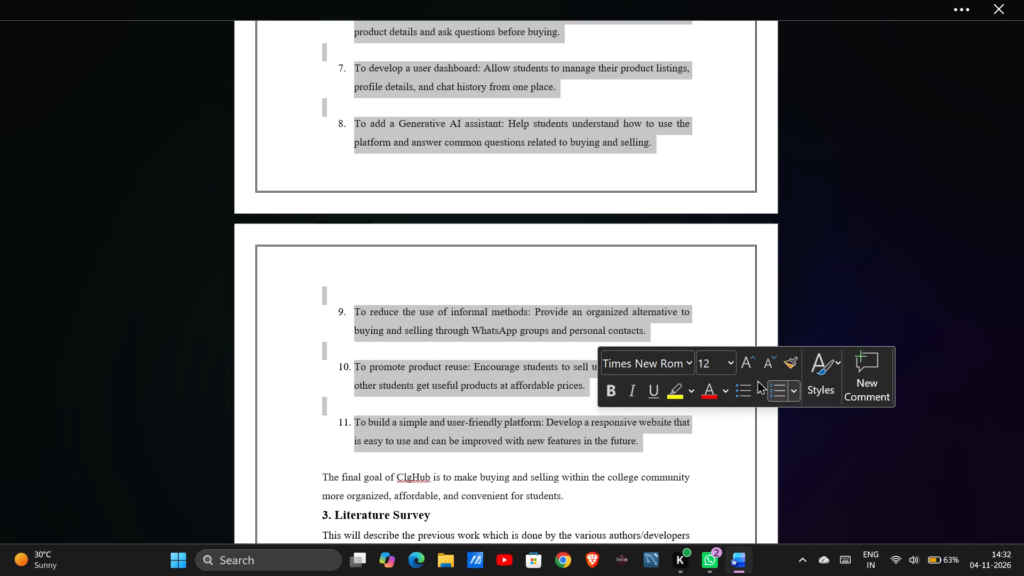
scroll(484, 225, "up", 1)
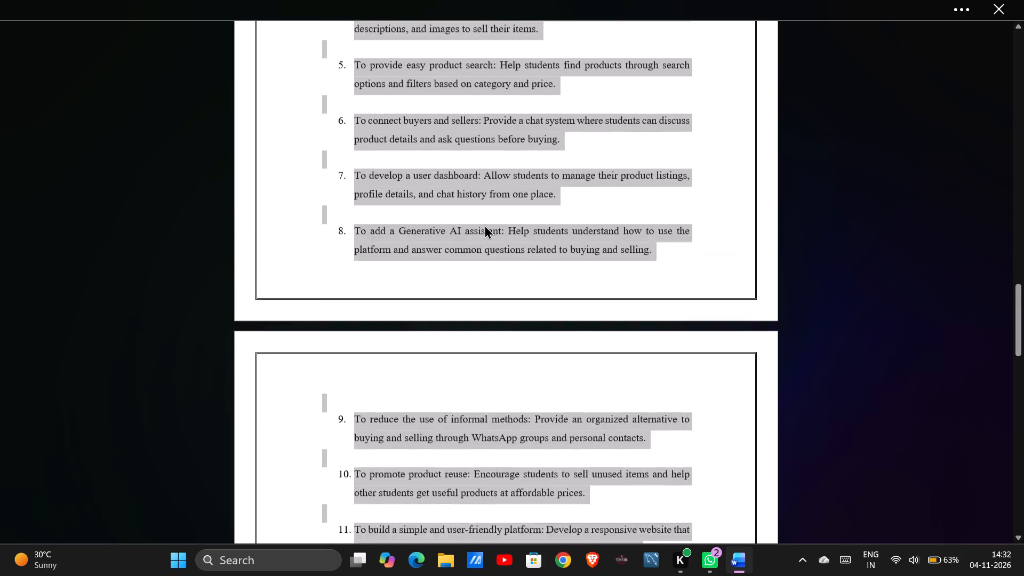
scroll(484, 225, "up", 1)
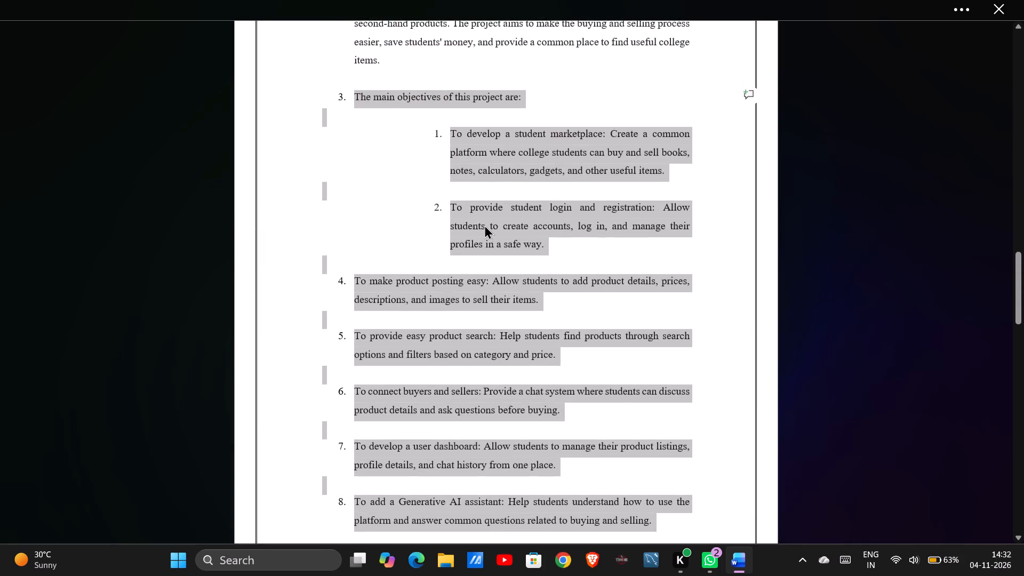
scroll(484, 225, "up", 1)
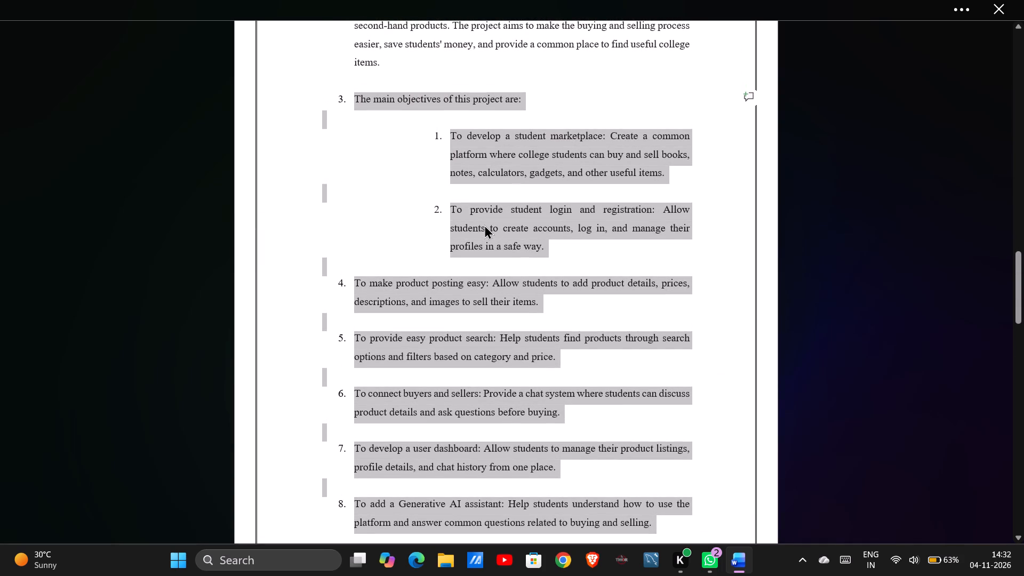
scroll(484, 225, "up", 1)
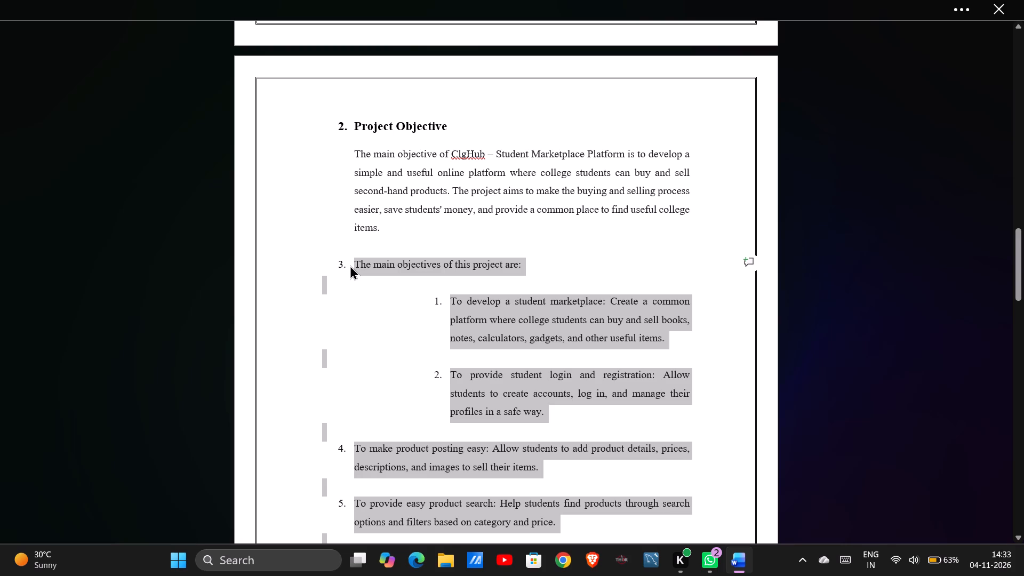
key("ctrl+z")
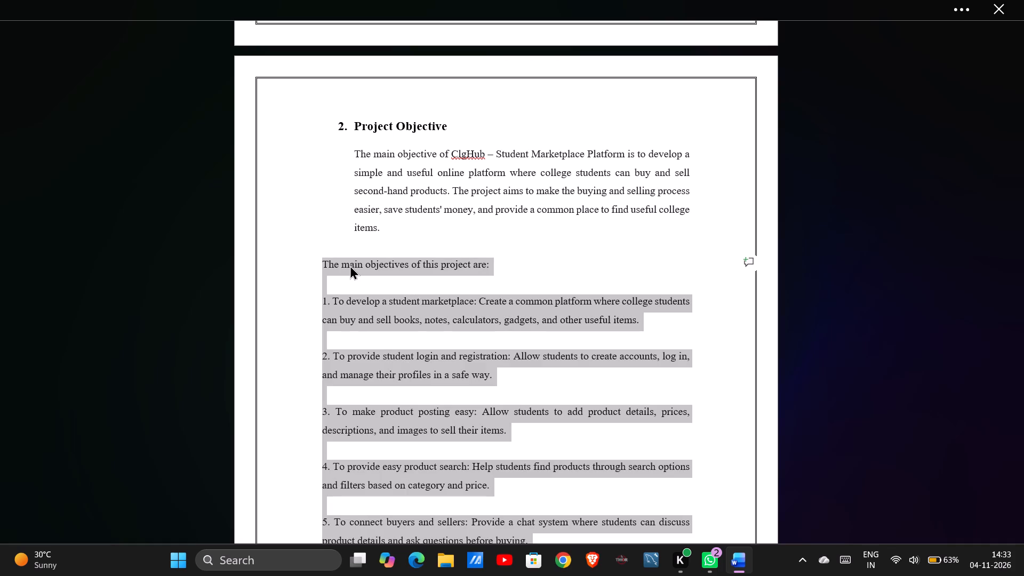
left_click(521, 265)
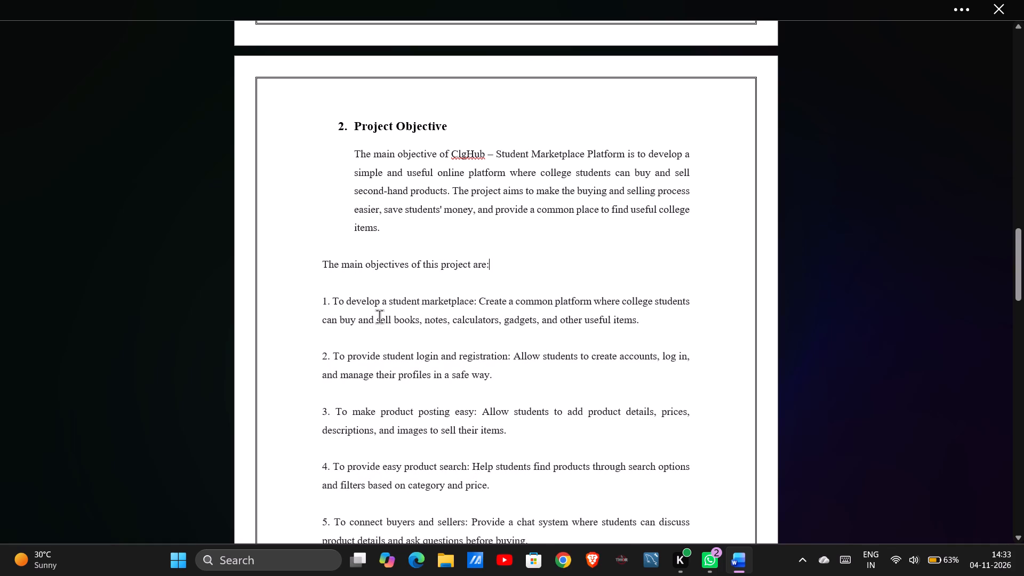
Bold the line "The main objectives of this project are:" and indent it like the paragraph above, without a list number.
scroll(379, 316, "up", 1)
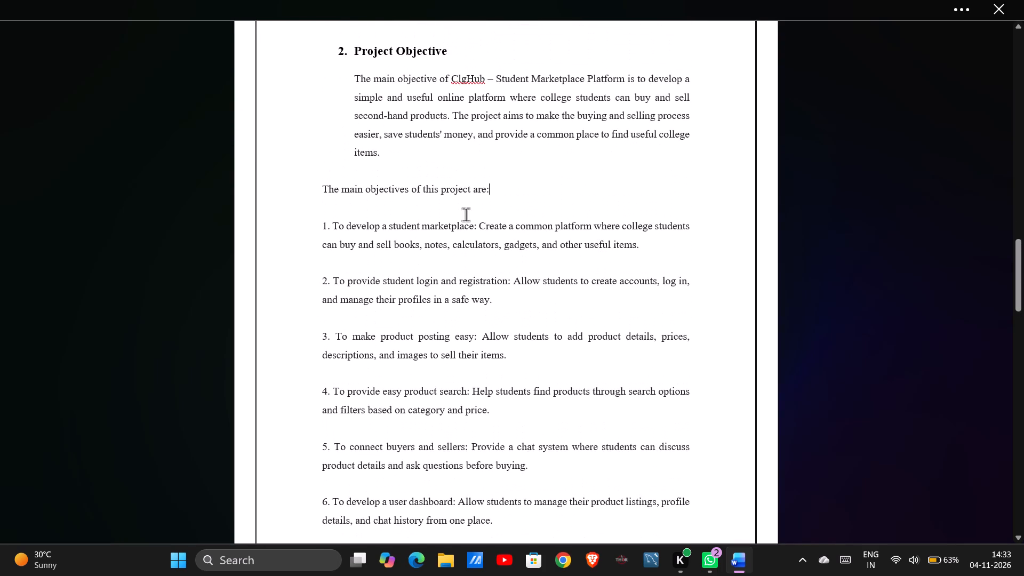
left_click_drag(501, 186, 325, 188)
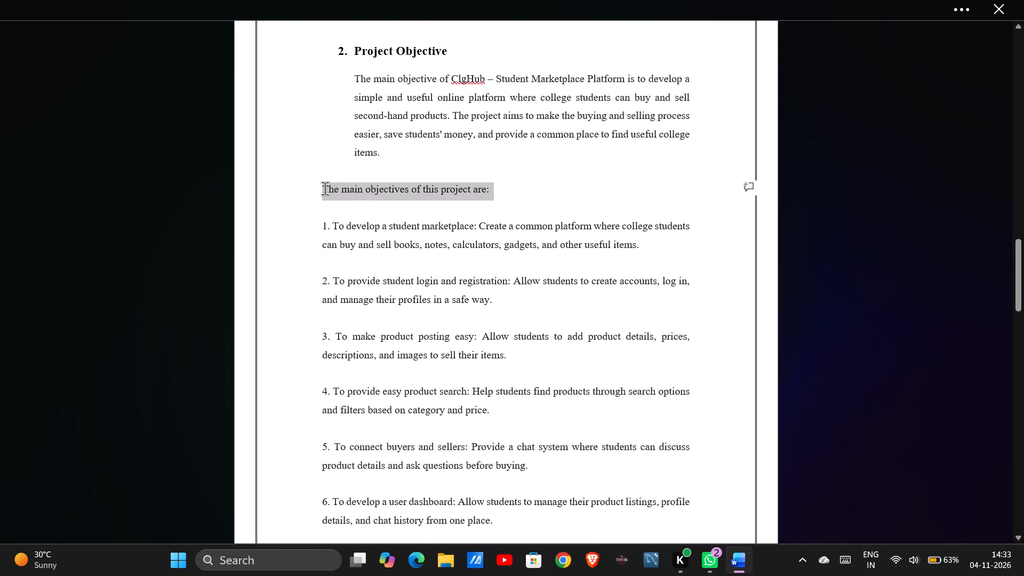
left_click_drag(325, 188, 324, 188)
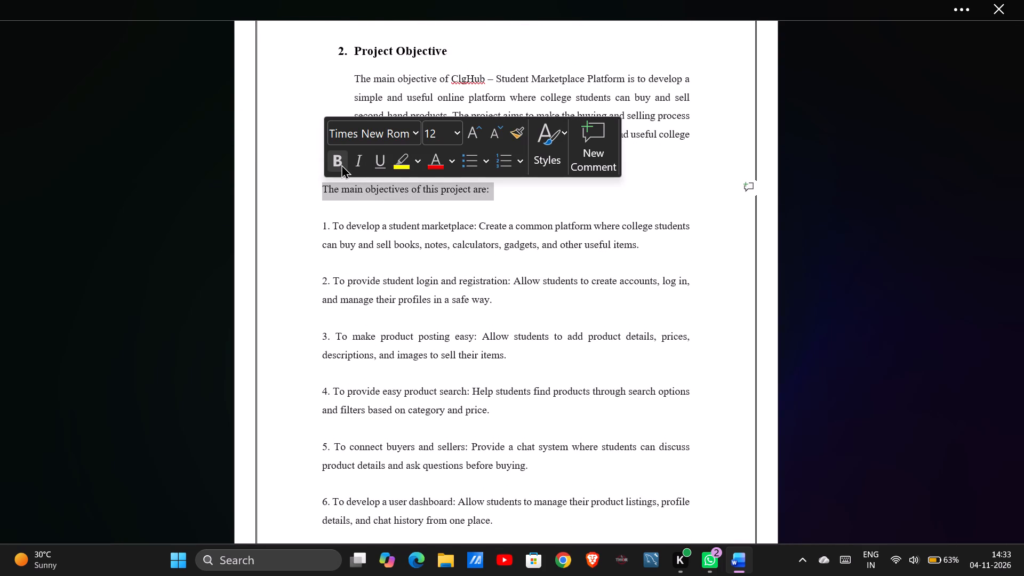
left_click(341, 164)
left_click(506, 168)
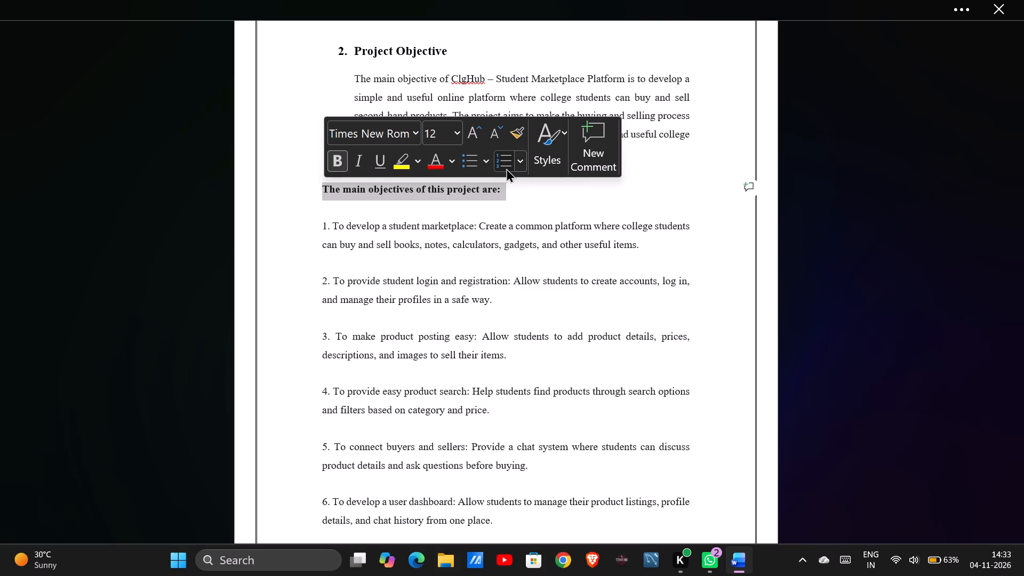
left_click_drag(322, 207, 378, 174)
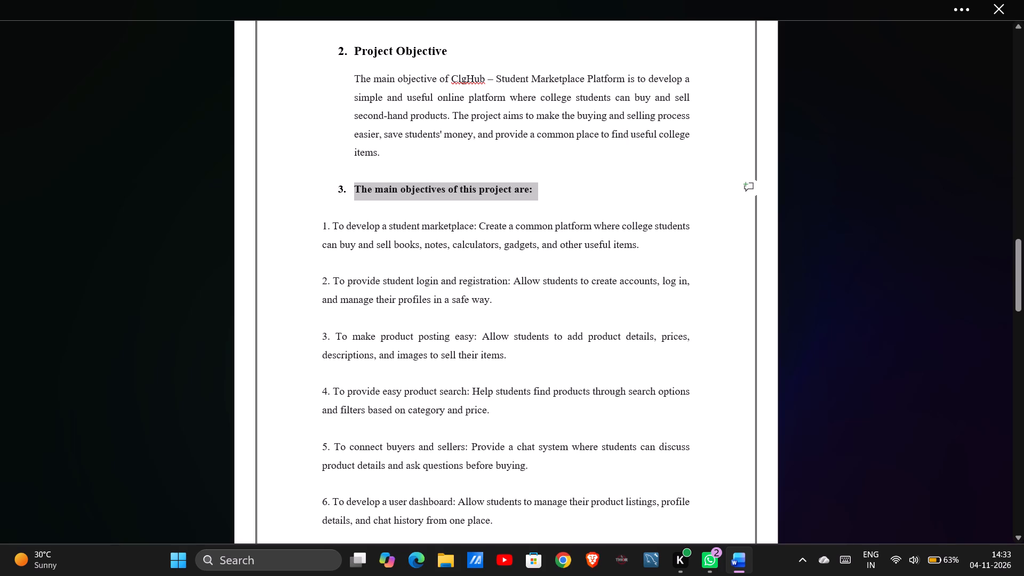
left_click_drag(378, 174, 351, 190)
left_click(351, 190)
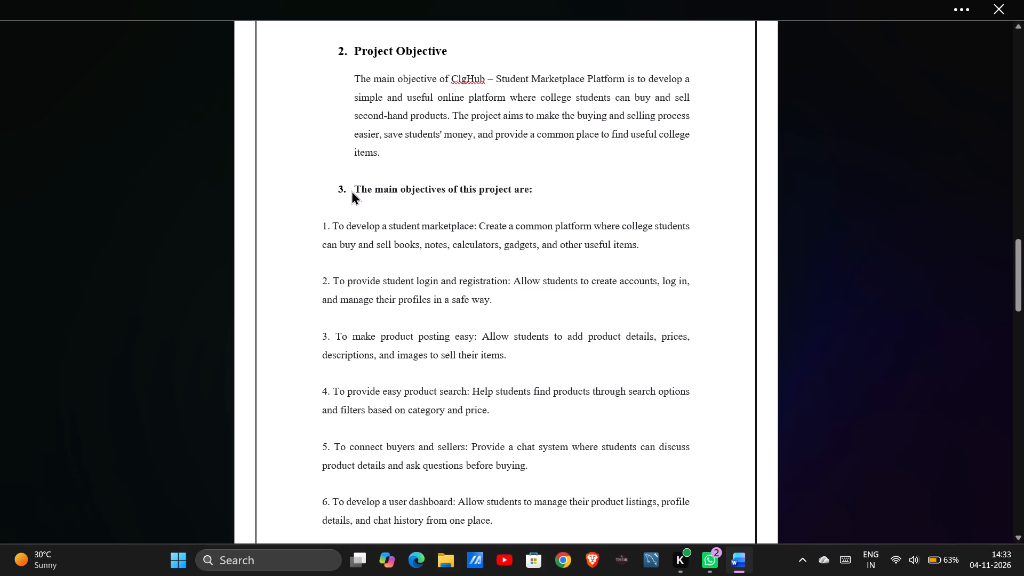
key("BackSpace")
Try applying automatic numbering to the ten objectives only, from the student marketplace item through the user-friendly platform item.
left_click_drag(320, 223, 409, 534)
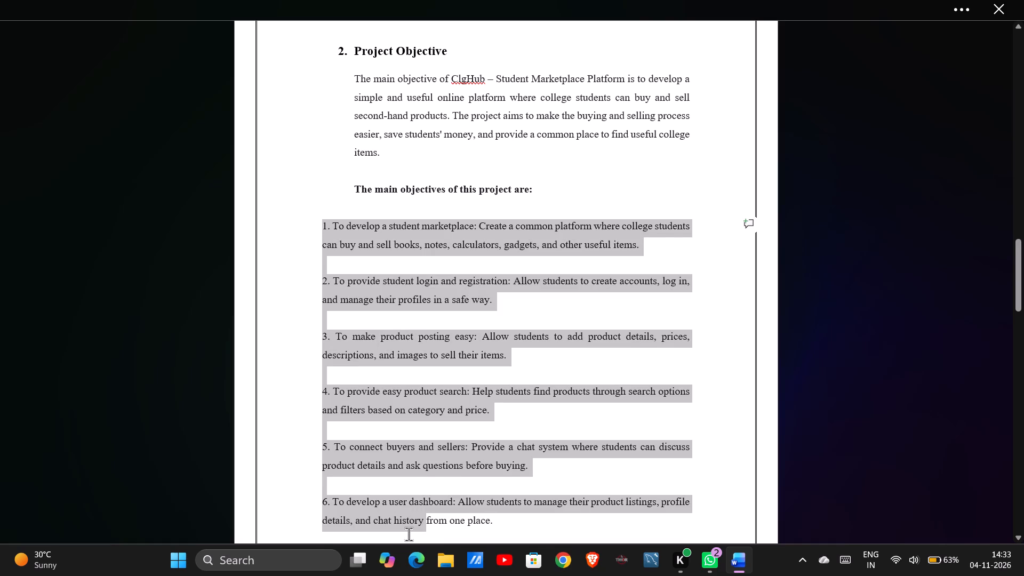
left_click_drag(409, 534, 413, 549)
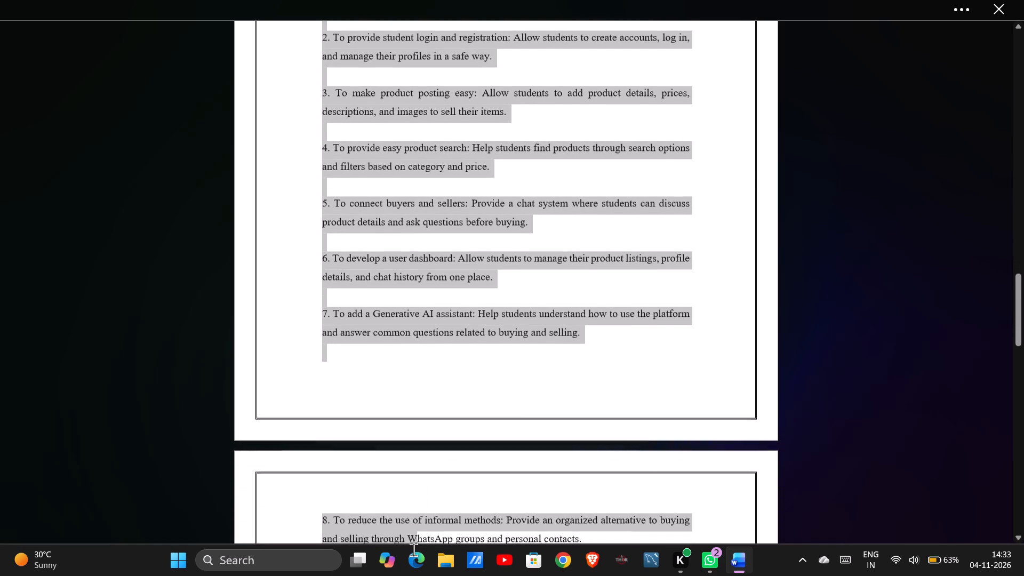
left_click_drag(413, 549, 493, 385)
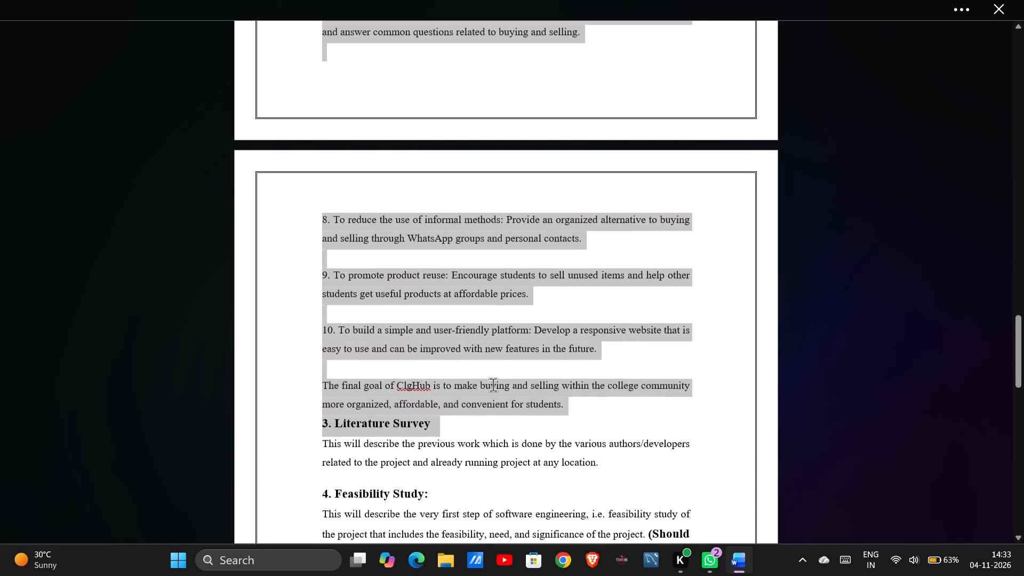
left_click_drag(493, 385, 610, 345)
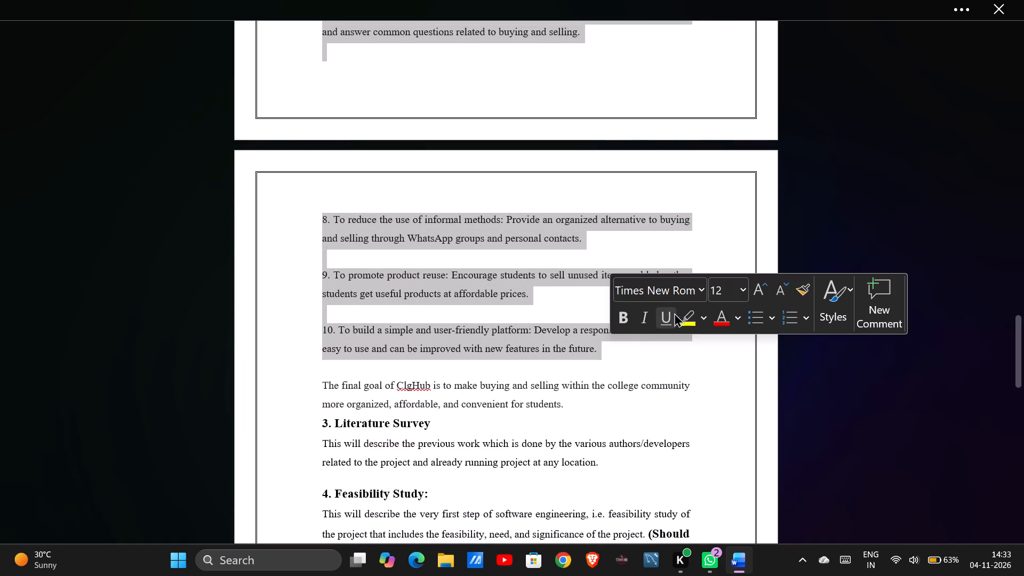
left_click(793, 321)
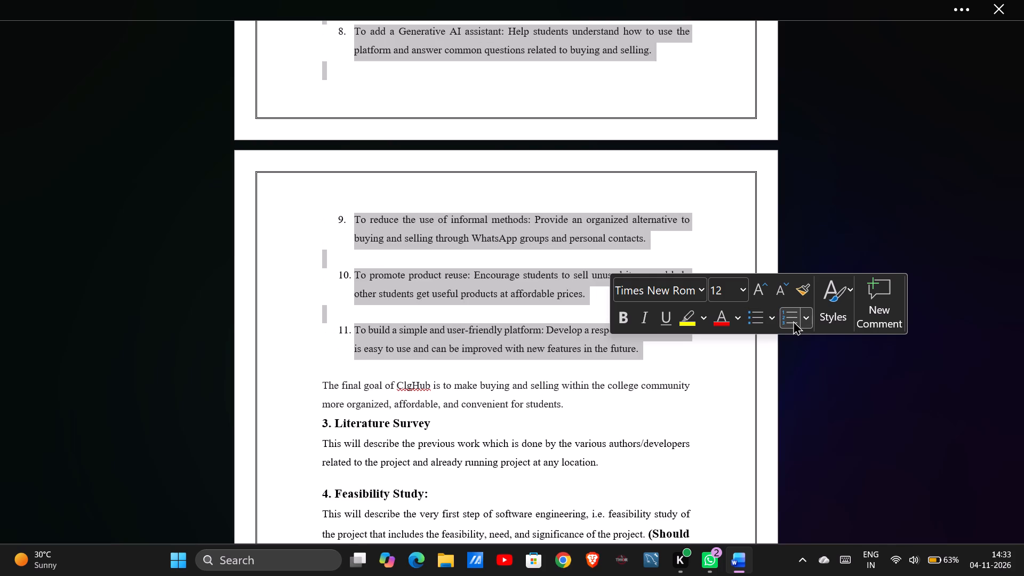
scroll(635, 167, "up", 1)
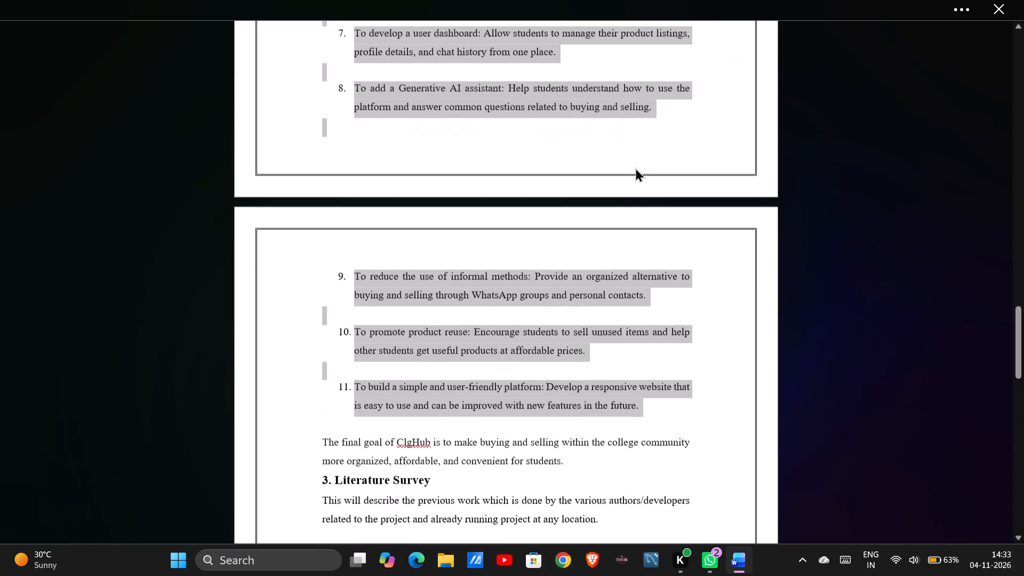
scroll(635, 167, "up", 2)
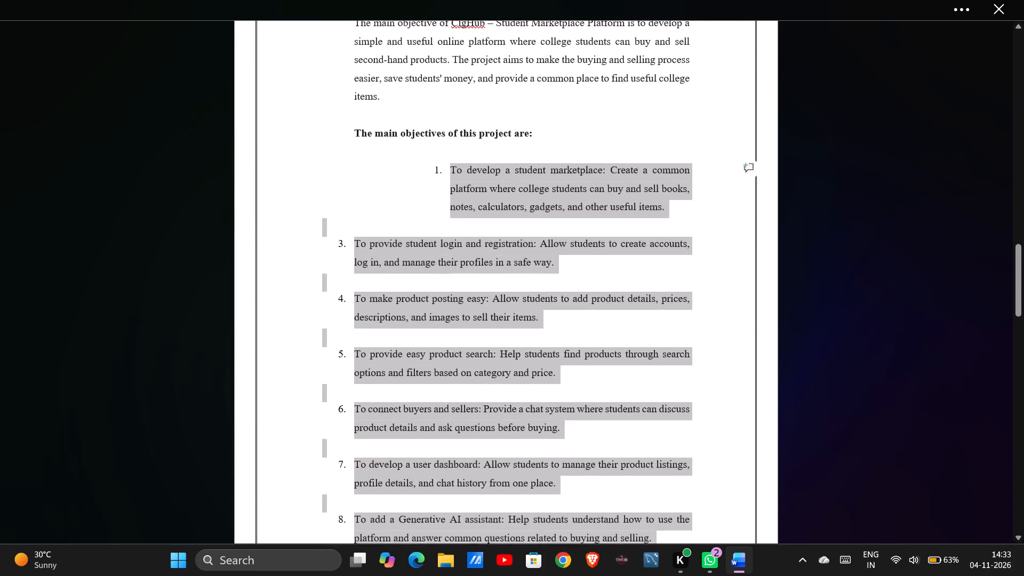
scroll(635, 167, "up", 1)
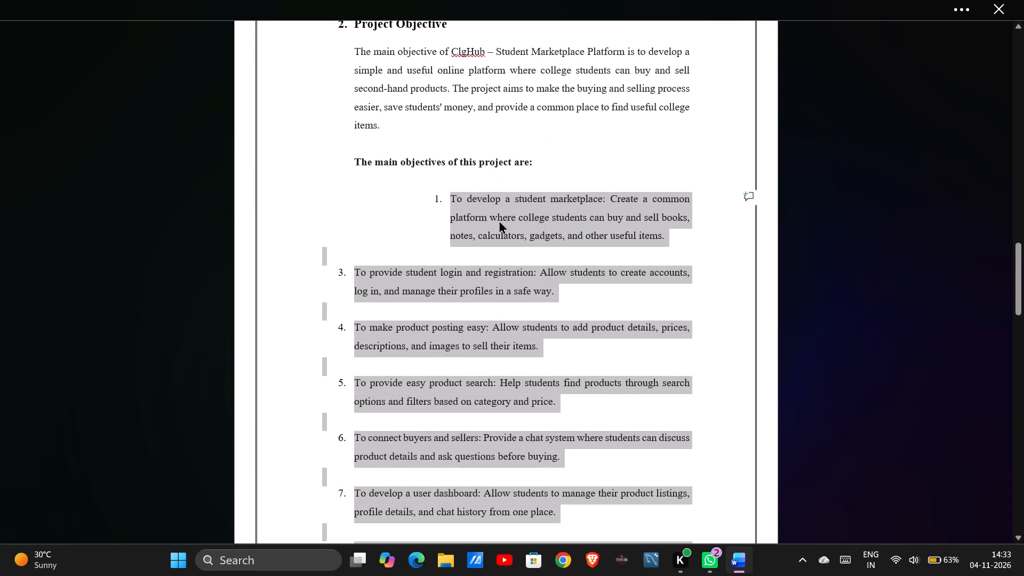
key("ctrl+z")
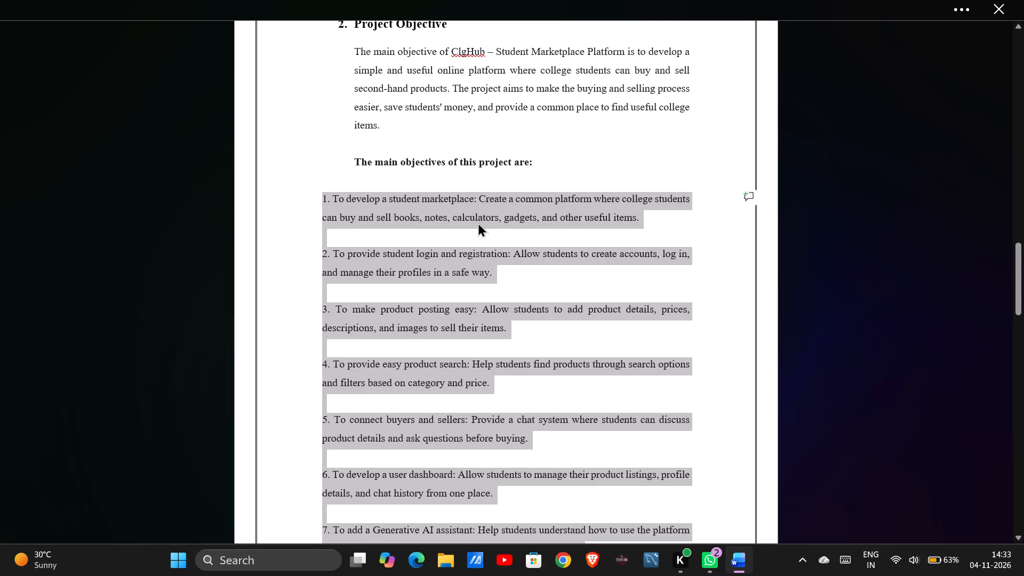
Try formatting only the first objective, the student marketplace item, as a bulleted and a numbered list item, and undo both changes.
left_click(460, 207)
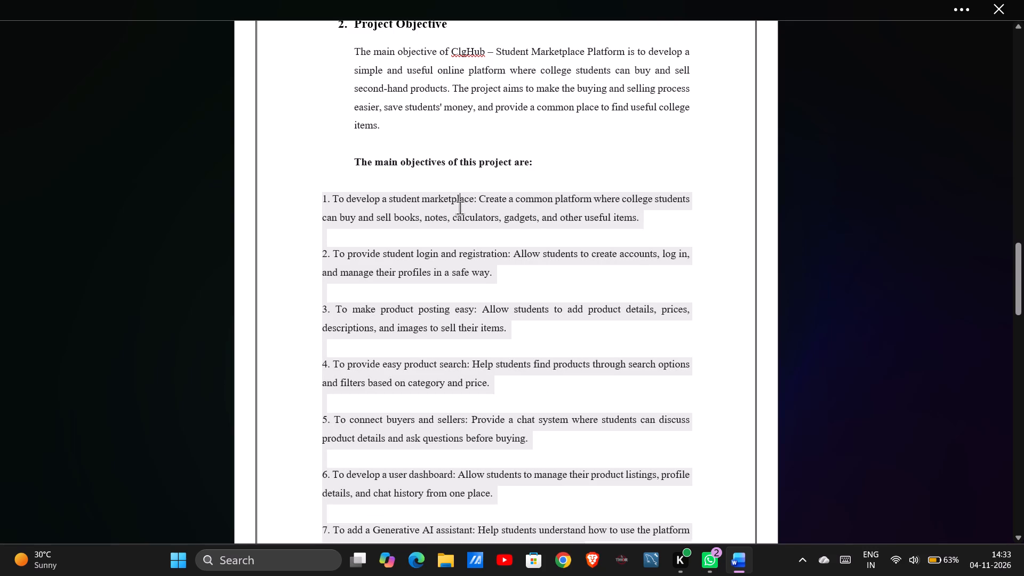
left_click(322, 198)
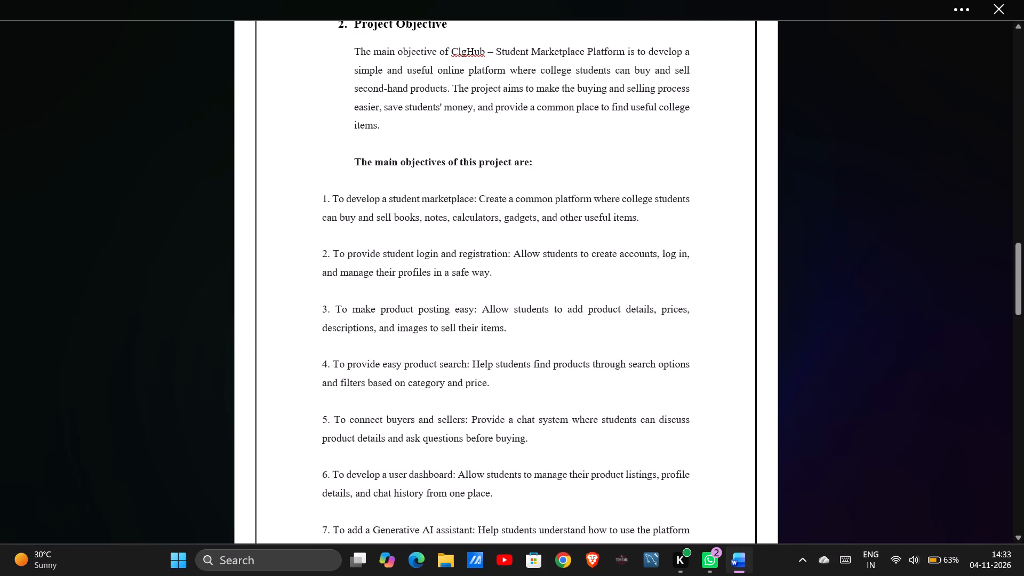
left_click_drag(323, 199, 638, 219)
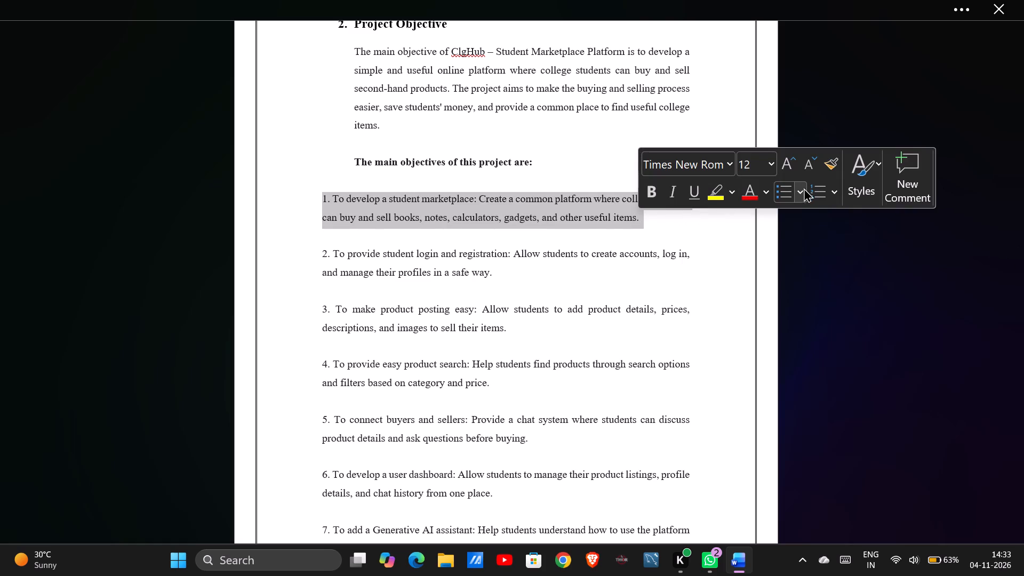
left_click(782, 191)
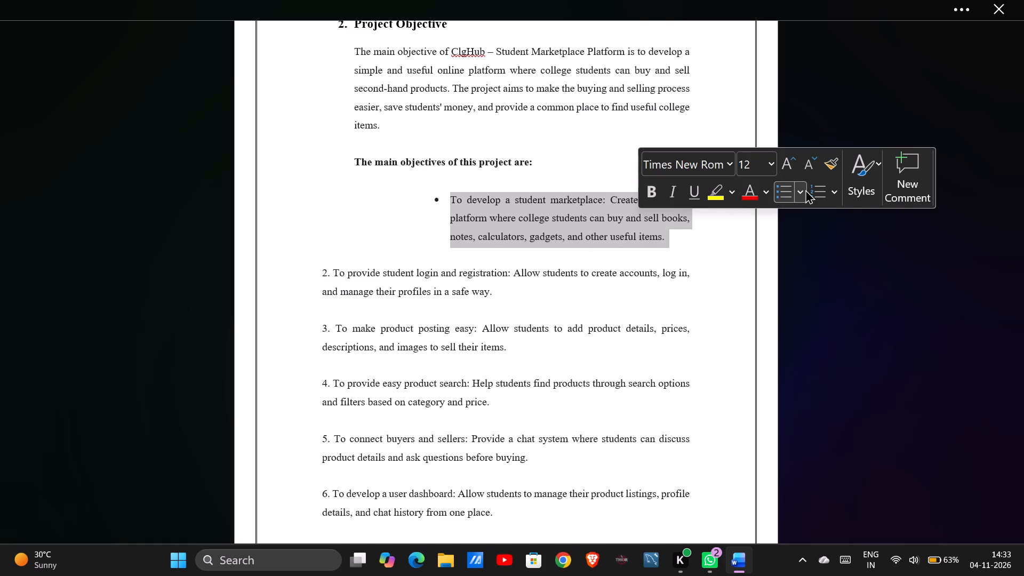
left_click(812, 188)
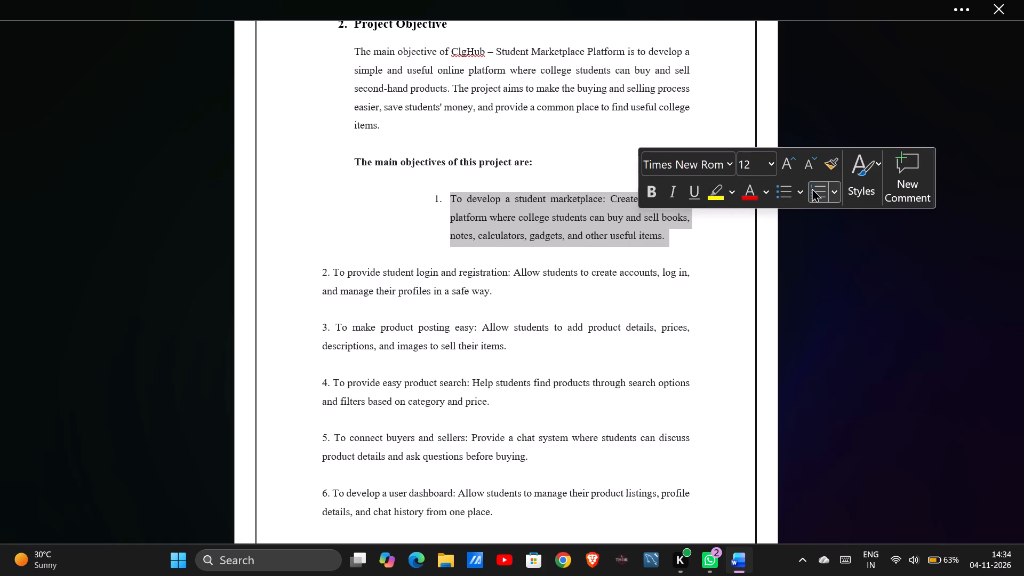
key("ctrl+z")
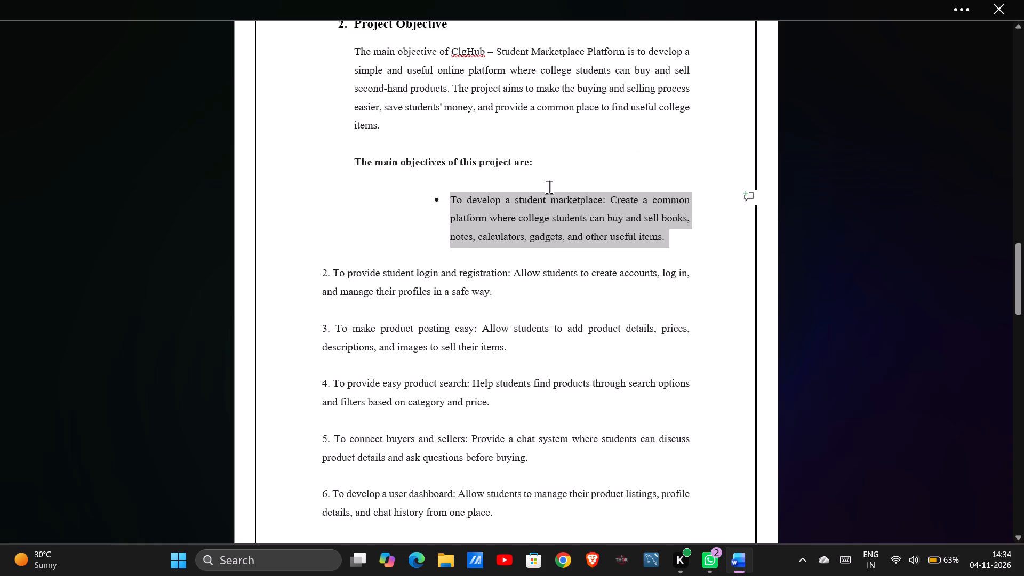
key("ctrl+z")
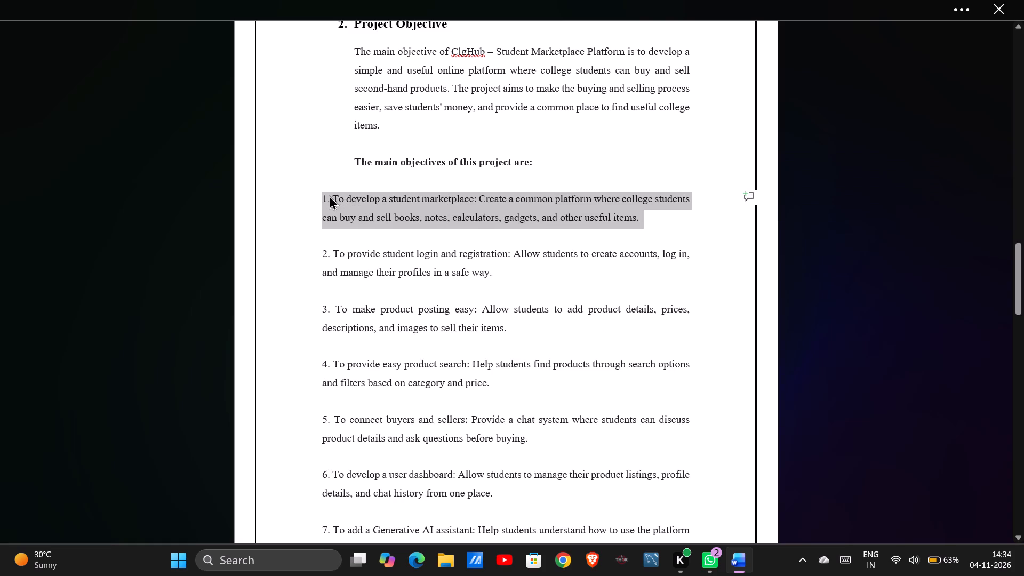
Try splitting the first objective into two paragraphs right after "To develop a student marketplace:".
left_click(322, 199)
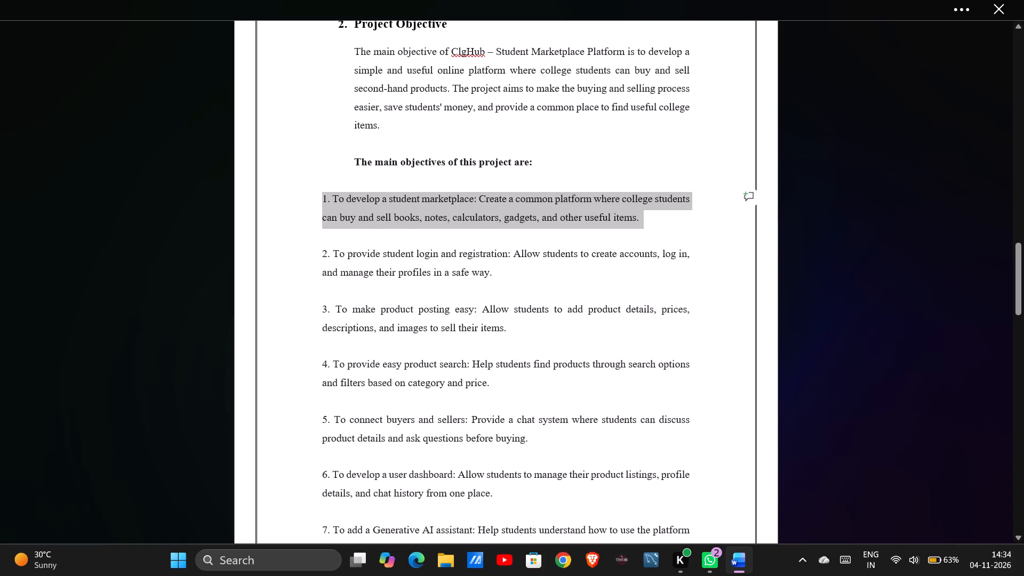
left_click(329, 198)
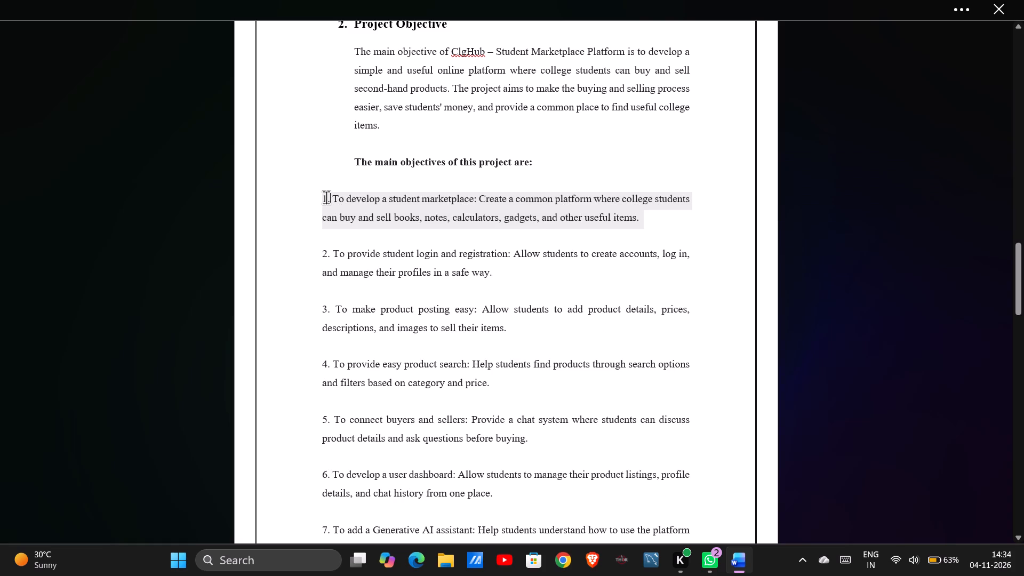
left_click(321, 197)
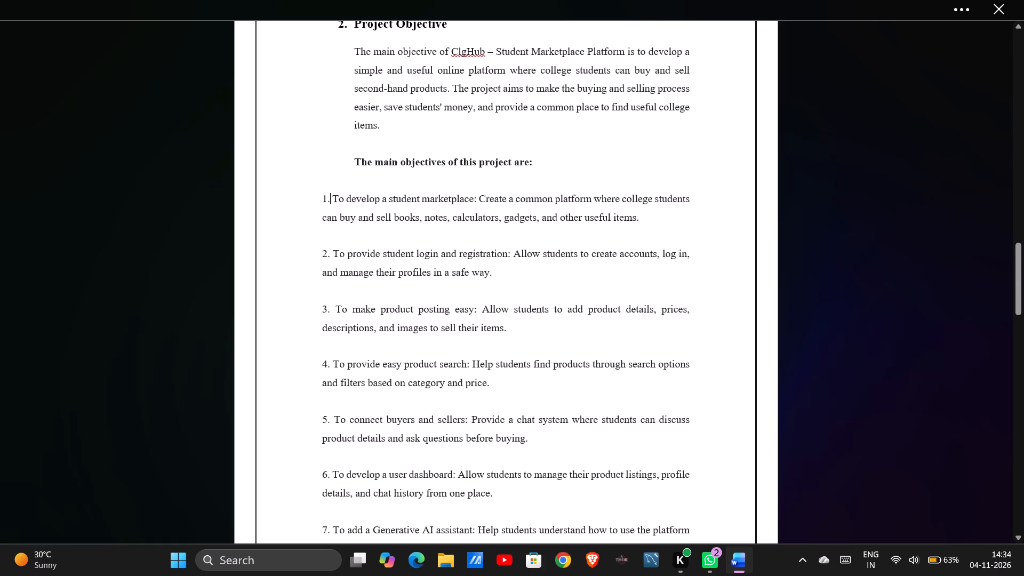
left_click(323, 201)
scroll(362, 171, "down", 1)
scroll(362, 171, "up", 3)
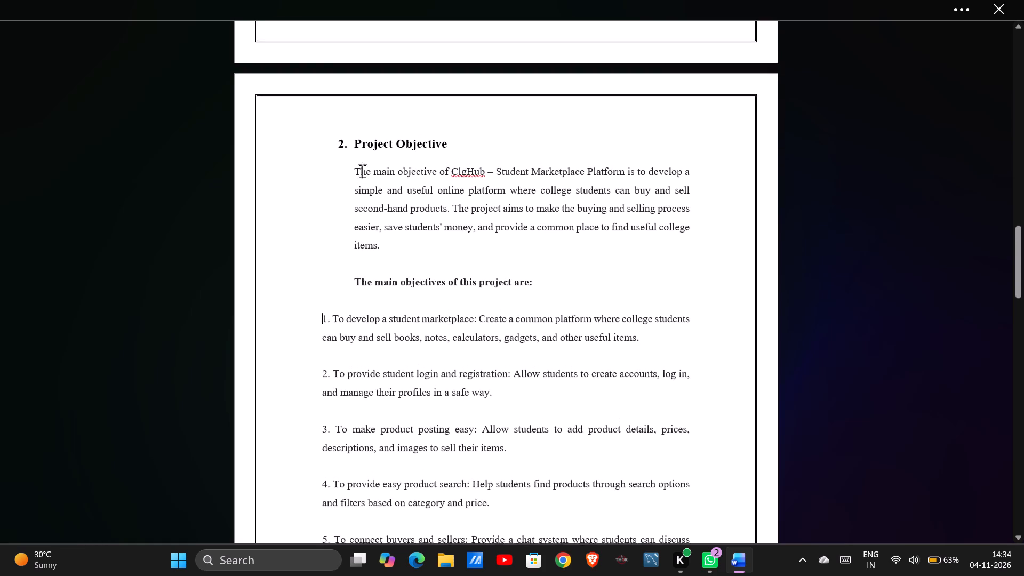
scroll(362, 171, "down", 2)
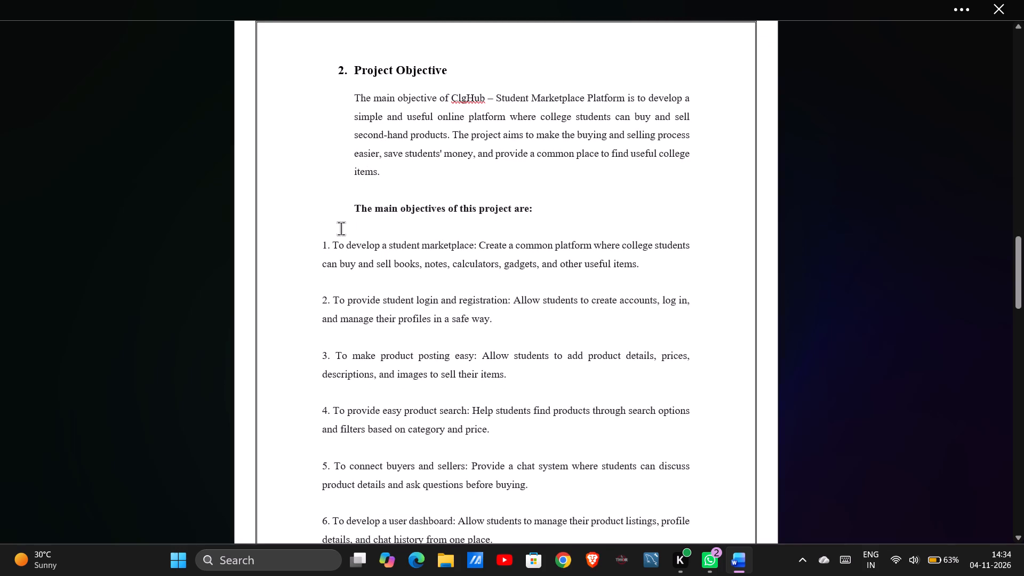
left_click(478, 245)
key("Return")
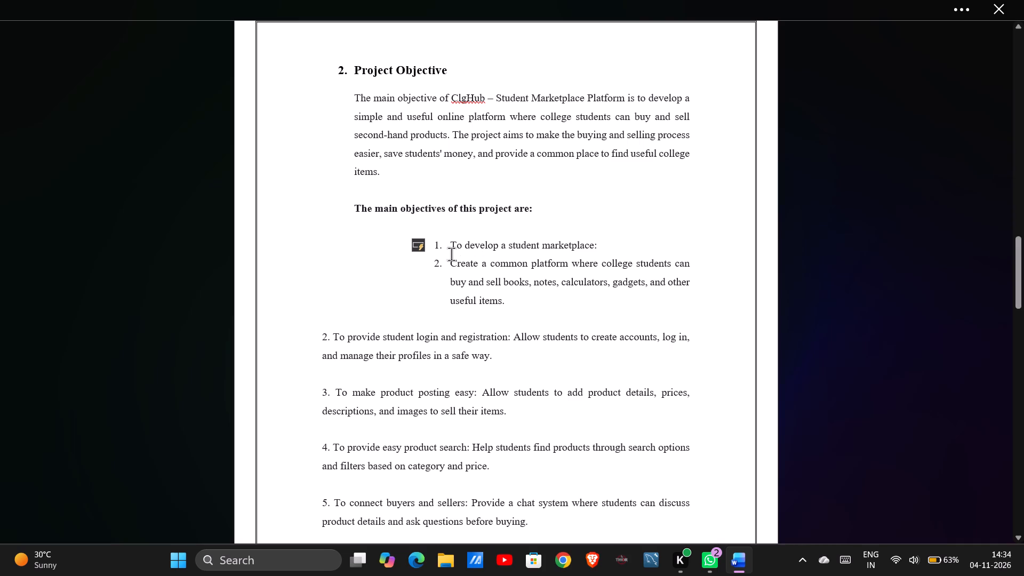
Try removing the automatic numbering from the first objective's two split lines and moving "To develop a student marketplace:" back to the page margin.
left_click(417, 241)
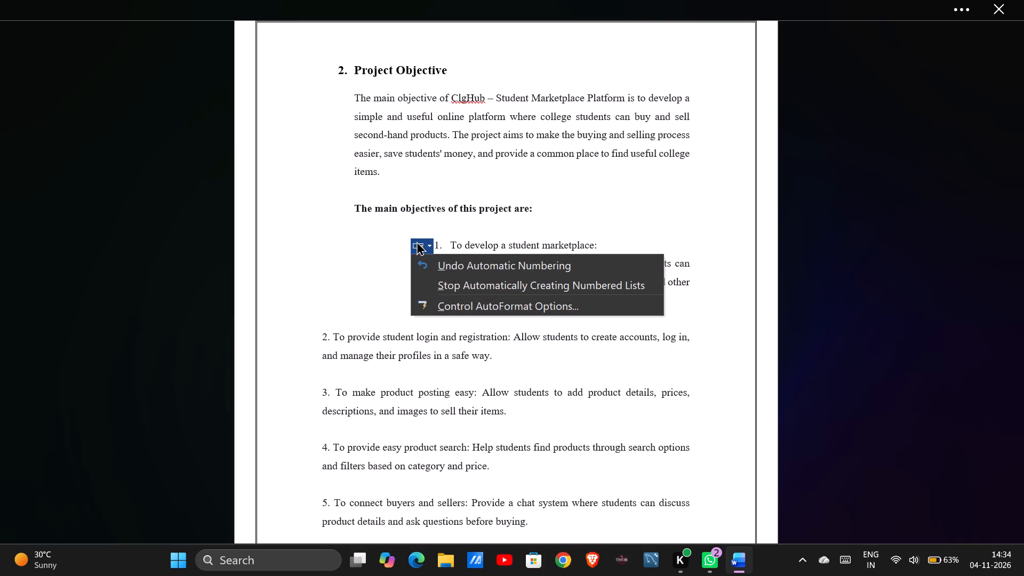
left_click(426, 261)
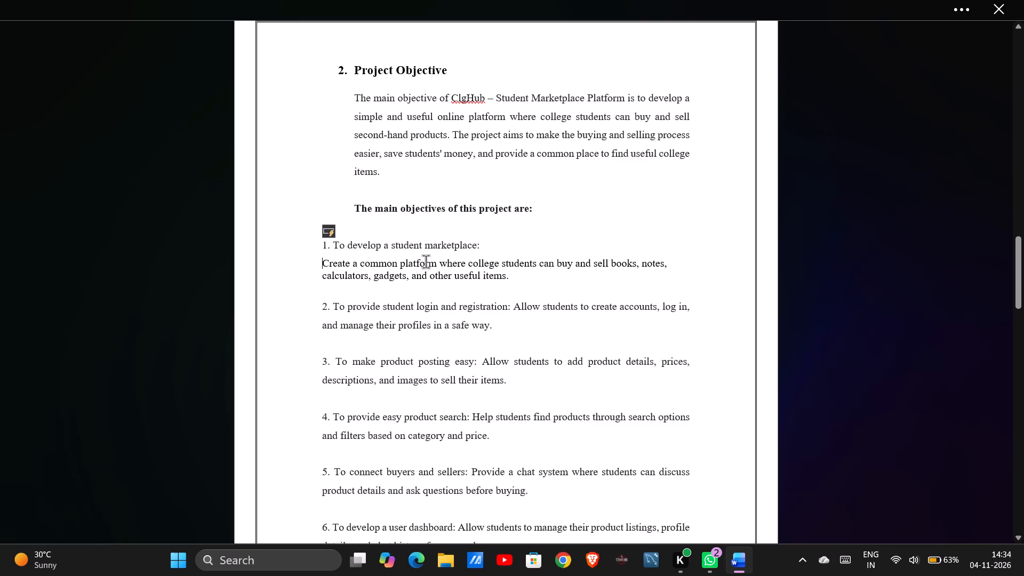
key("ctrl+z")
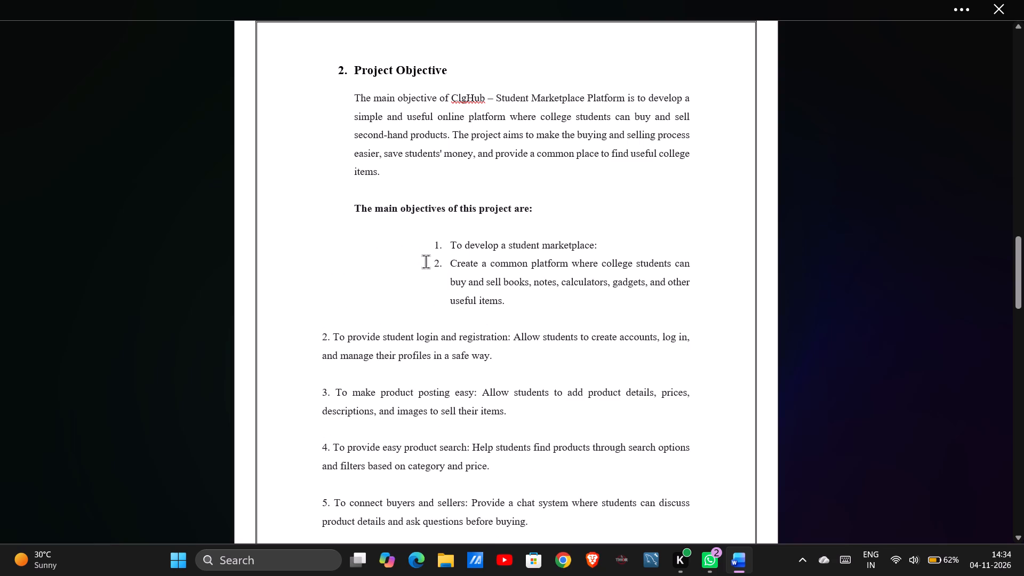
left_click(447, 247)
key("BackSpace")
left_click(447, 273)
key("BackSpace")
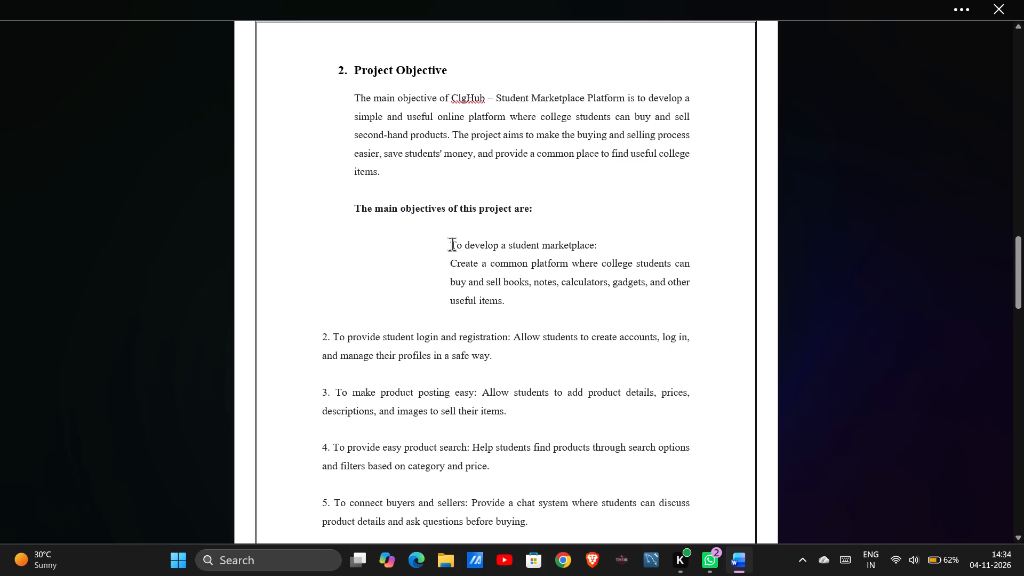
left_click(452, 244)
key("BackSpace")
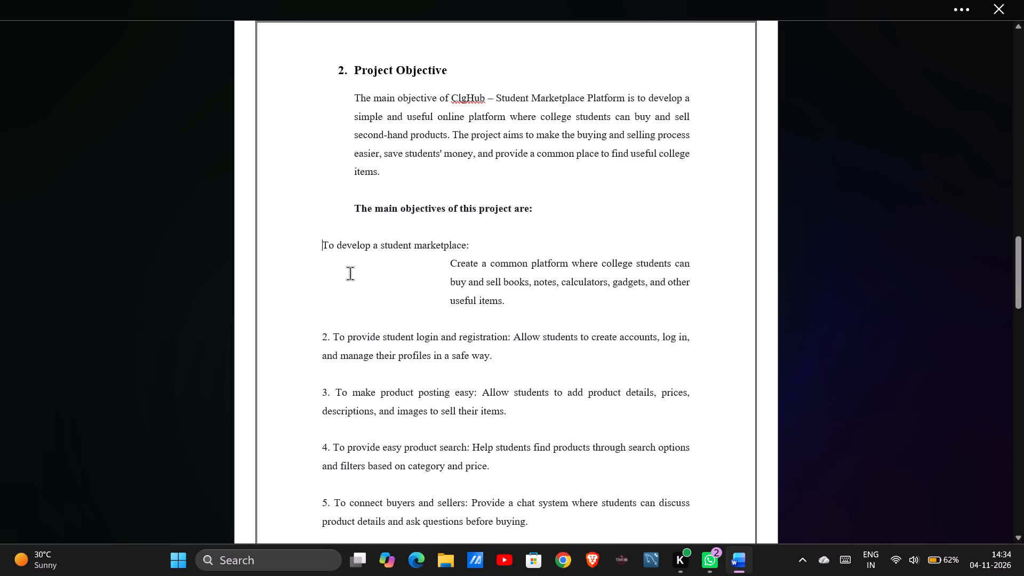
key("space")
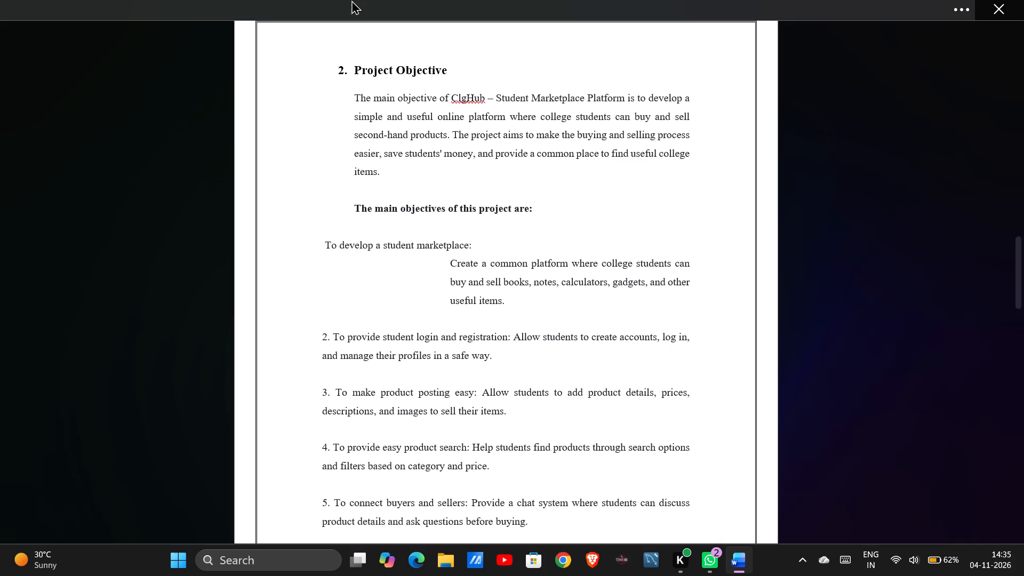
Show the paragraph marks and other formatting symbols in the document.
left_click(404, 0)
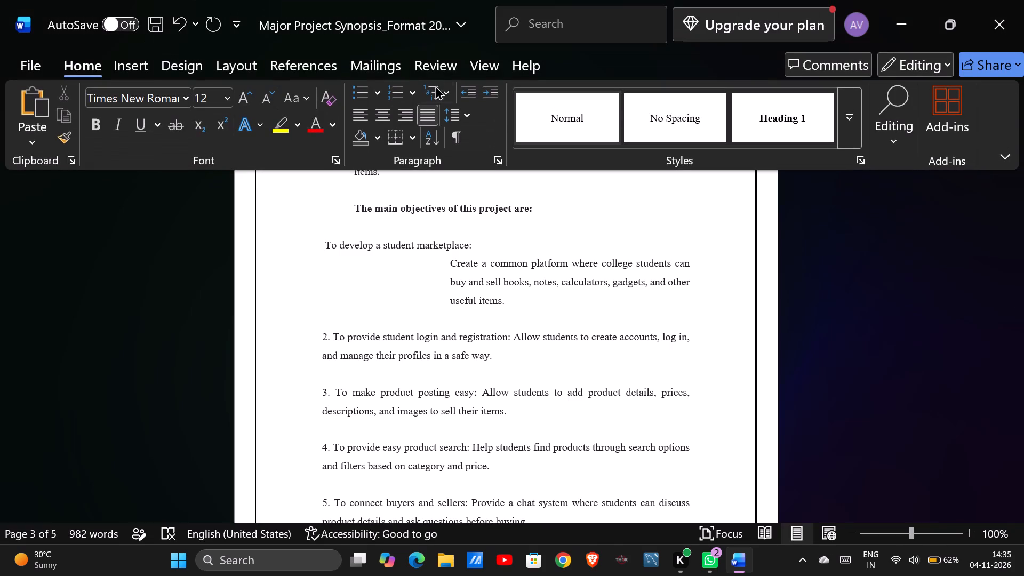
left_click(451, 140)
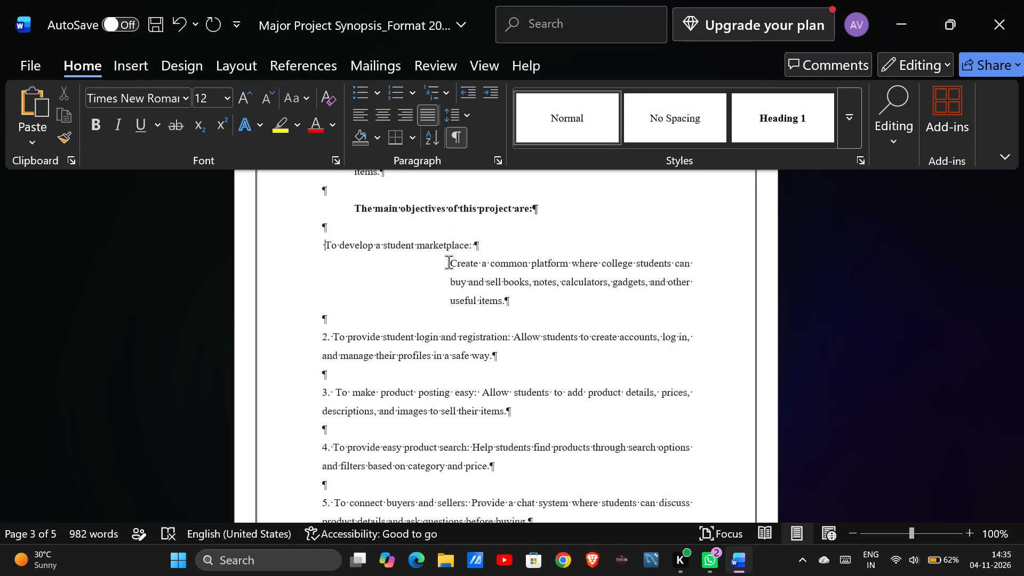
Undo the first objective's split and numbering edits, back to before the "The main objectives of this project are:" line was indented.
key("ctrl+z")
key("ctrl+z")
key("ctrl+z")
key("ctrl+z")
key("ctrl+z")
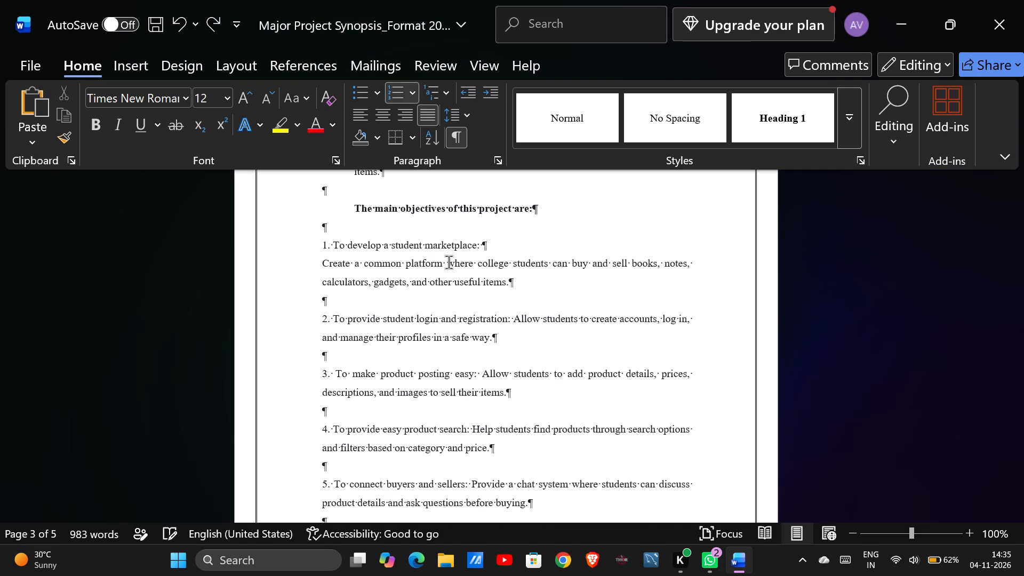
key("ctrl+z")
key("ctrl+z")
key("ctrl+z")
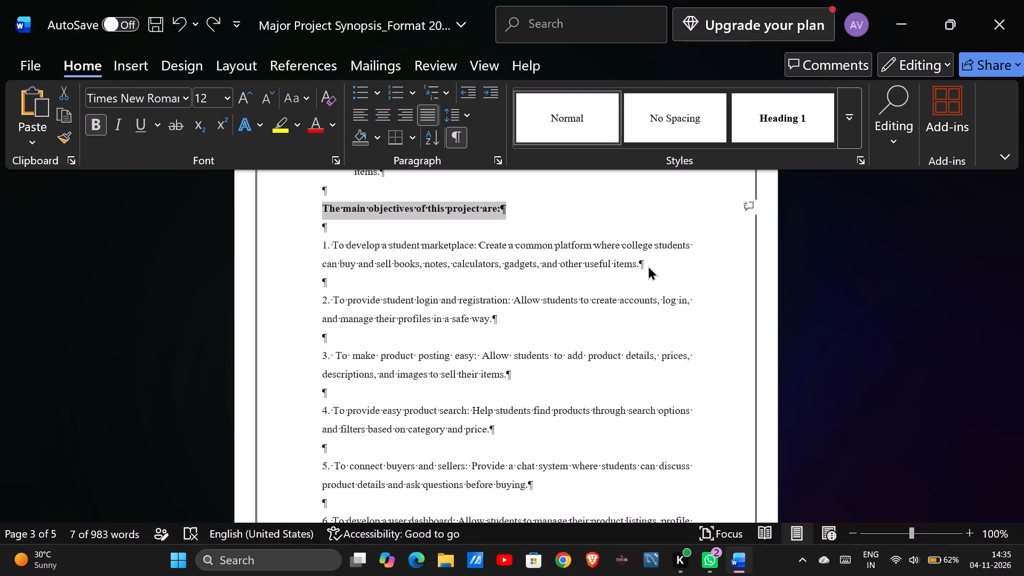
Indent the bold line "The main objectives of this project are:" to align with the Project Objective heading's number, without a list number.
scroll(333, 245, "up", 2)
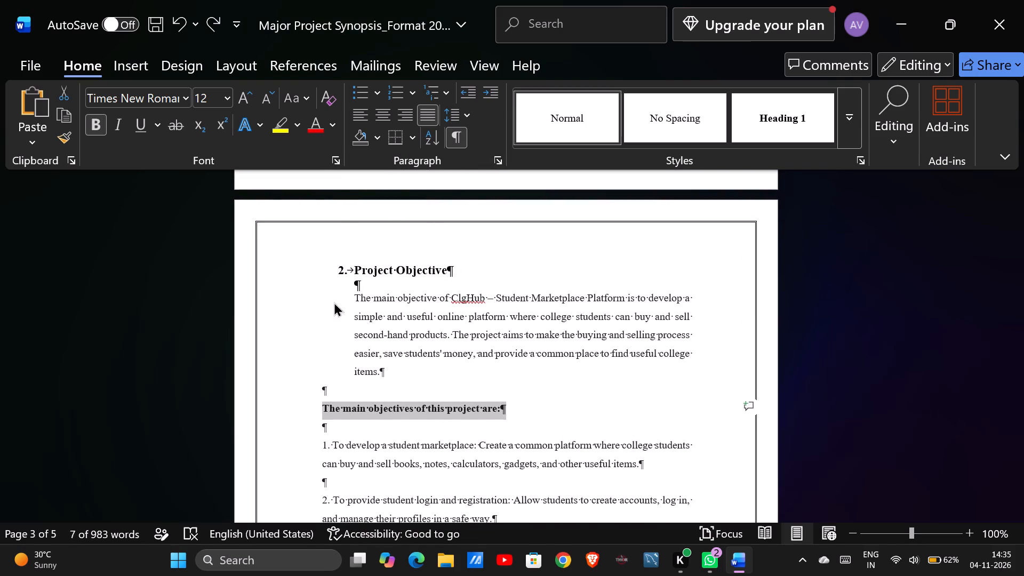
left_click(396, 97)
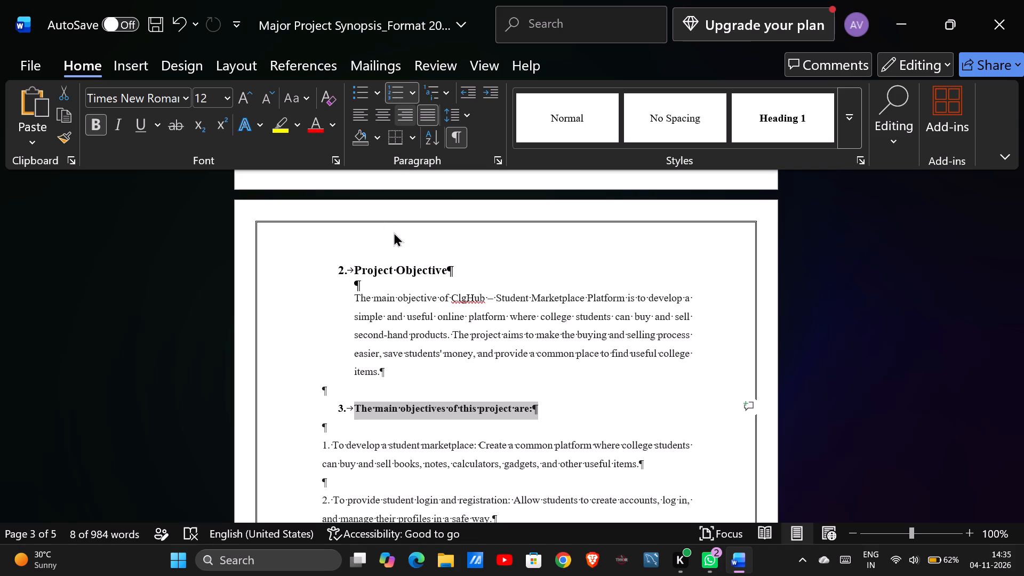
left_click(350, 407)
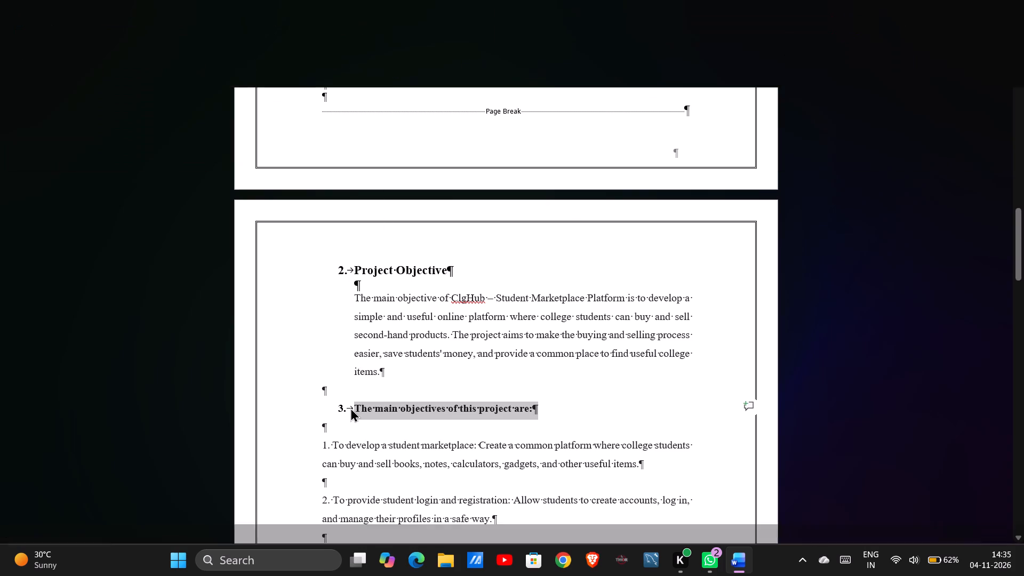
left_click(343, 405)
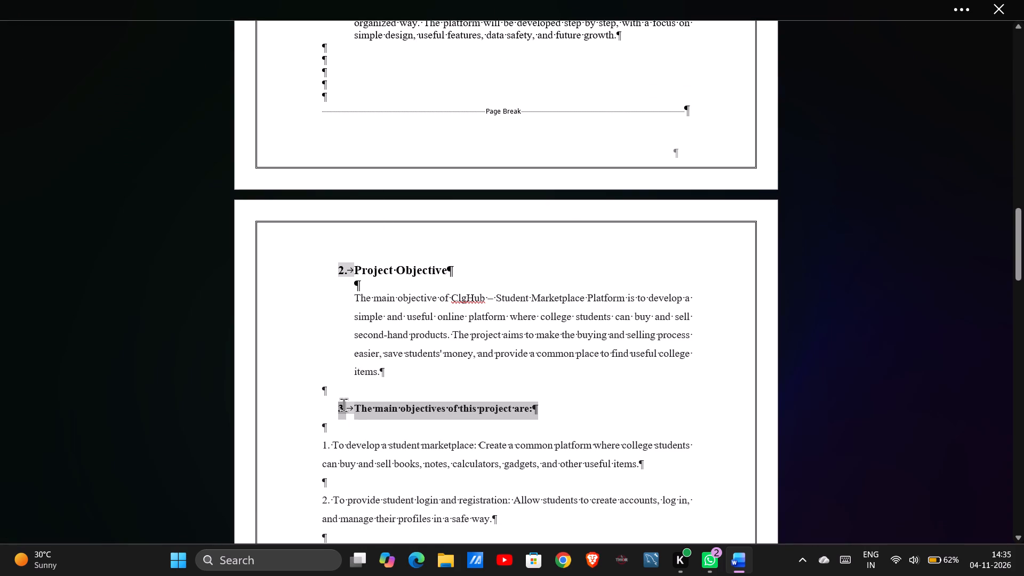
key("BackSpace")
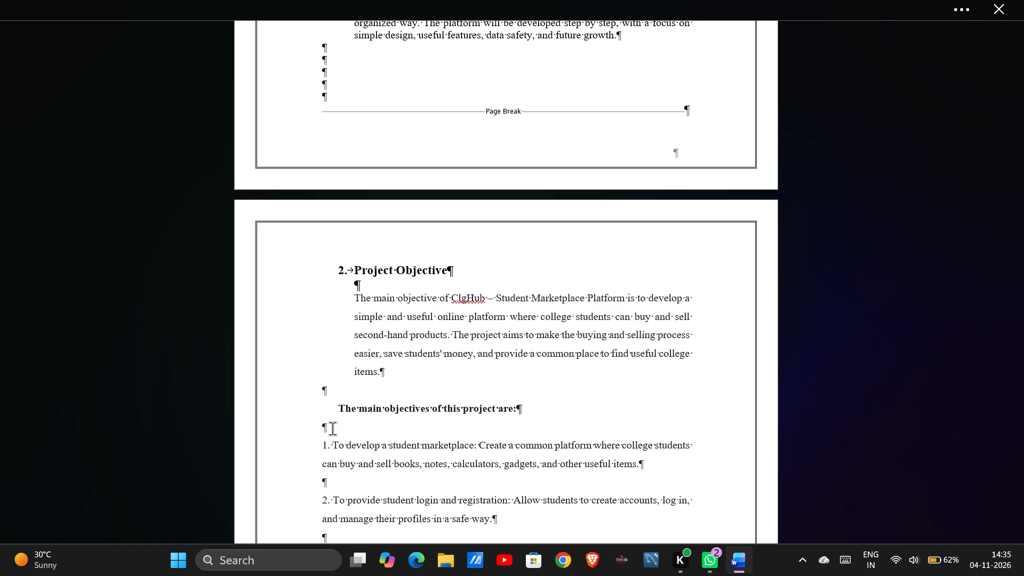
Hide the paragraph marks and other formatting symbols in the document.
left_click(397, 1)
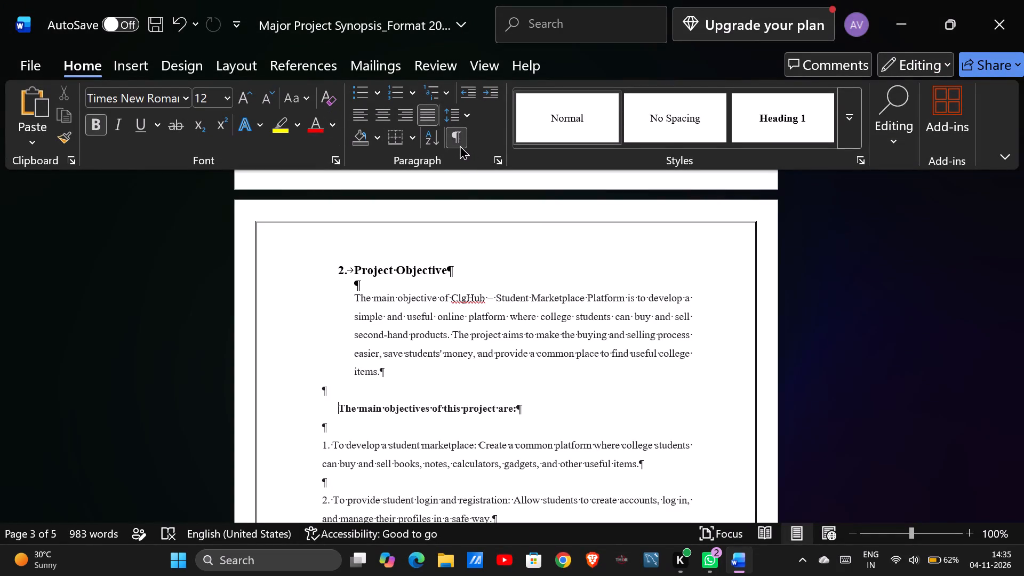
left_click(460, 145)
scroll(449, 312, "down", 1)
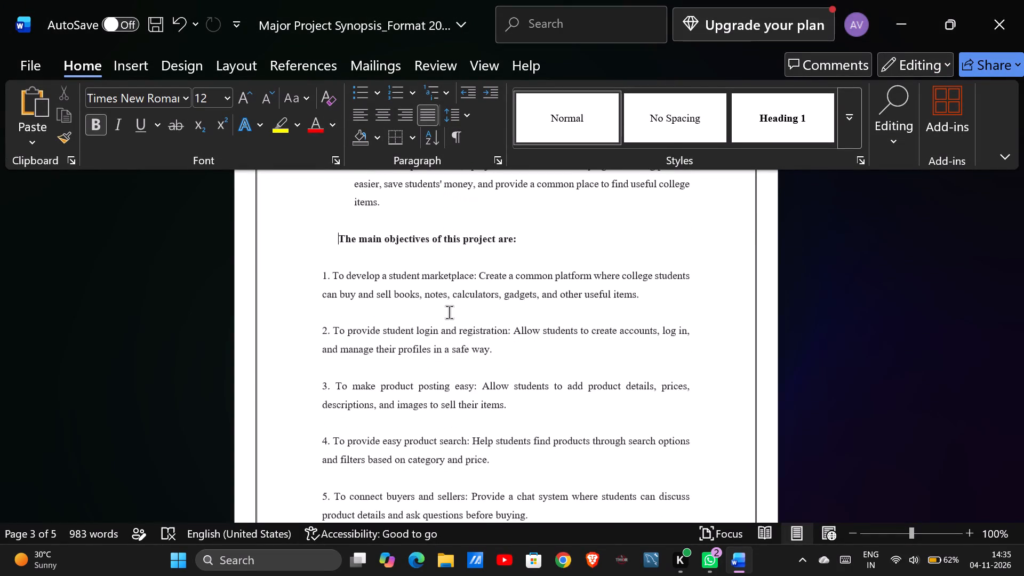
Bold the first objective's title, "1. To develop a student marketplace:", and move its description onto a new line.
scroll(449, 312, "down", 1)
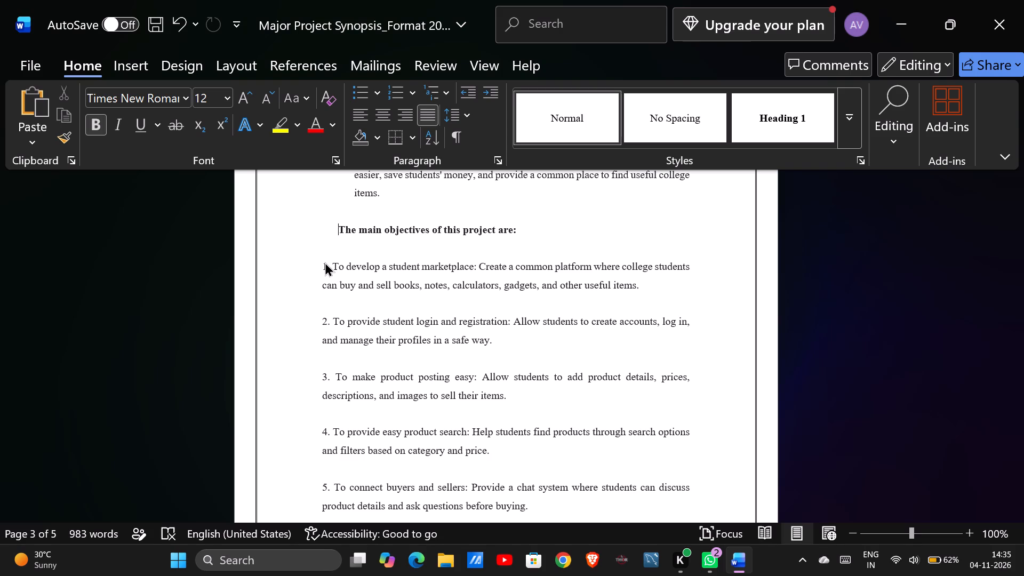
left_click_drag(325, 262, 376, 260)
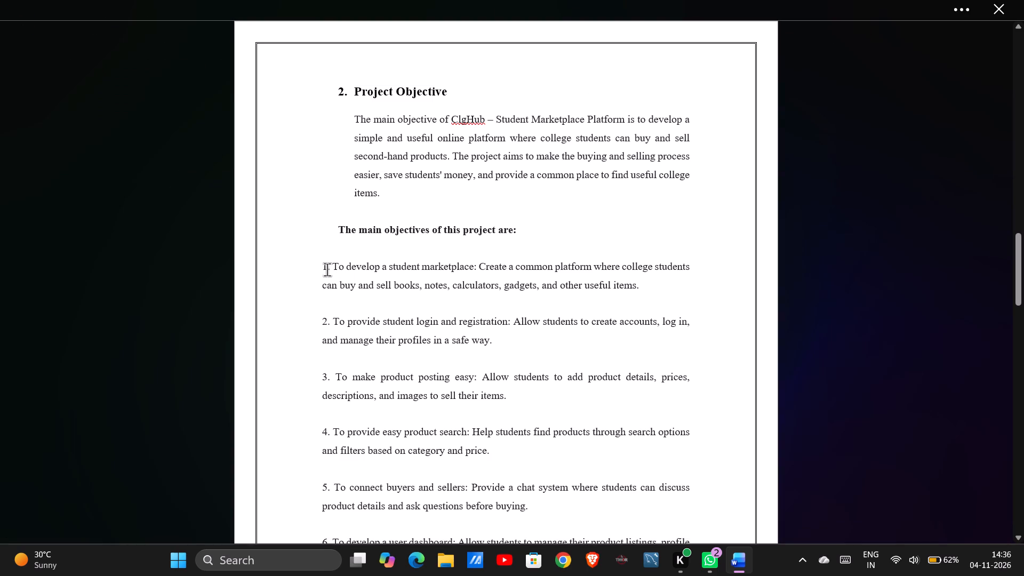
left_click_drag(317, 267, 461, 264)
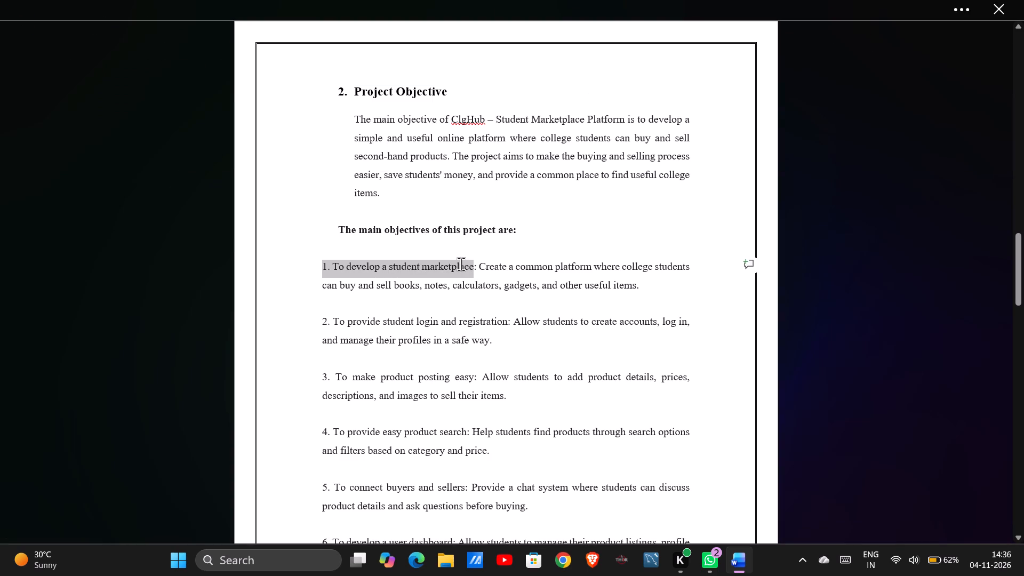
left_click_drag(461, 264, 471, 263)
left_click_drag(471, 263, 475, 268)
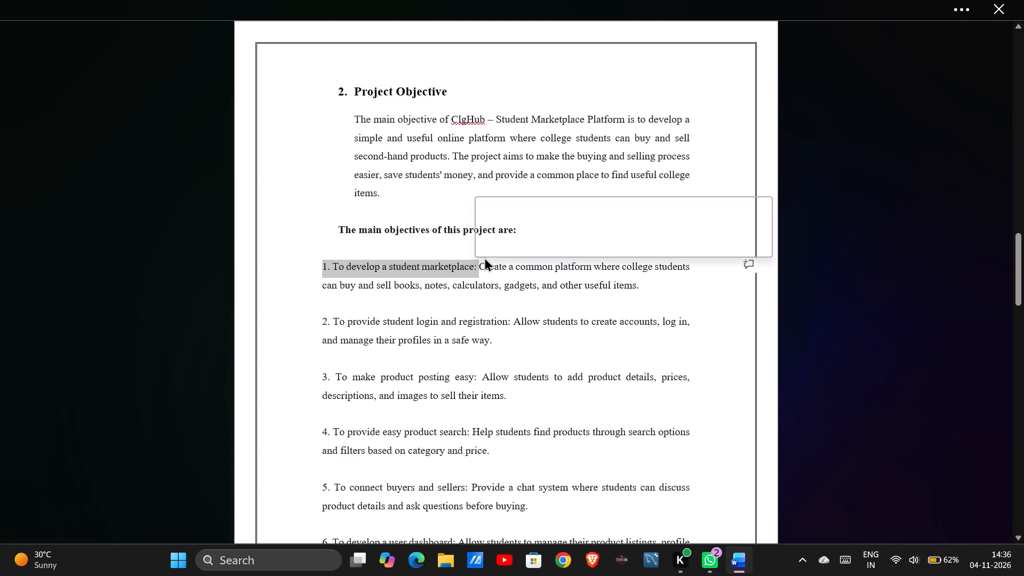
left_click(493, 246)
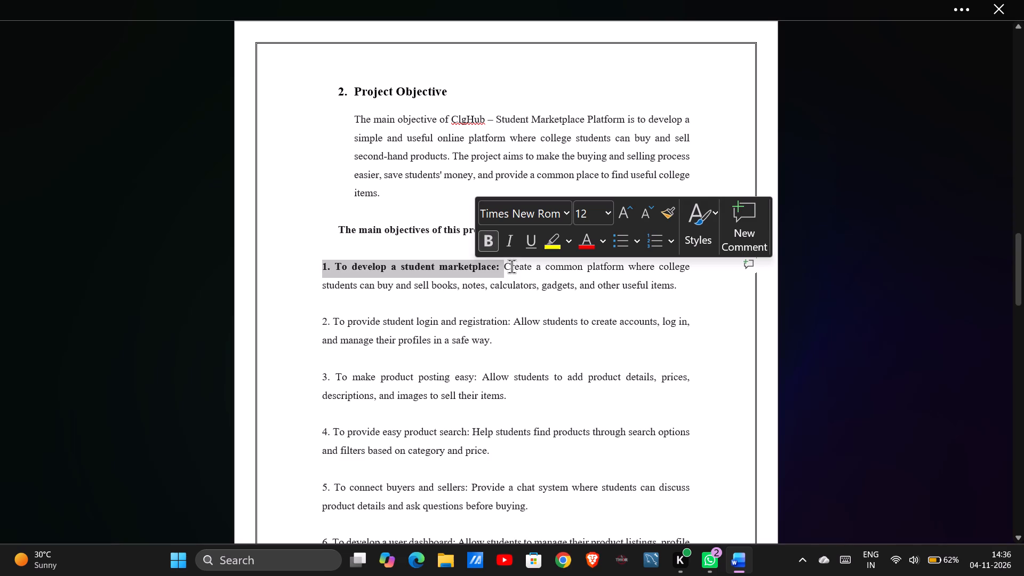
left_click(511, 266)
left_click(502, 265)
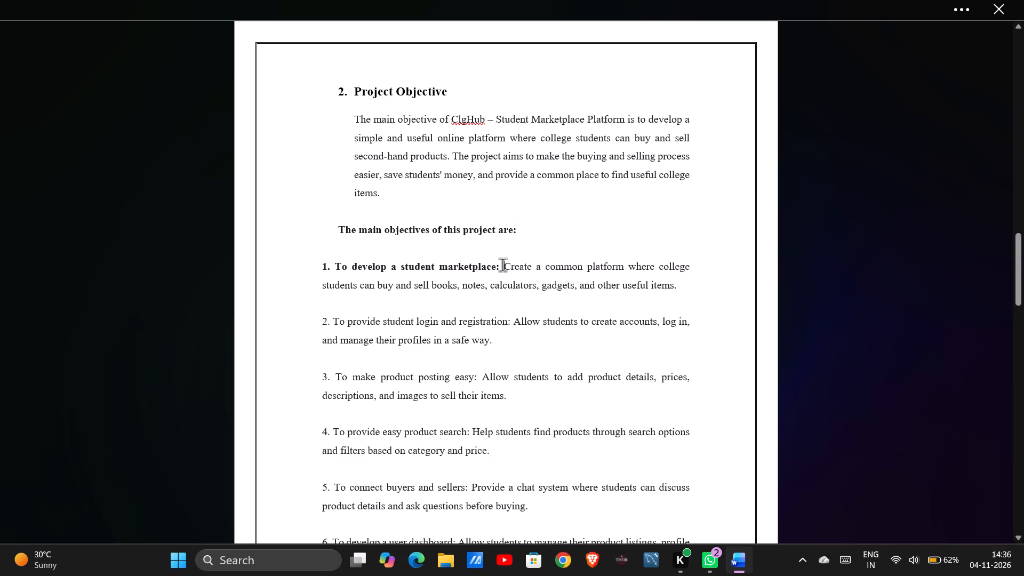
key("Return")
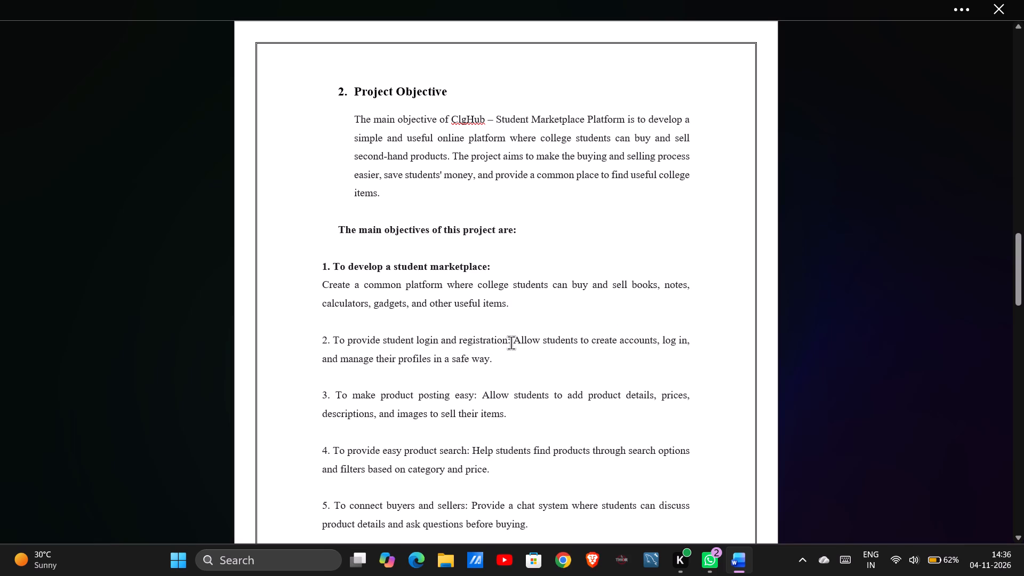
Bold the second objective's title, "2. To provide student login and registration:", including its number and colon.
left_click_drag(511, 342, 325, 339)
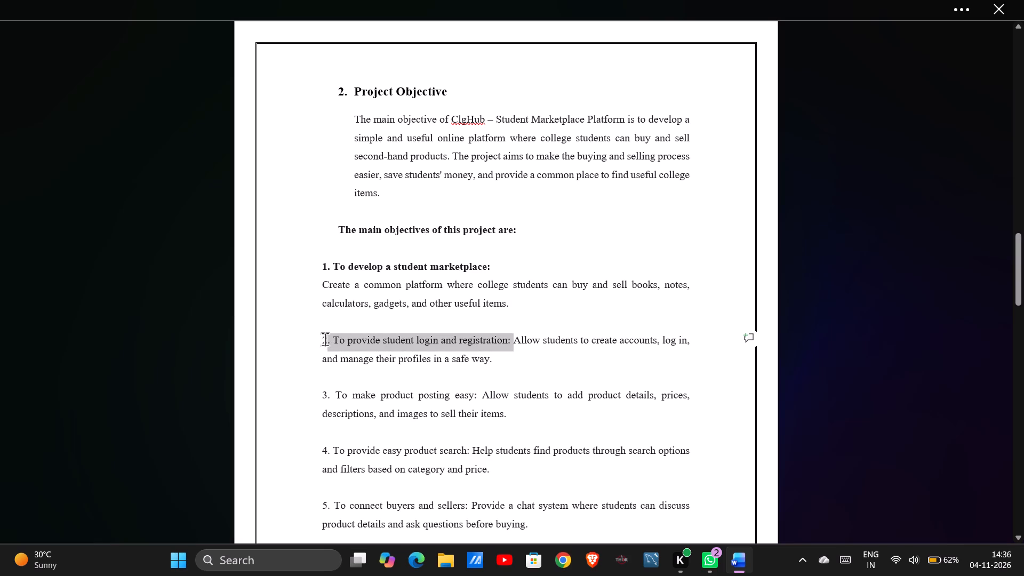
left_click_drag(325, 339, 324, 339)
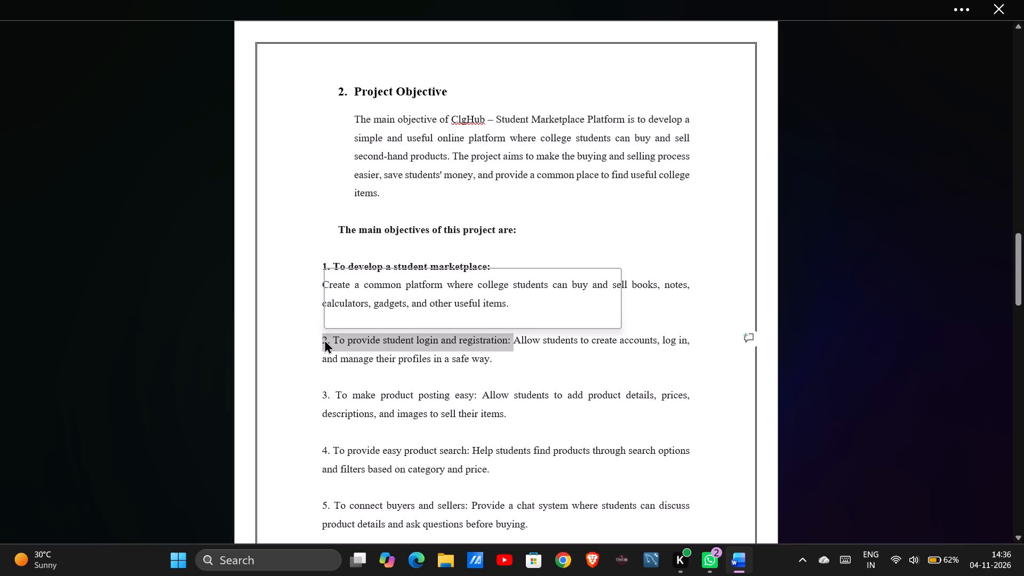
key("shift+Left")
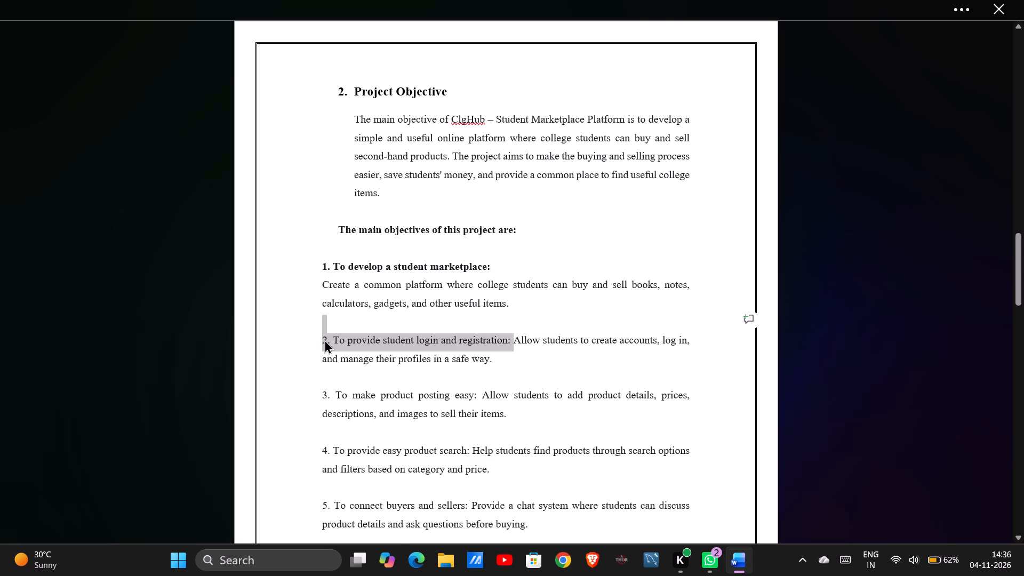
key("shift+Right")
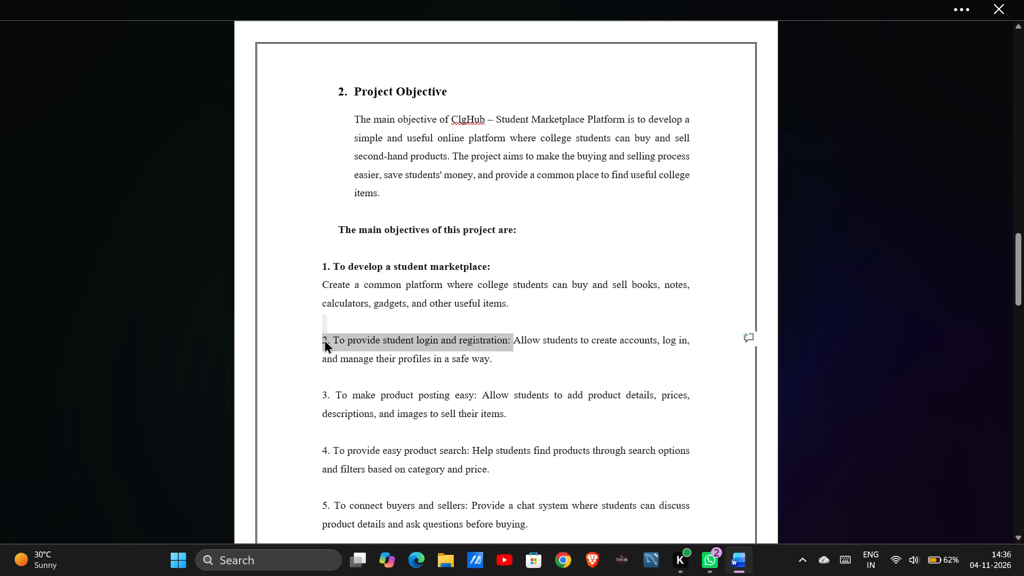
left_click(324, 339)
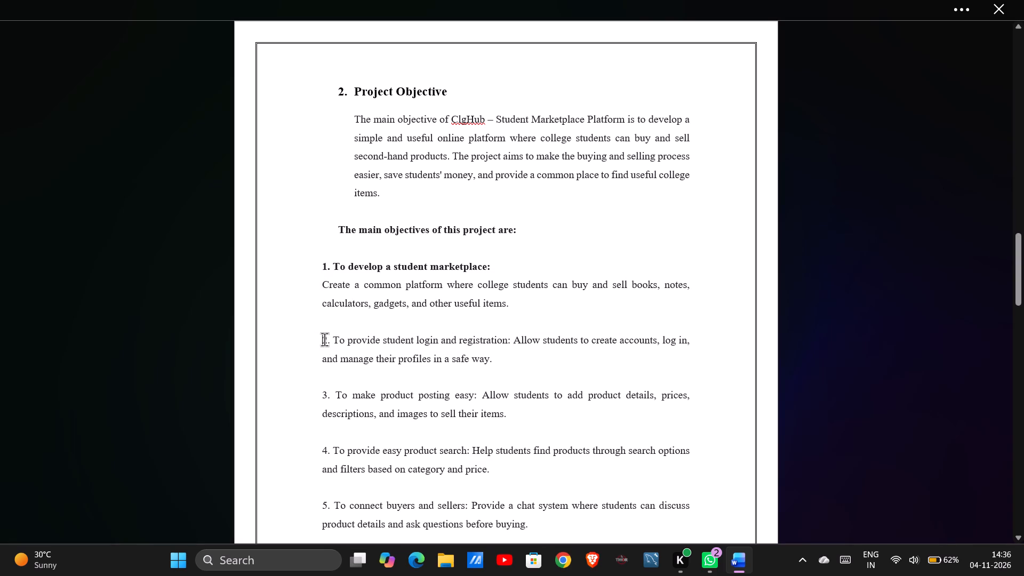
left_click_drag(323, 339, 484, 334)
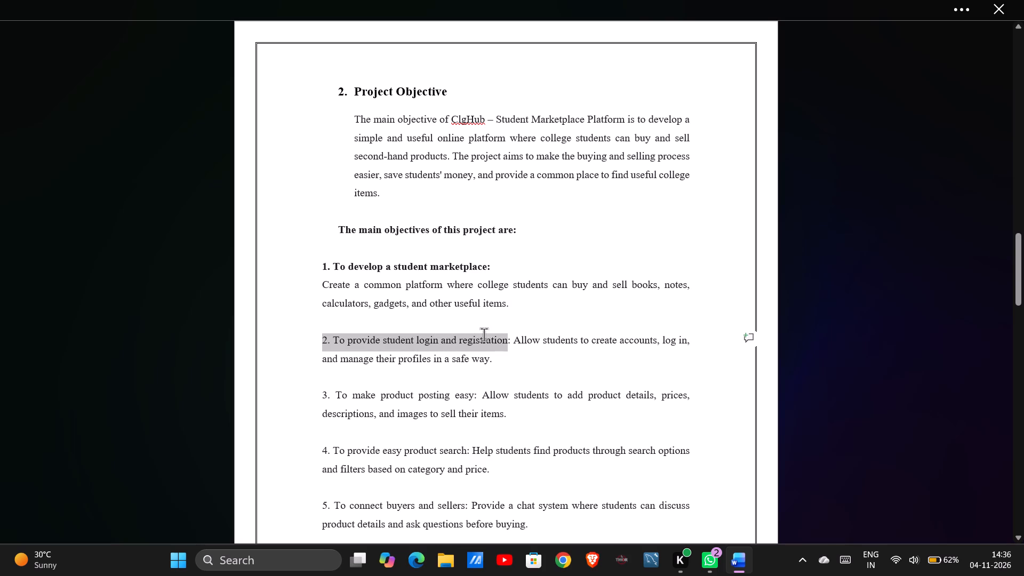
left_click_drag(484, 334, 501, 340)
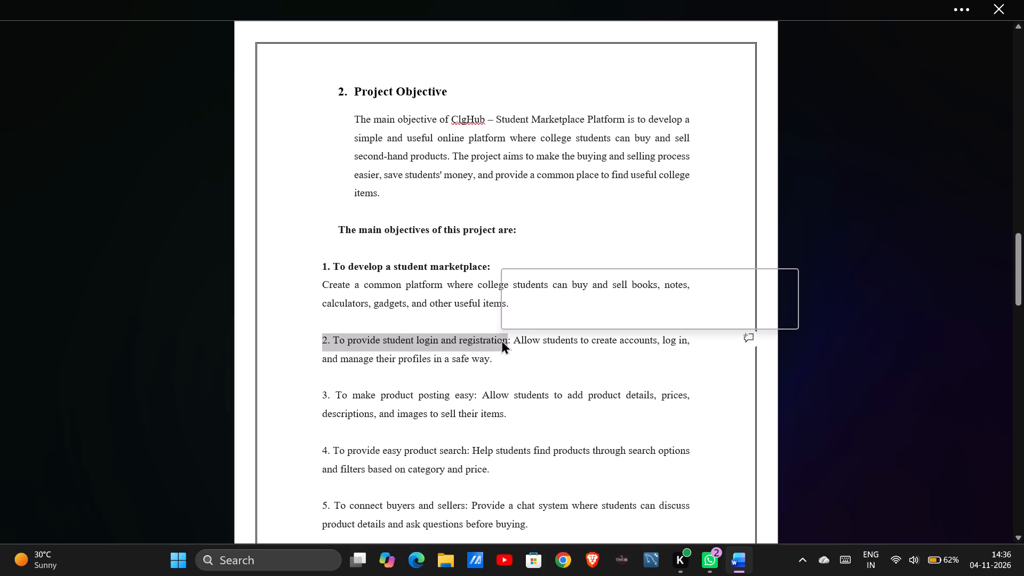
key("shift+Right")
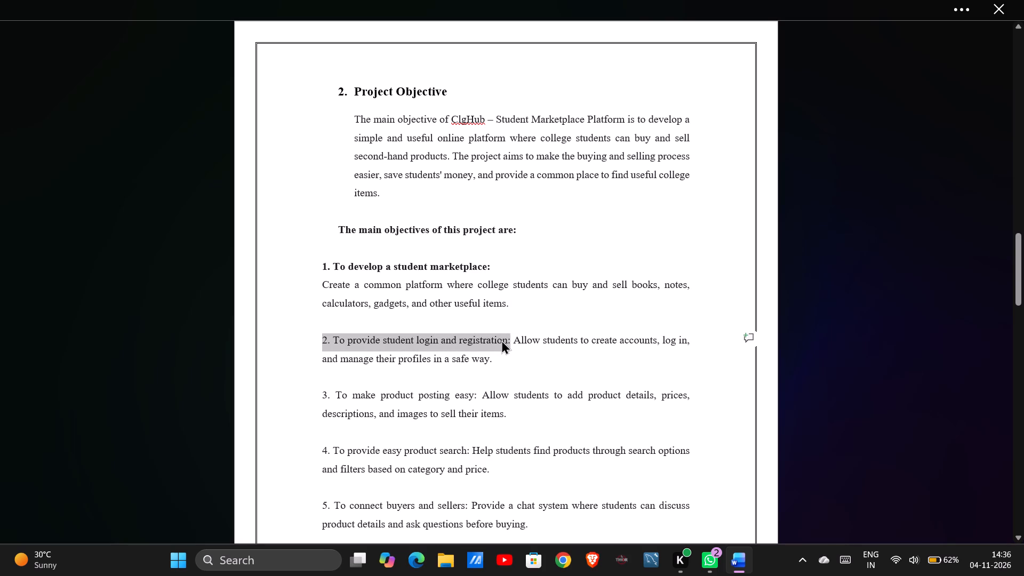
right_click(498, 338)
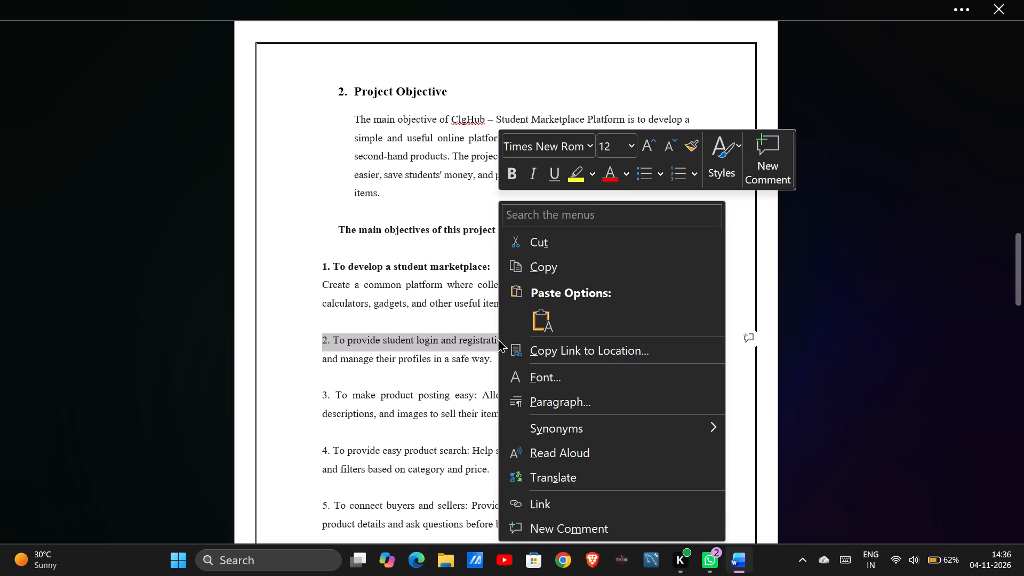
left_click(510, 172)
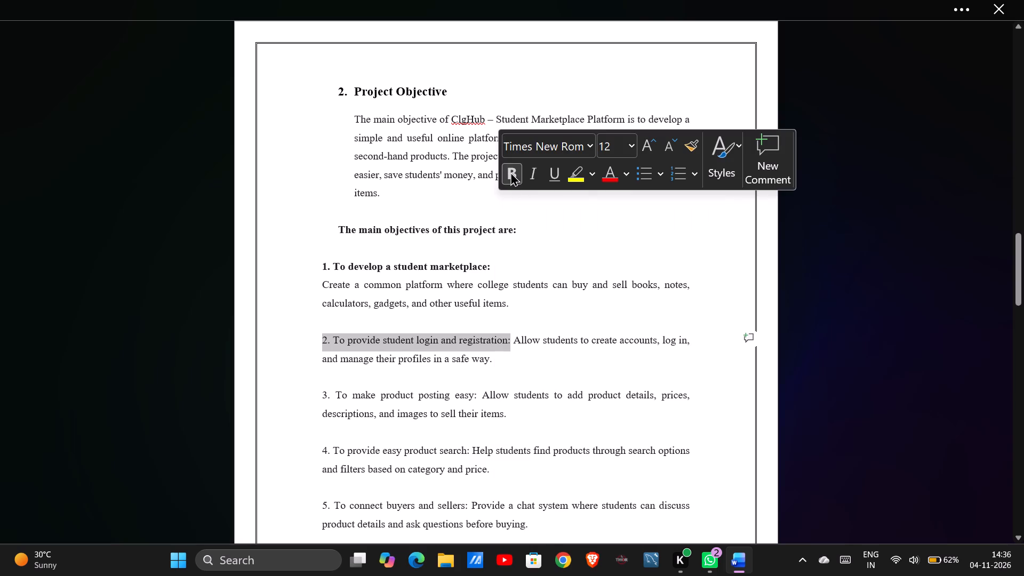
Move the second objective's description onto a new line directly below its title, undoing the extra line and automatic list numbering.
left_click(527, 341)
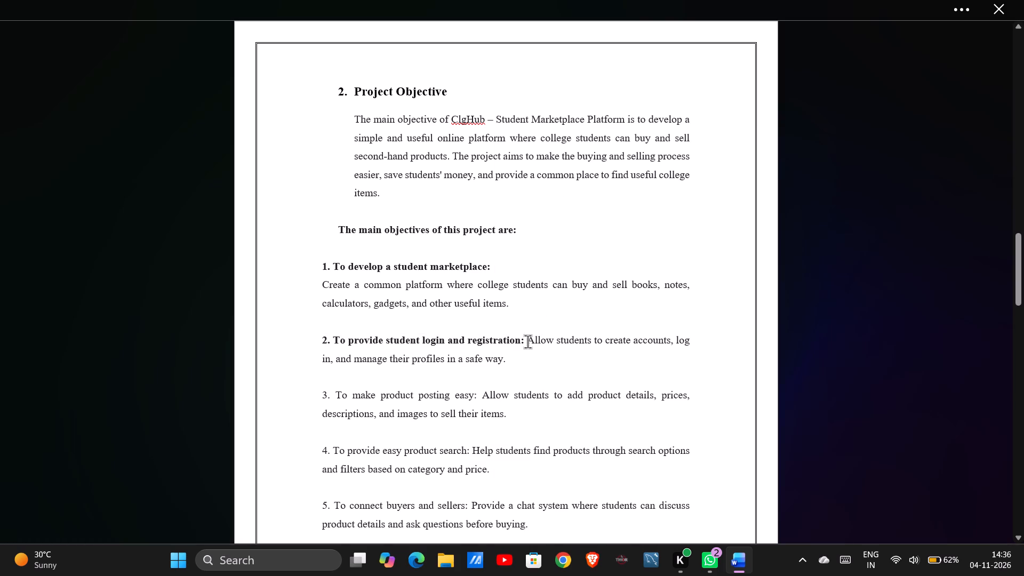
key("Return")
key("Return")
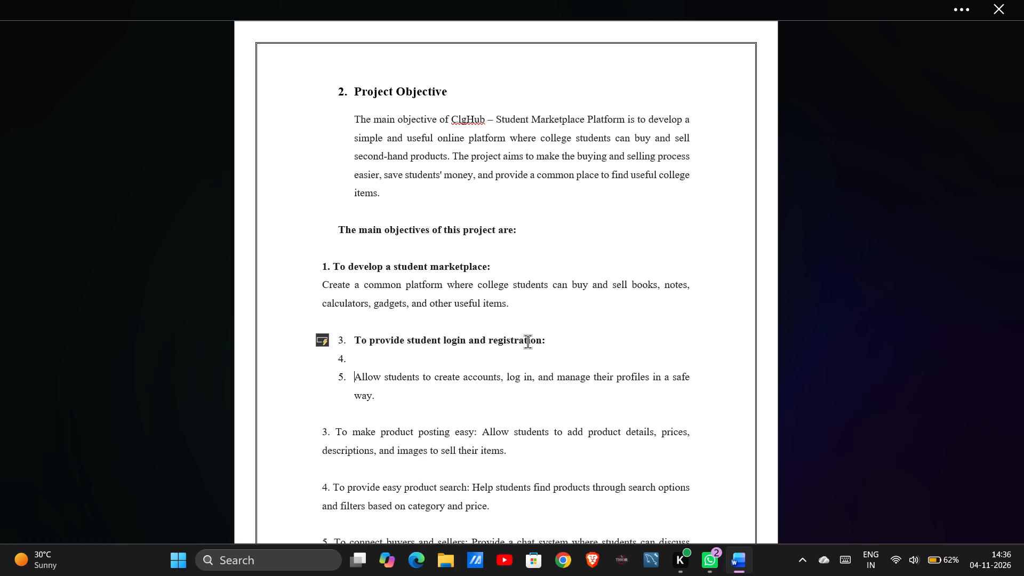
key("ctrl+z")
key("ctrl+z")
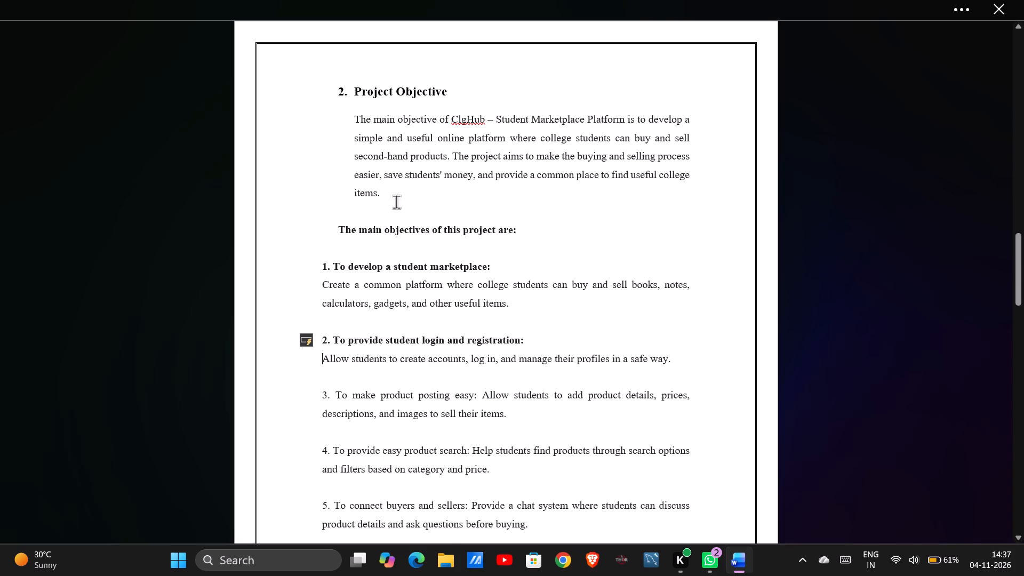
Remove the list number and indent from the Project Objective heading so it starts at the page's text margin.
left_click(351, 93)
key("BackSpace")
key("BackSpace")
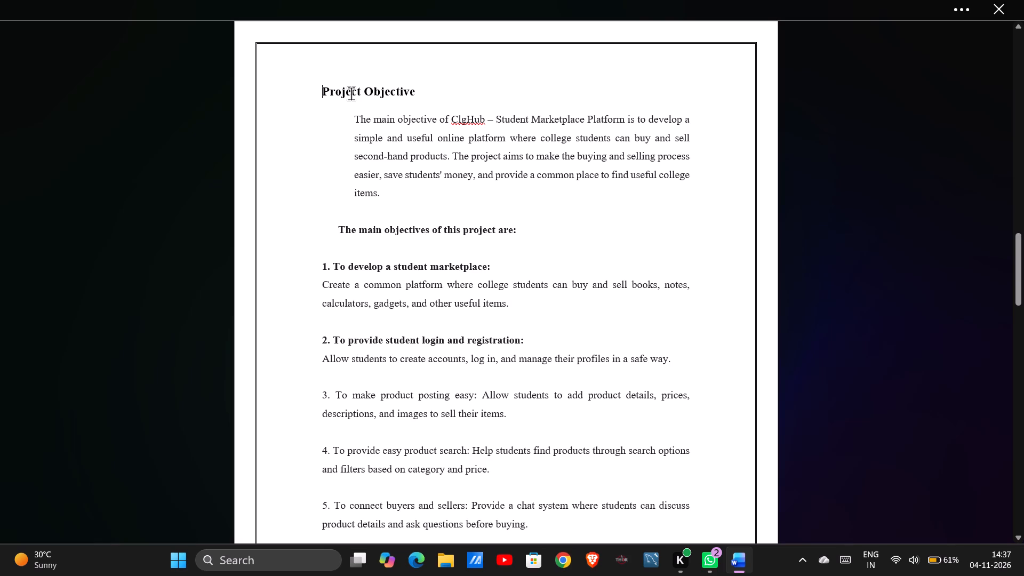
Remove the indent from the introductory paragraph under Project Objective, leaving it unbulleted and aligned with the heading.
left_click_drag(388, 193, 340, 129)
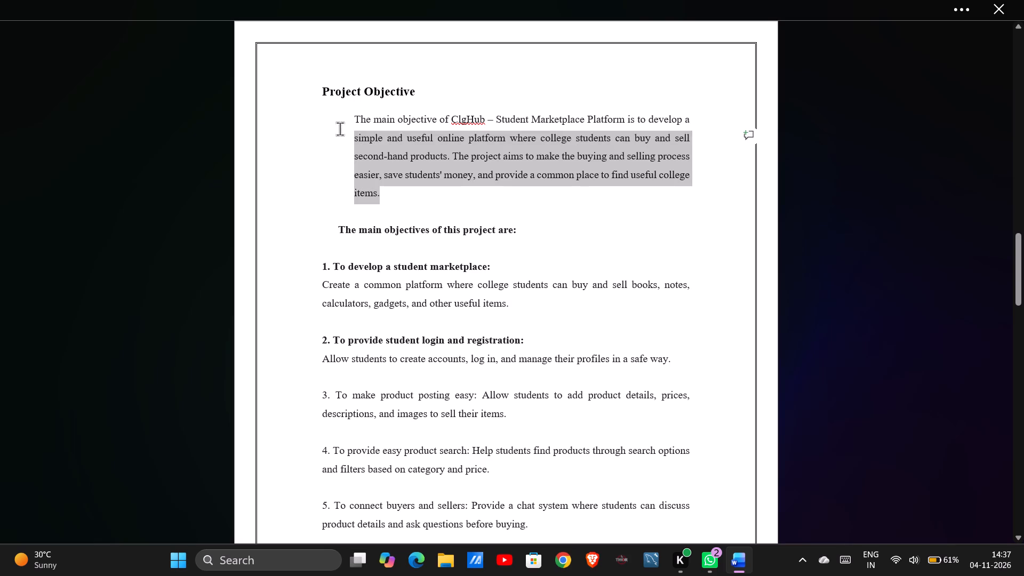
left_click_drag(340, 129, 338, 124)
left_click(482, 91)
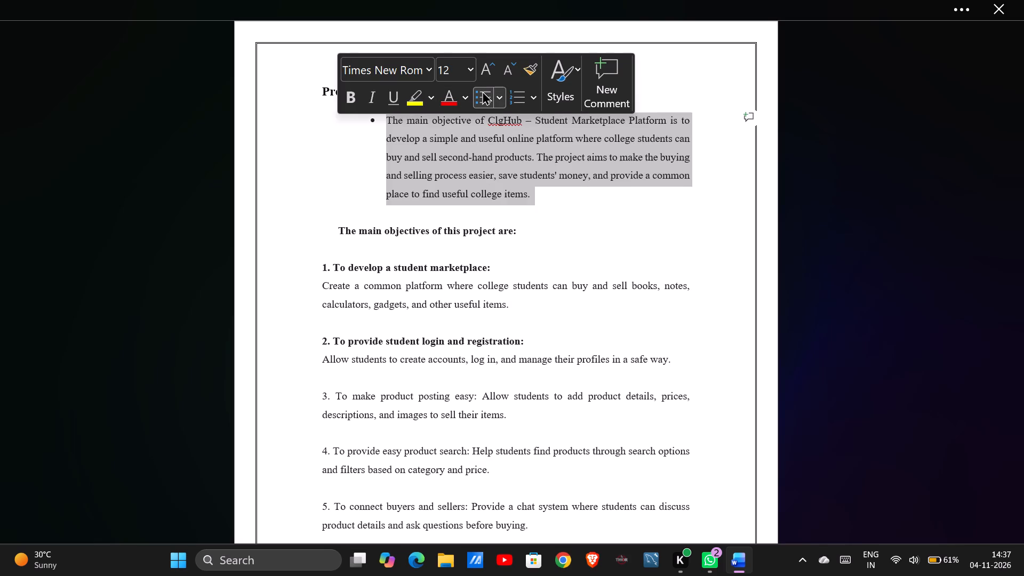
left_click(482, 91)
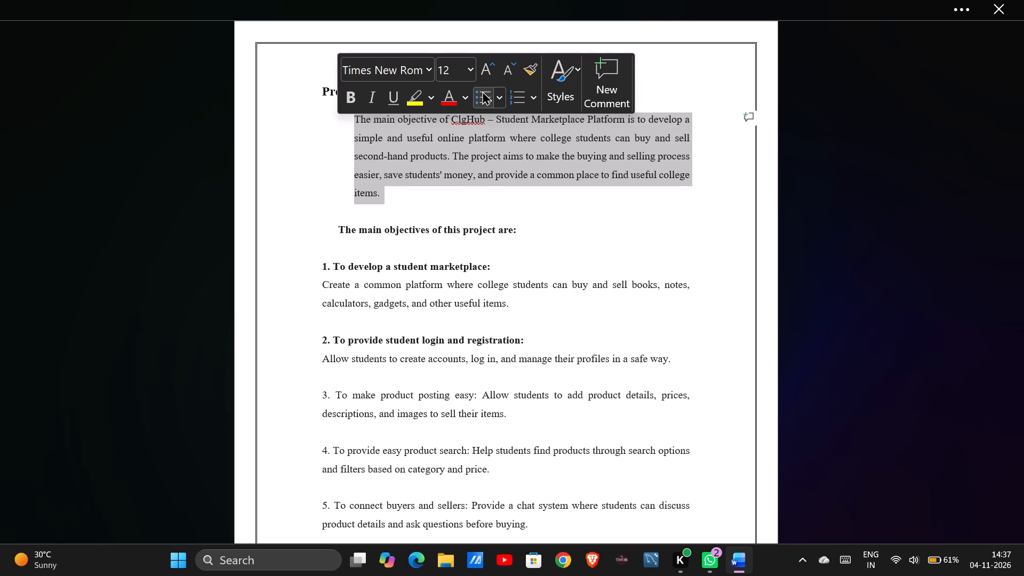
left_click(482, 91)
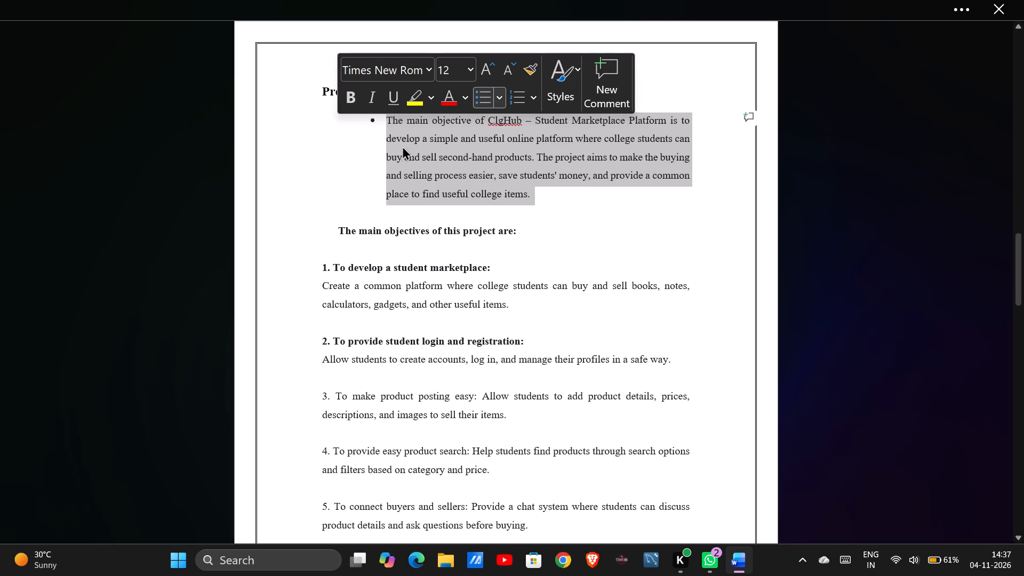
left_click(375, 121)
left_click(375, 121)
key("BackSpace")
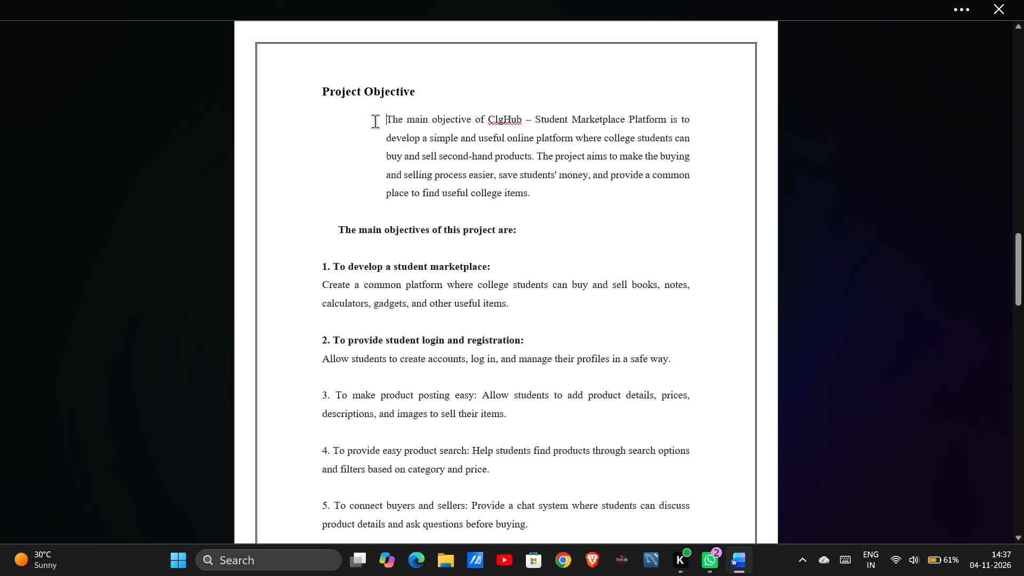
key("BackSpace")
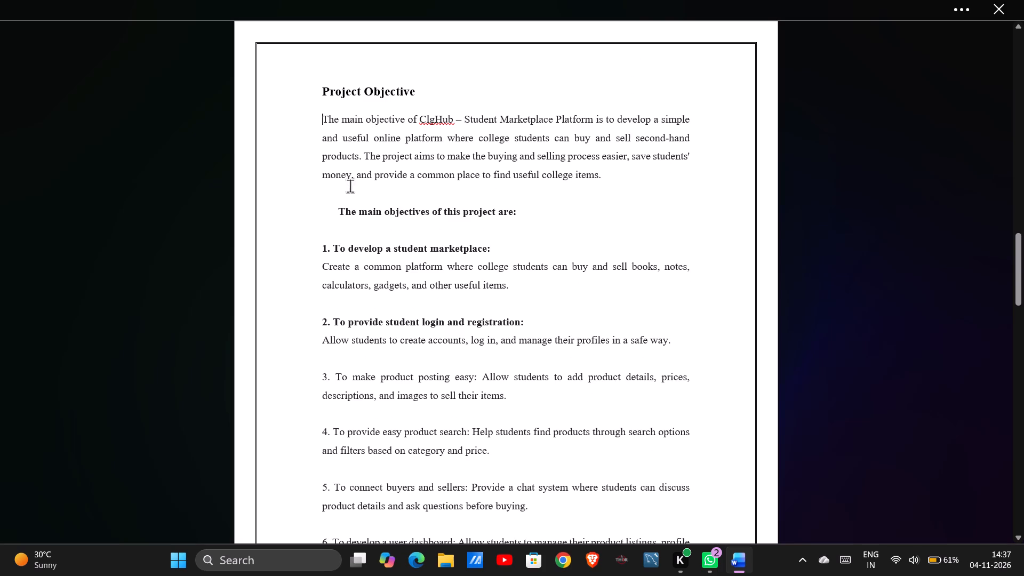
Remove the indent from the bold line "The main objectives of this project are:", keeping one blank line above it.
left_click(337, 210)
key("BackSpace")
key("BackSpace")
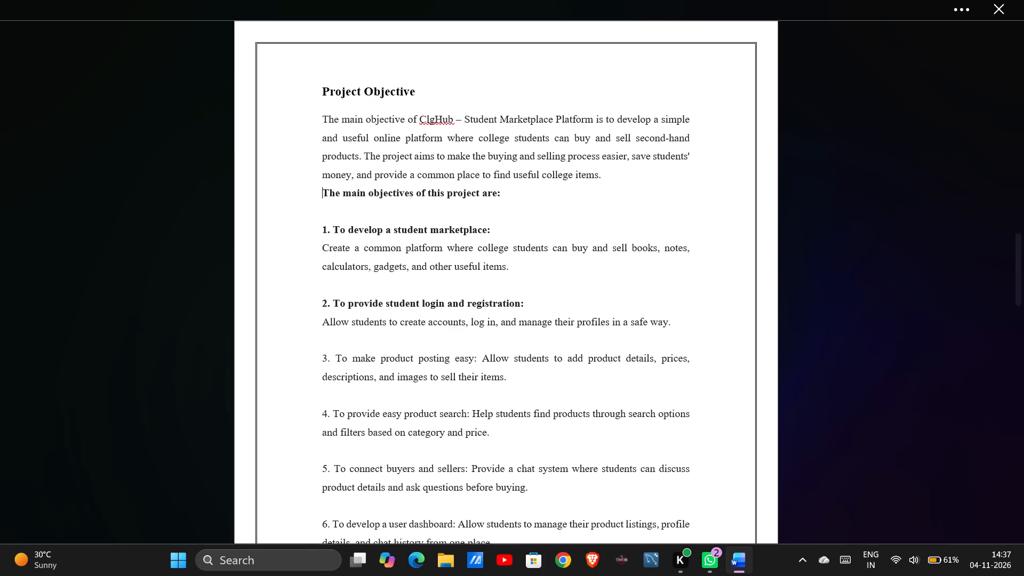
key("Return")
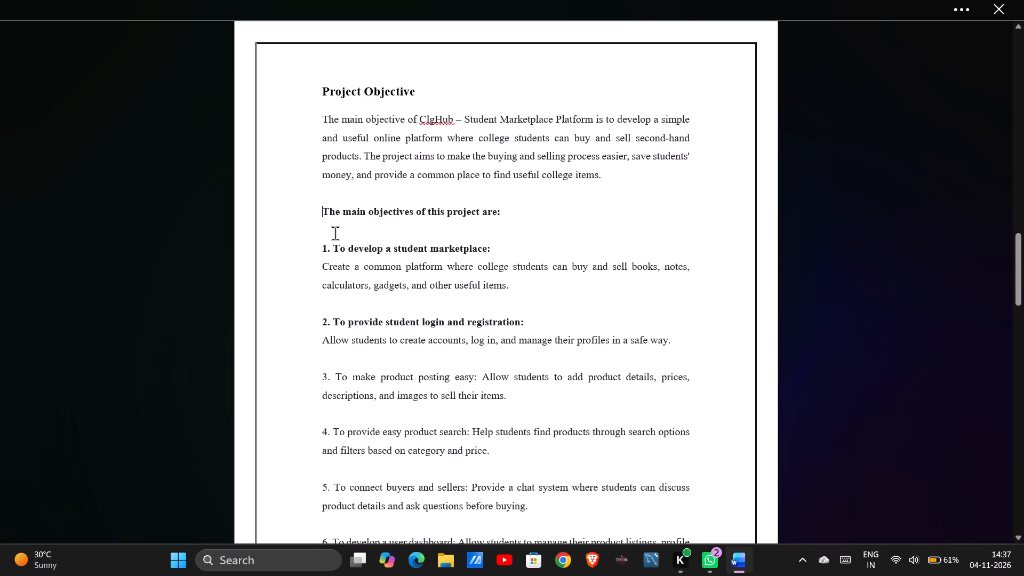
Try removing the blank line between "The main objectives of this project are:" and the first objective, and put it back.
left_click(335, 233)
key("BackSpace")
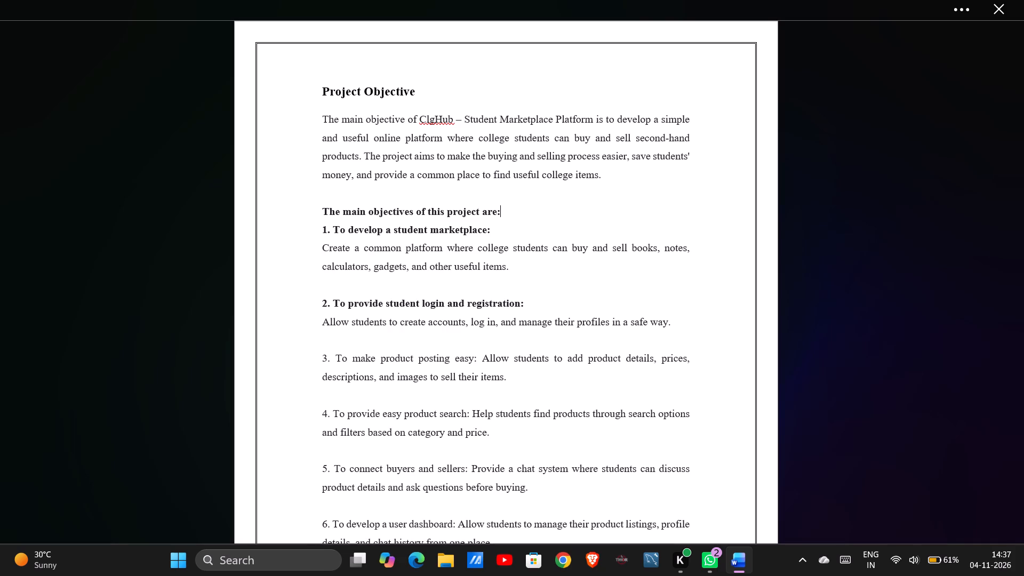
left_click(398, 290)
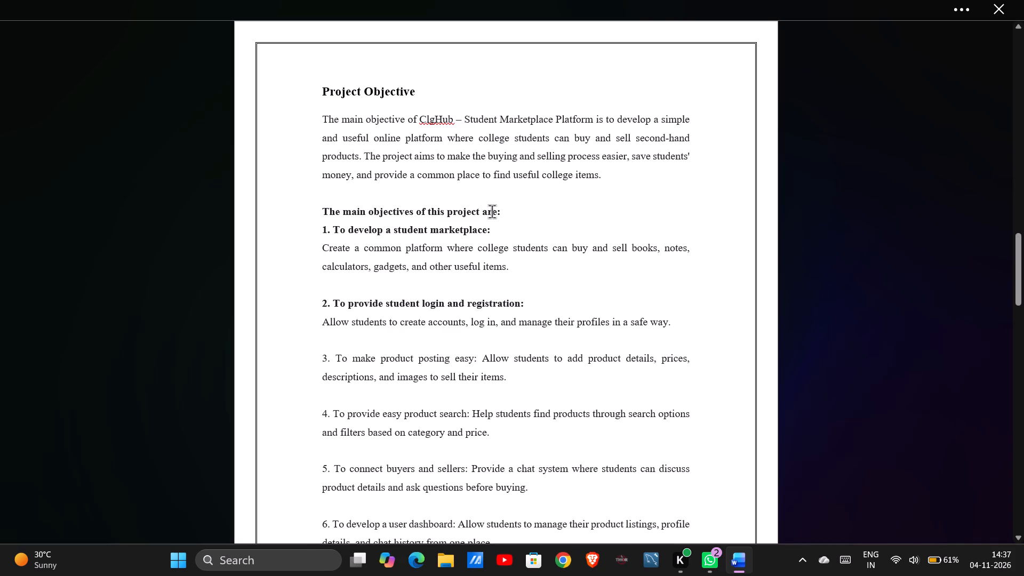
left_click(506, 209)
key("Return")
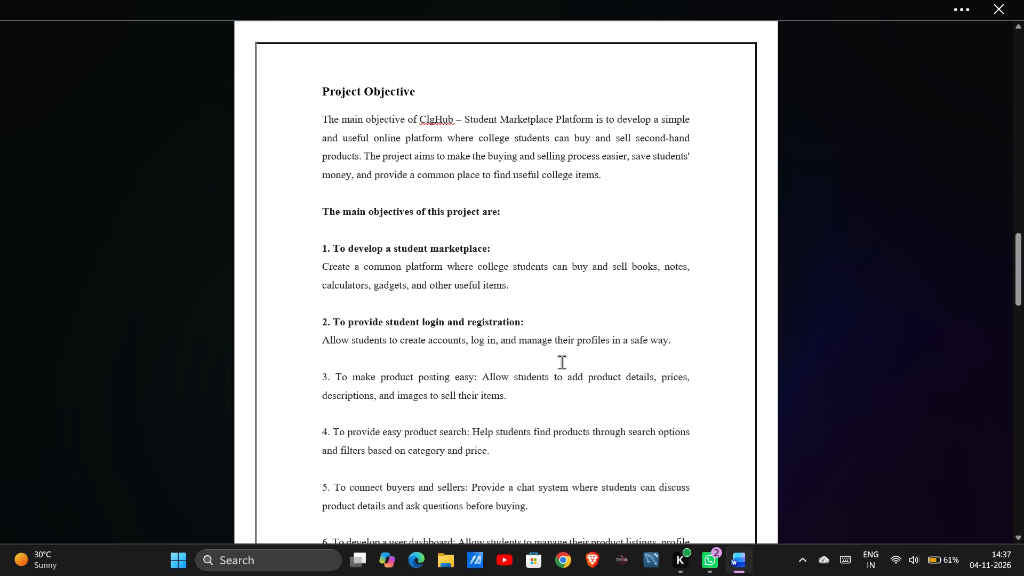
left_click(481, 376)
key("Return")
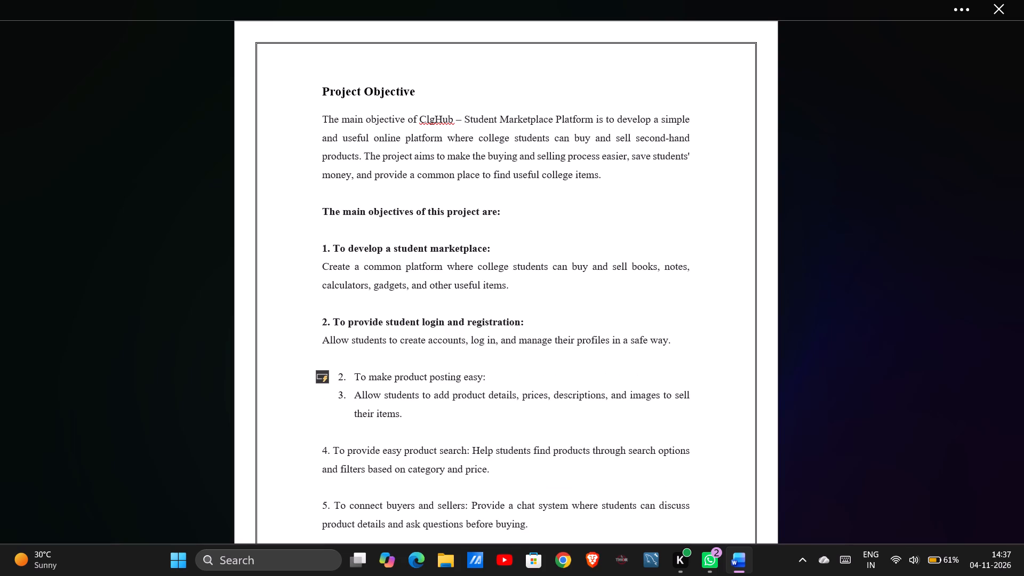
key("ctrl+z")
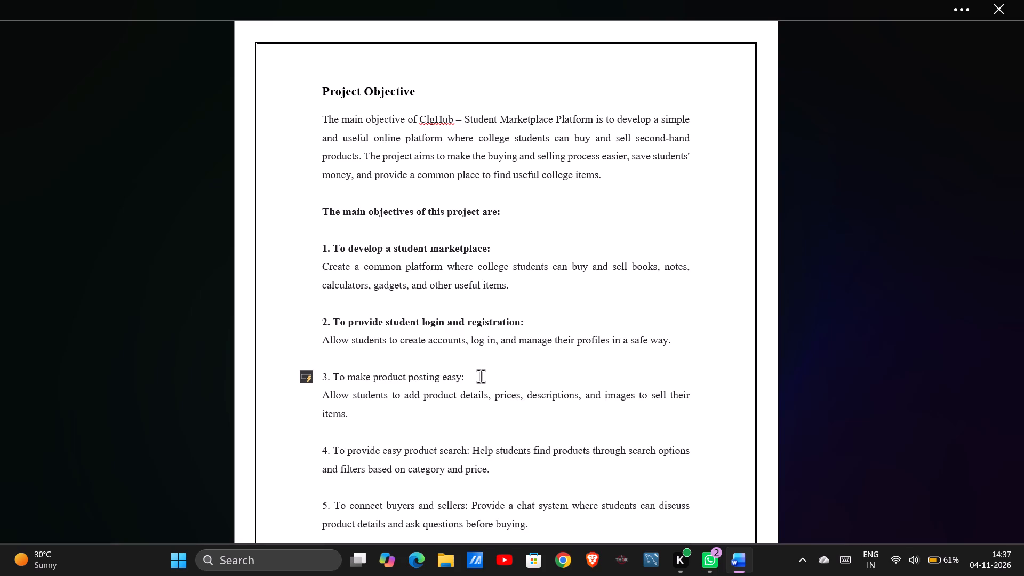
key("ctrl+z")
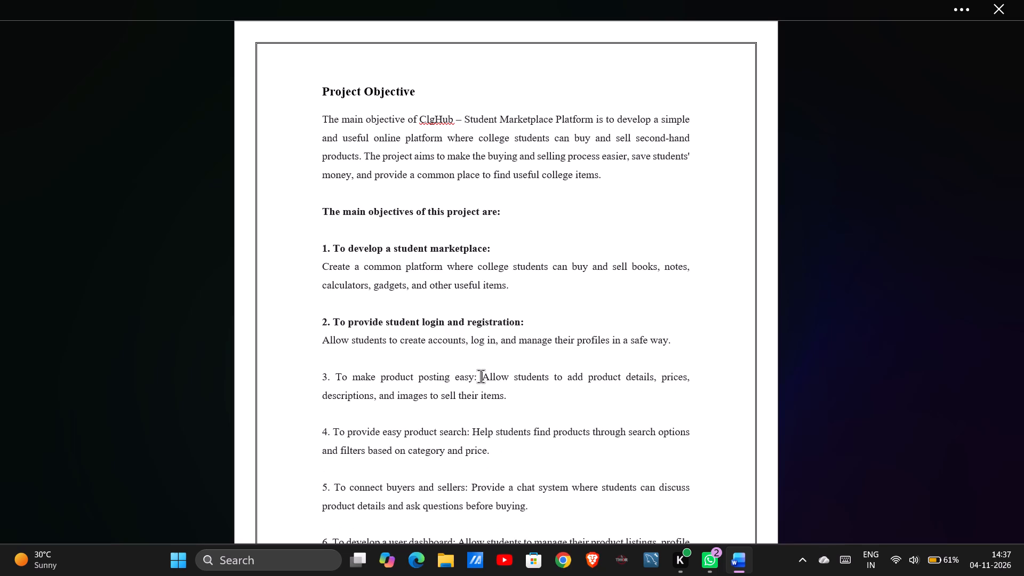
Put objective 3's description on its own line below "To make product posting easy:", without a leading space or automatic numbering.
key("Left")
key("Return")
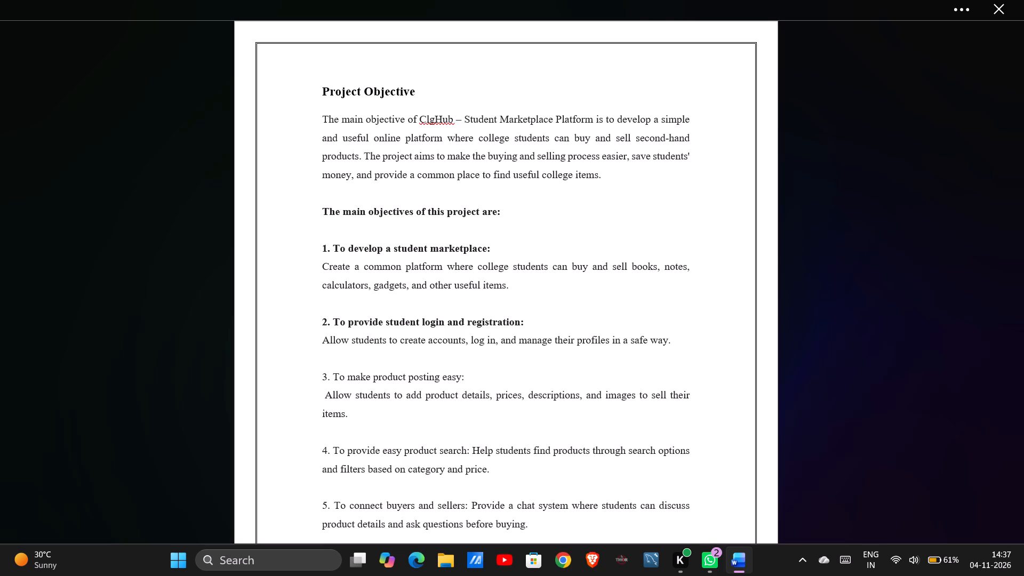
key("Right")
key("BackSpace")
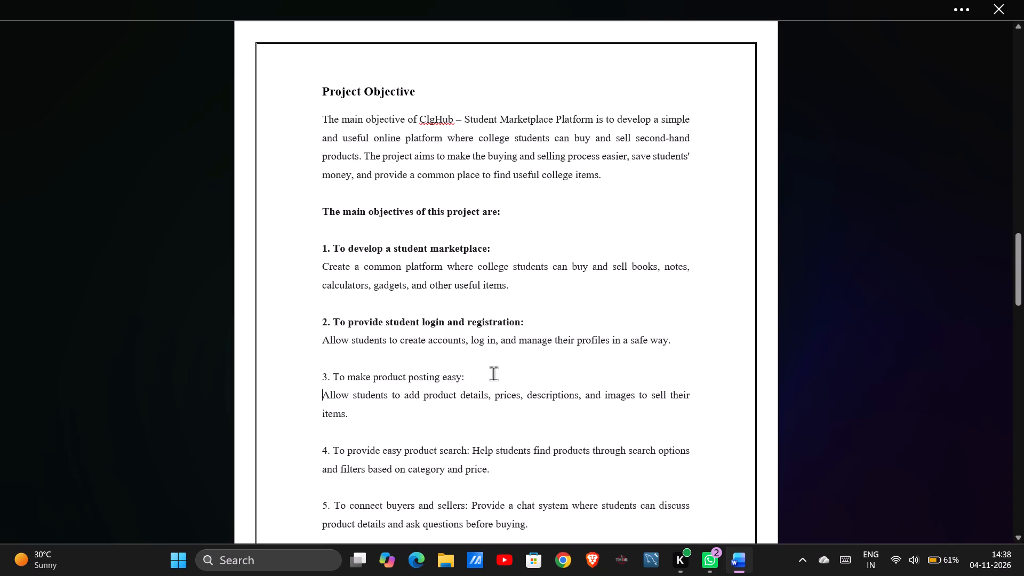
Remove the bold formatting from the titles of objective 2 and objective 1 under Project Objective.
left_click_drag(529, 321, 324, 319)
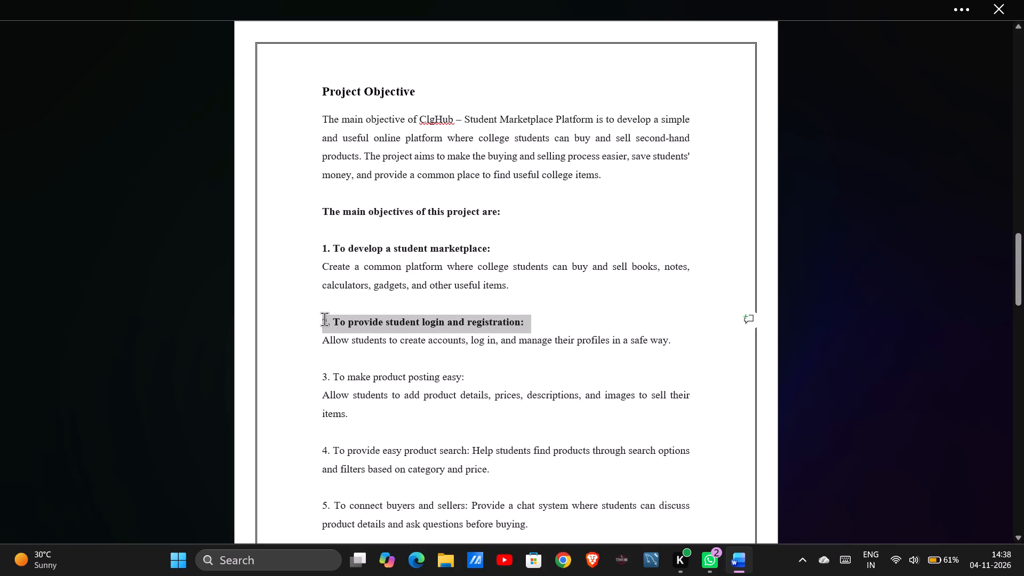
left_click_drag(324, 319, 324, 318)
left_click(343, 286)
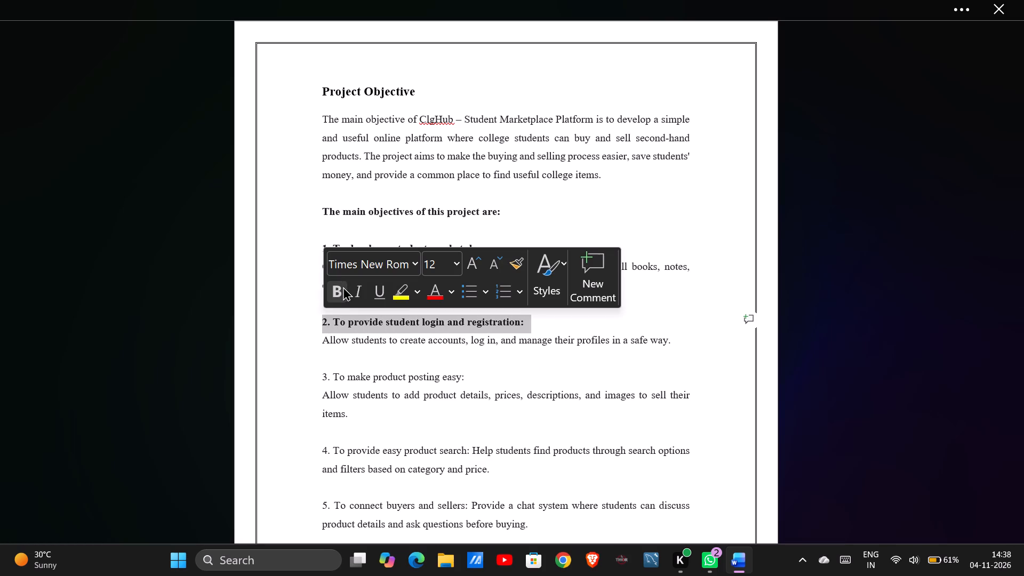
left_click(414, 351)
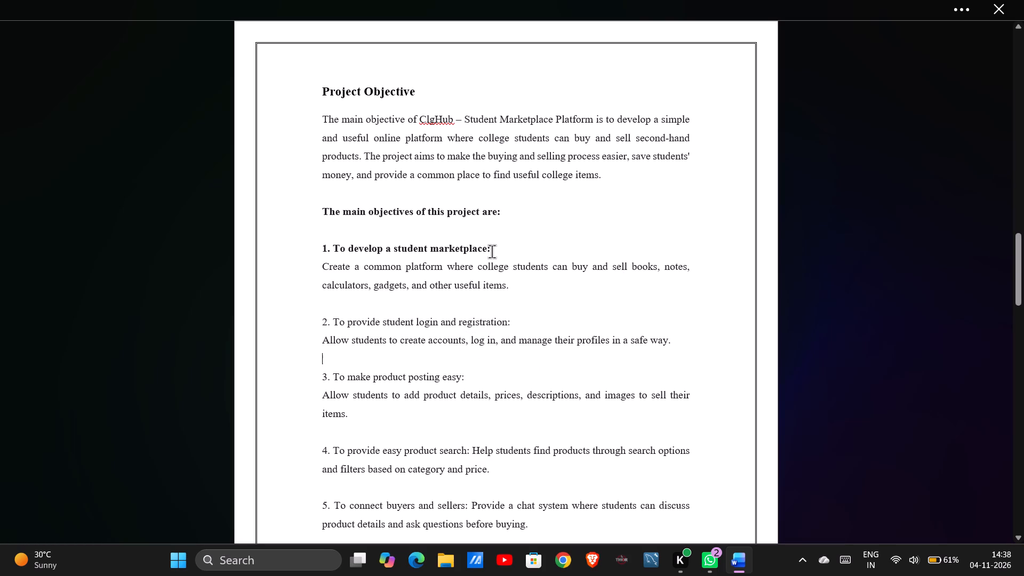
left_click_drag(494, 251, 316, 244)
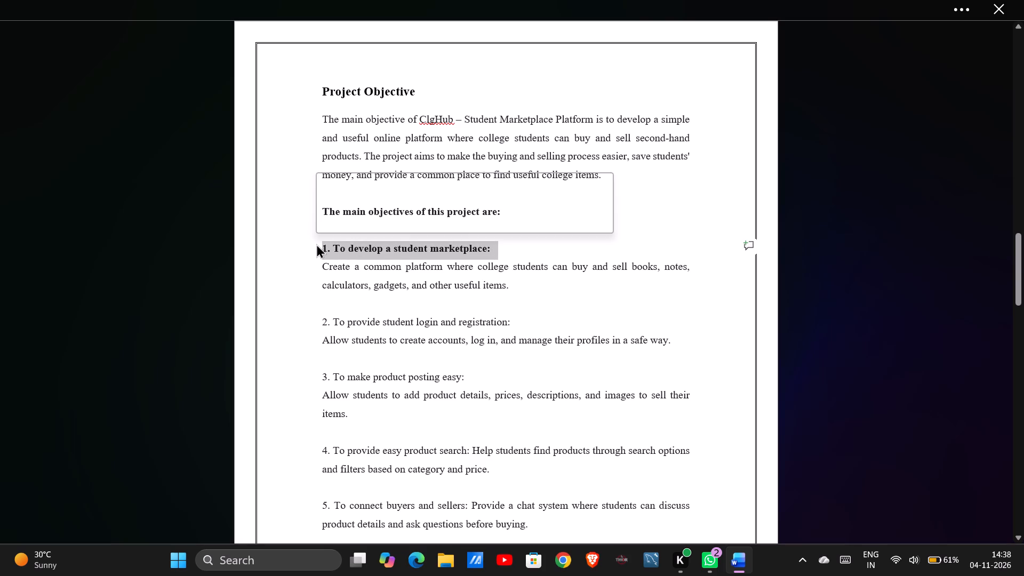
left_click(332, 214)
Put the descriptions of objectives 4 and 5 on their own lines below their titles, without a leading space.
scroll(414, 341, "down", 1)
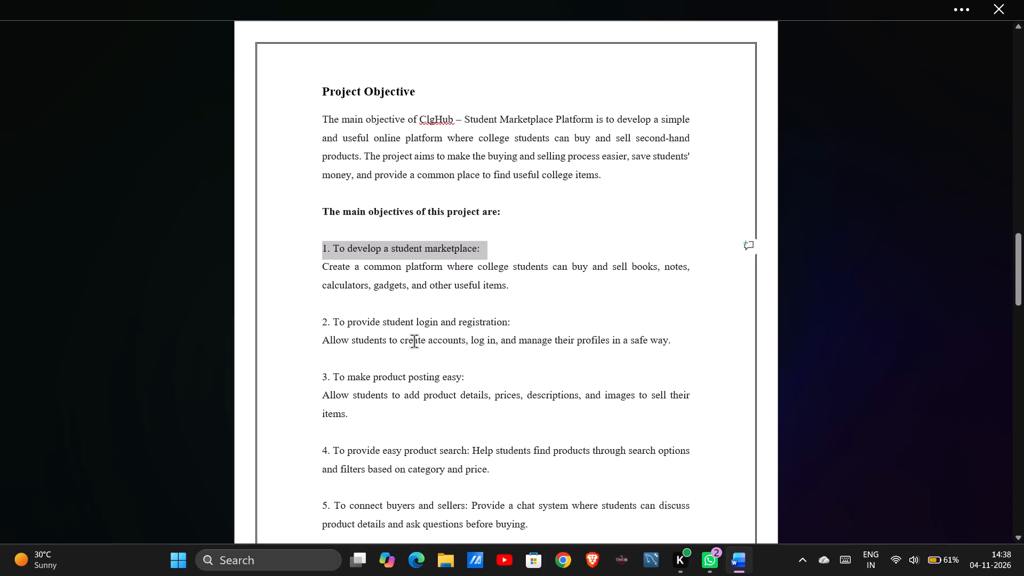
scroll(414, 341, "down", 1)
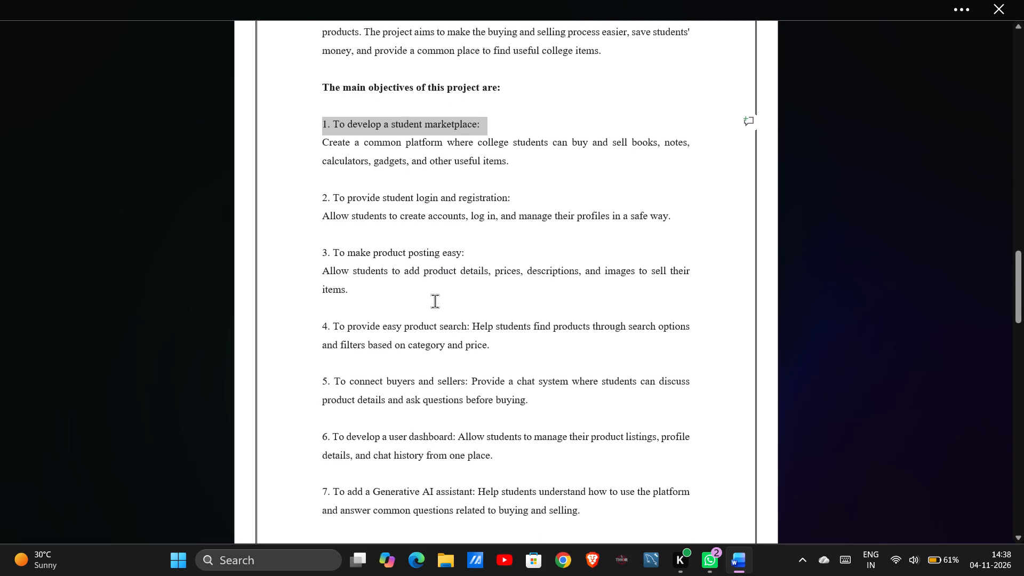
left_click(468, 324)
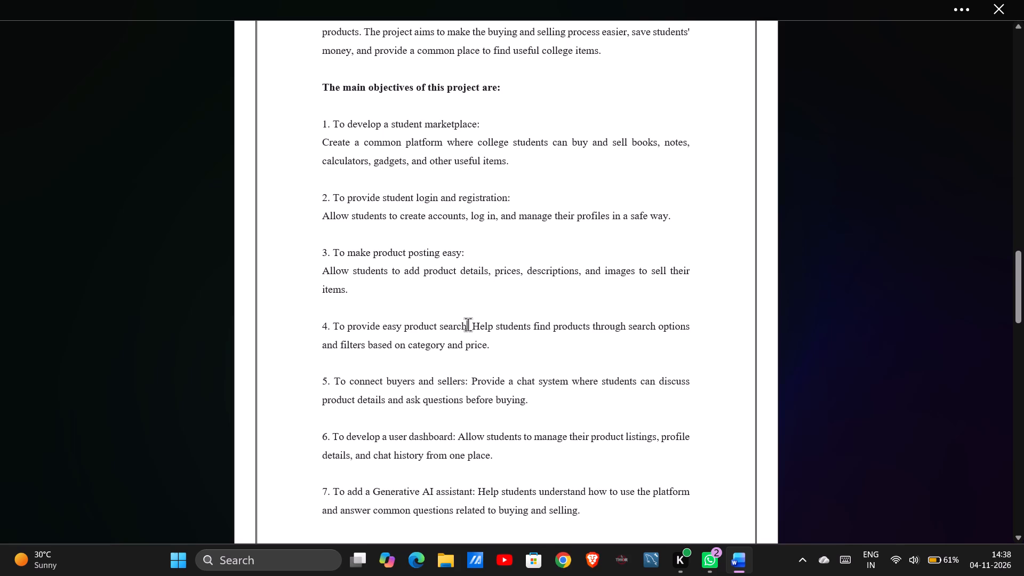
key("Right")
key("Right")
key("BackSpace")
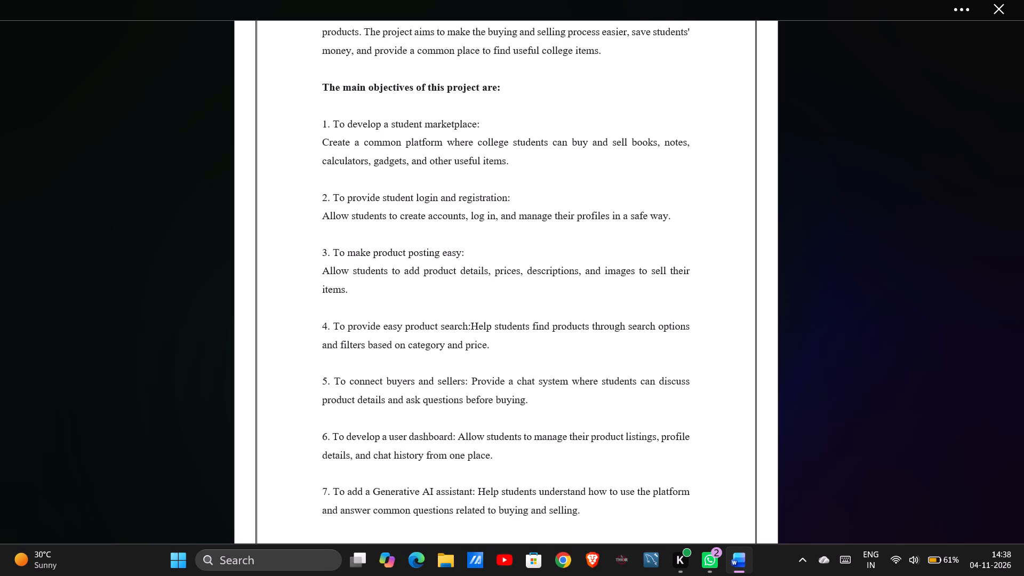
key("Return")
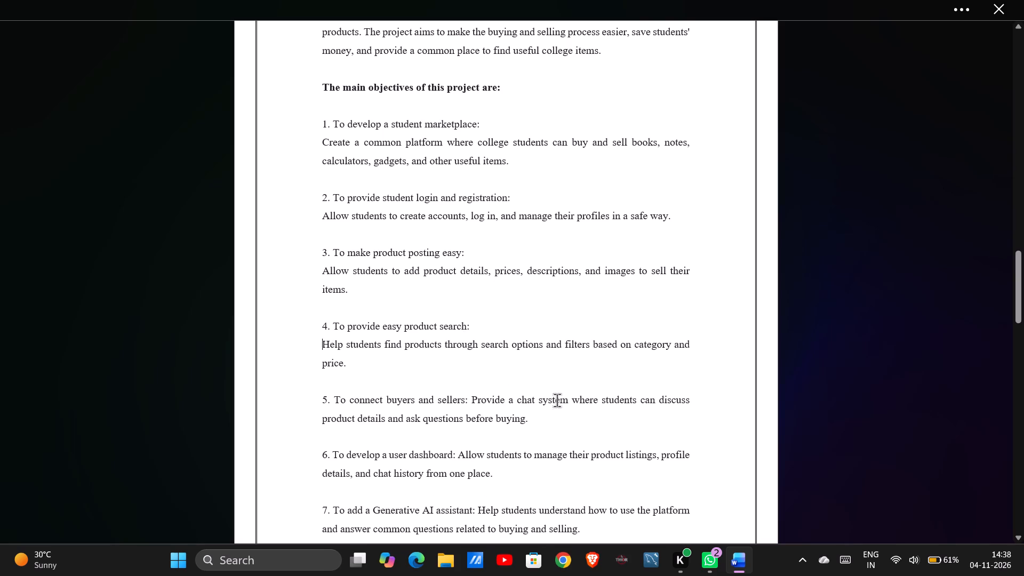
left_click(470, 399)
key("BackSpace")
key("Return")
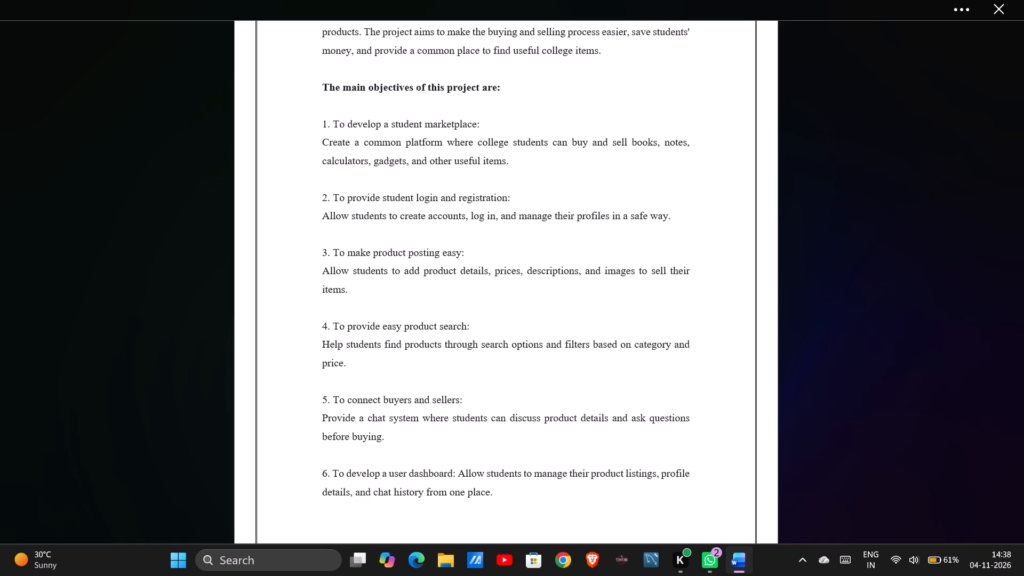
Review the layout of the Introduction and Project Objective pages, comparing their headings, indentation and spacing, including the objectives still to split.
scroll(451, 402, "down", 2)
scroll(451, 402, "up", 1)
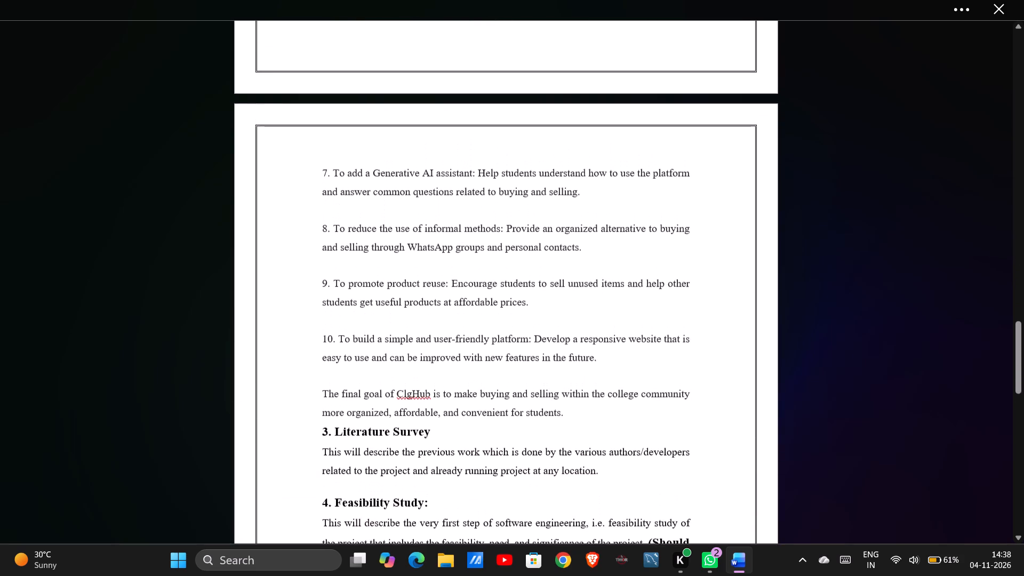
scroll(451, 402, "up", 1)
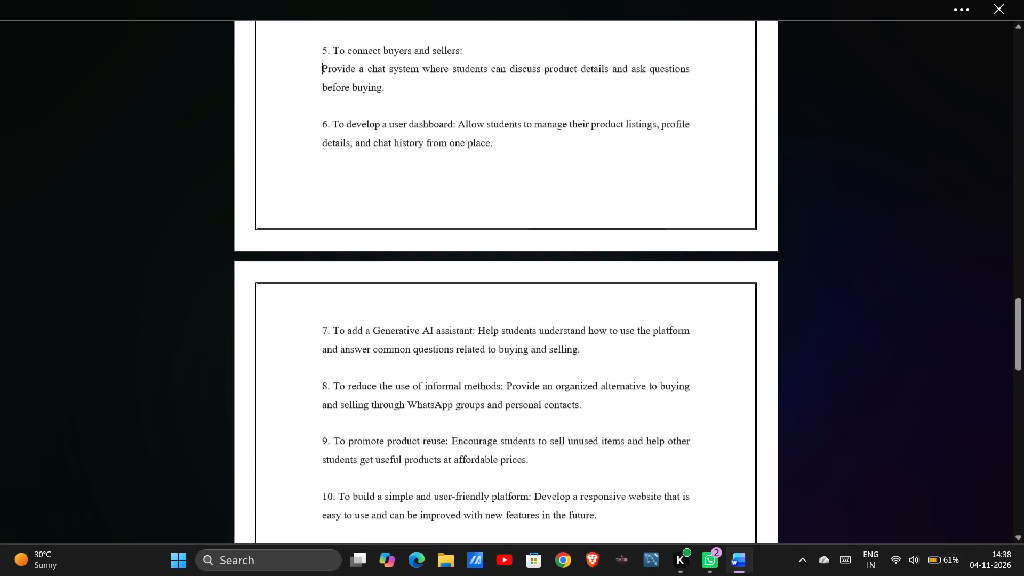
scroll(451, 402, "up", 4)
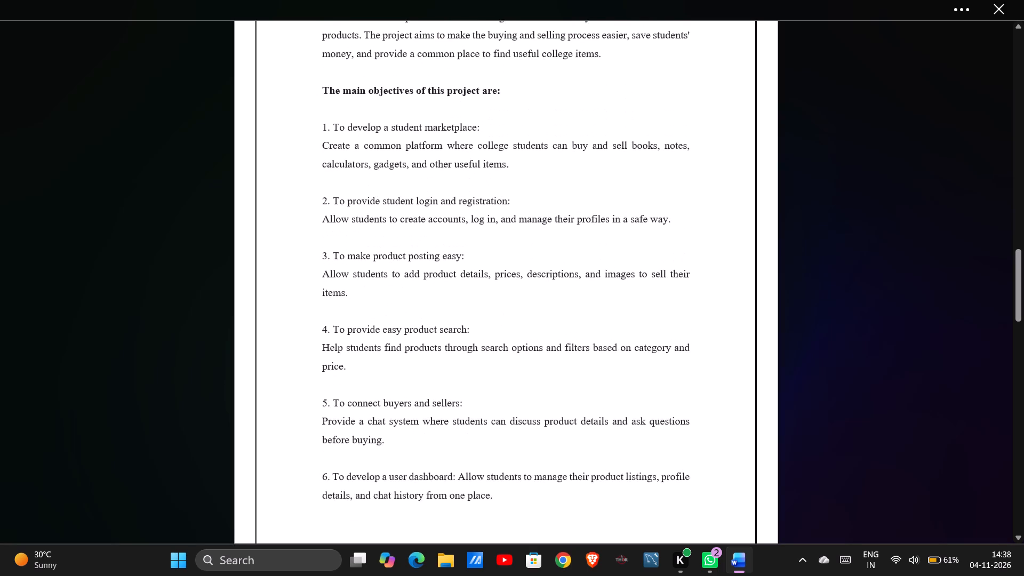
scroll(451, 402, "up", 2)
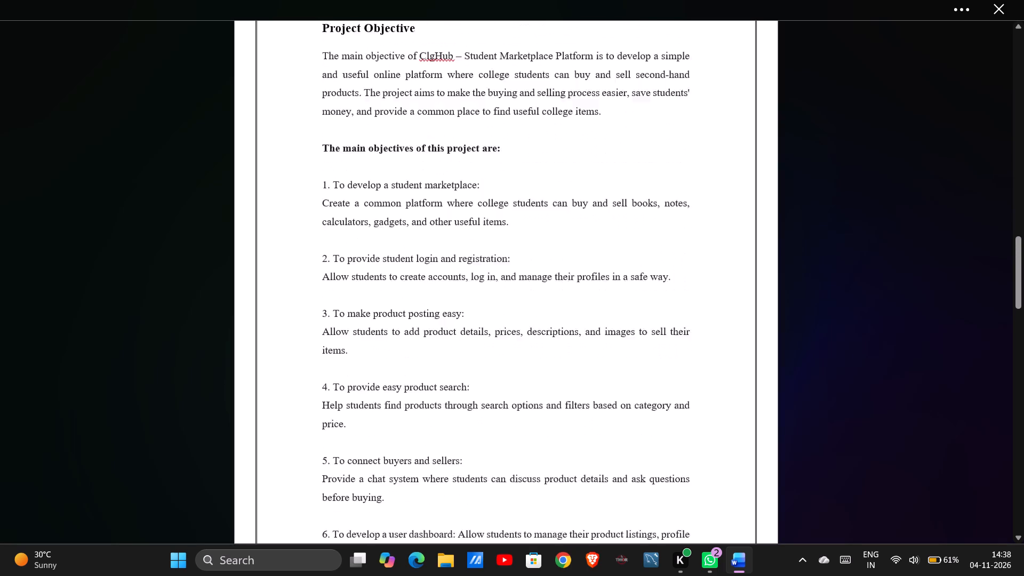
scroll(451, 402, "up", 2)
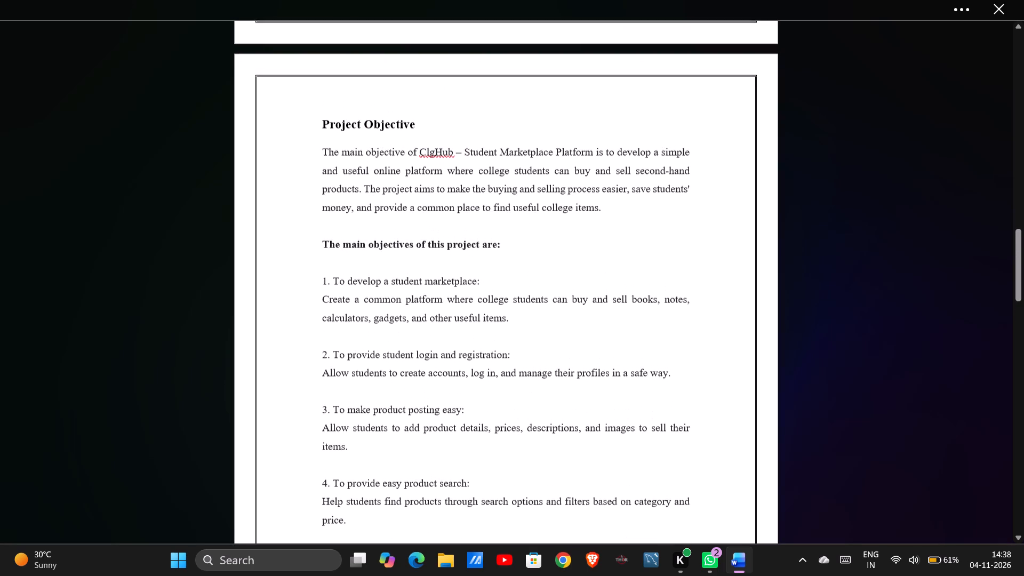
scroll(451, 402, "up", 3)
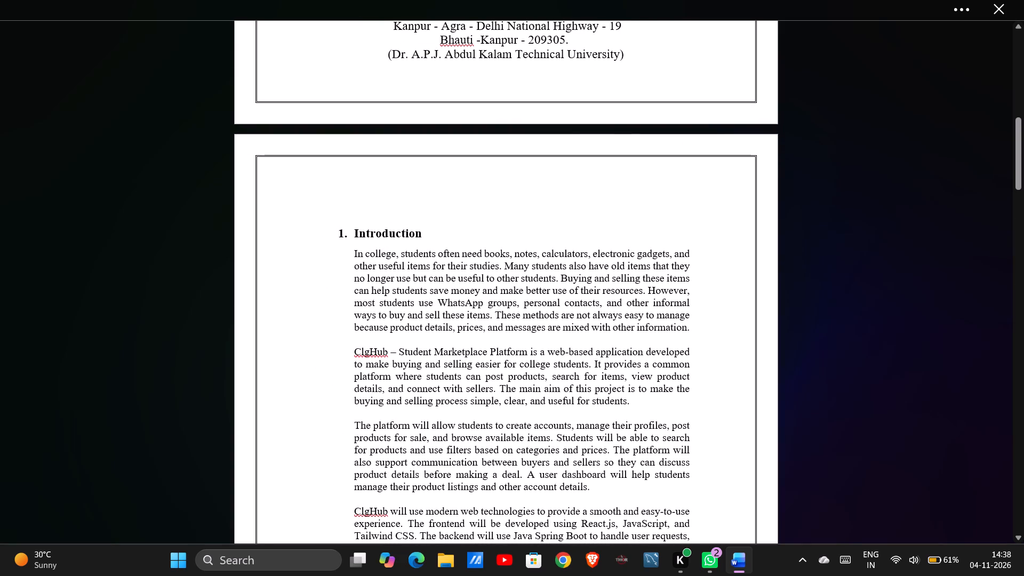
scroll(451, 402, "down", 1)
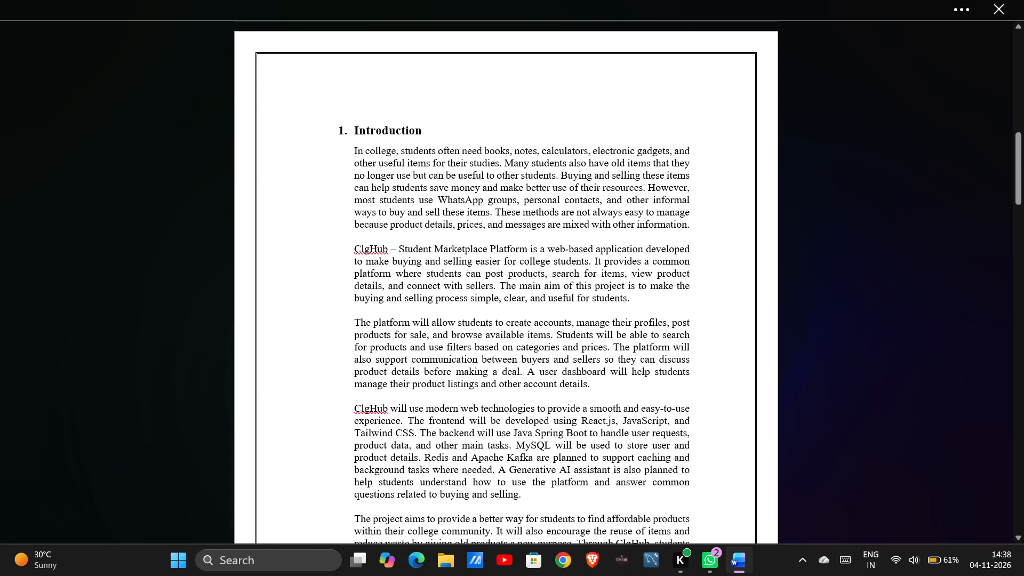
scroll(451, 402, "down", 3)
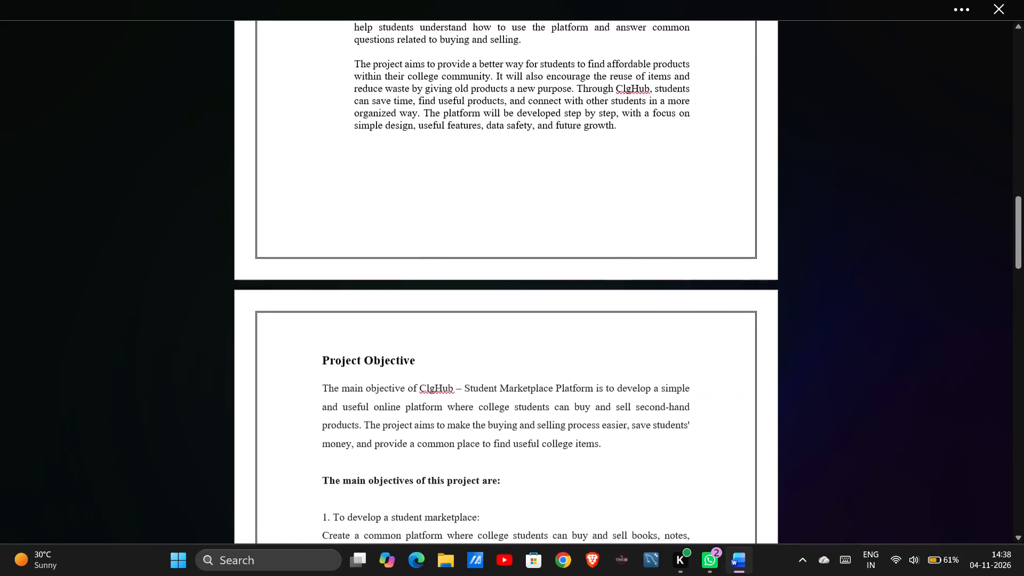
scroll(451, 402, "down", 1)
scroll(451, 402, "up", 1)
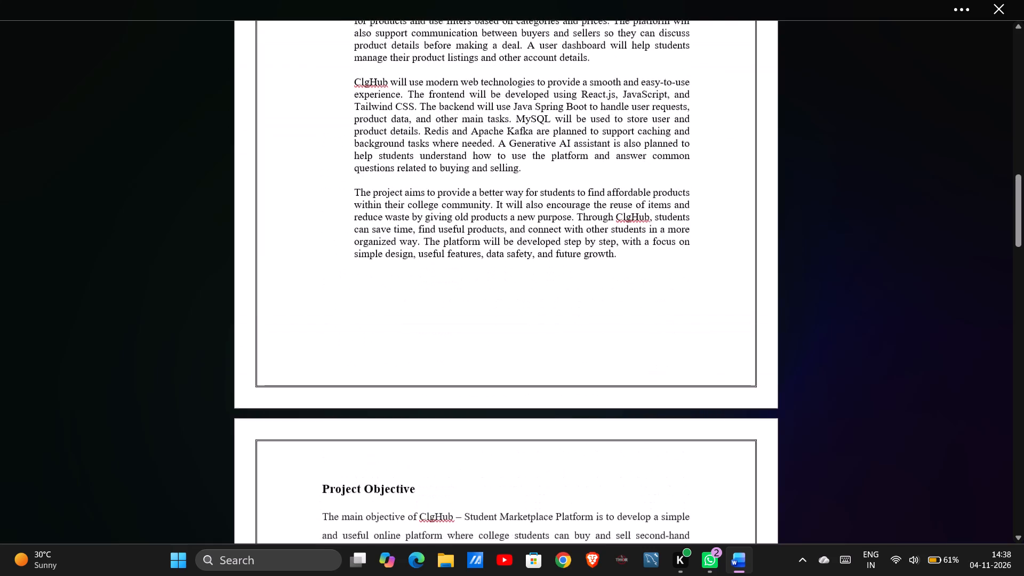
scroll(451, 402, "up", 1)
scroll(451, 402, "down", 1)
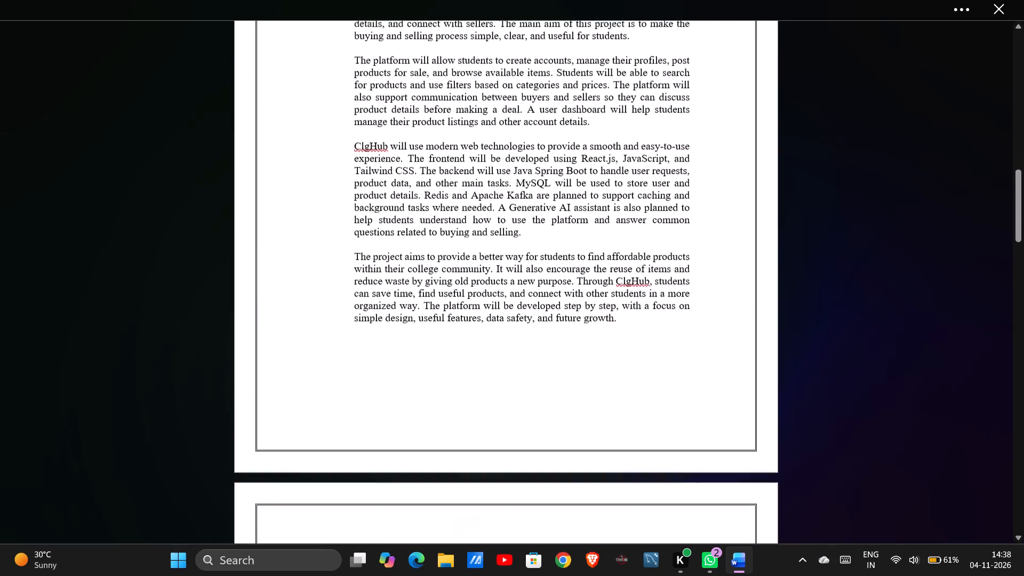
scroll(451, 402, "down", 1)
scroll(451, 402, "up", 1)
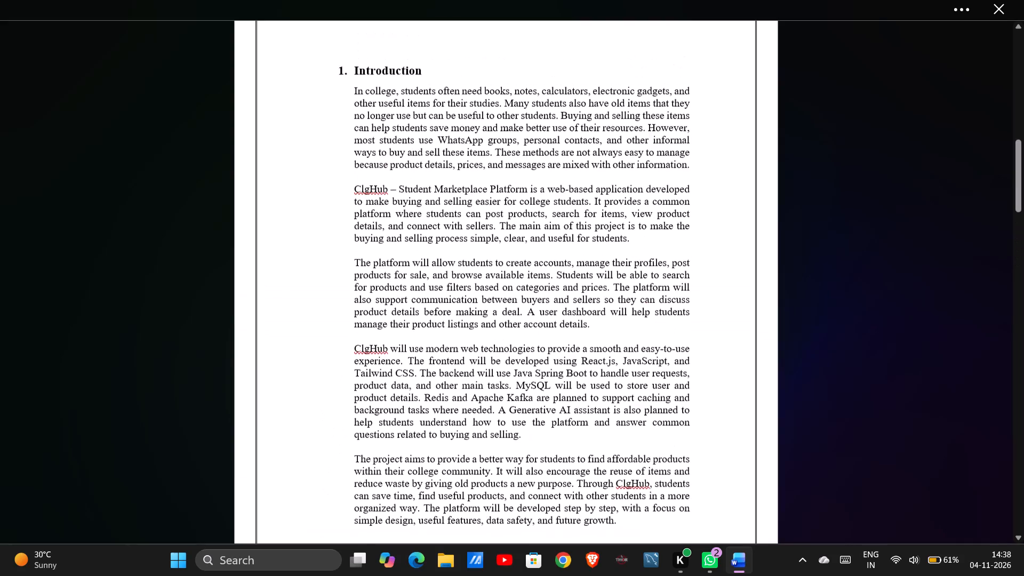
scroll(451, 402, "up", 1)
scroll(451, 402, "down", 3)
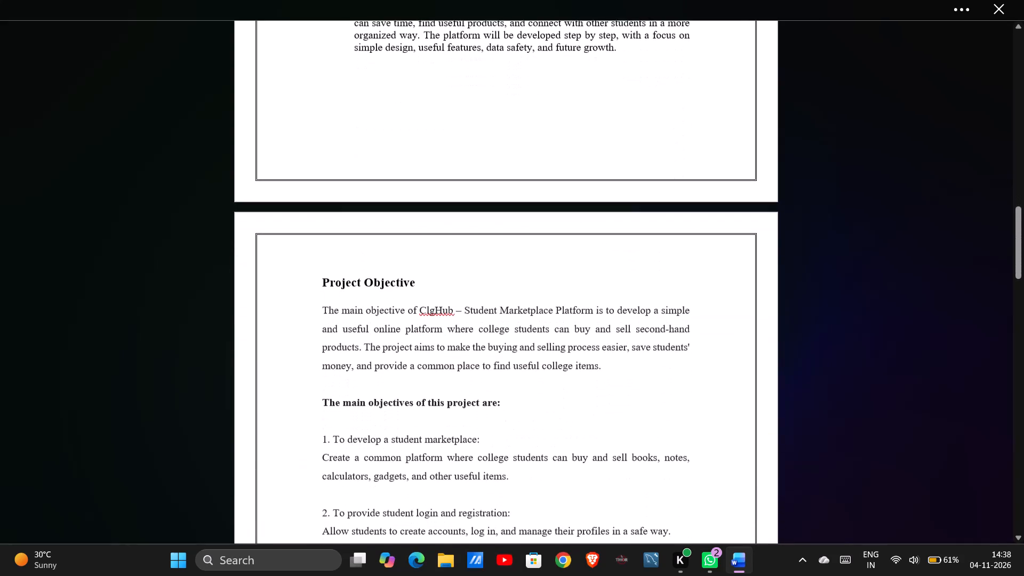
scroll(451, 402, "down", 2)
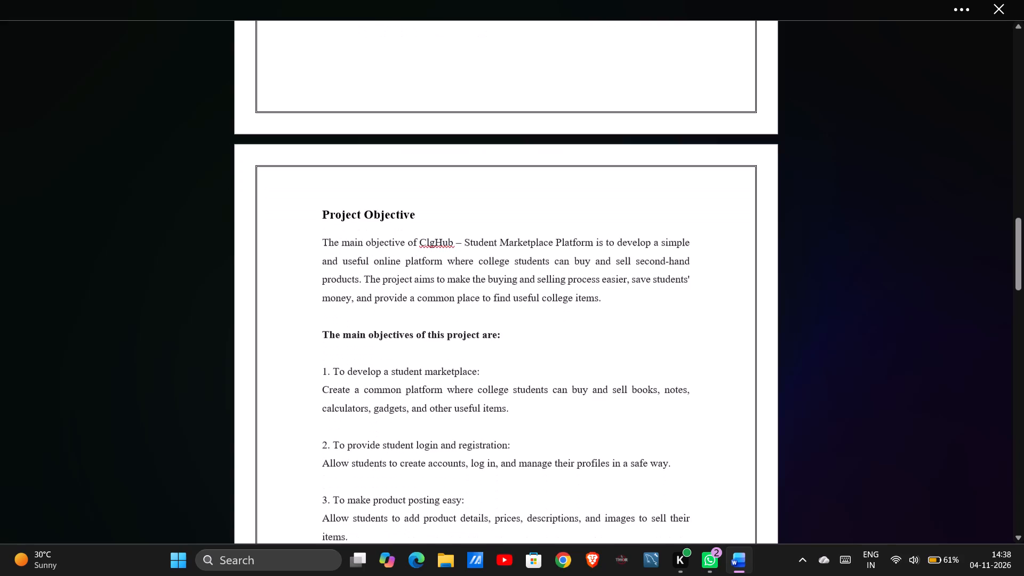
scroll(451, 402, "down", 1)
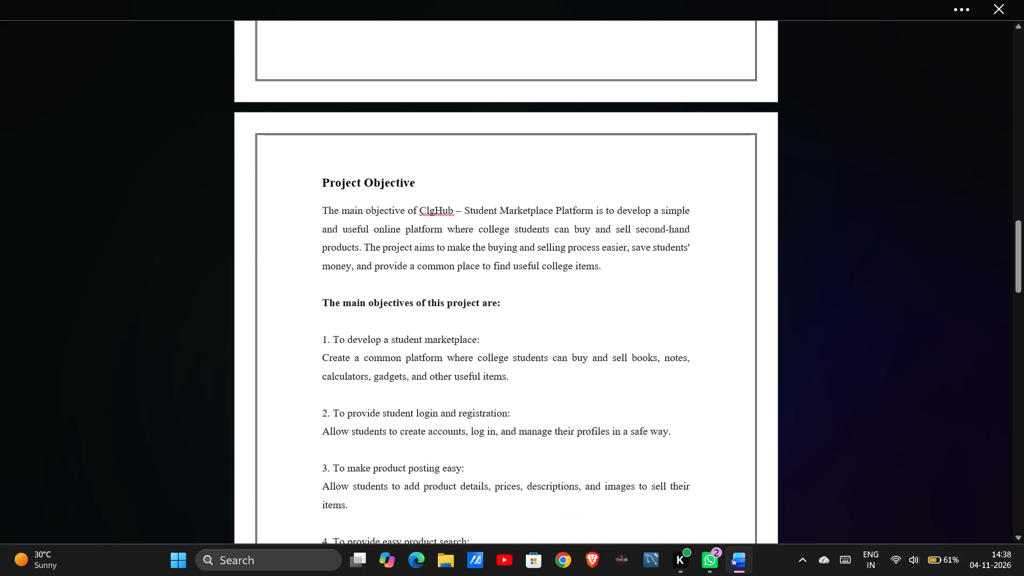
scroll(451, 402, "down", 1)
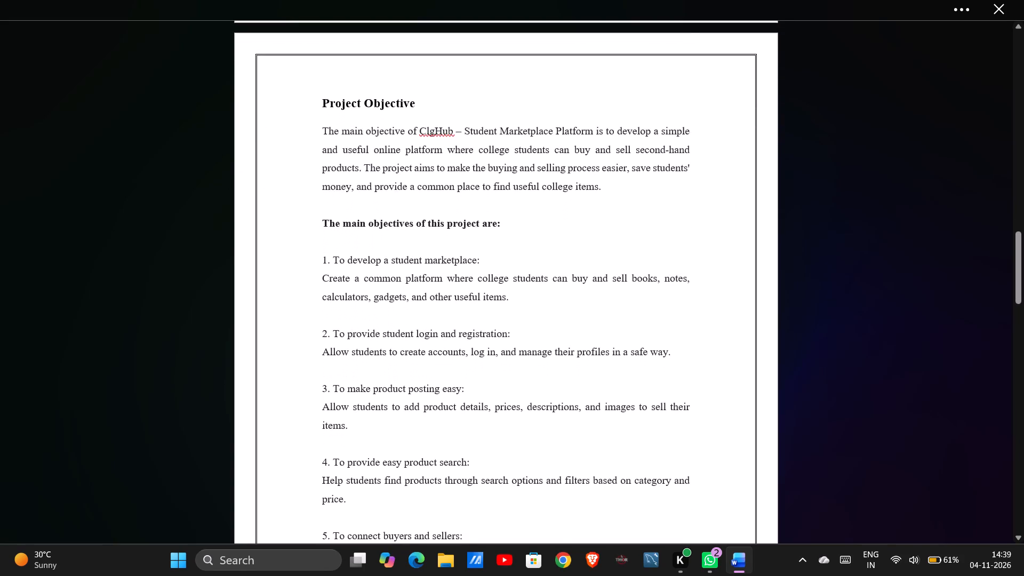
scroll(451, 402, "down", 2)
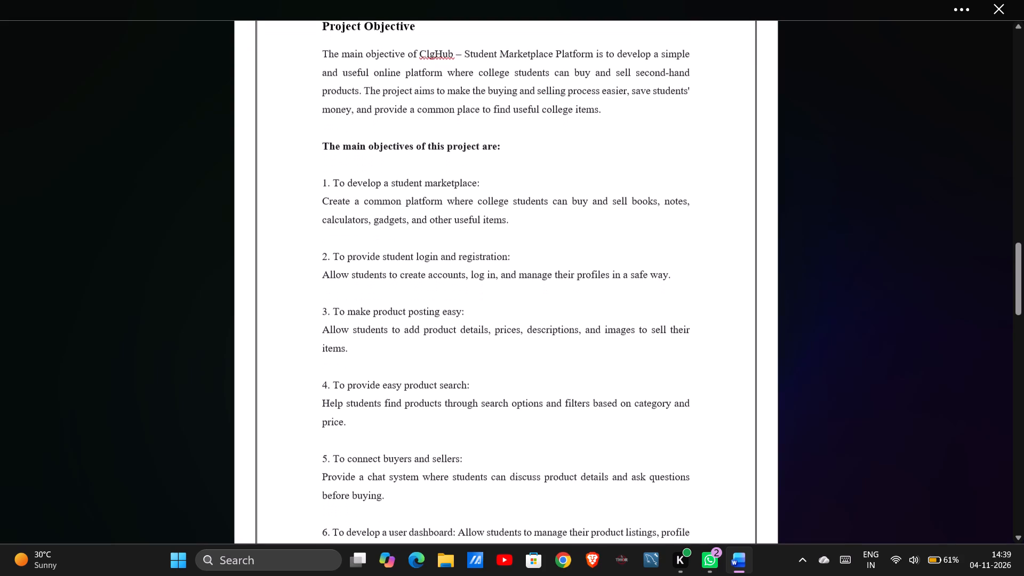
scroll(451, 402, "down", 1)
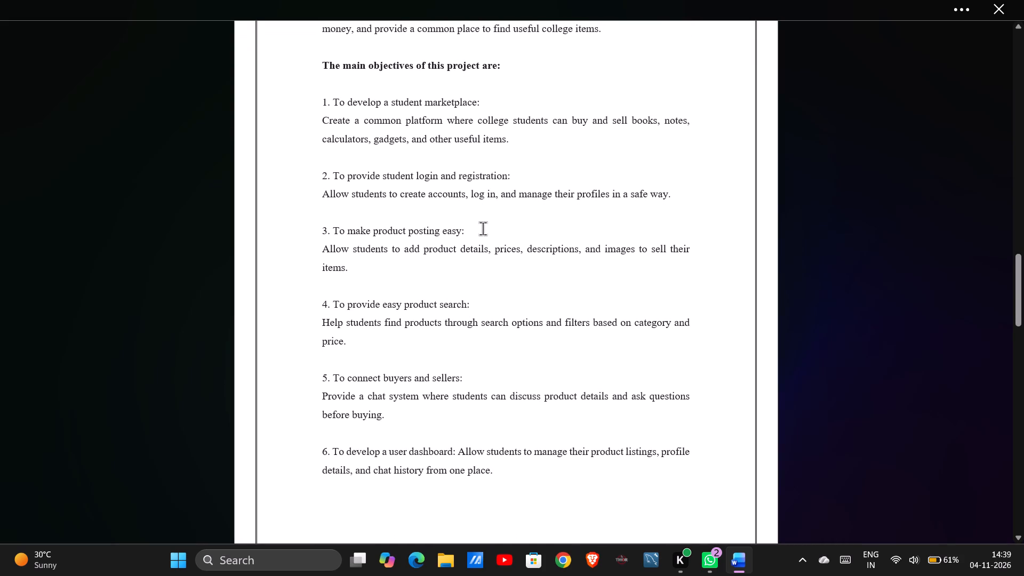
Put objective 6's description on its own line below "To develop a user dashboard:", without a leading space.
scroll(483, 228, "down", 1)
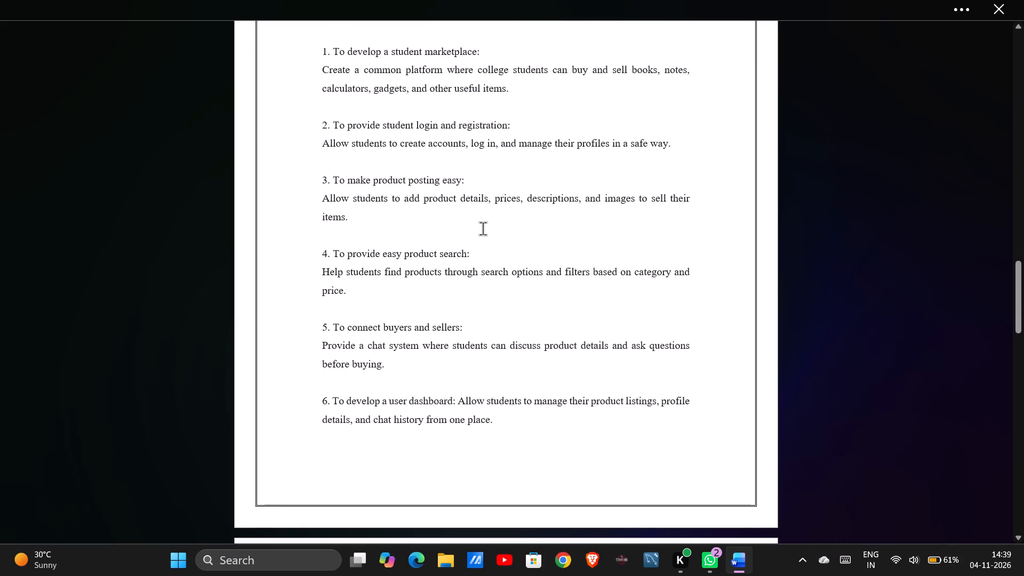
left_click(458, 403)
key("BackSpace")
key("Return")
Insert a page break after objective 6's description and remove one extra blank line before objective 7.
scroll(458, 403, "down", 1)
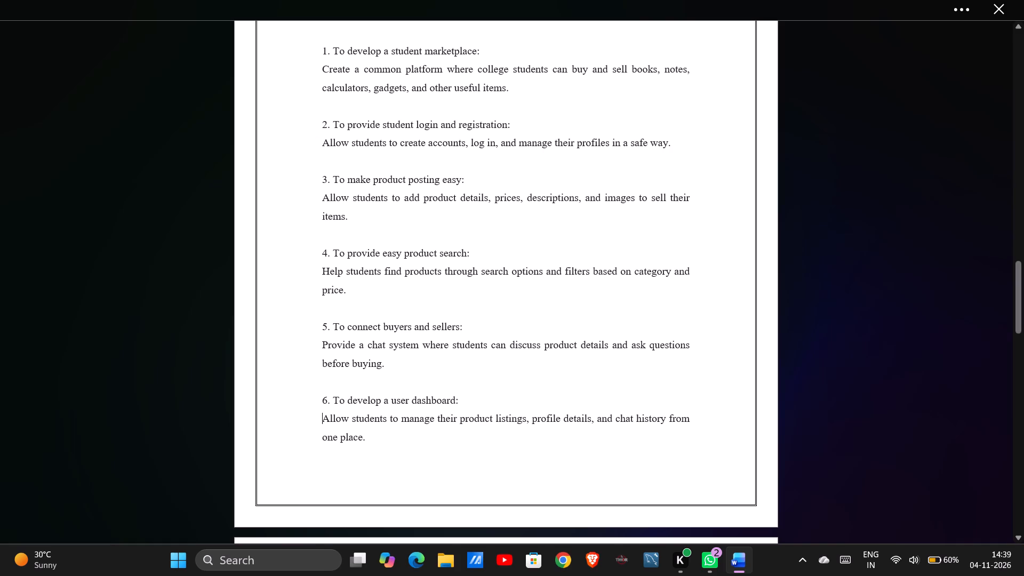
scroll(458, 403, "down", 1)
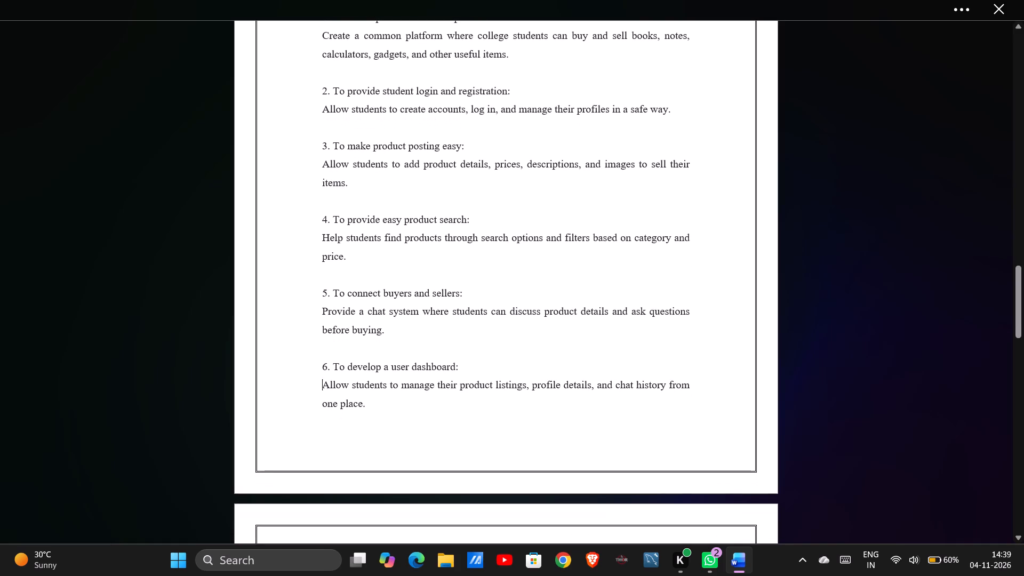
scroll(510, 244, "down", 3)
scroll(510, 244, "up", 2)
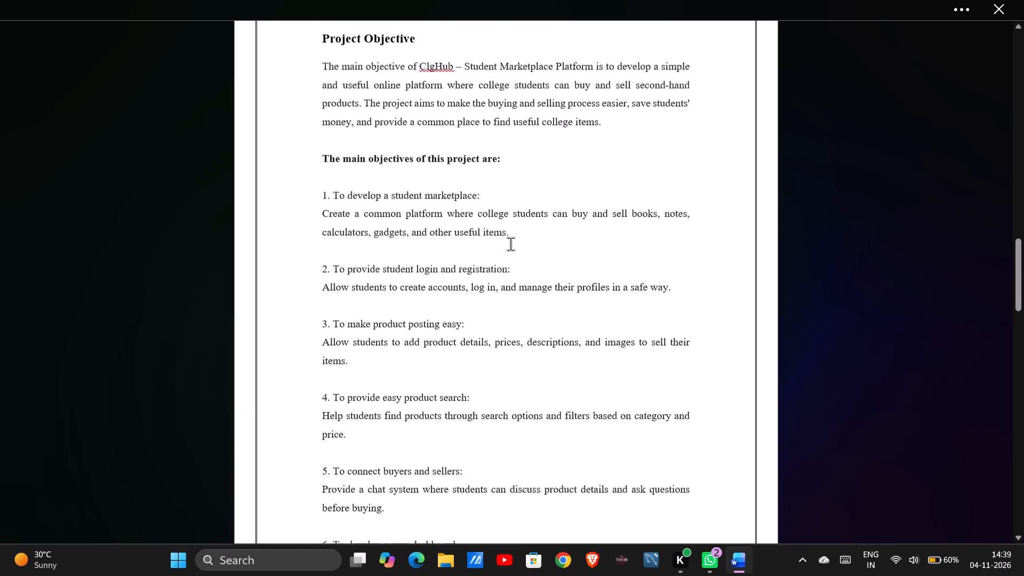
scroll(510, 244, "up", 1)
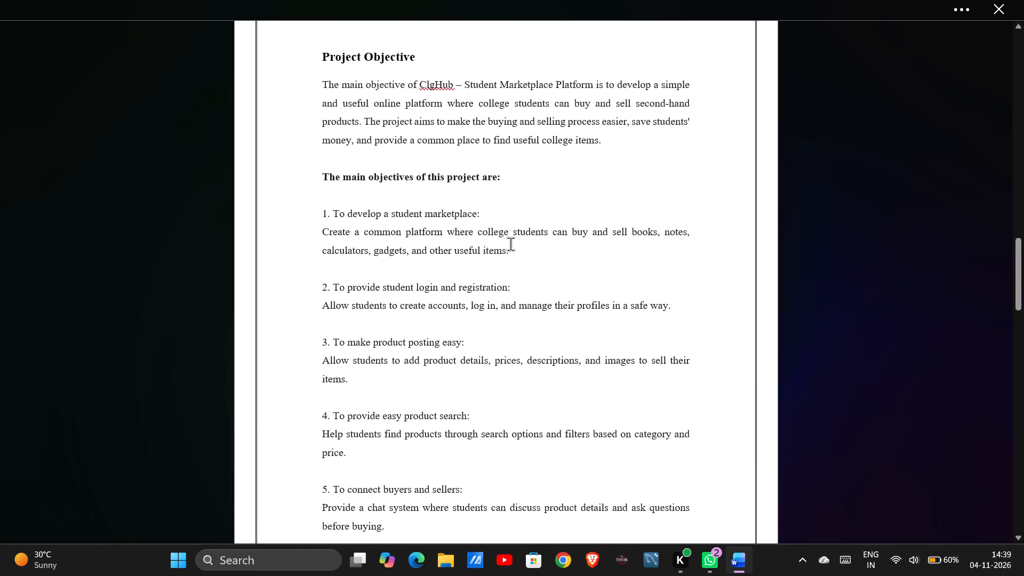
scroll(510, 244, "up", 1)
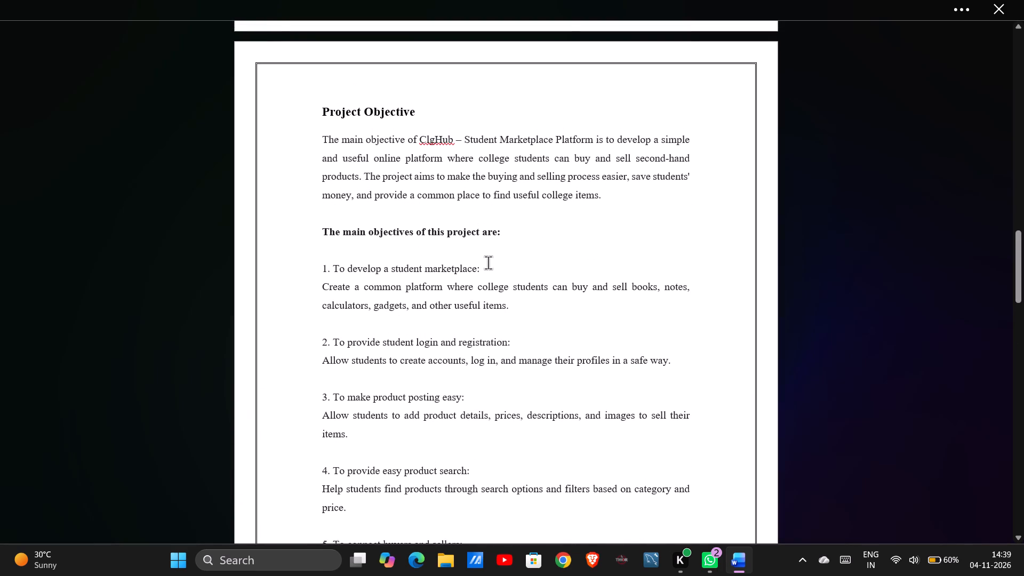
scroll(487, 249, "down", 3)
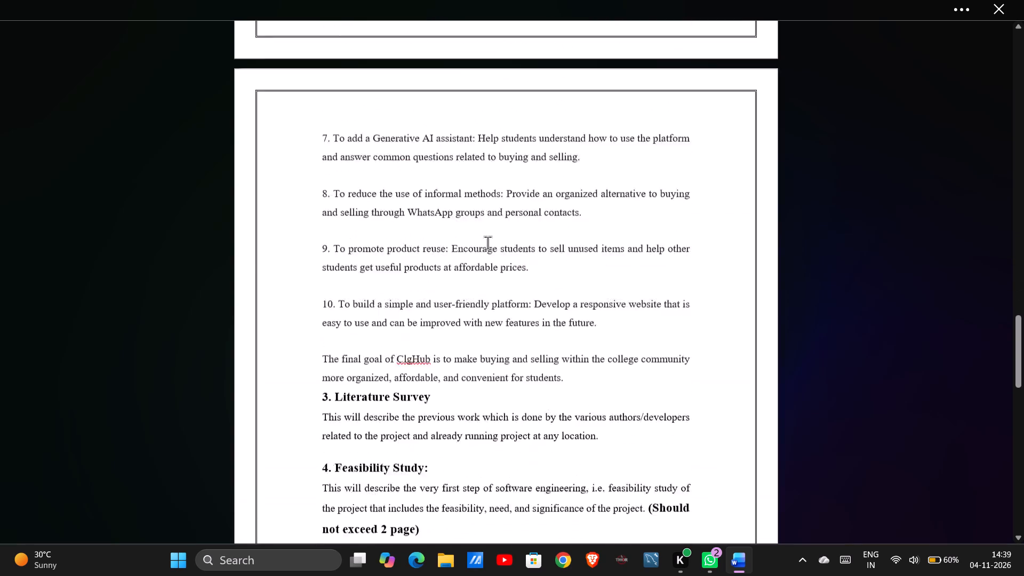
left_click(377, 180)
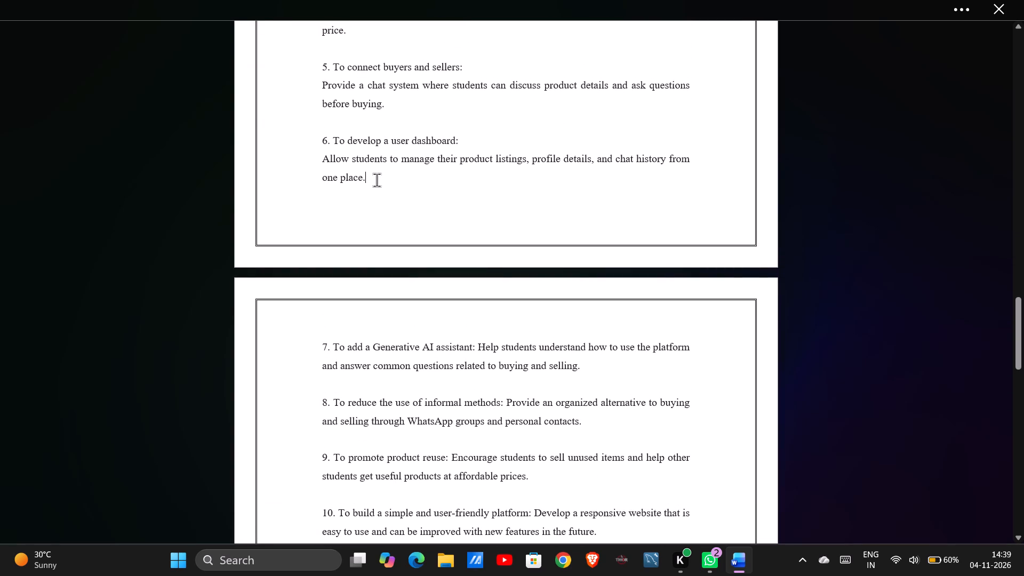
left_click(417, 0)
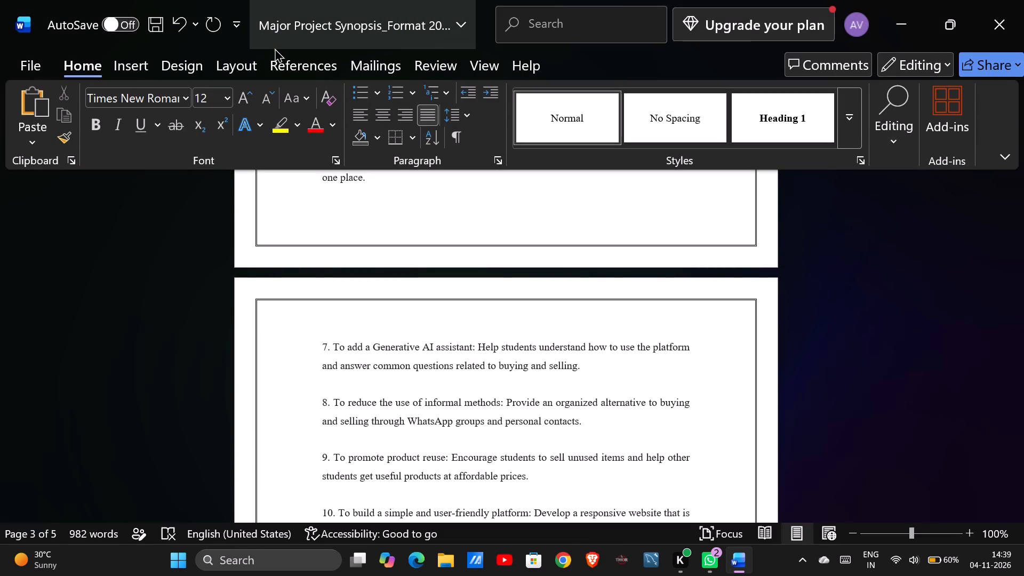
left_click(293, 71)
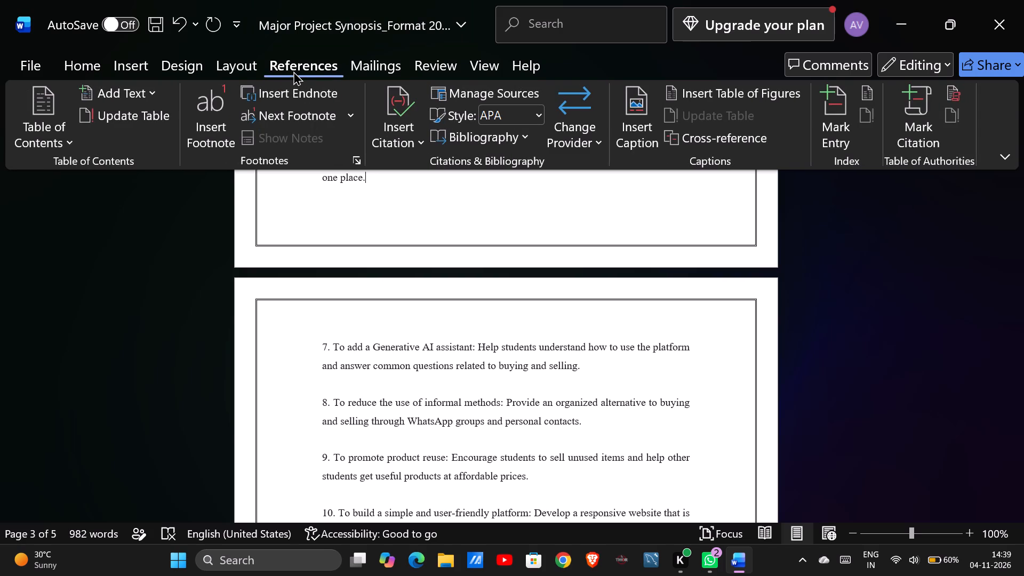
left_click(239, 74)
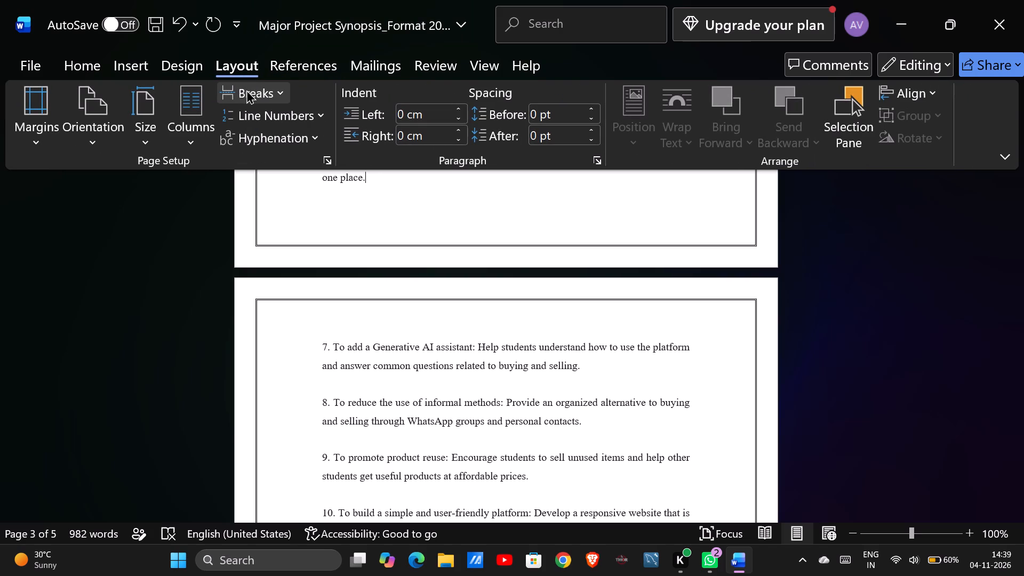
left_click(246, 90)
left_click(263, 134)
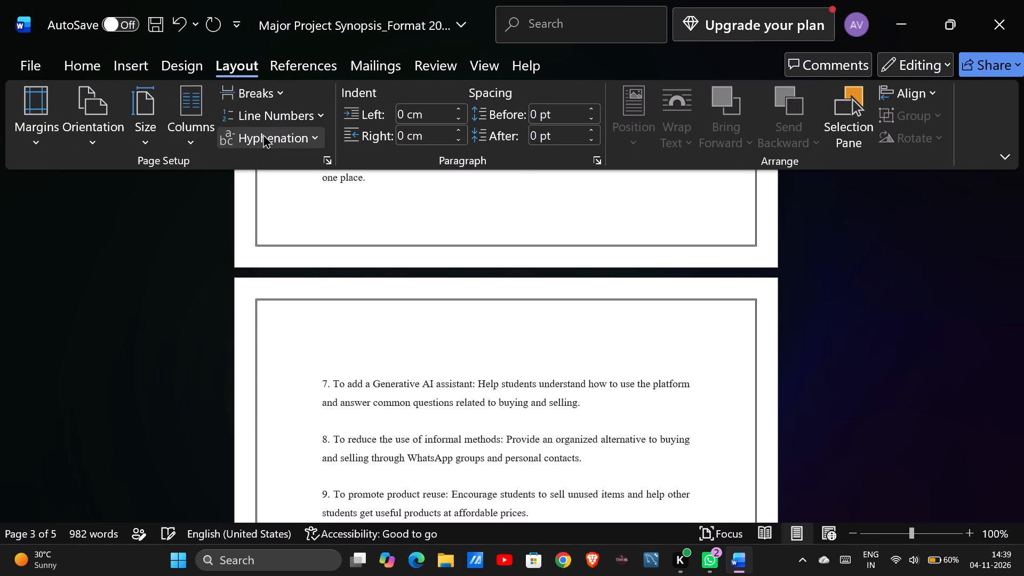
key("BackSpace")
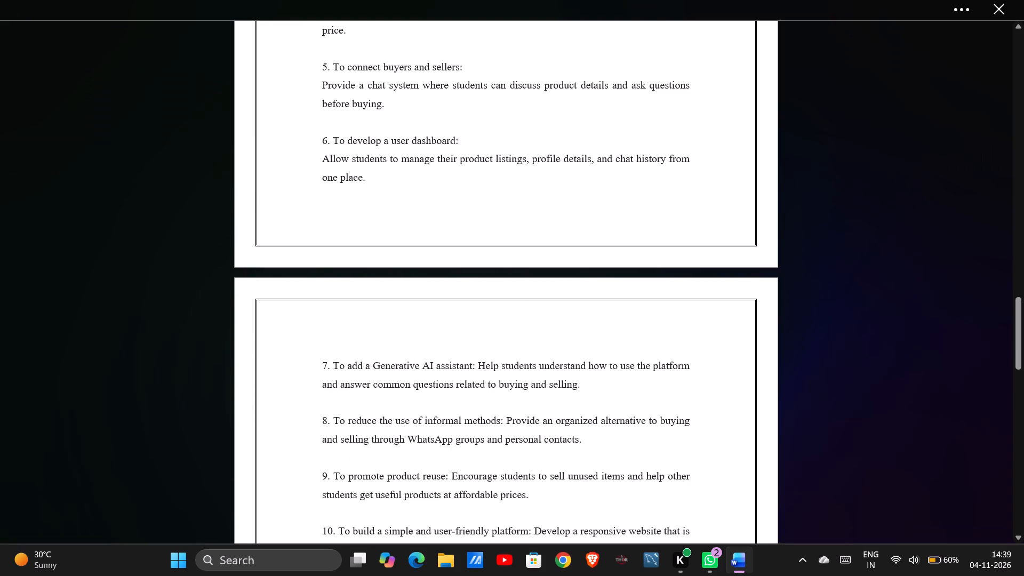
Show the formatting marks to inspect the break and blank paragraphs between objectives 6 and 7, and hide them again.
left_click(412, 0)
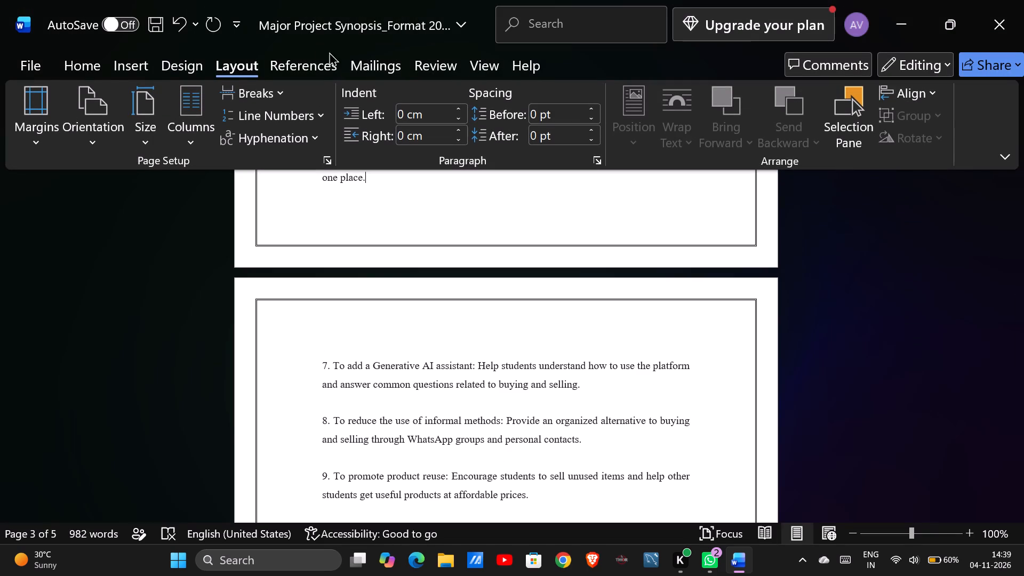
left_click(79, 63)
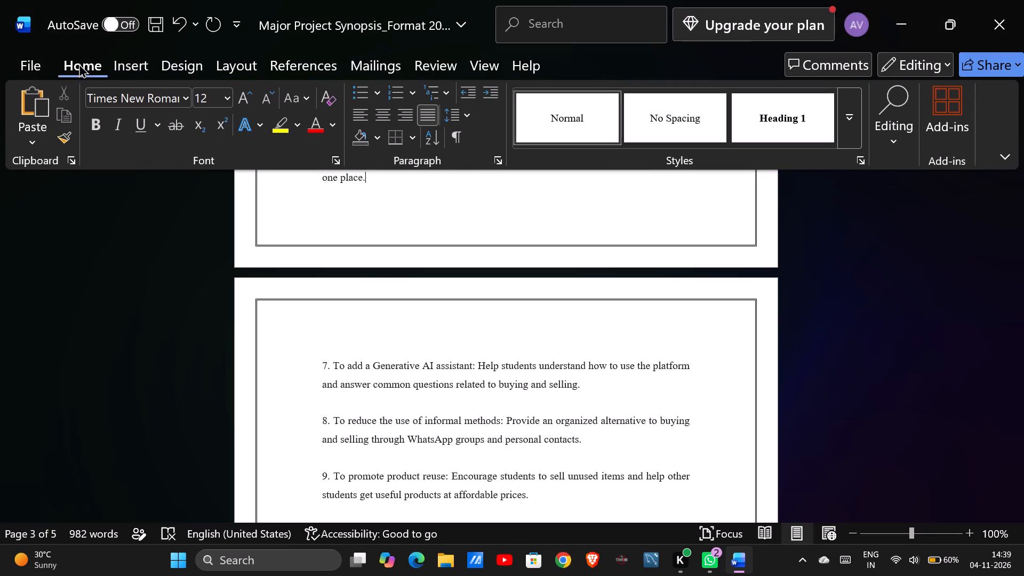
left_click(460, 133)
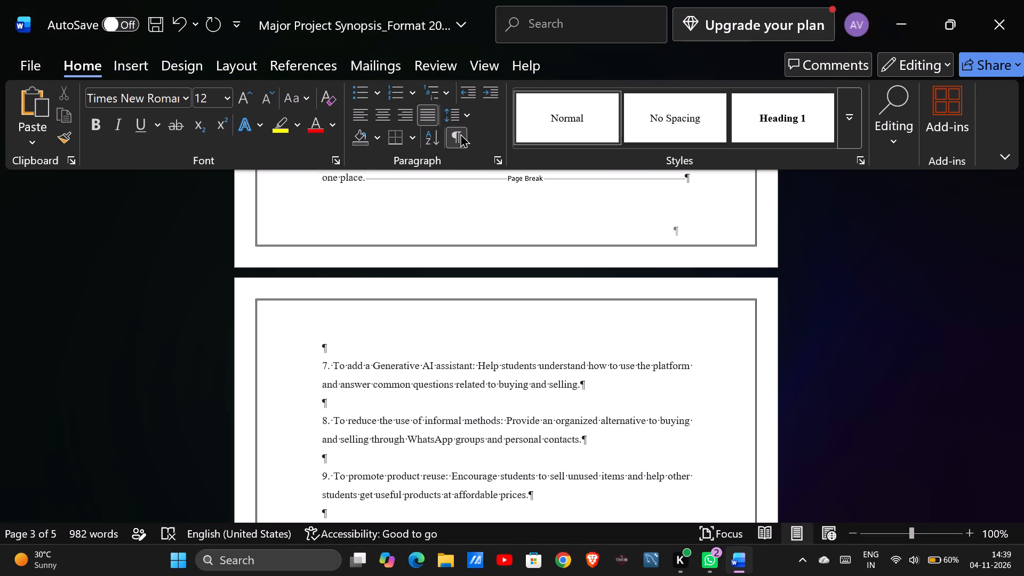
left_click(460, 133)
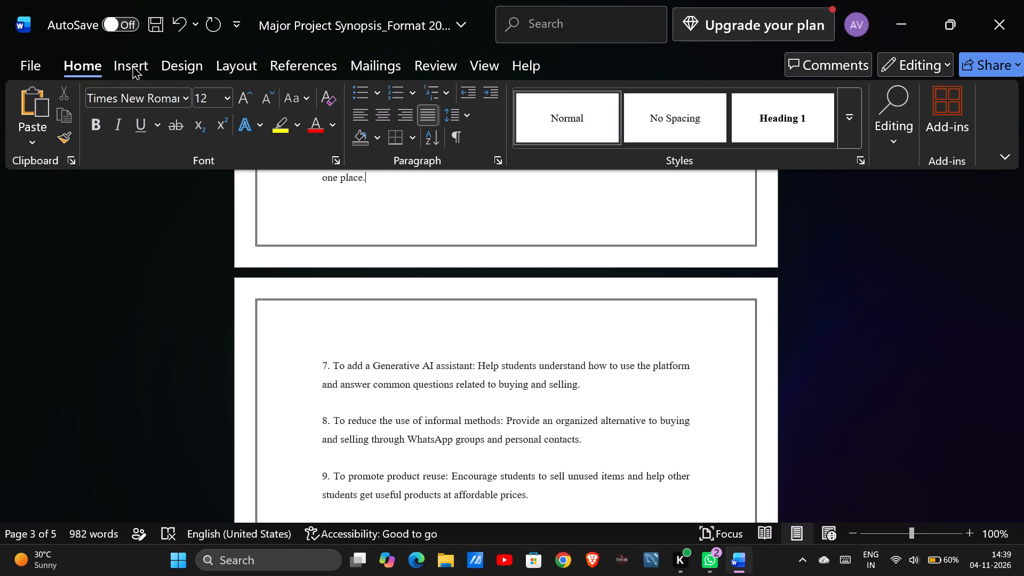
left_click(420, 348)
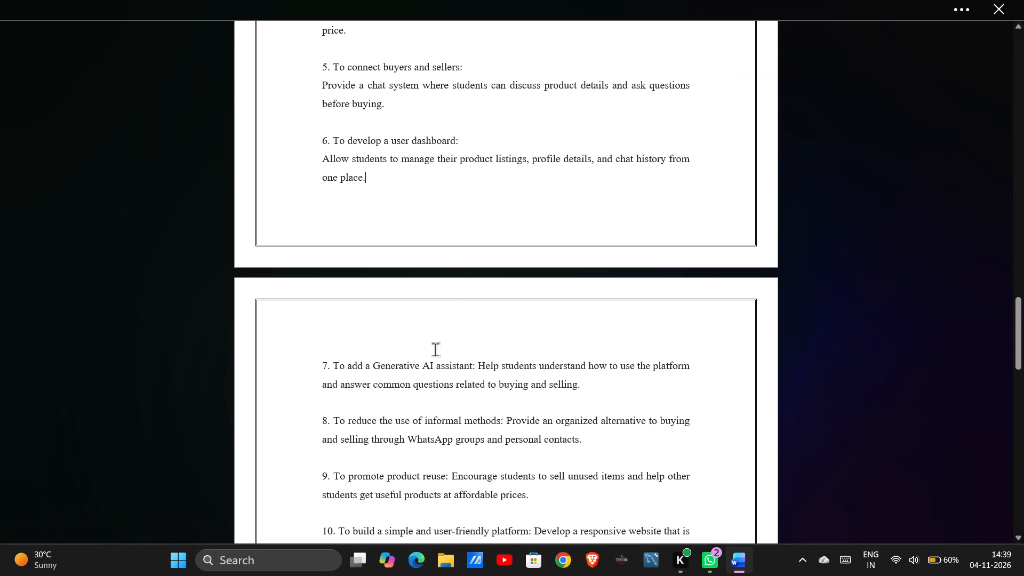
Put the descriptions of objectives 7 and 8 on their own lines below their titles, without a leading space.
left_click(478, 363)
key("BackSpace")
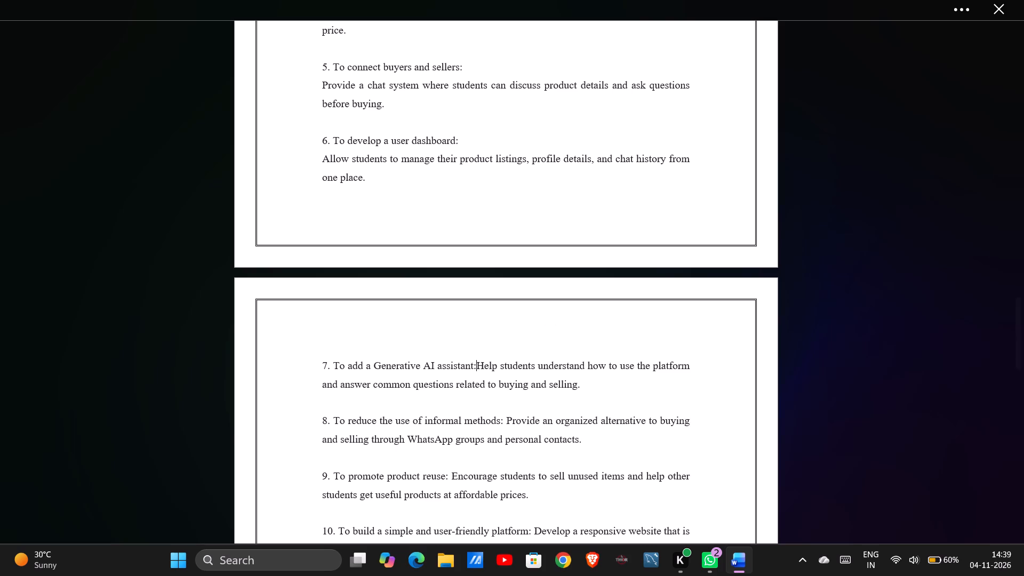
key("Return")
scroll(550, 324, "down", 1)
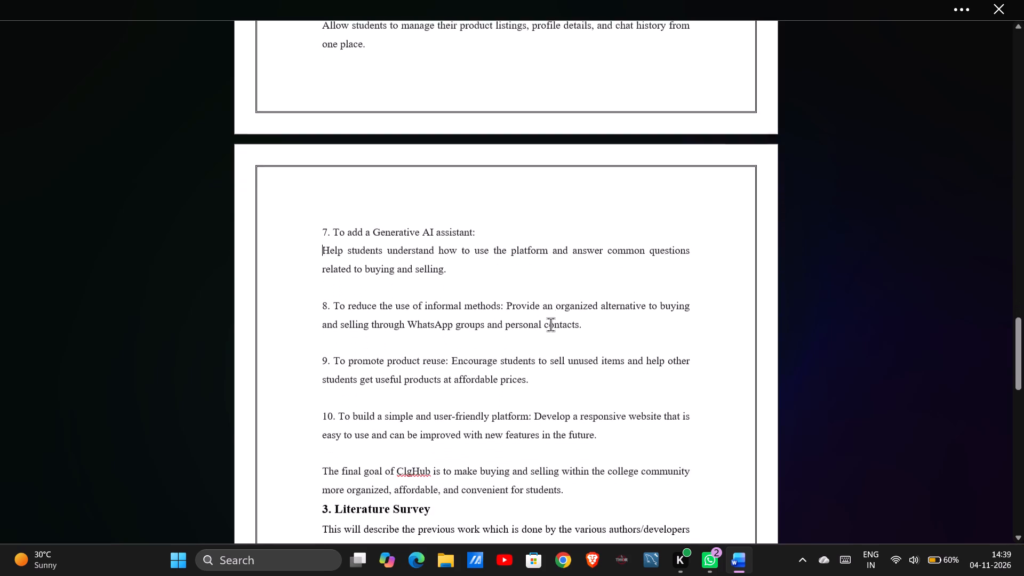
scroll(550, 324, "down", 1)
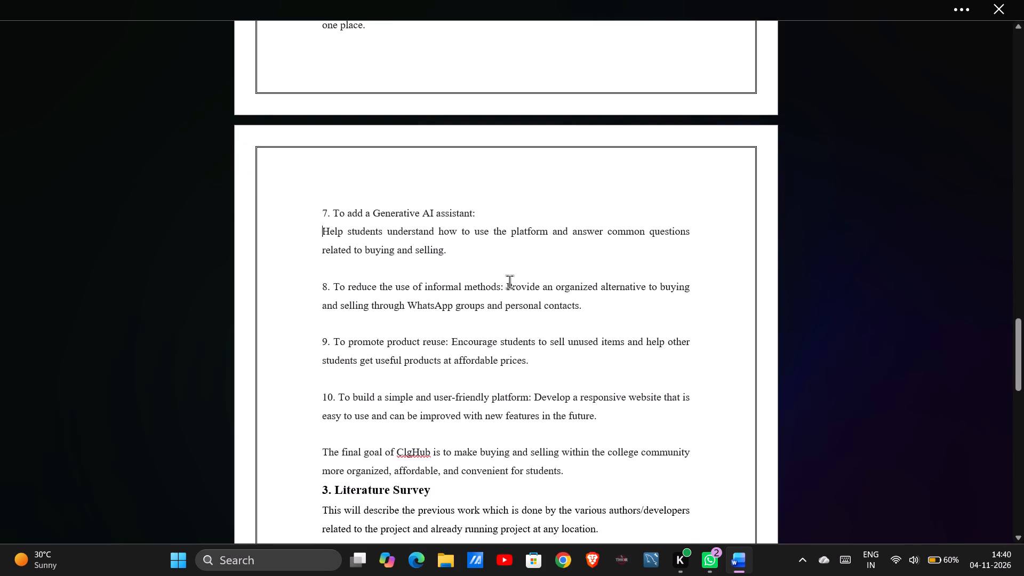
left_click(507, 286)
key("BackSpace")
key("Return")
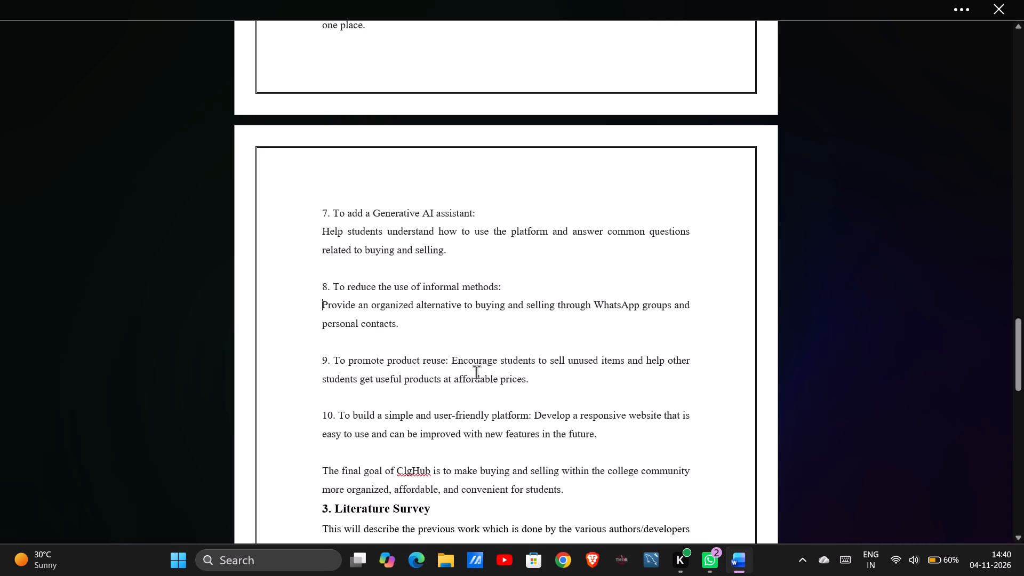
Put the descriptions of objectives 9 and 10 on their own lines below their titles, without a leading space.
left_click(453, 361)
key("BackSpace")
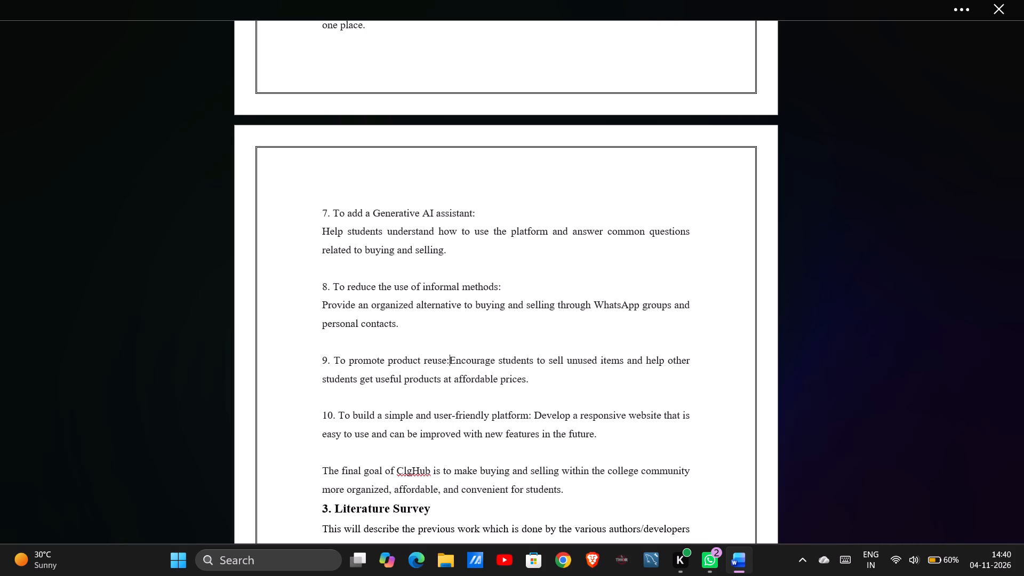
key("space")
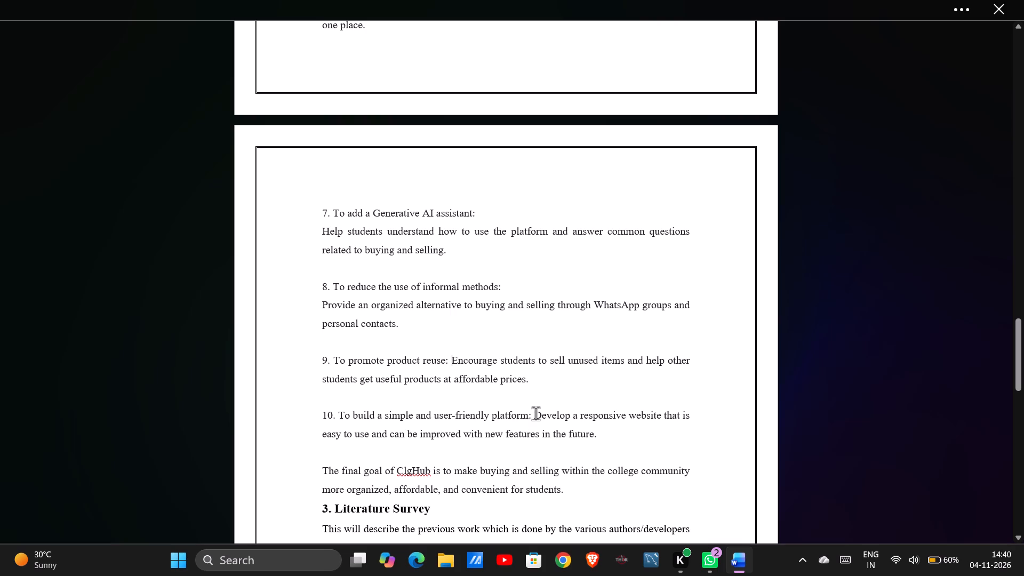
key("BackSpace")
key("Return")
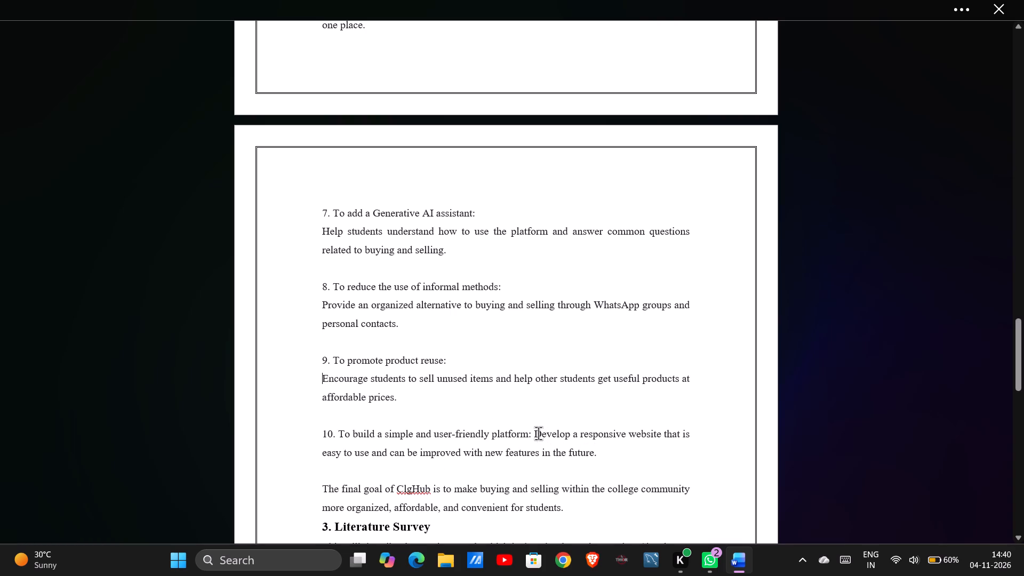
left_click(534, 435)
key("BackSpace")
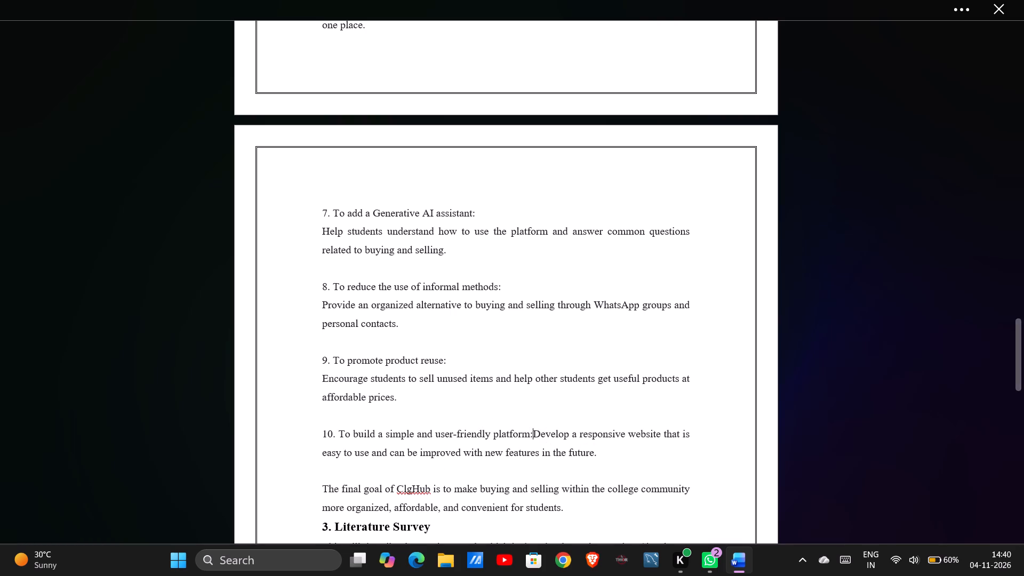
key("Return")
Format the titles and descriptions of objectives 1 to 10 as one automatically numbered list.
scroll(534, 435, "down", 1)
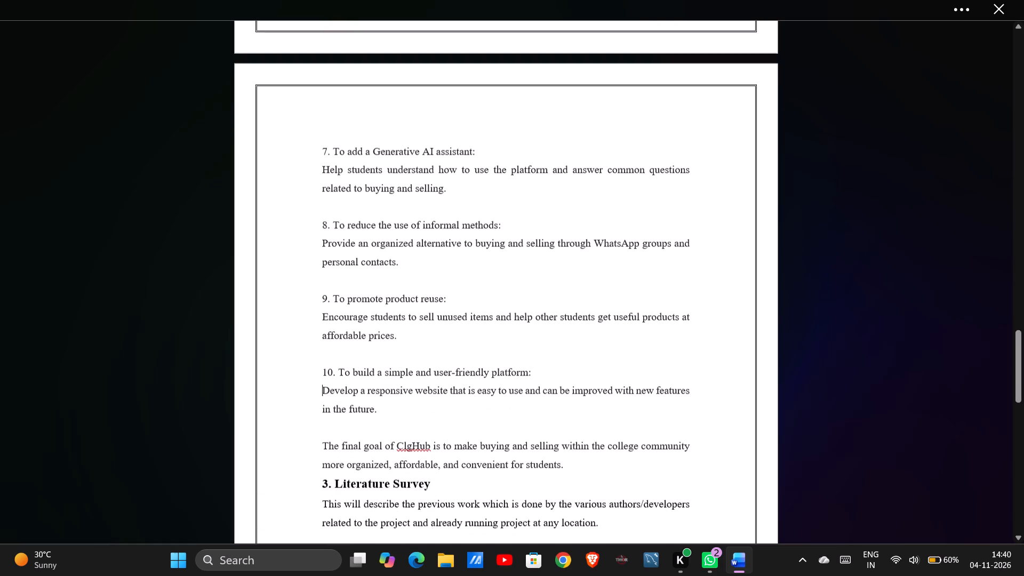
scroll(534, 435, "down", 1)
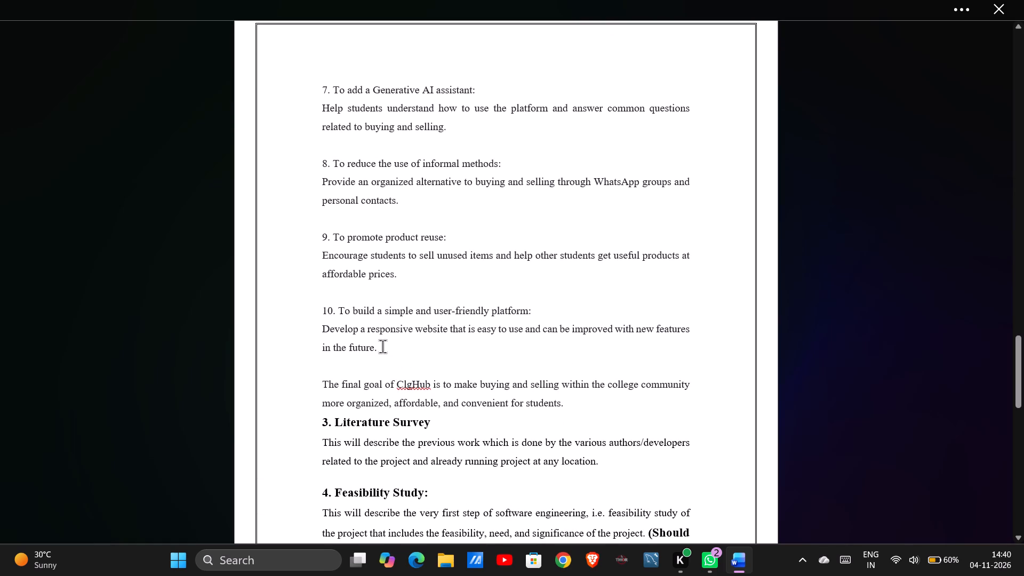
left_click_drag(382, 346, 326, 26)
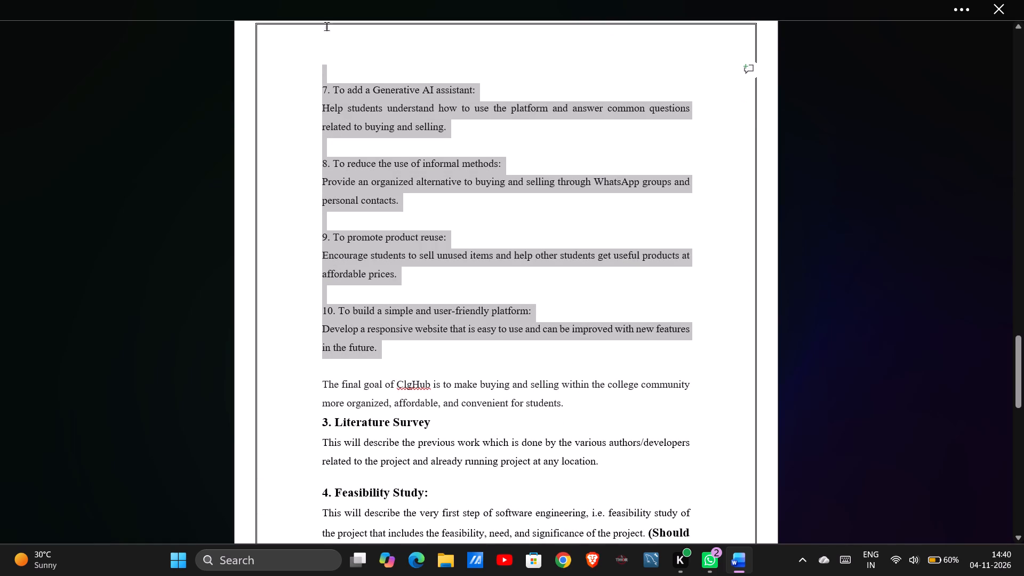
left_click_drag(326, 26, 326, 20)
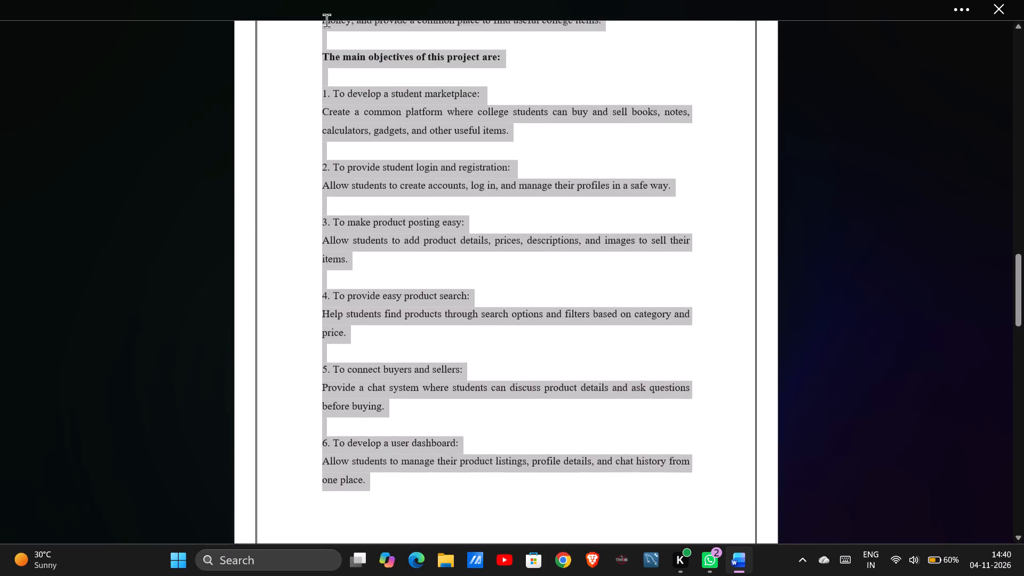
left_click_drag(326, 20, 322, 160)
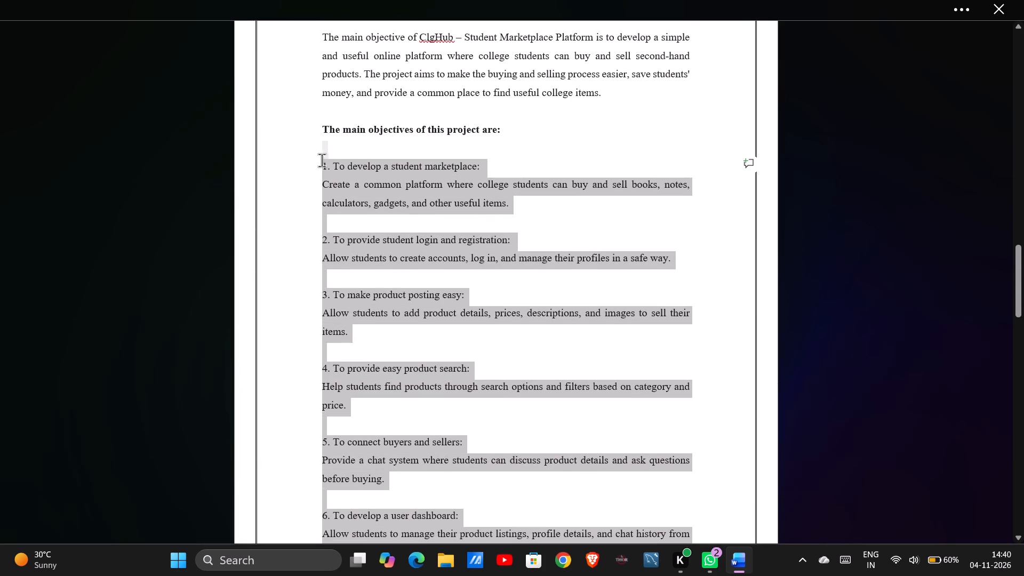
left_click_drag(322, 160, 317, 162)
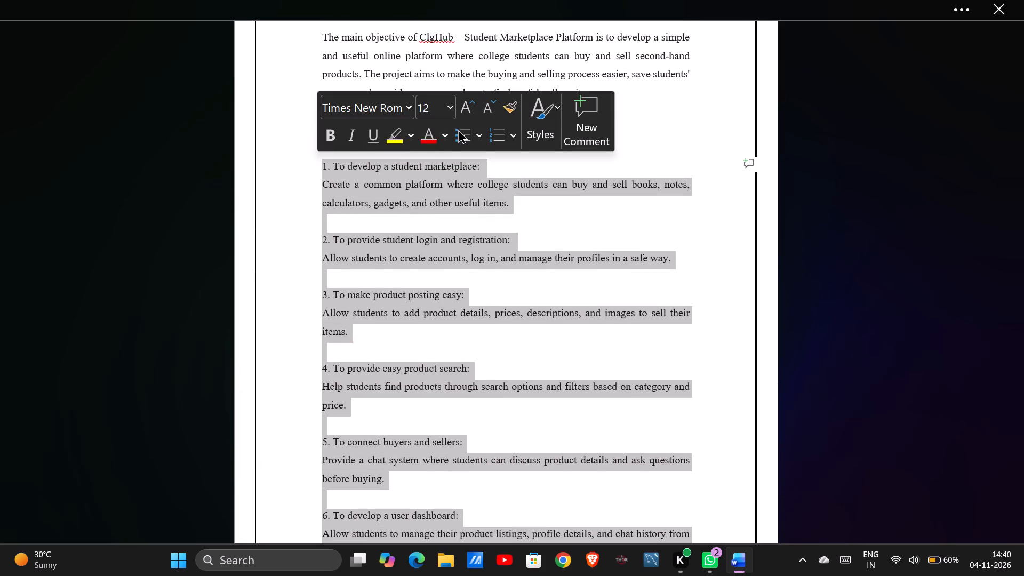
left_click(458, 129)
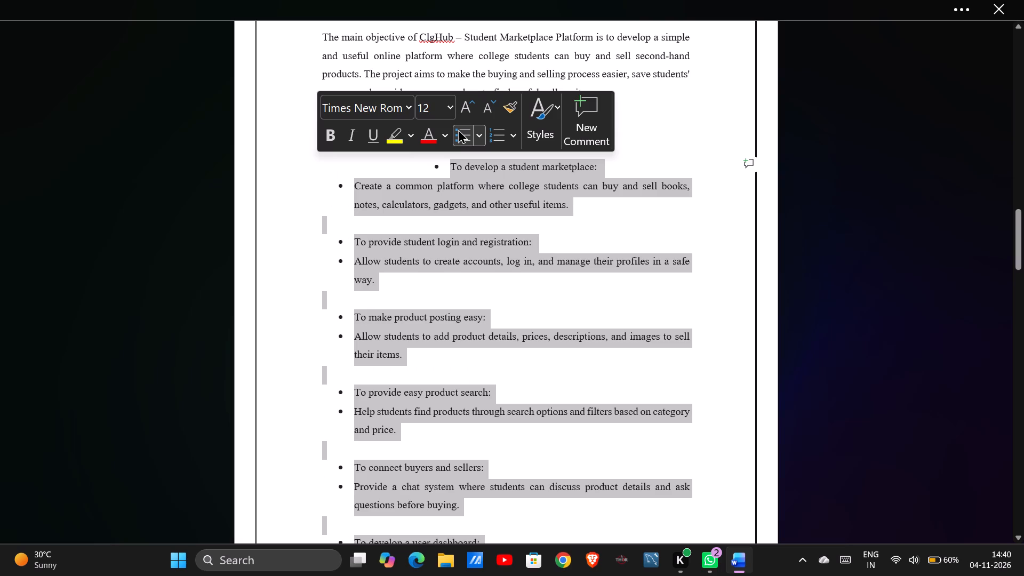
left_click(491, 133)
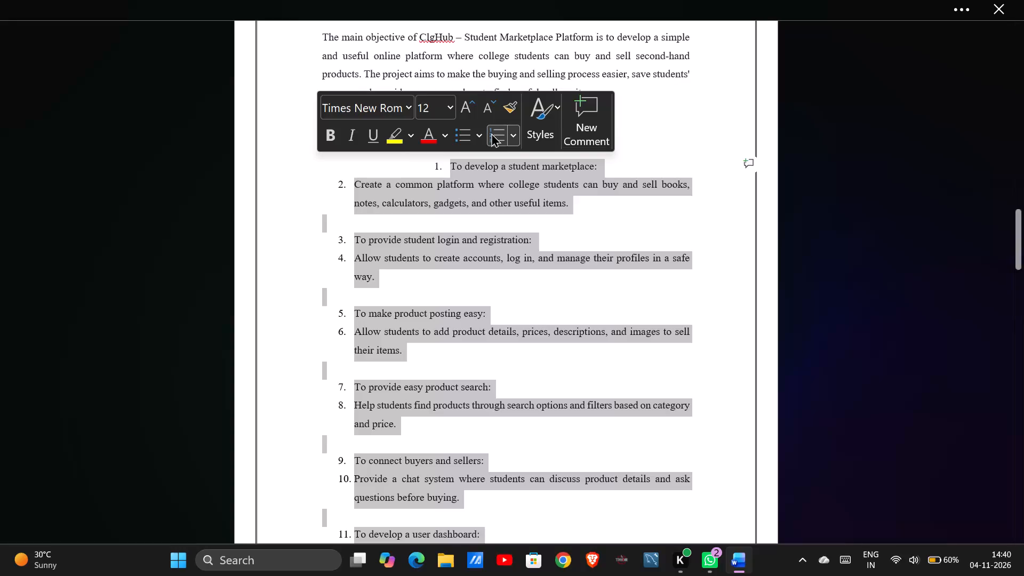
Clear the centred placement of the title "To develop a student marketplace:" and renumber it as item 1, aligned with the other list items.
left_click(301, 188)
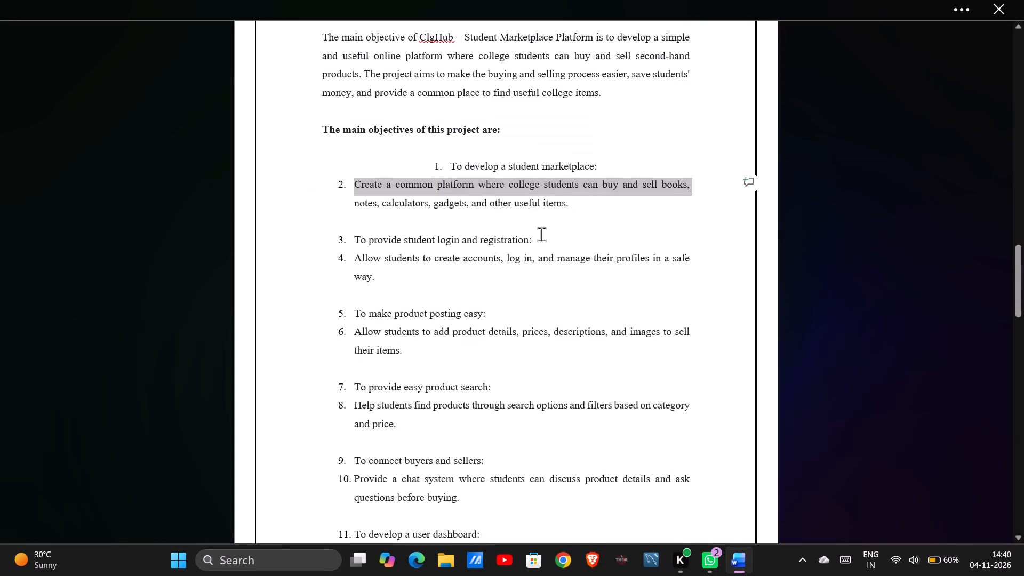
left_click(541, 234)
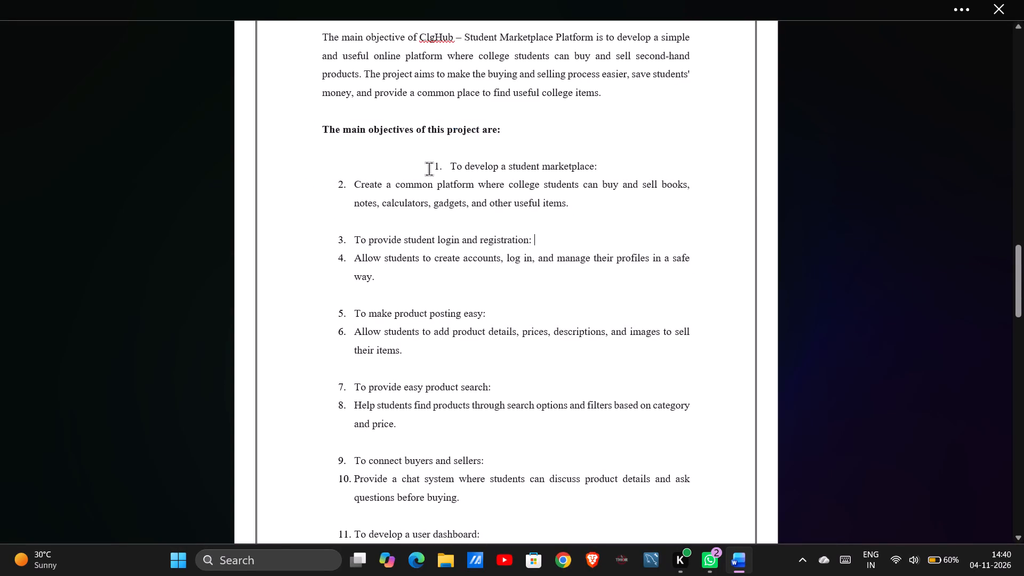
left_click(429, 169)
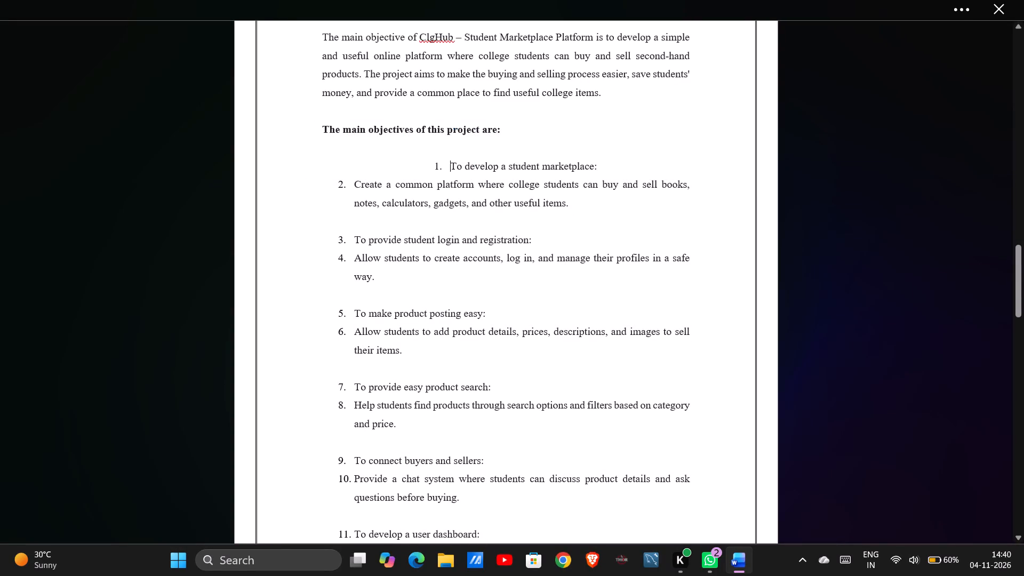
left_click(434, 166)
key("BackSpace")
key("BackSpace")
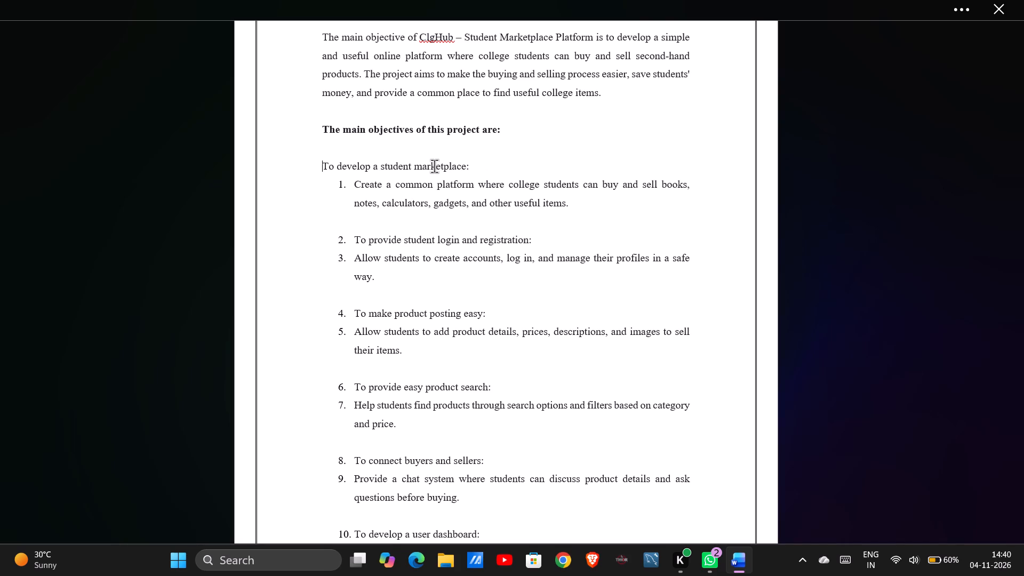
type("1.")
key("space")
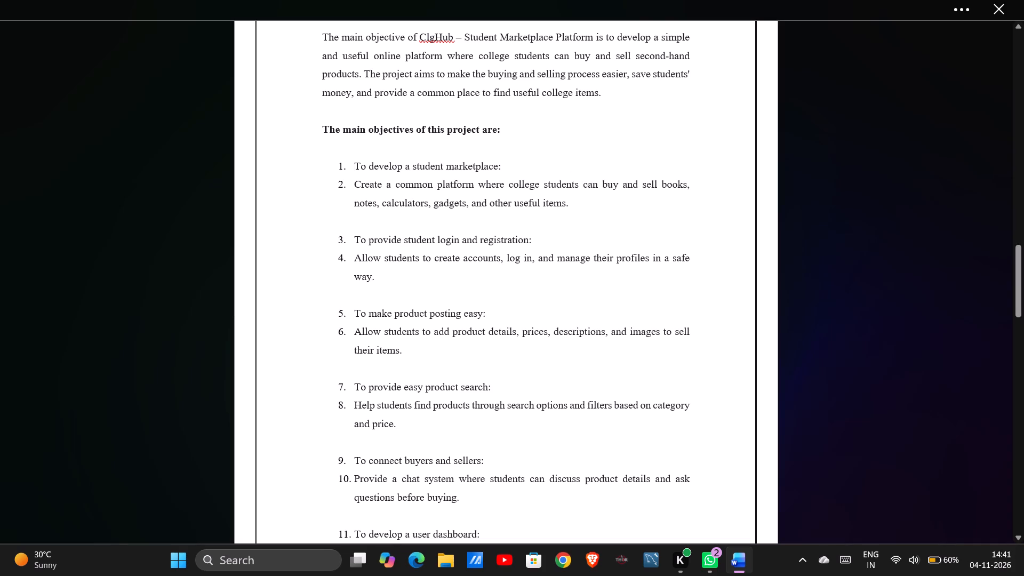
Remove the list numbers from the descriptions of objectives 1 to 6, keeping each description indented under its title.
left_click(349, 189)
key("BackSpace")
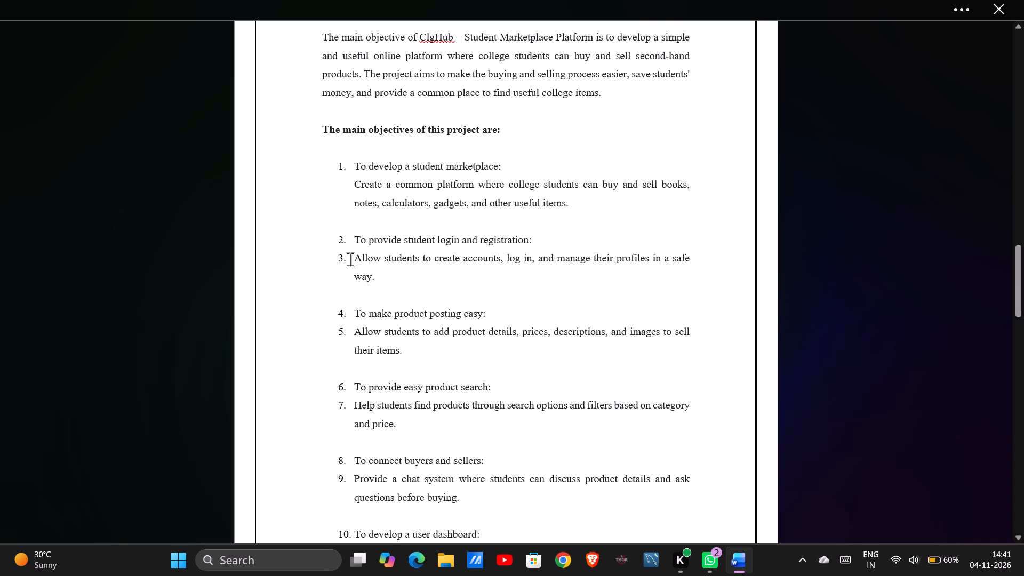
left_click(350, 259)
key("BackSpace")
left_click(350, 335)
key("BackSpace")
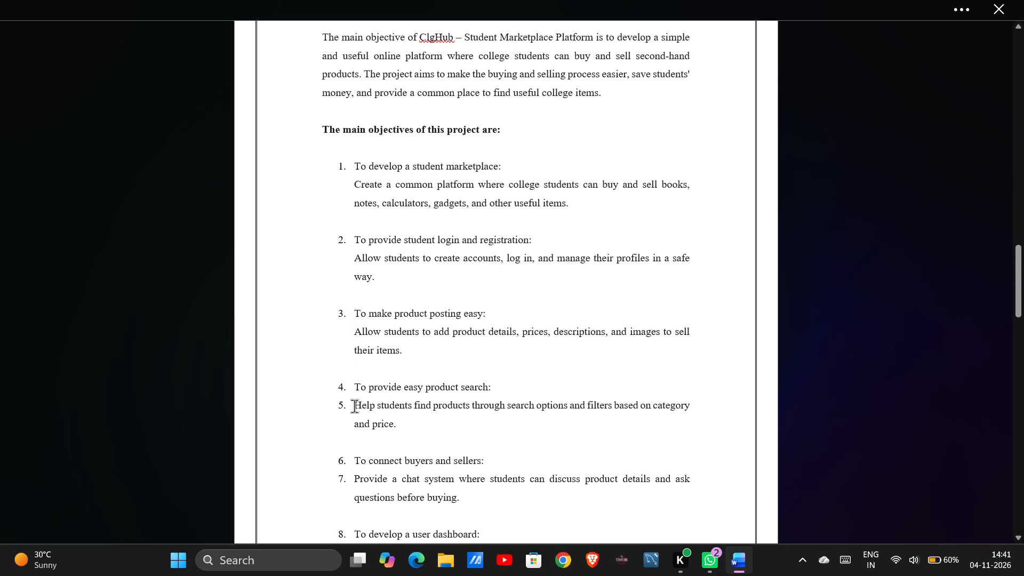
left_click(350, 412)
key("BackSpace")
left_click(344, 483)
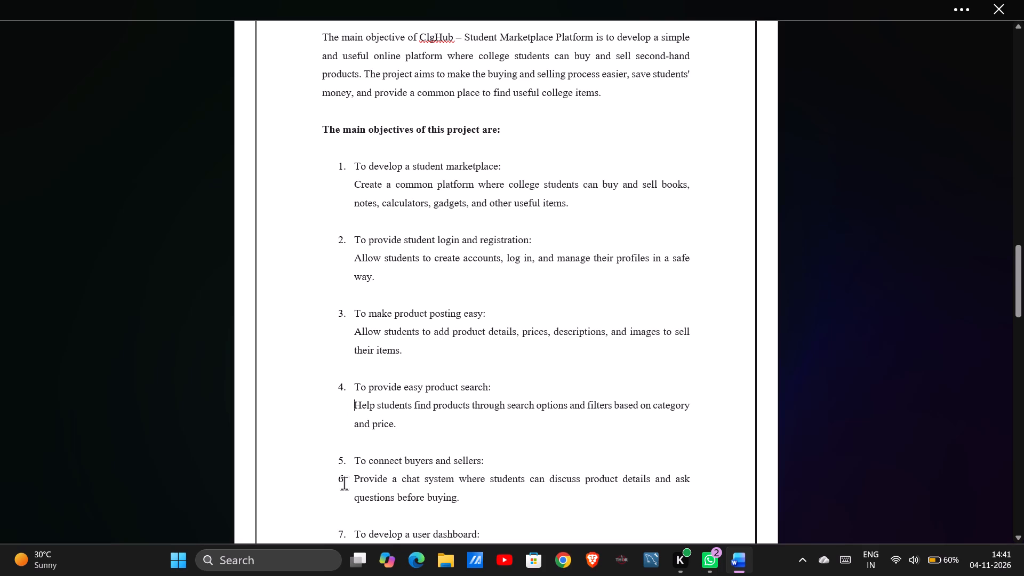
left_click(353, 478)
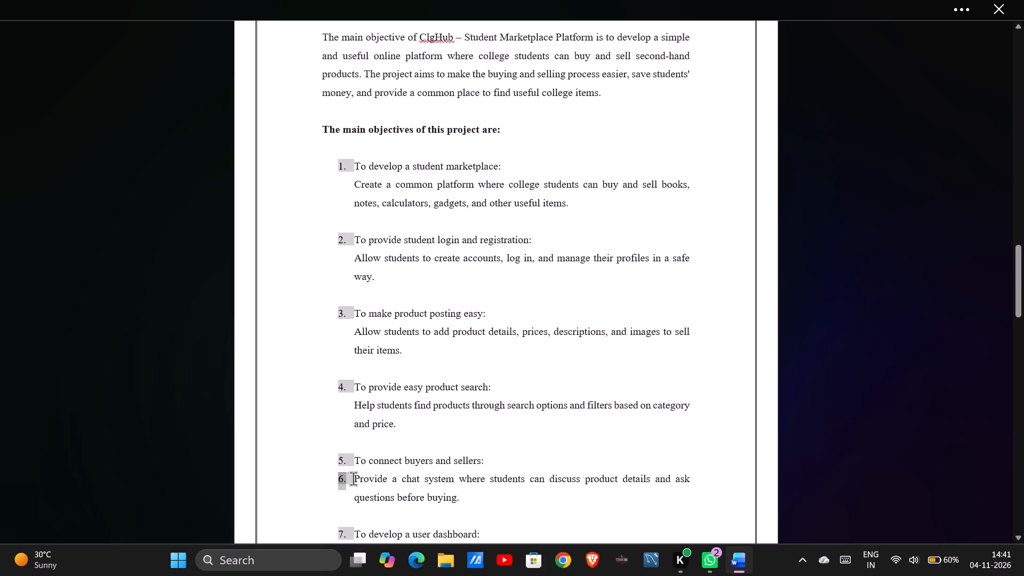
key("BackSpace")
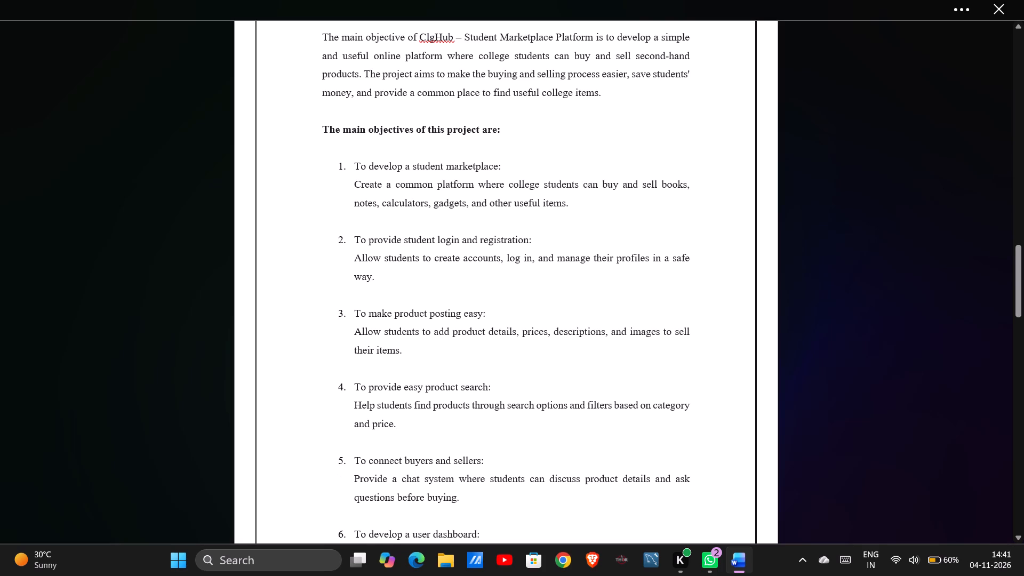
scroll(353, 478, "down", 1)
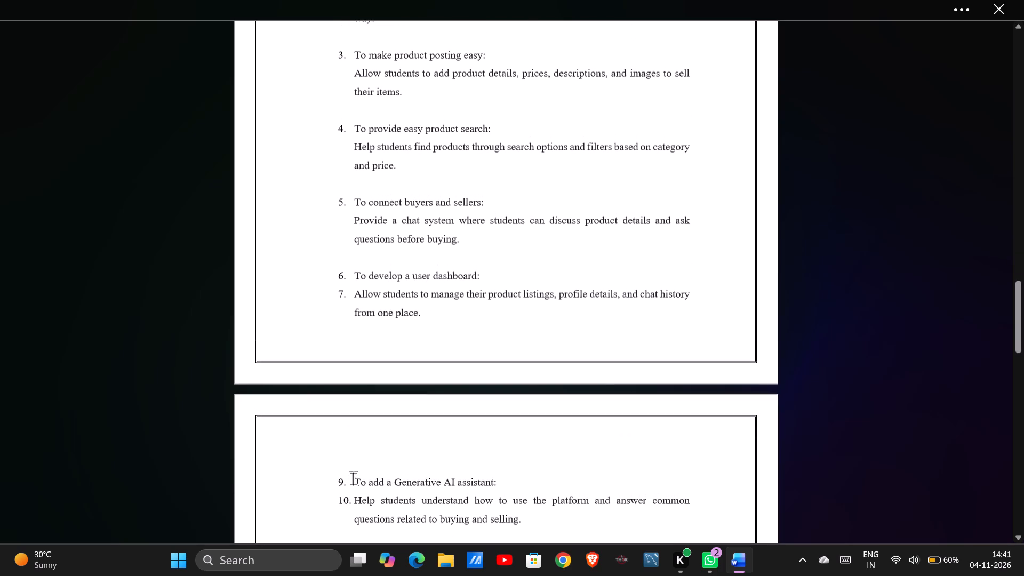
left_click(352, 294)
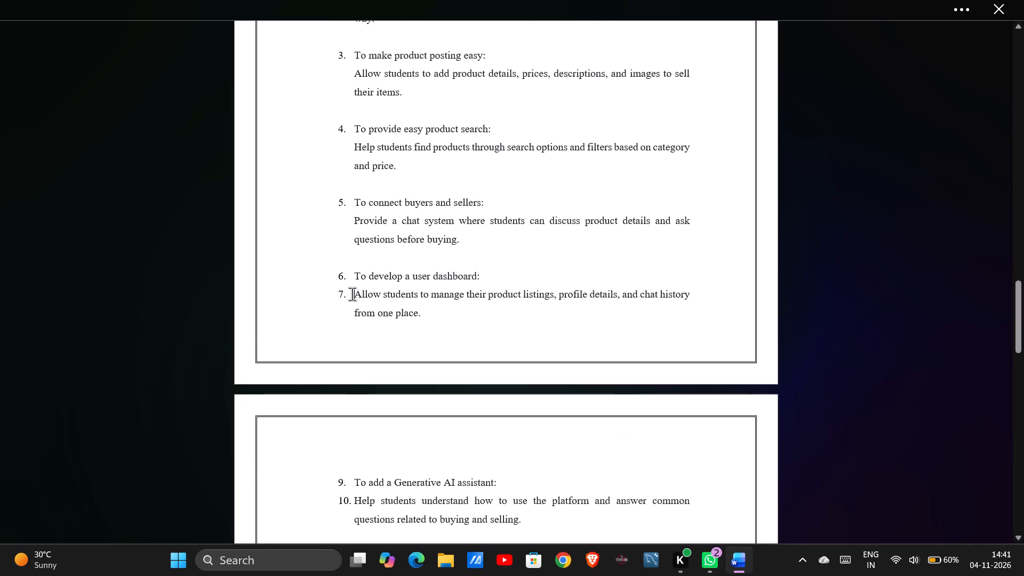
key("BackSpace")
Check the formatting marks around the page break after objective 6, hide them again, and delete the blank line above objective 7.
left_click(457, 0)
left_click(453, 139)
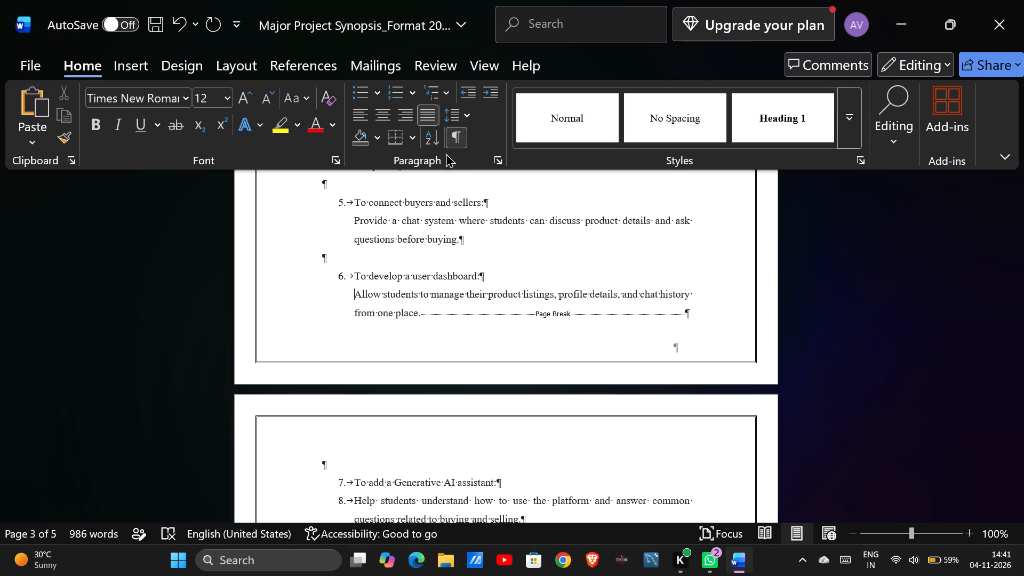
left_click(457, 140)
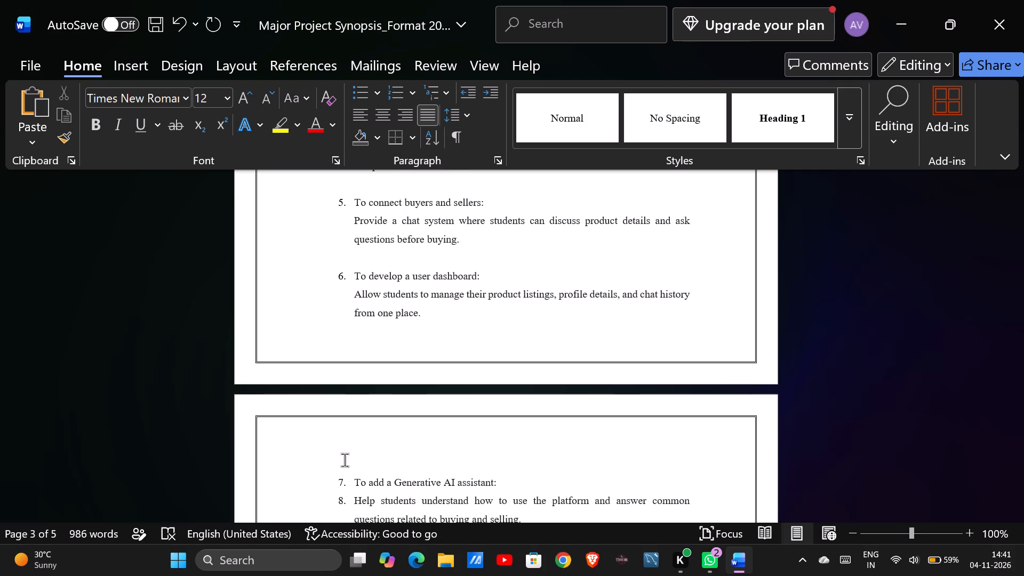
left_click(343, 460)
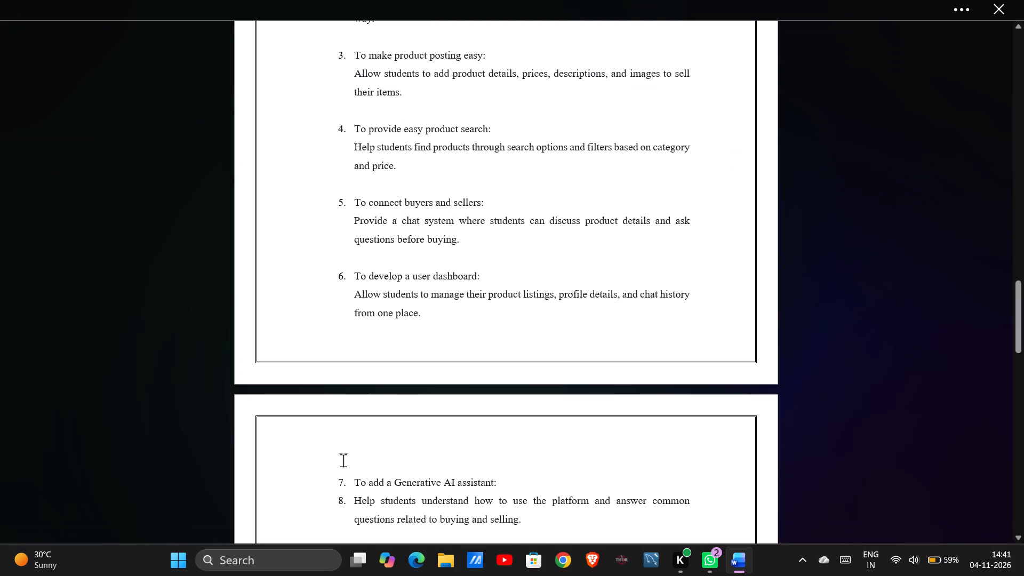
left_click(349, 466)
key("BackSpace")
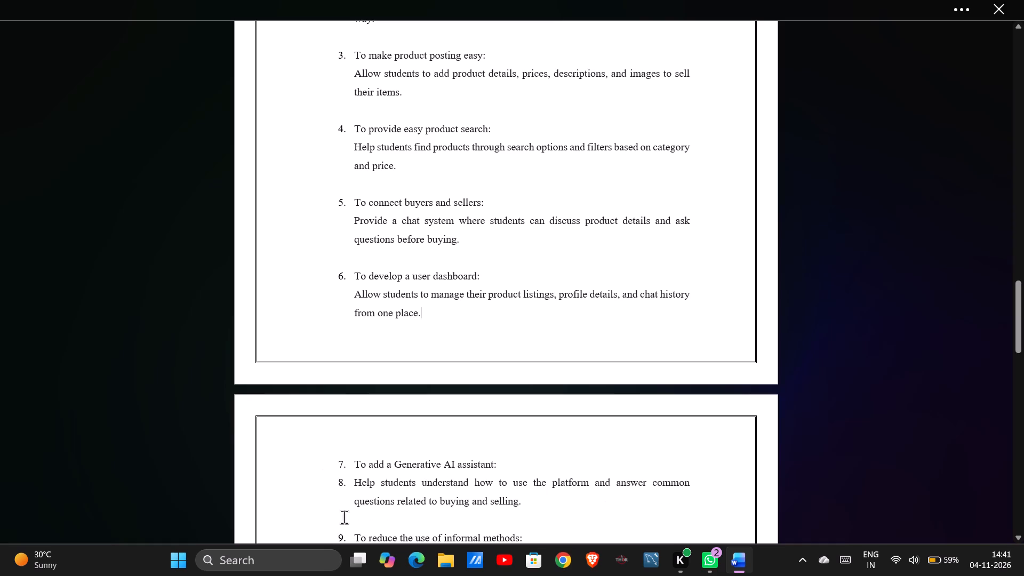
Remove the list numbers from the descriptions of objectives 7 to 10, keeping each description indented under its title.
left_click(353, 484)
key("BackSpace")
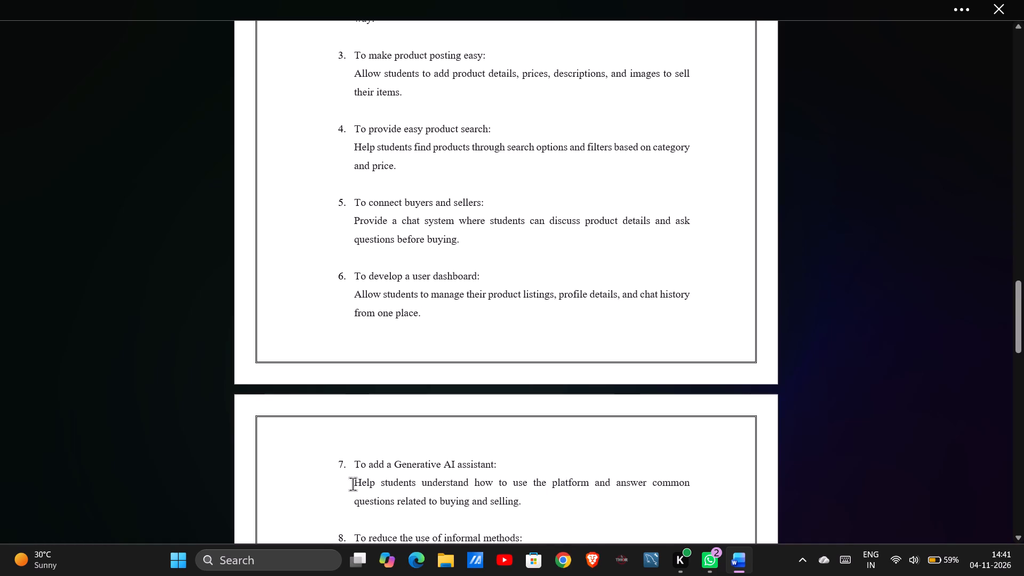
scroll(353, 484, "down", 1)
left_click(353, 484)
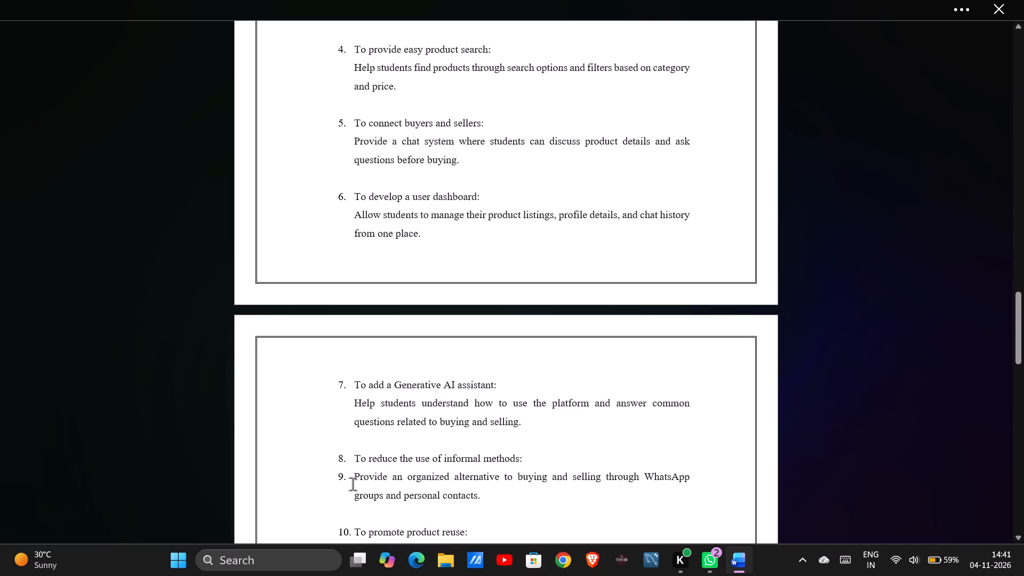
key("BackSpace")
scroll(353, 484, "down", 1)
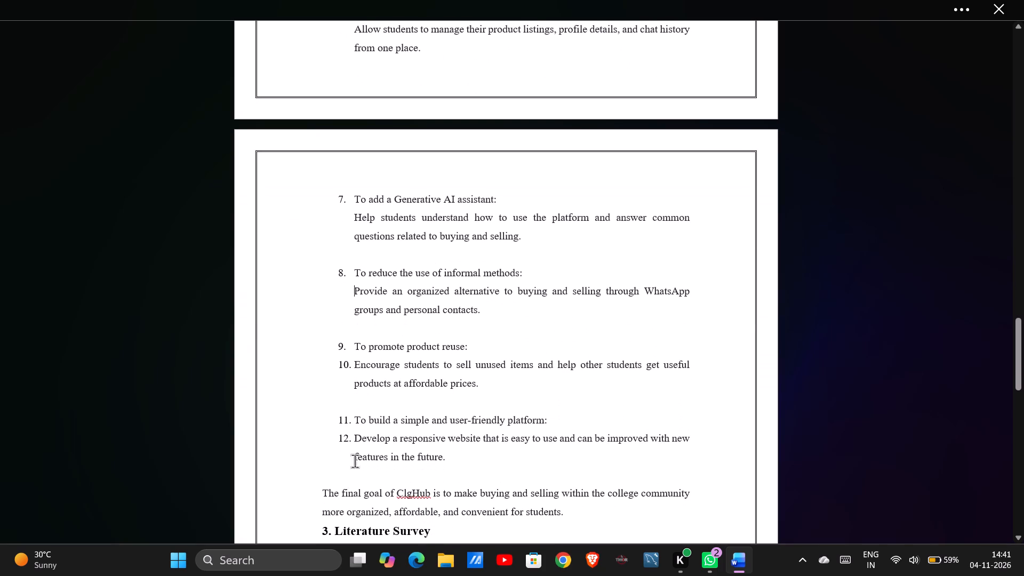
left_click(353, 362)
key("BackSpace")
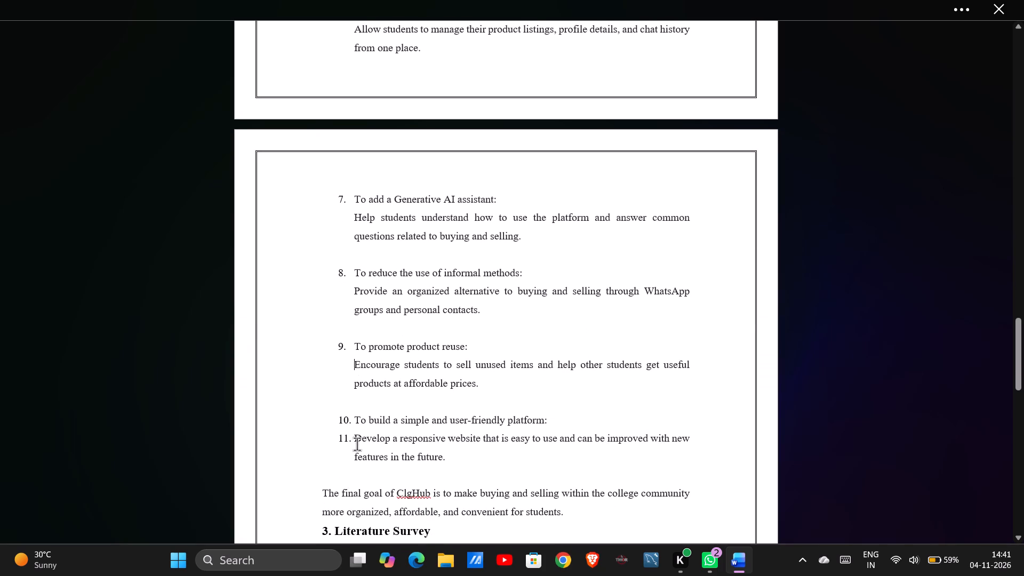
left_click(354, 438)
key("BackSpace")
Insert two blank lines between the closing "final goal of ClgHub" paragraph and the "3. Literature Survey" heading.
scroll(354, 438, "down", 1)
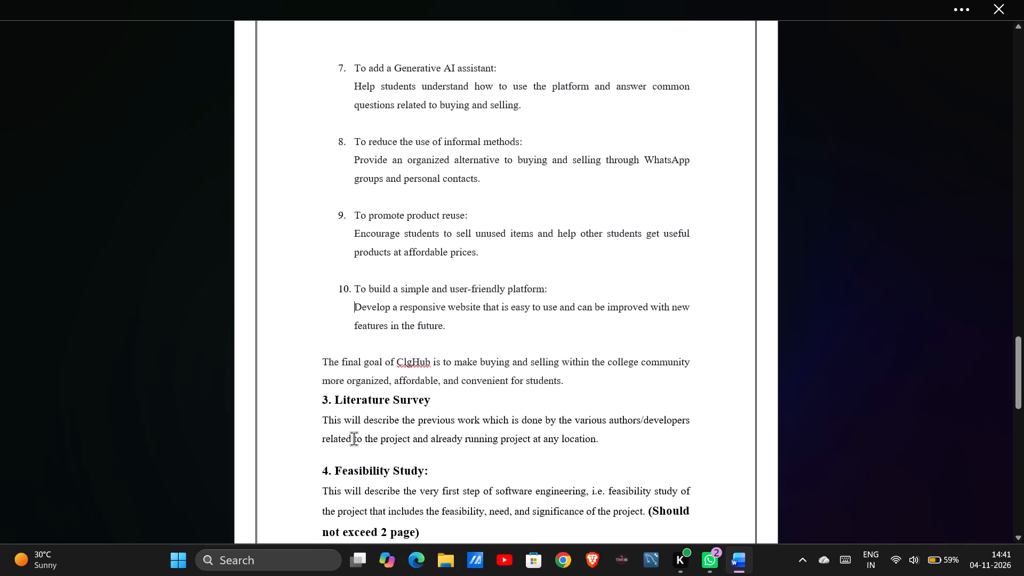
scroll(469, 407, "down", 1)
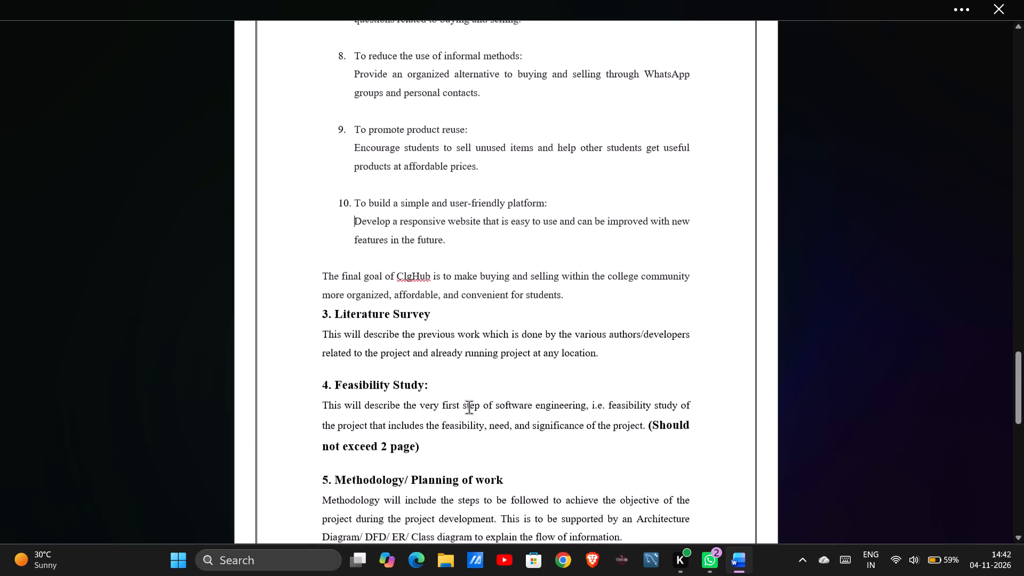
scroll(469, 407, "down", 1)
scroll(469, 407, "up", 4)
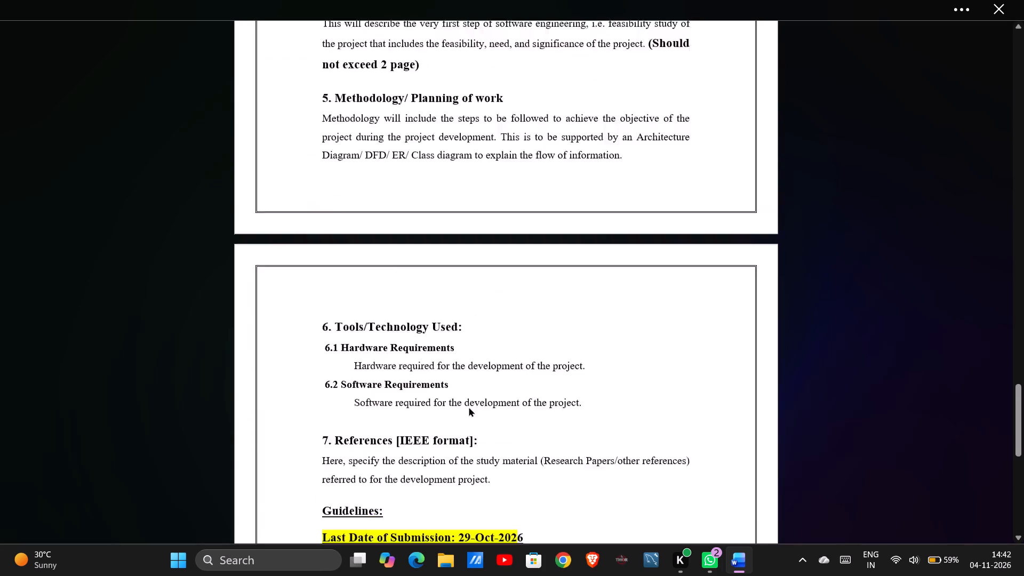
scroll(469, 407, "up", 1)
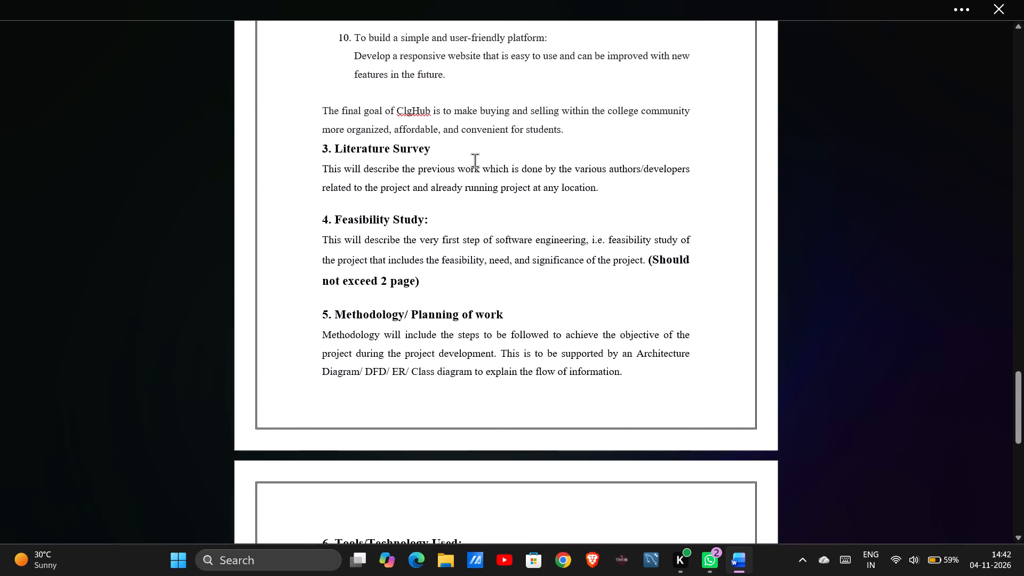
left_click(572, 133)
key("Return")
key("Return")
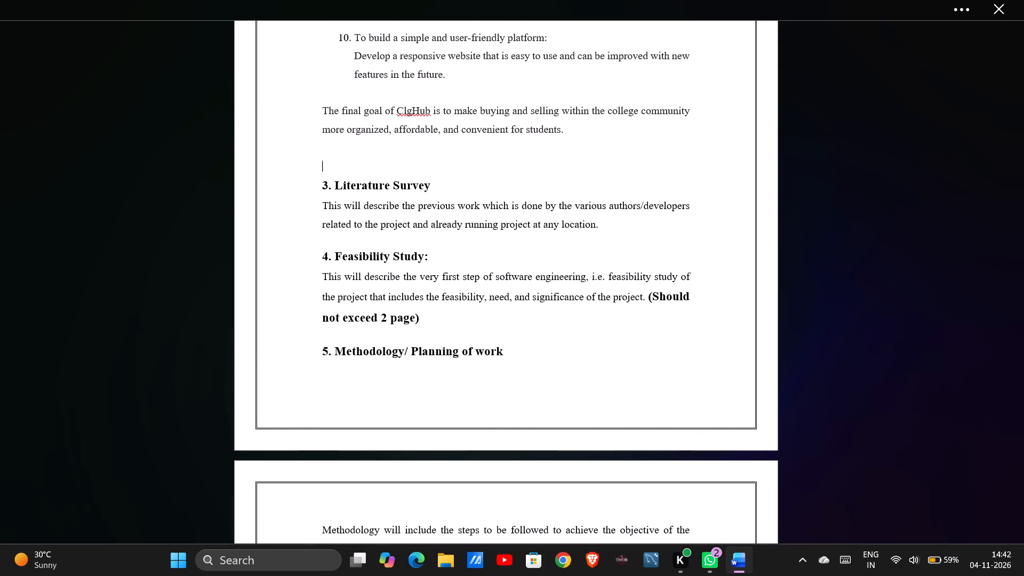
Review the numbering and layout of the objectives list, from objective 10 back up to the "Project Objective" heading.
scroll(572, 133, "up", 4)
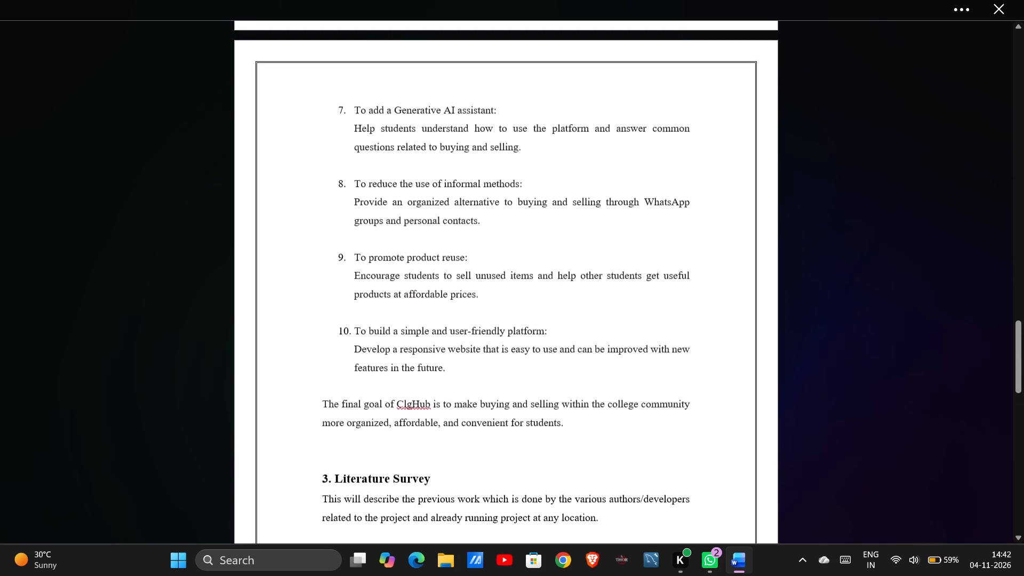
scroll(572, 133, "up", 2)
scroll(572, 133, "down", 1)
scroll(572, 133, "up", 1)
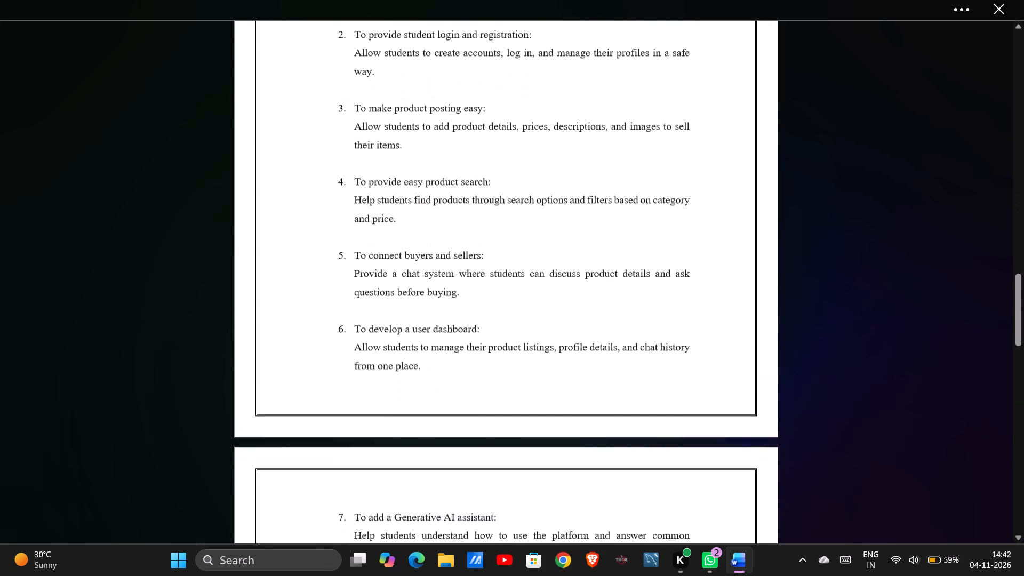
scroll(572, 133, "up", 1)
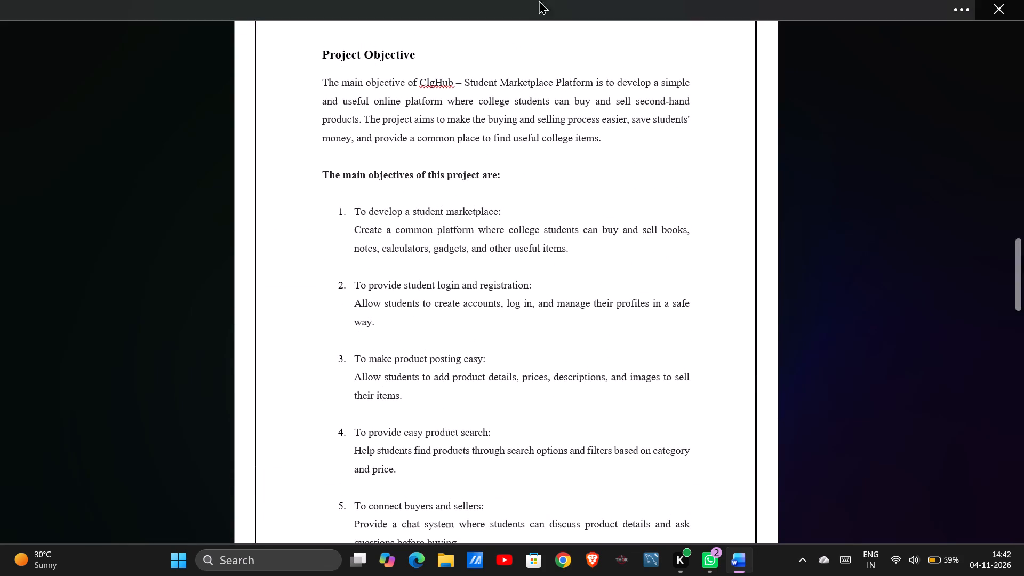
Number the "Project Objective" heading as "2." so it matches the document's numbered section headings.
left_click(319, 55)
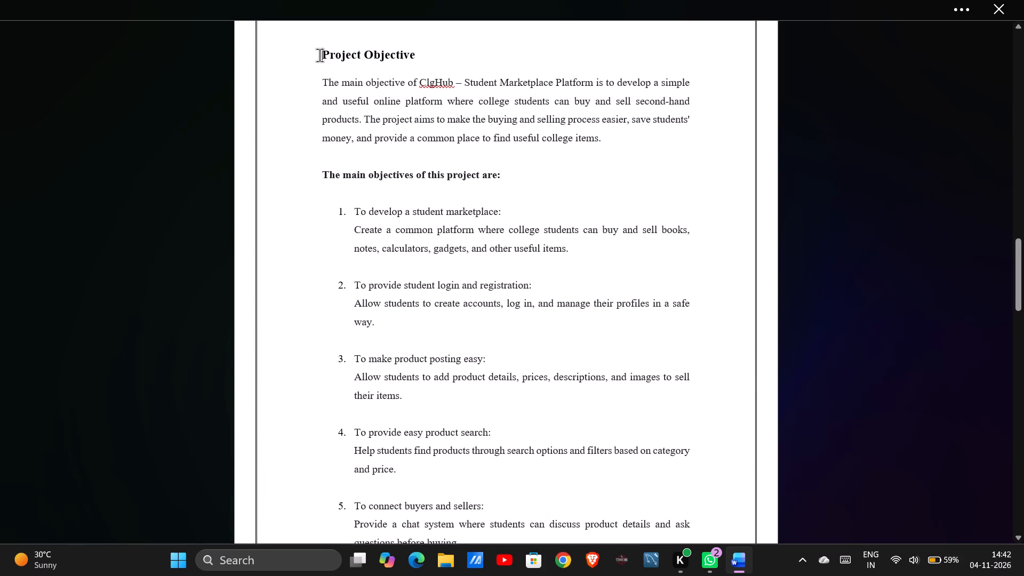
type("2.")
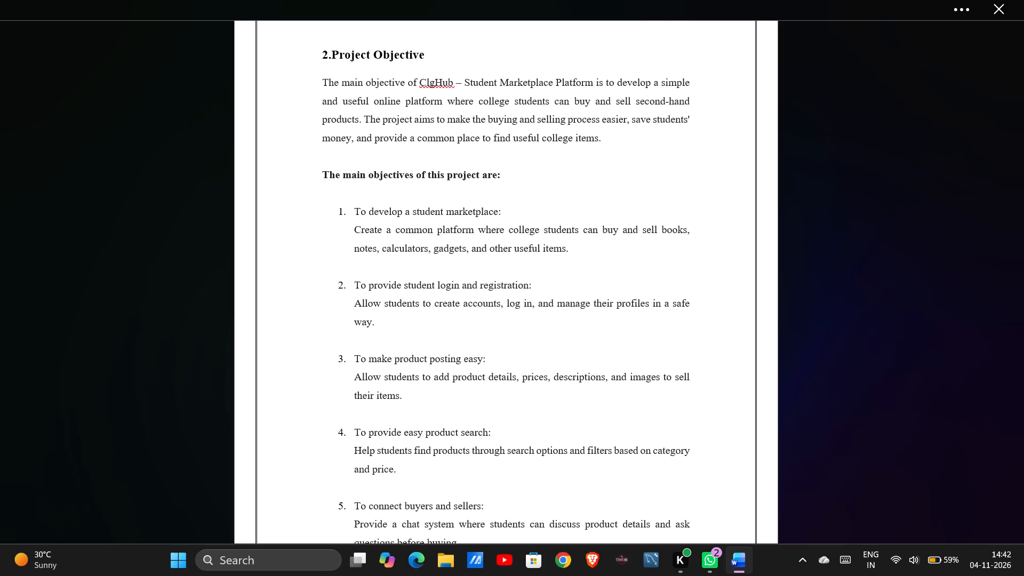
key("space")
left_click(460, 59)
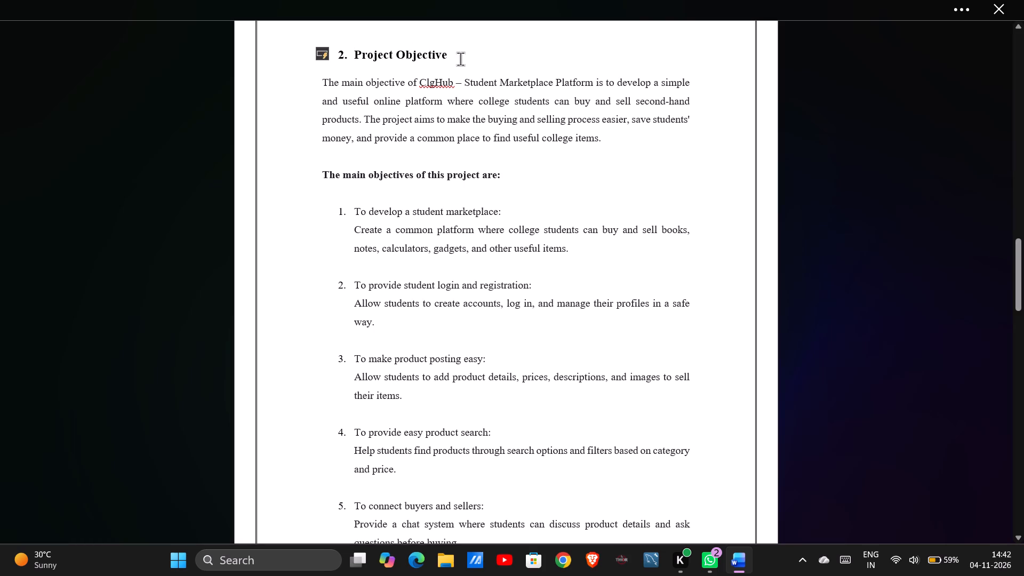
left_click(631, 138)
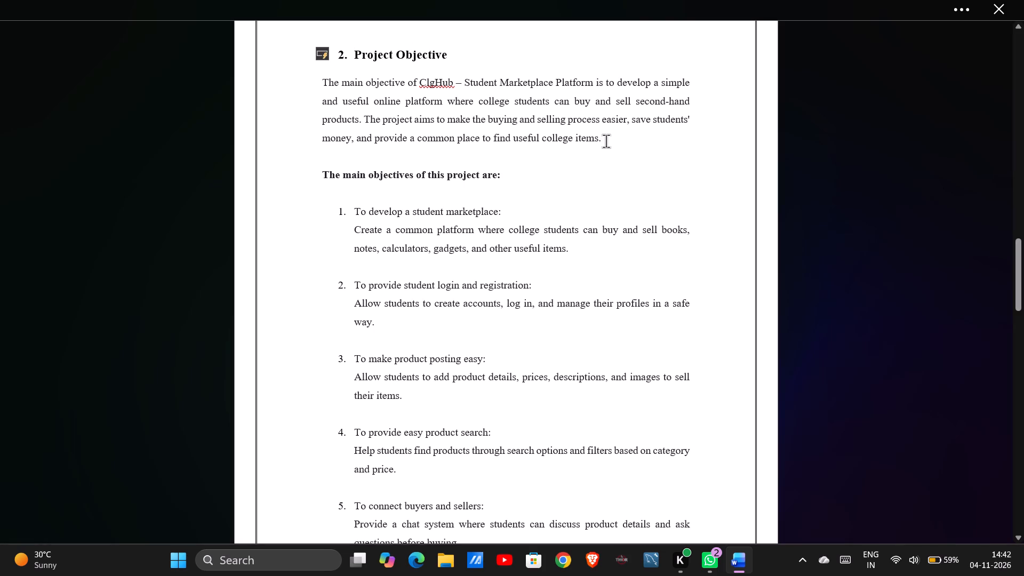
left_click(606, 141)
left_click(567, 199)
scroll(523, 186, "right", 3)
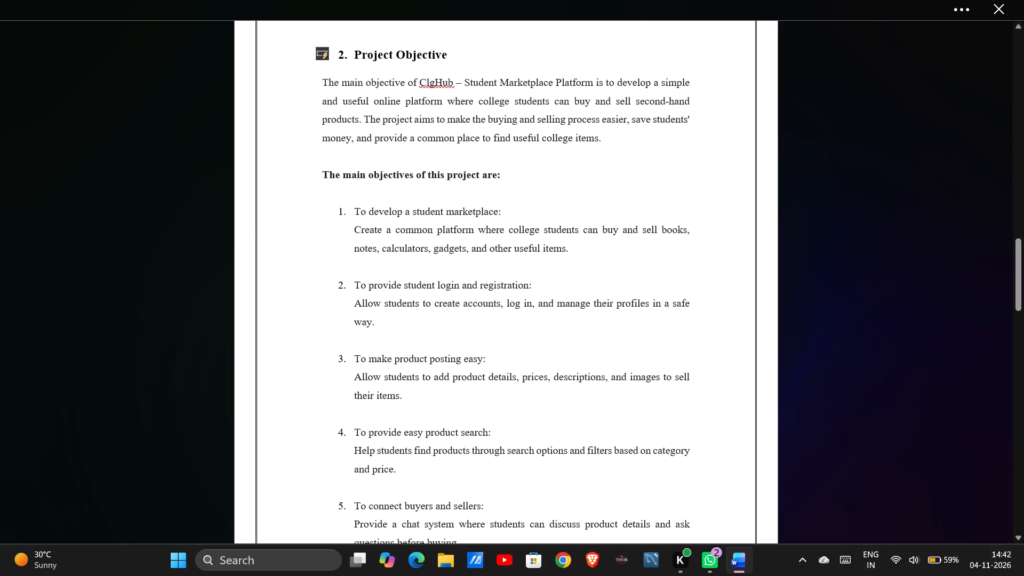
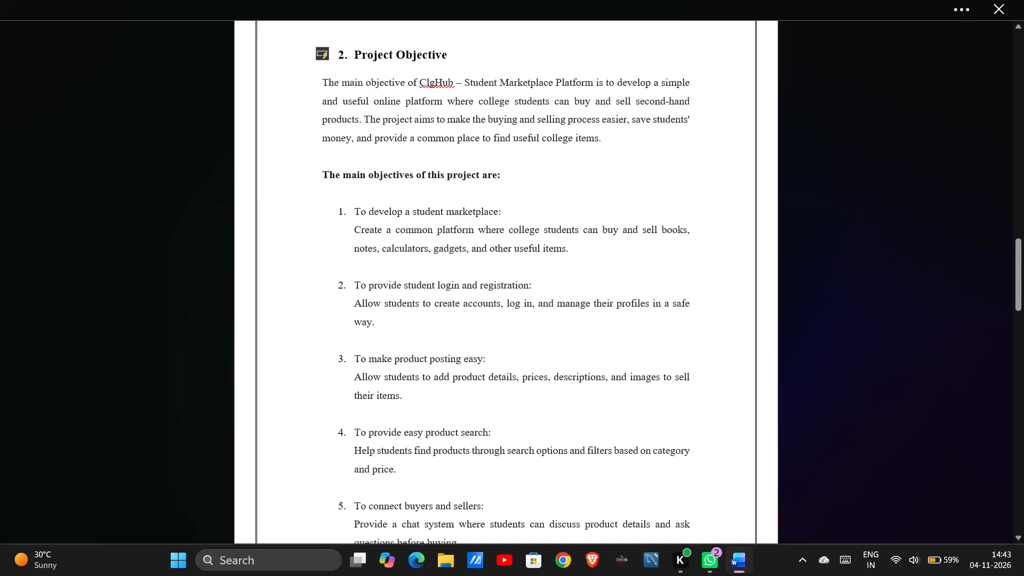
Review the objectives list from the "Project Objective" heading through objective 10 and on to the "3. Literature Survey" section.
scroll(523, 186, "down", 1)
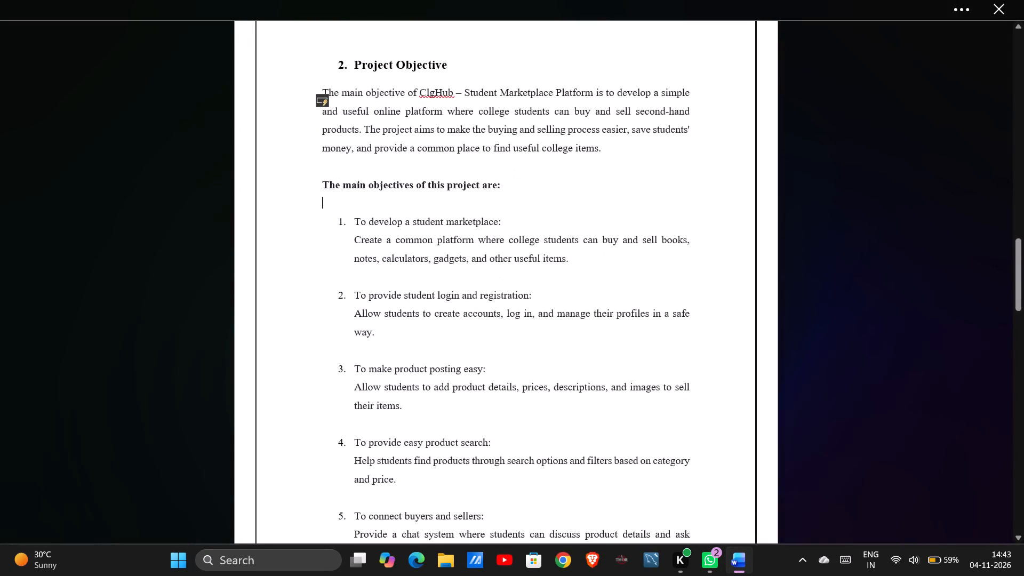
scroll(523, 186, "down", 2)
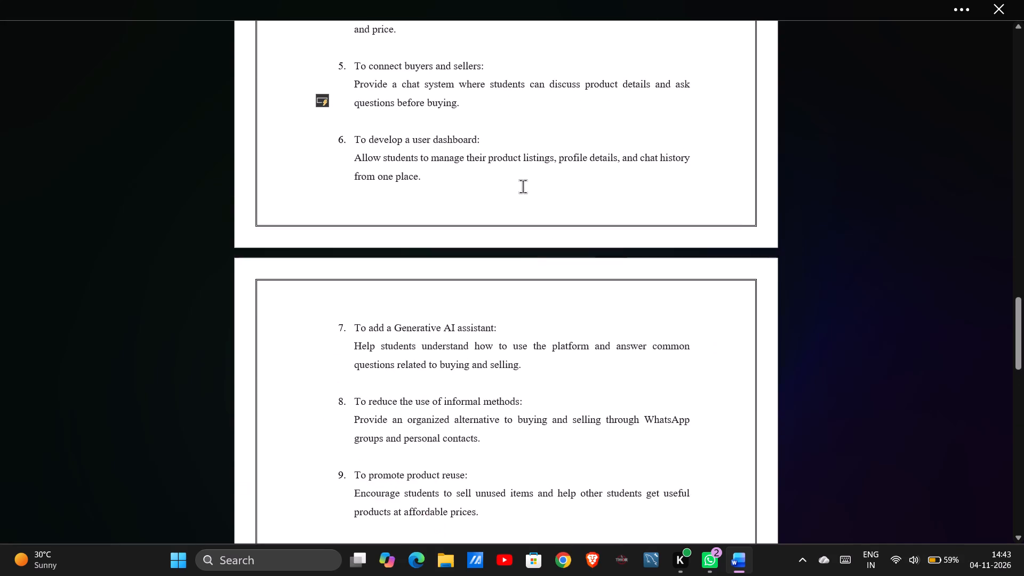
scroll(523, 186, "down", 1)
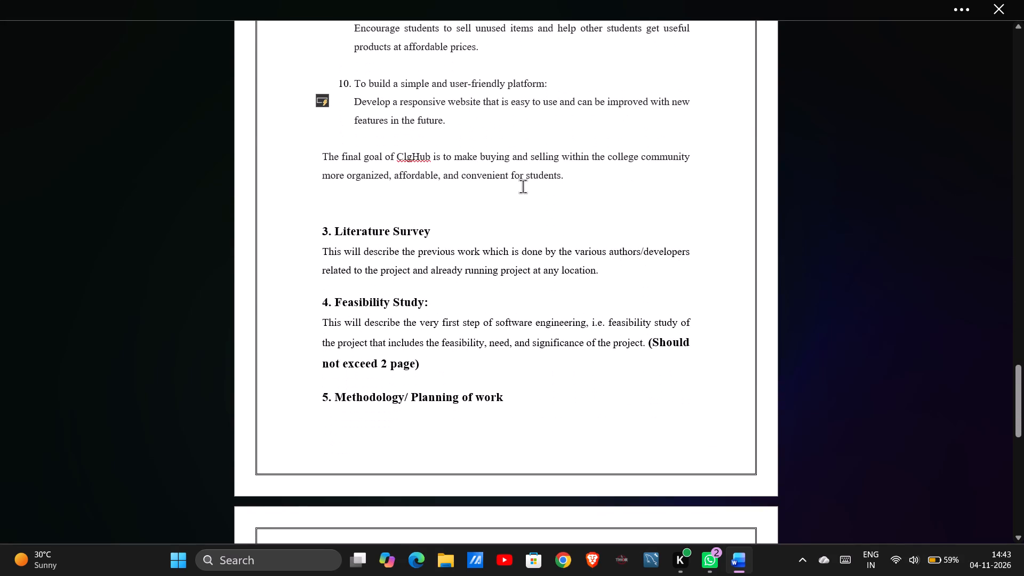
scroll(523, 186, "down", 1)
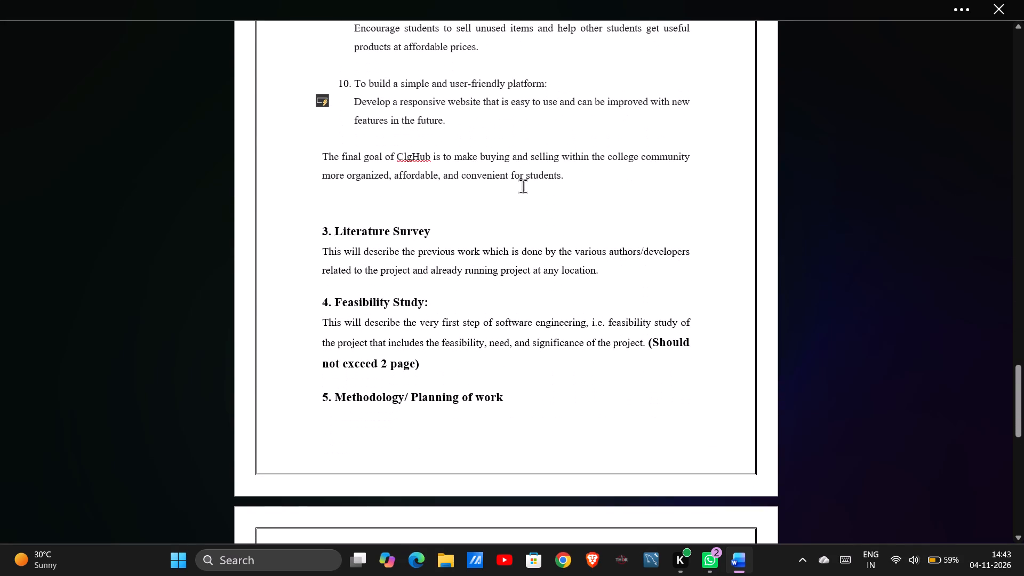
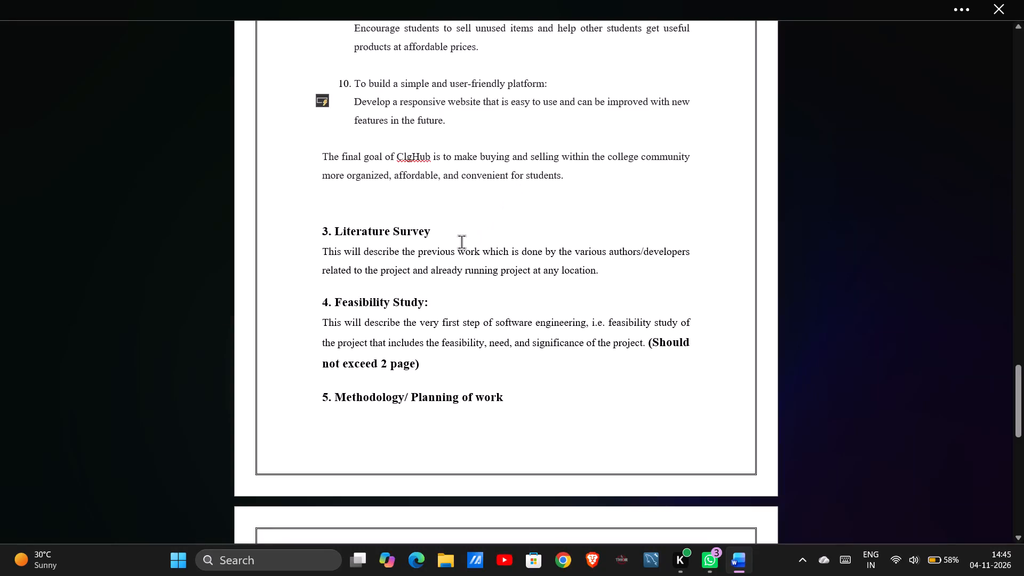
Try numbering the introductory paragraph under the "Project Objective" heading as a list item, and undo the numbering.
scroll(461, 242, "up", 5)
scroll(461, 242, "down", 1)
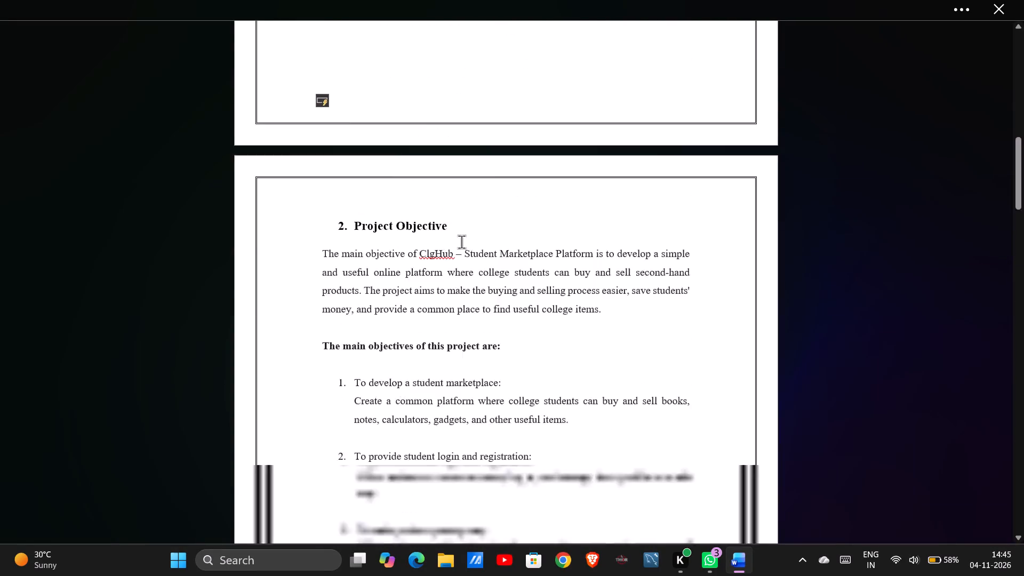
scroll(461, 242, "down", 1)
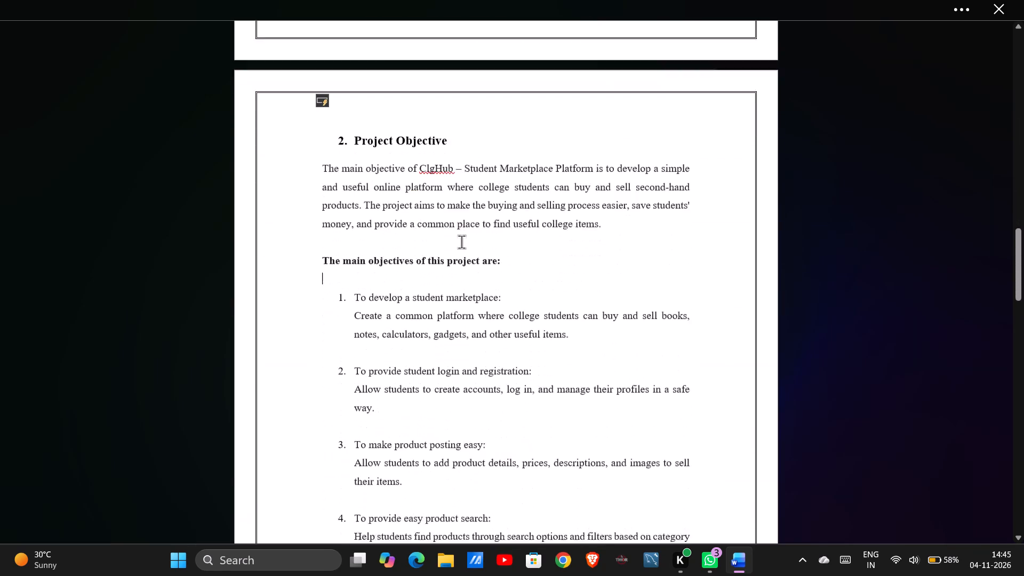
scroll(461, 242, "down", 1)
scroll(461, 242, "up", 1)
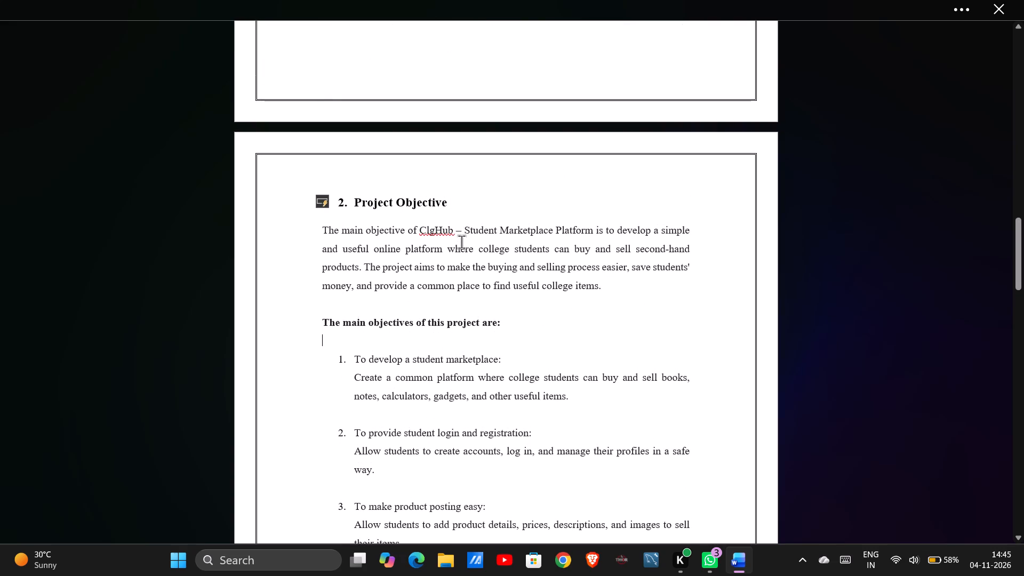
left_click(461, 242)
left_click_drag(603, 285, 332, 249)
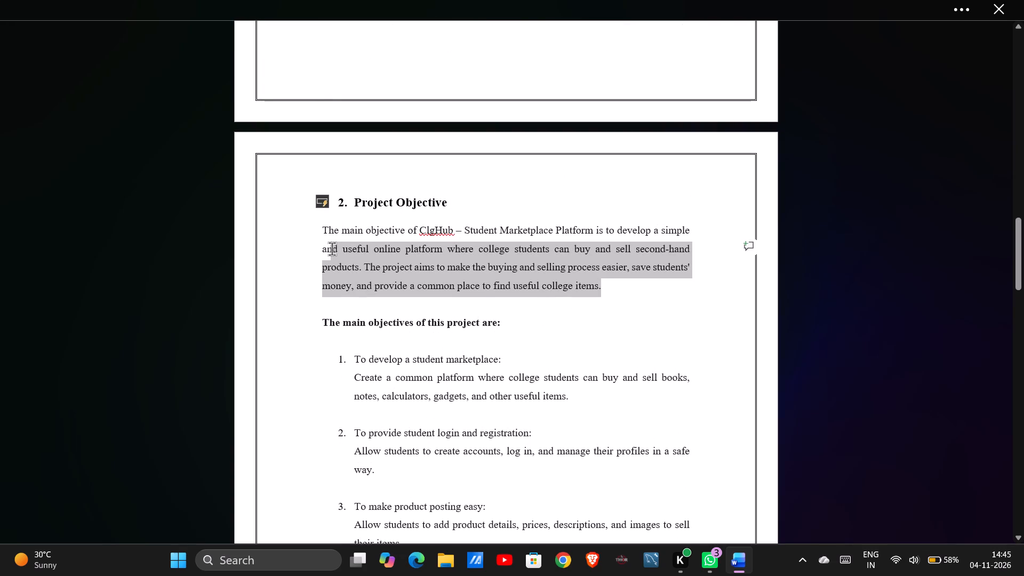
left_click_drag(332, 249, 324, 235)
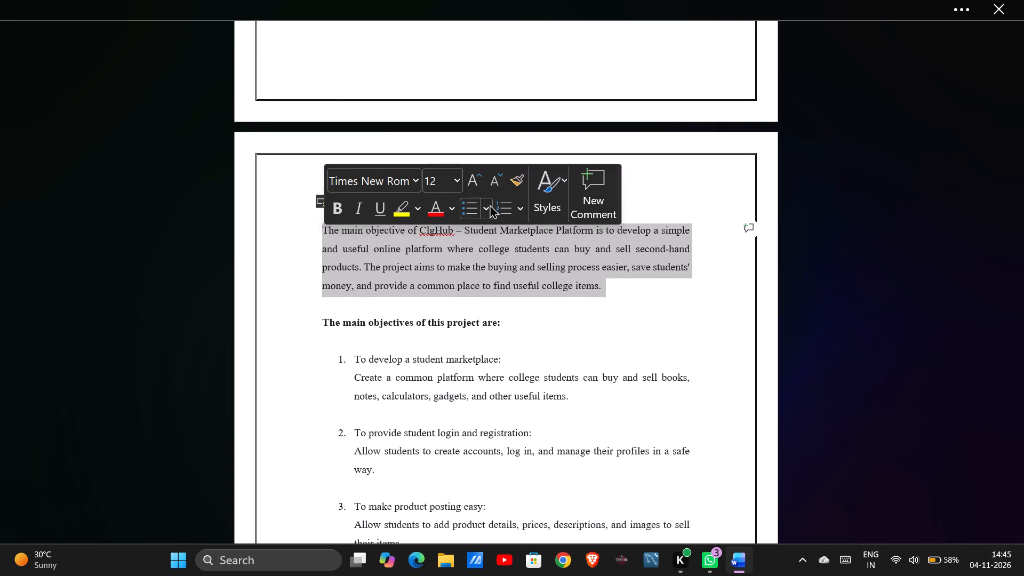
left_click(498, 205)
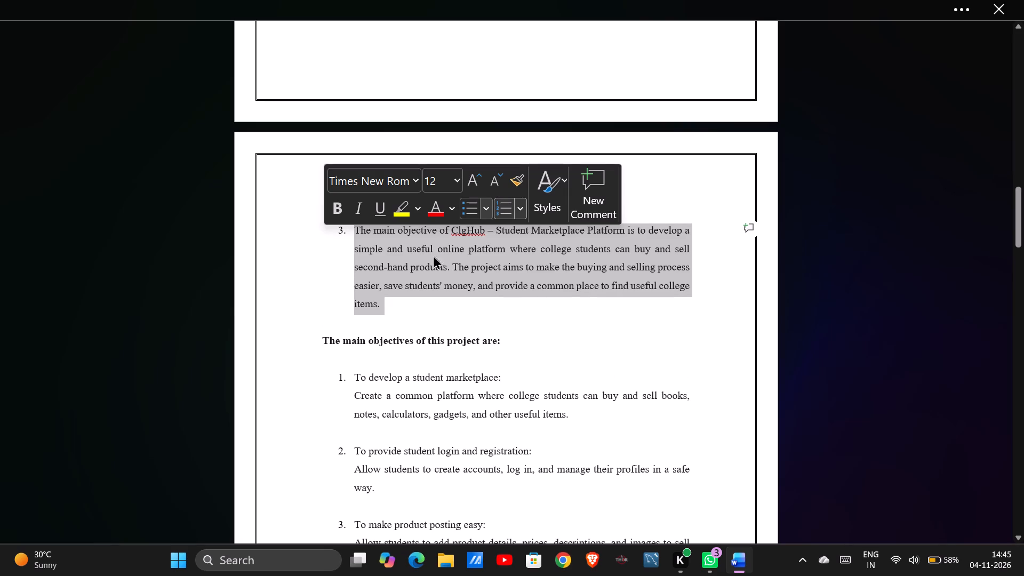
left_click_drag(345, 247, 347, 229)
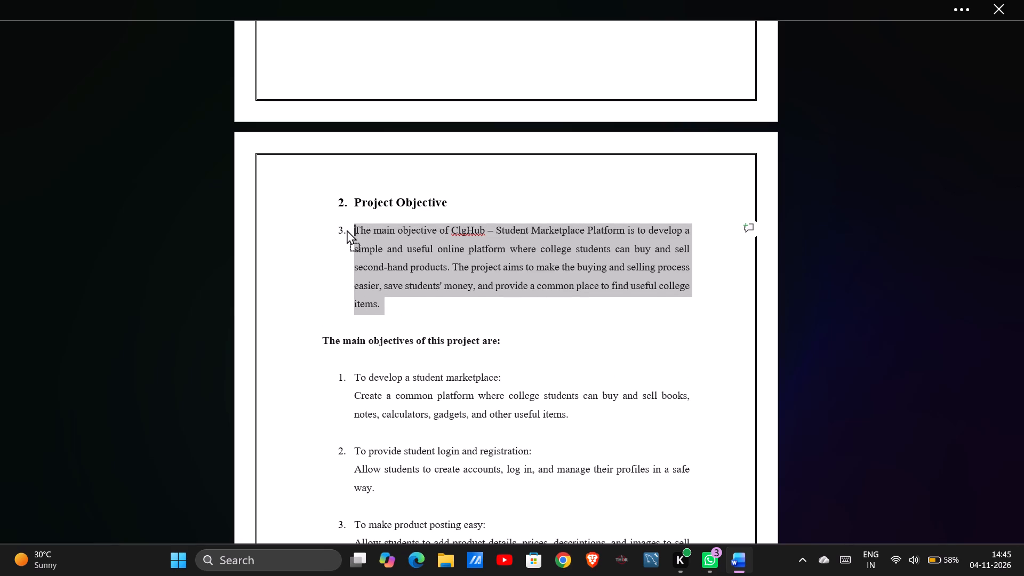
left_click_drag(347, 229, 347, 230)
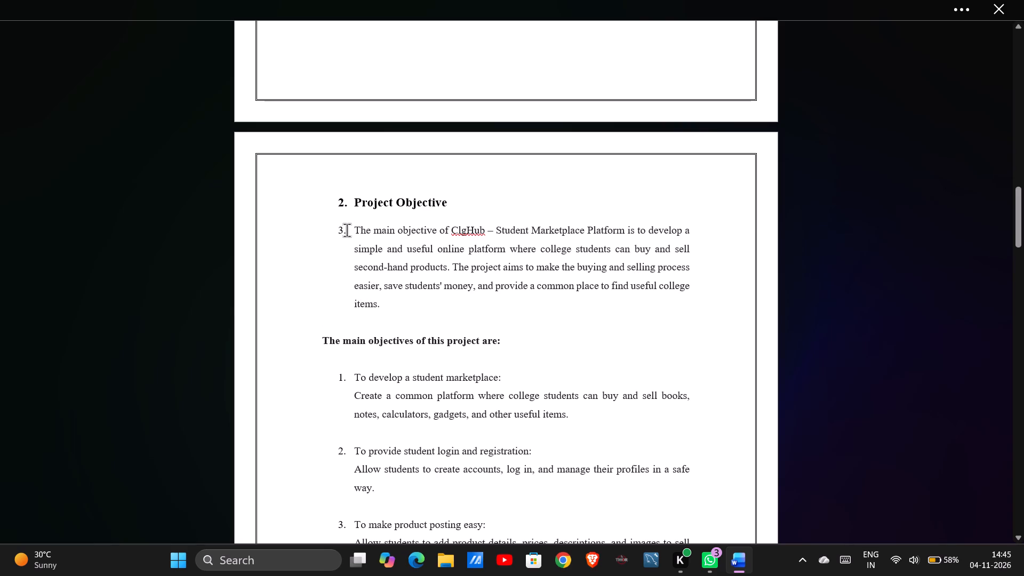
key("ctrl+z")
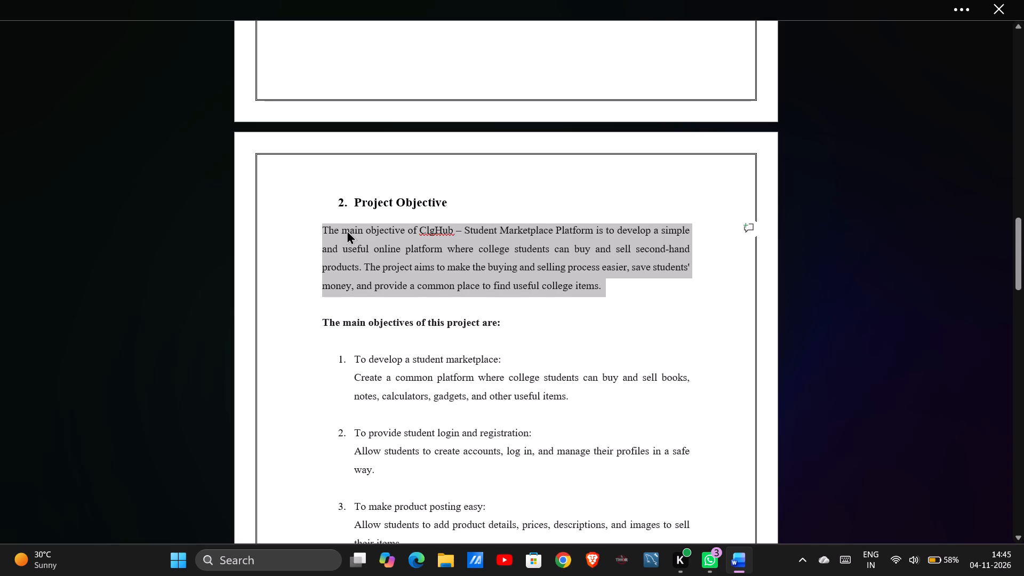
Indent the introductory paragraph under "Project Objective" by making it a bulleted item and removing only its bullet.
right_click(347, 230)
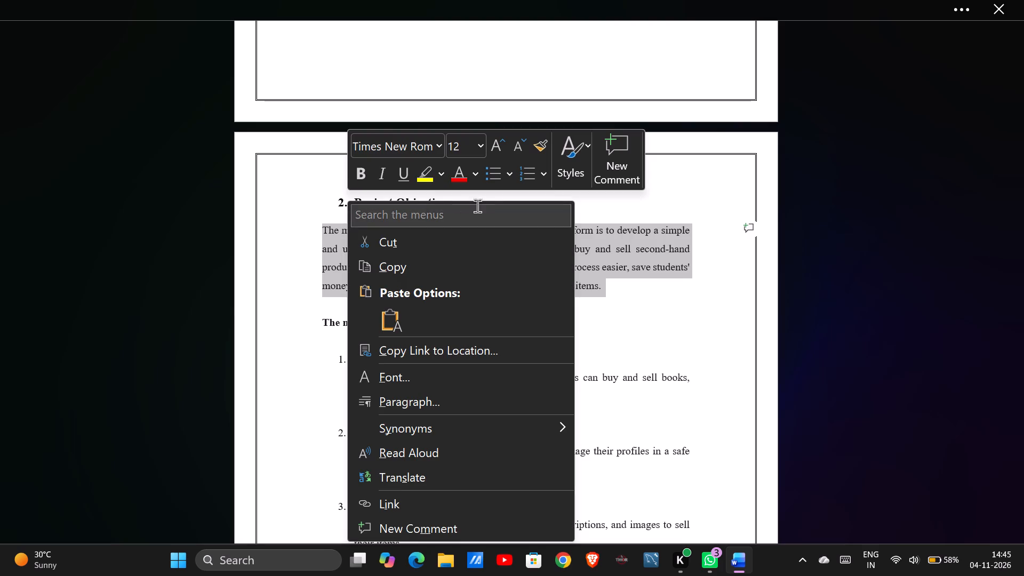
left_click(492, 178)
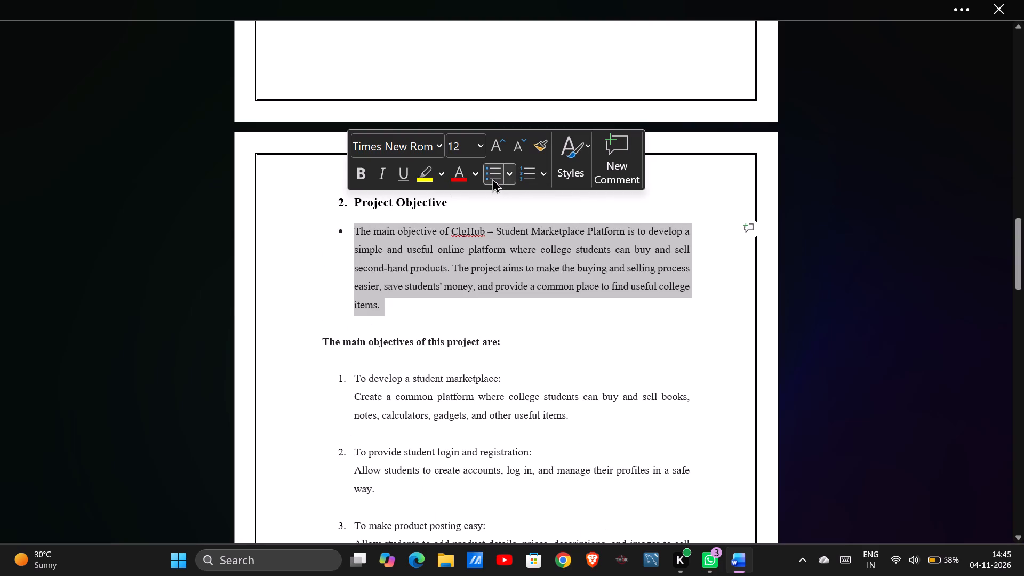
left_click(326, 276)
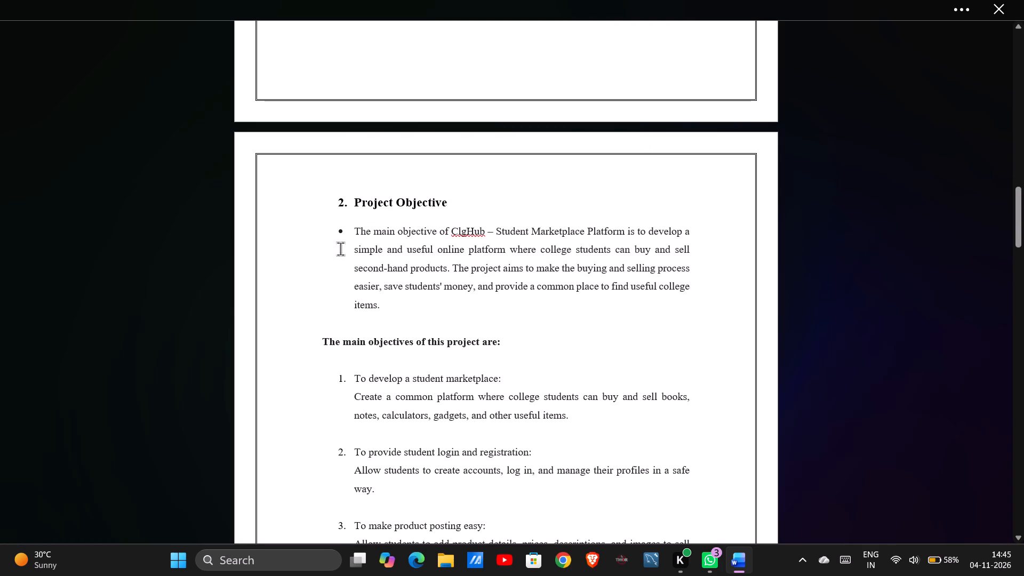
left_click(353, 226)
key("BackSpace")
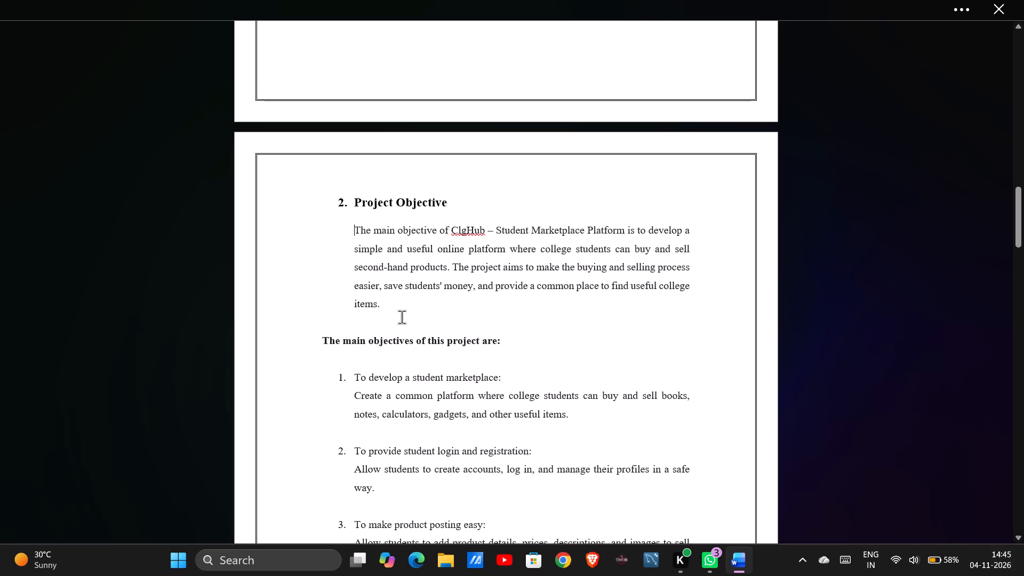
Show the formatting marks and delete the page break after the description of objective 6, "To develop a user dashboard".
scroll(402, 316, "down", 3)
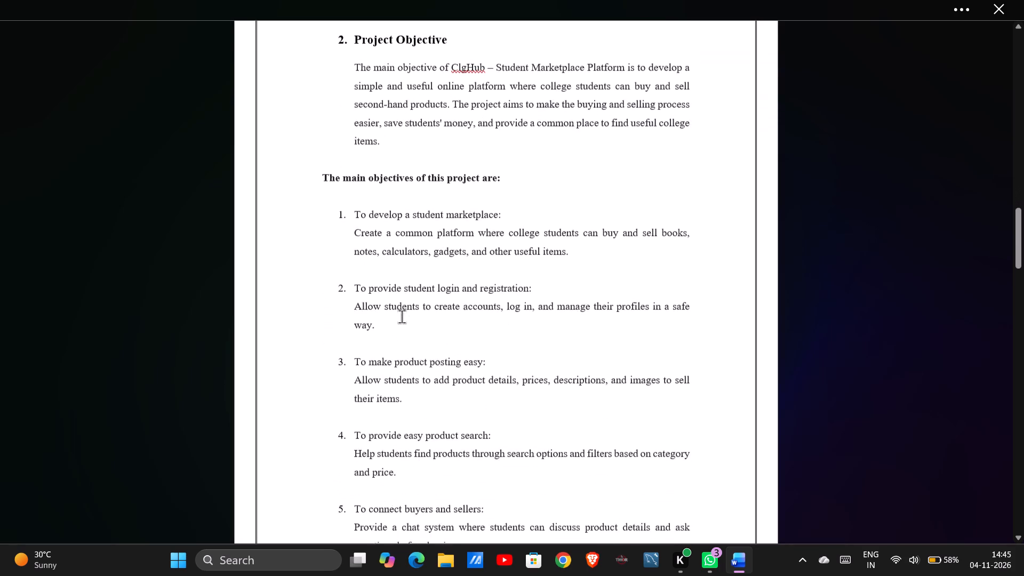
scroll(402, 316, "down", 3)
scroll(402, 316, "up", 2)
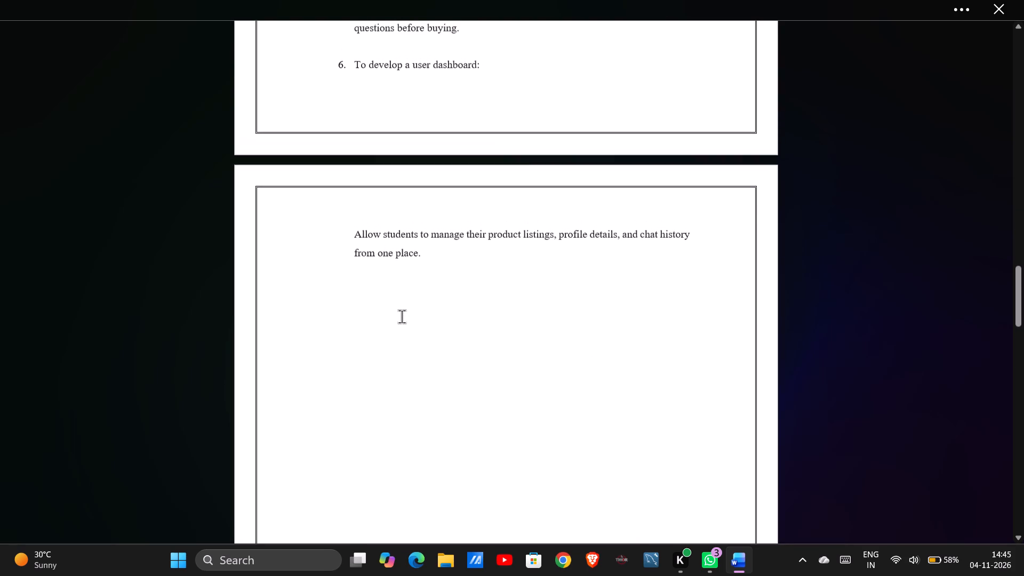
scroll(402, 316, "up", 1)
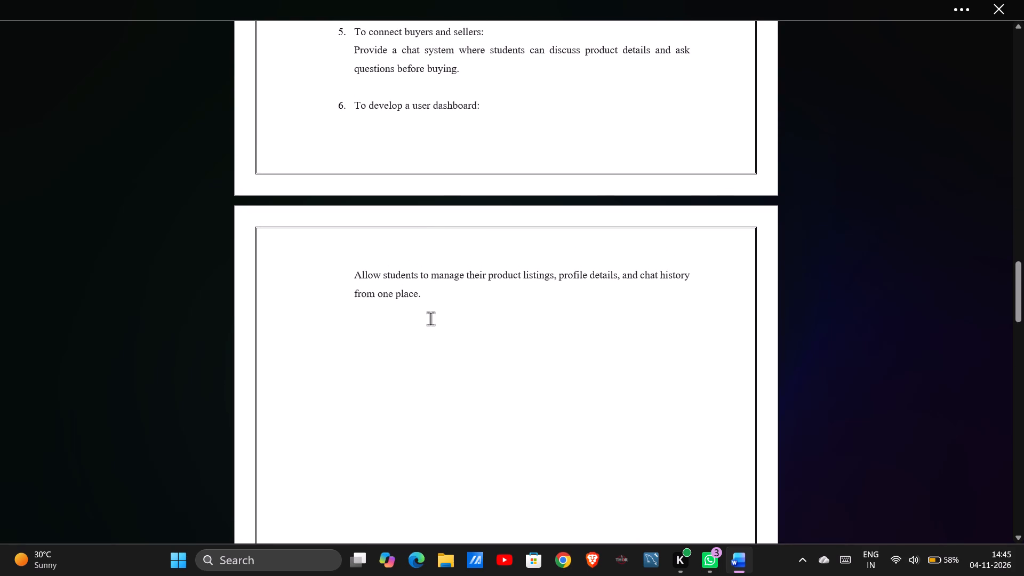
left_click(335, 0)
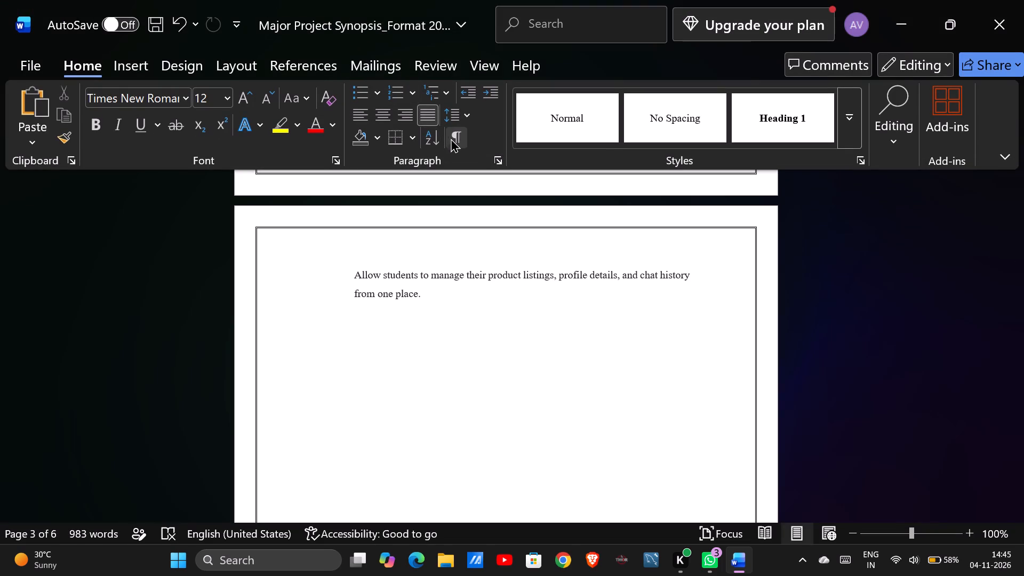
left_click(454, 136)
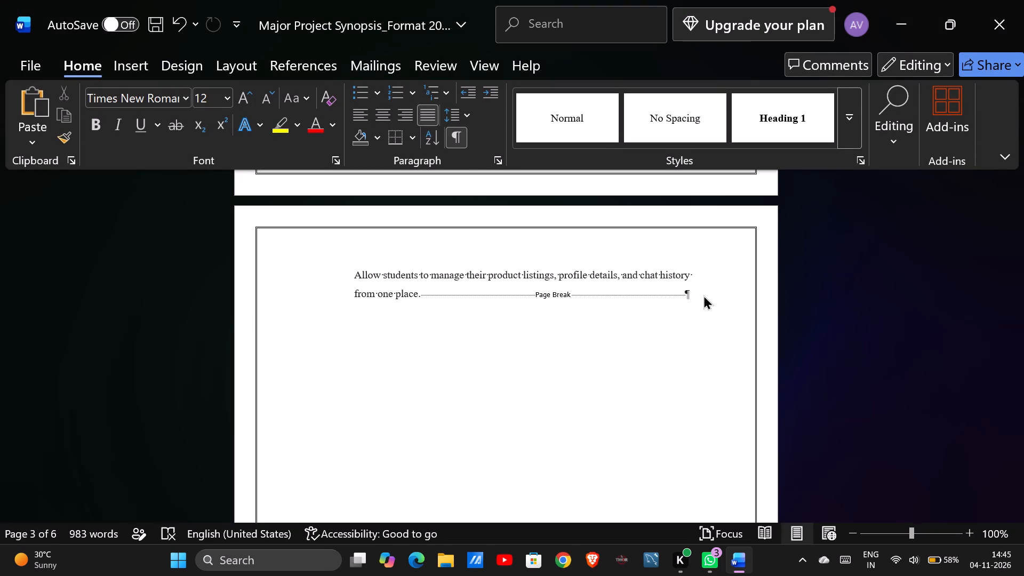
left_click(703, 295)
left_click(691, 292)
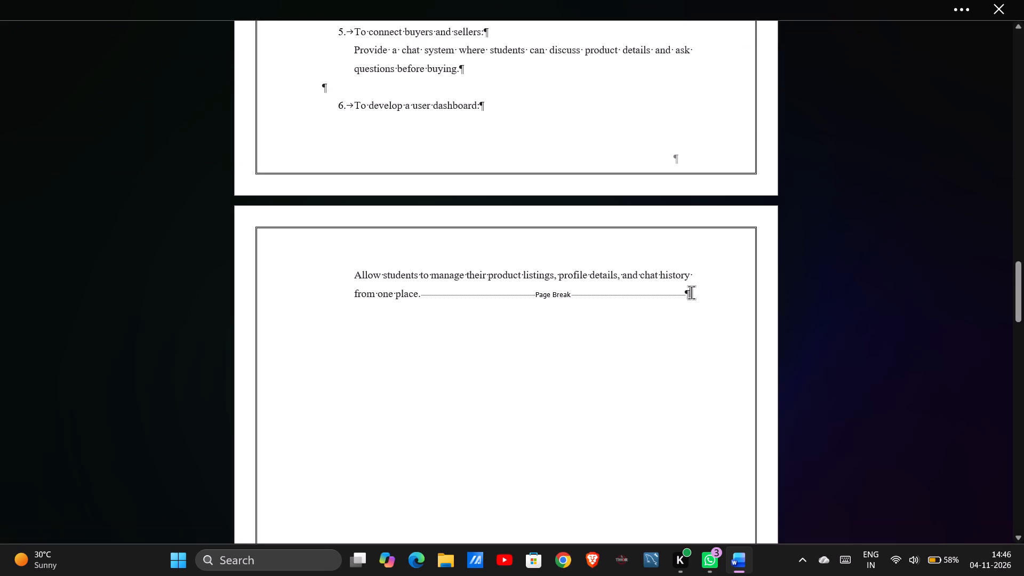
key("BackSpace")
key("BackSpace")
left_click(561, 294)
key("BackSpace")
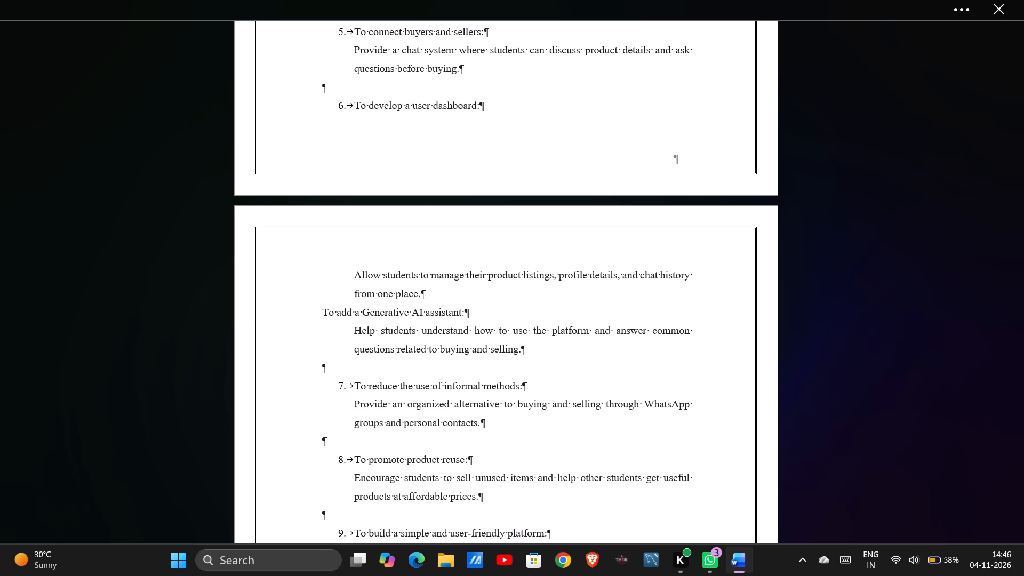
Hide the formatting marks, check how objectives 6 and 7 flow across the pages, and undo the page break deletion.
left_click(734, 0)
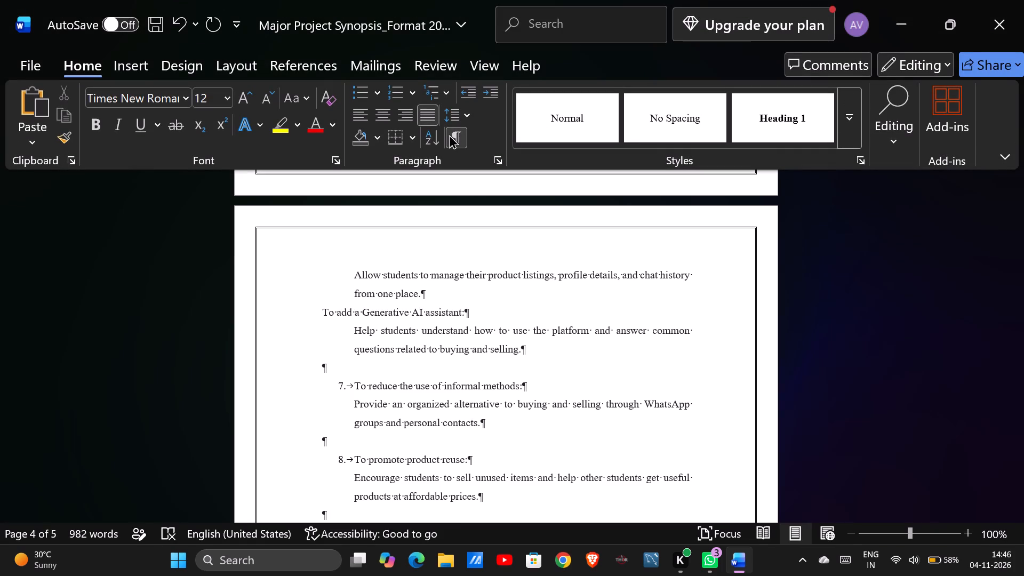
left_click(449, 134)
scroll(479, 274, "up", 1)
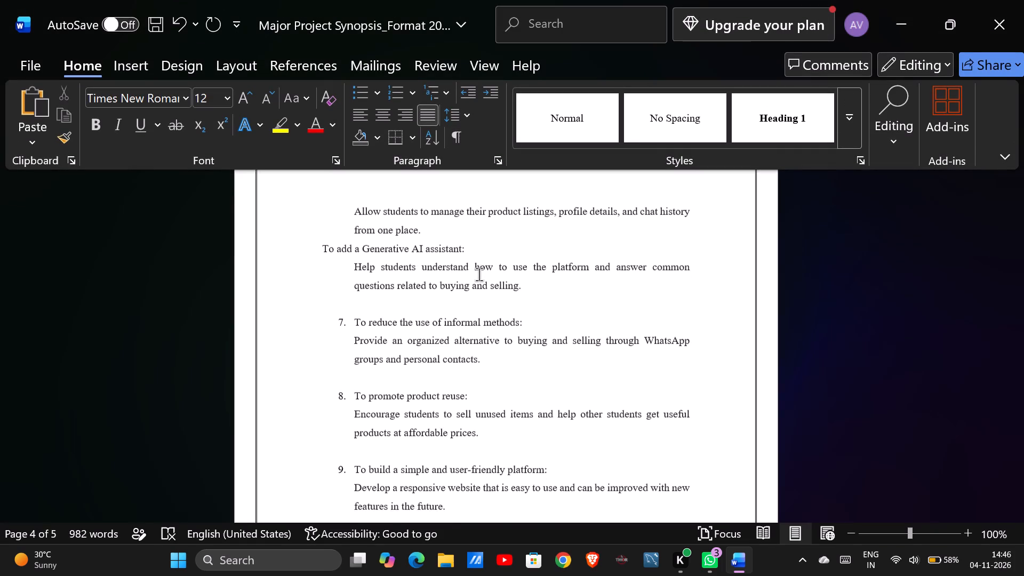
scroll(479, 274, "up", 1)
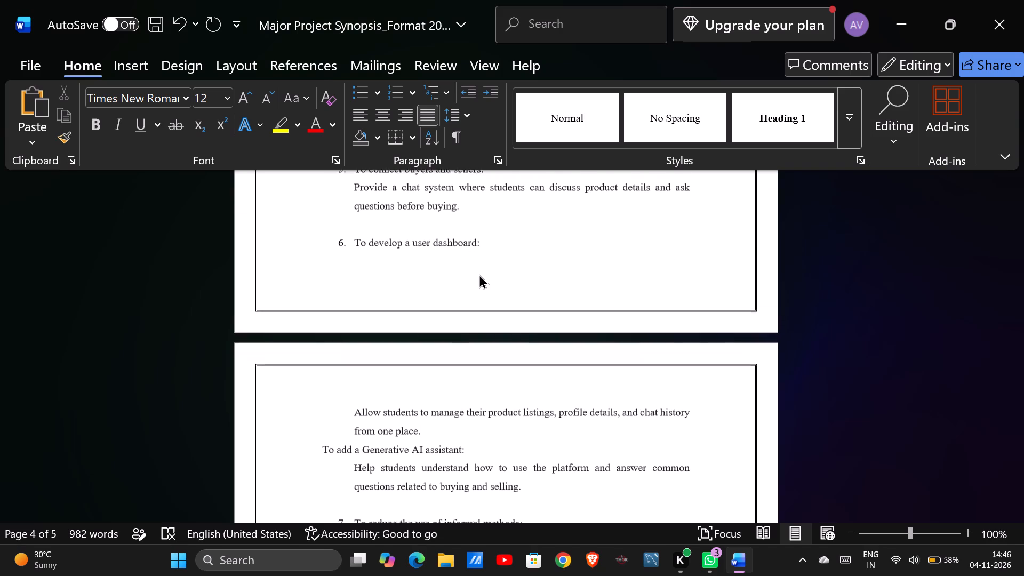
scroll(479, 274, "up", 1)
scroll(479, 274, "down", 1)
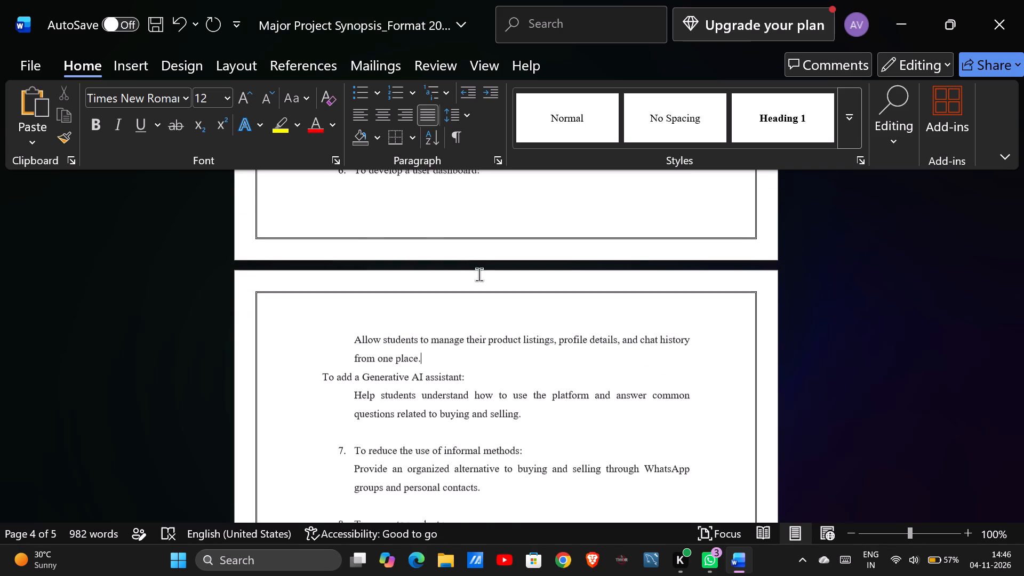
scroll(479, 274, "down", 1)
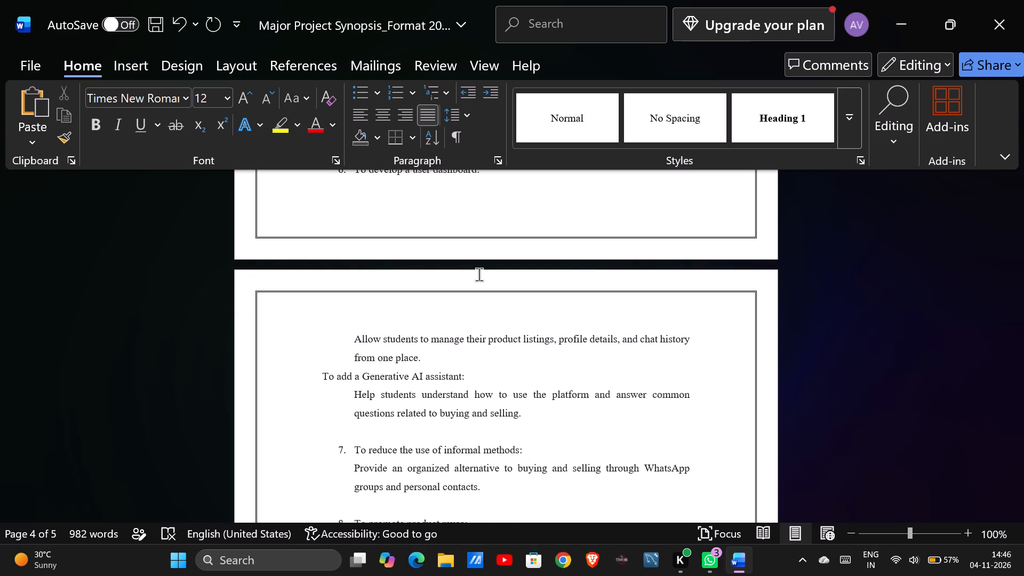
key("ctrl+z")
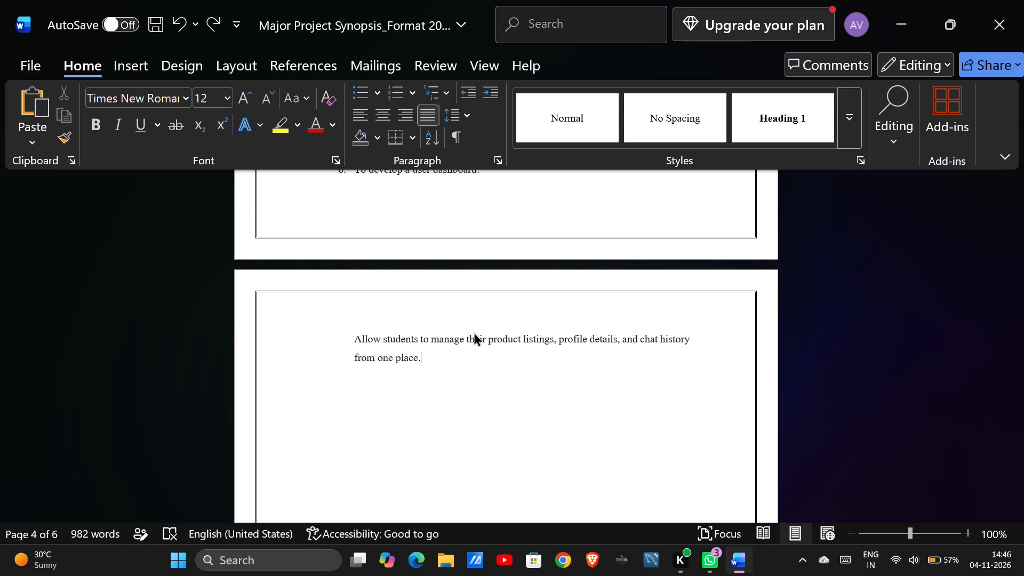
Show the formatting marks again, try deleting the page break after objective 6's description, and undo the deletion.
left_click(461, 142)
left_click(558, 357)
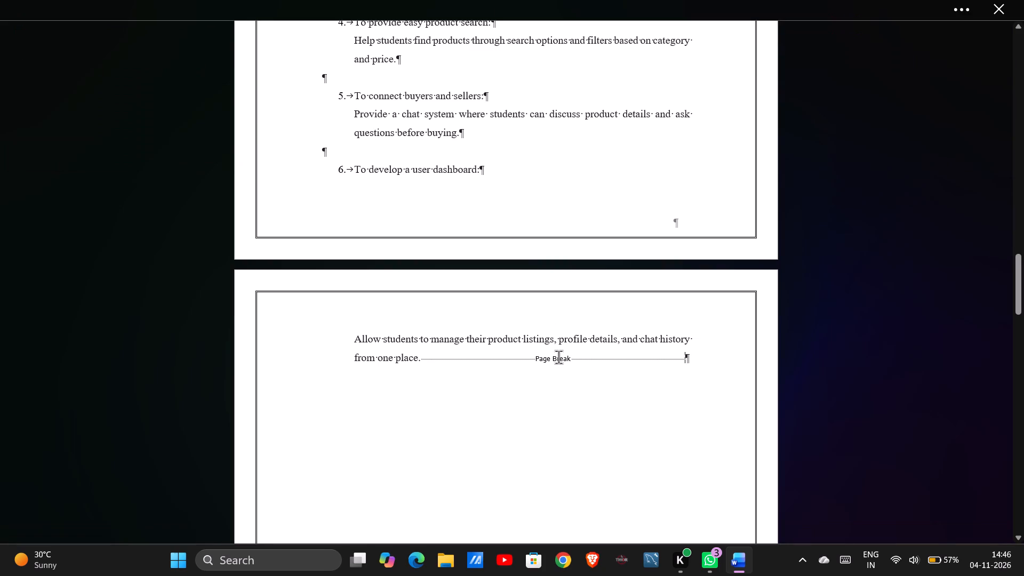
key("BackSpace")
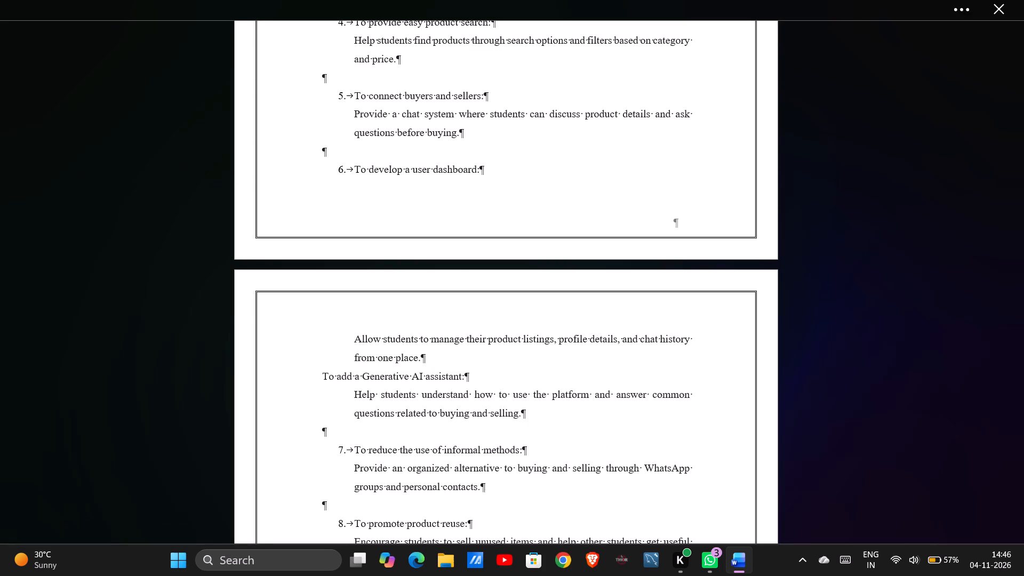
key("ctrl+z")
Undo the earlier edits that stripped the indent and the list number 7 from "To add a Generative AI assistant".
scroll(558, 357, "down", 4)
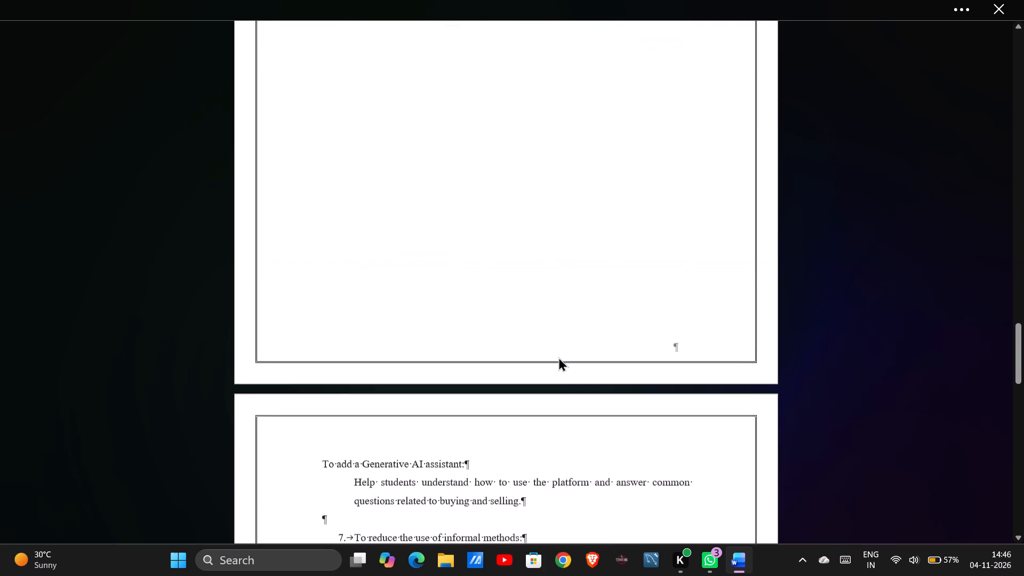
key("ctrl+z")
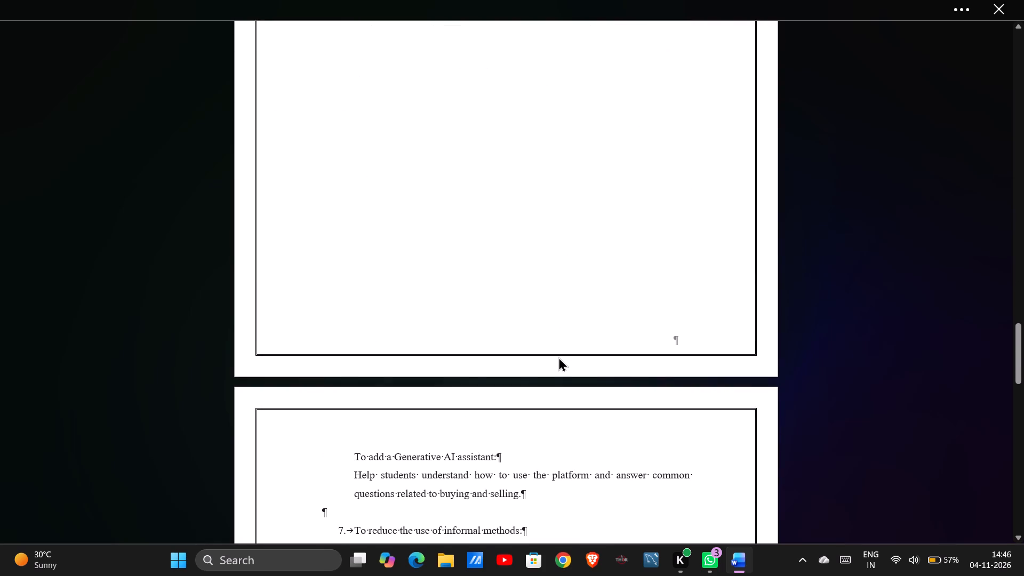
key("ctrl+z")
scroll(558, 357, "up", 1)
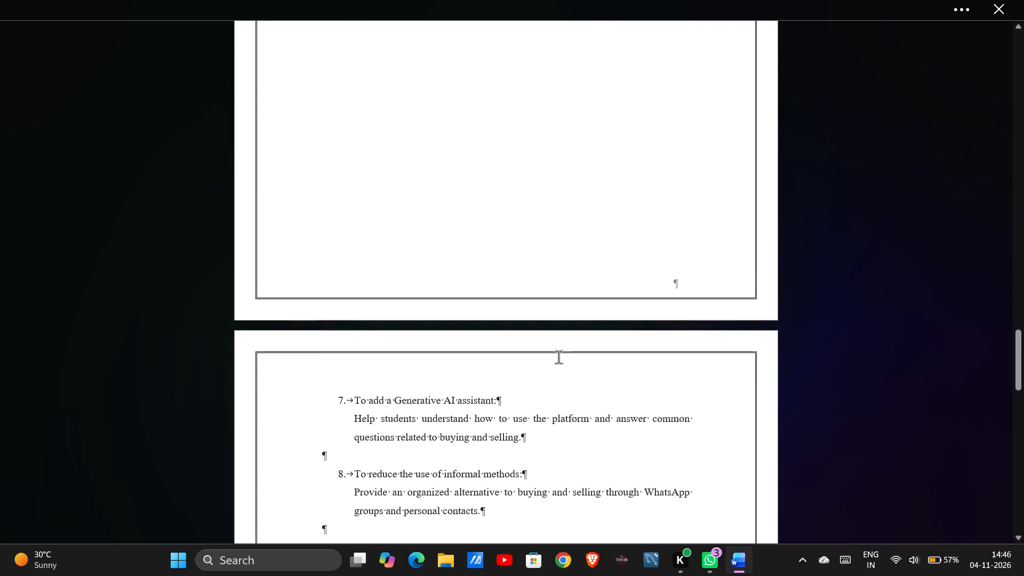
Delete the page break after the description of objective 6, "To develop a user dashboard".
scroll(558, 357, "up", 1)
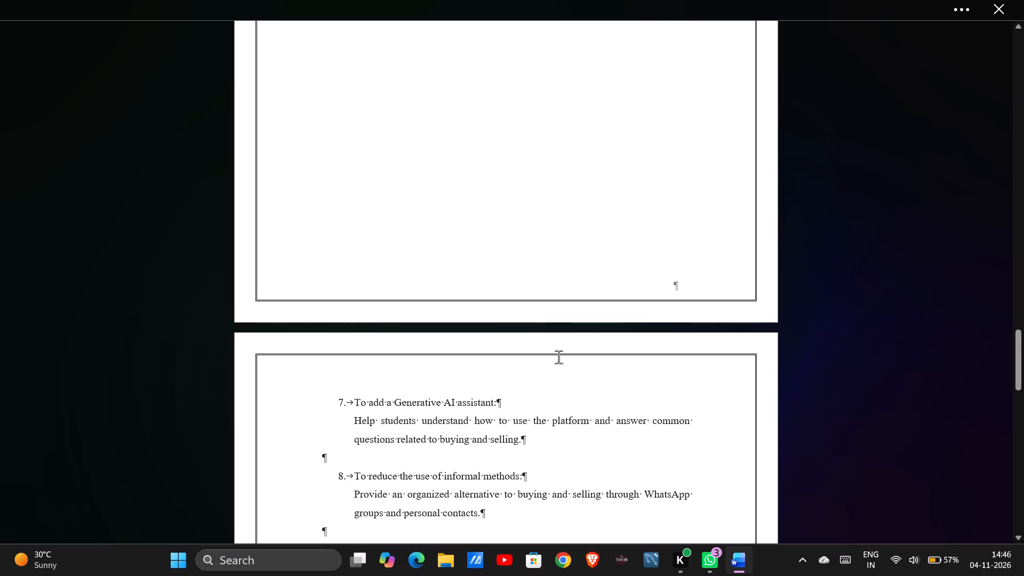
scroll(558, 357, "up", 3)
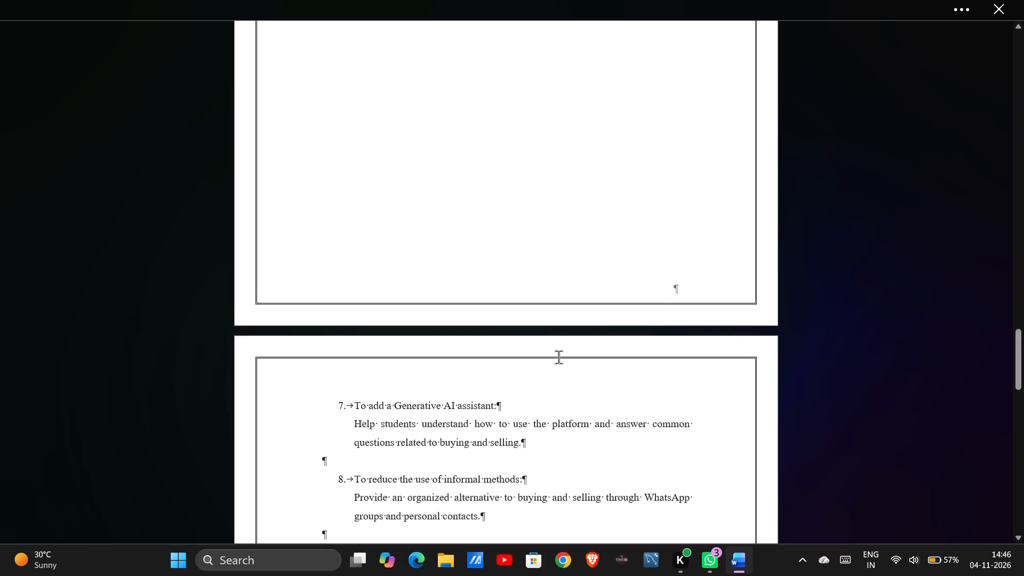
scroll(558, 357, "up", 1)
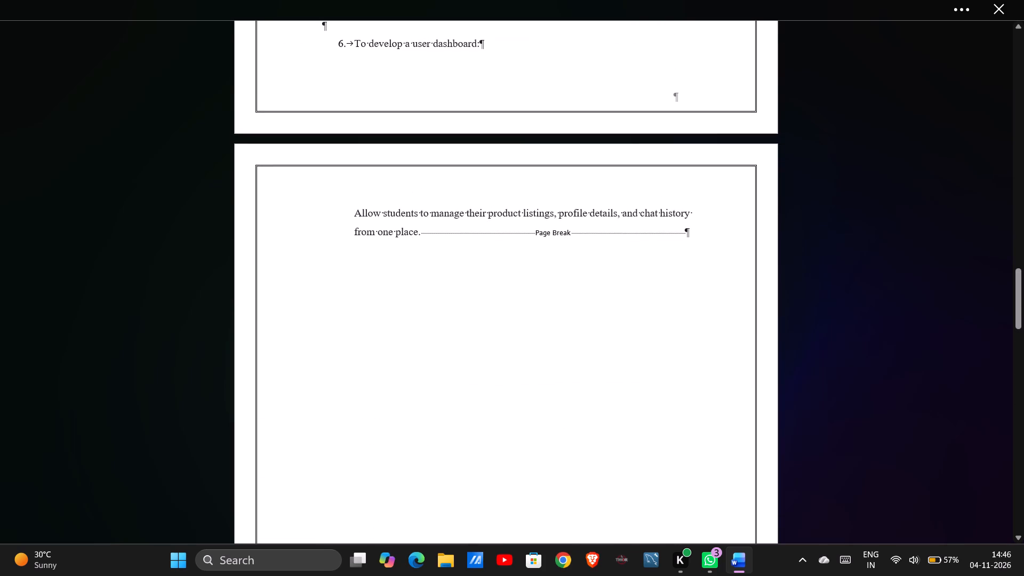
scroll(609, 259, "down", 1)
left_click(671, 221)
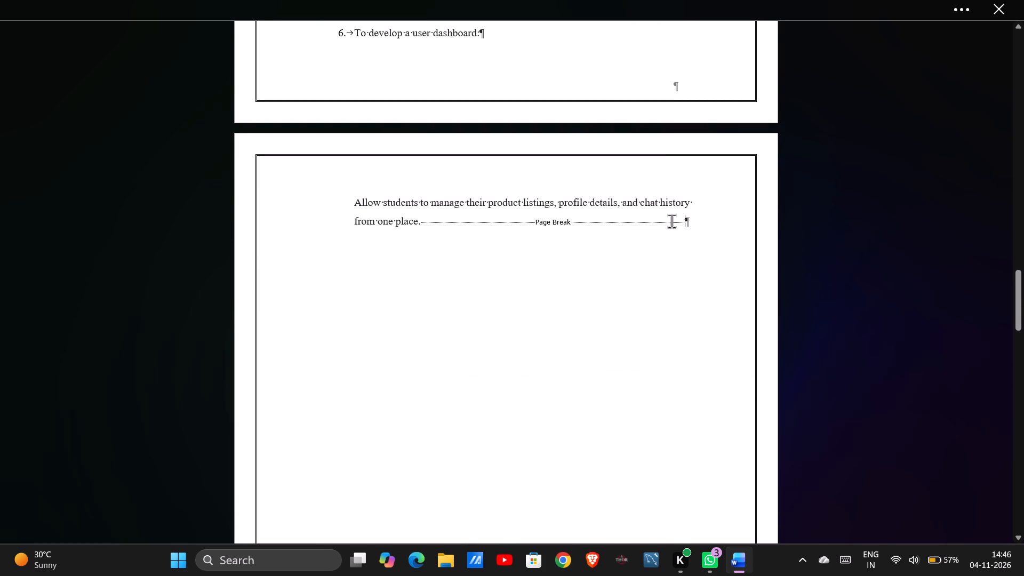
key("BackSpace")
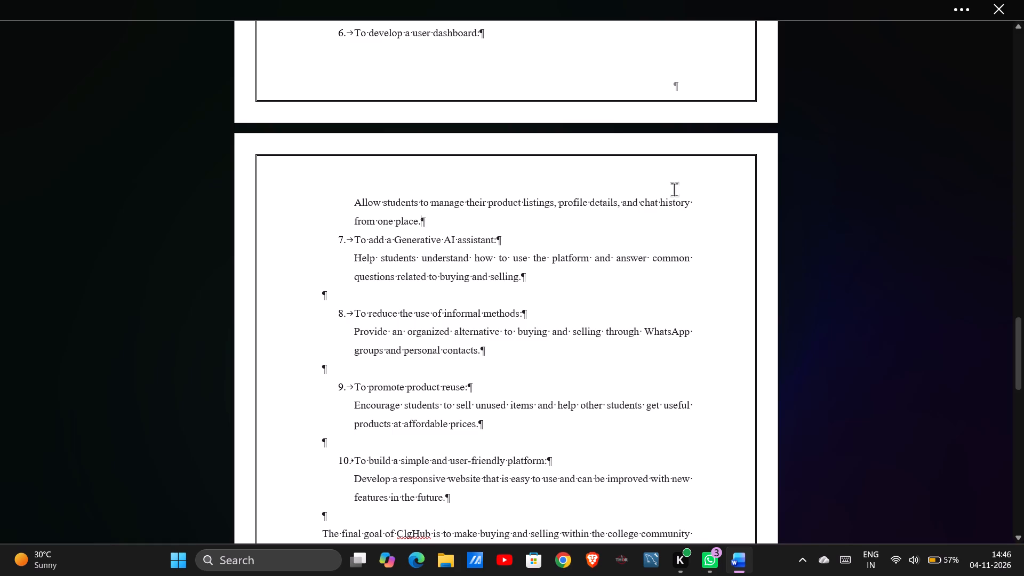
Insert a page break on the blank line before objective 6 and remove the extra empty line above its title.
scroll(678, 173, "up", 1)
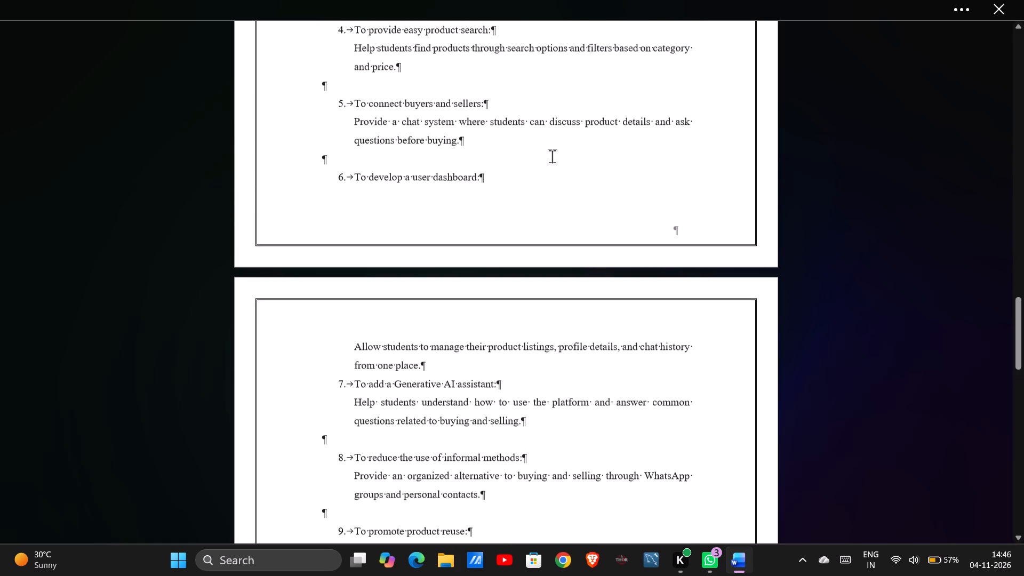
left_click(397, 159)
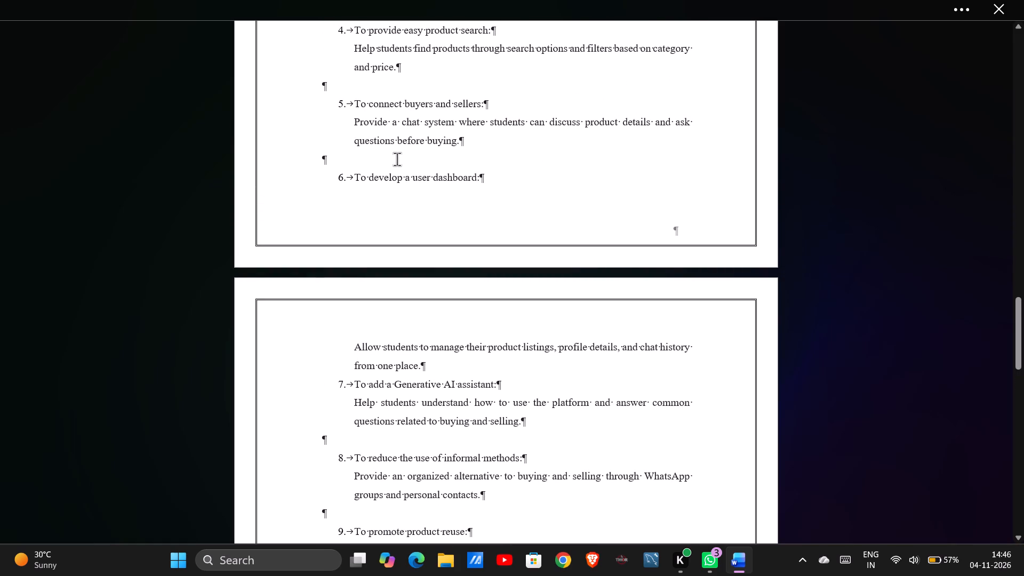
left_click(425, 0)
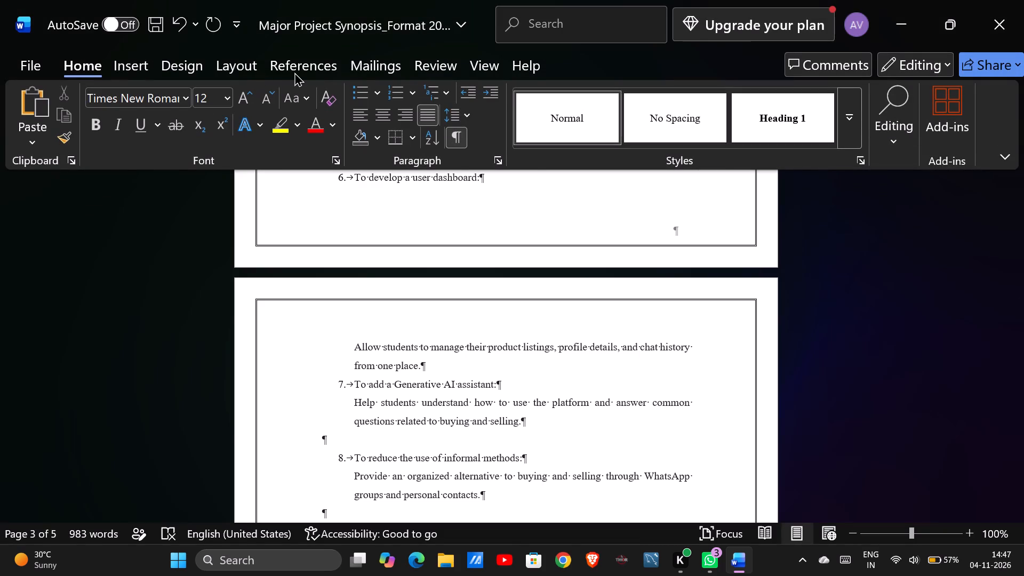
left_click(294, 72)
left_click(232, 62)
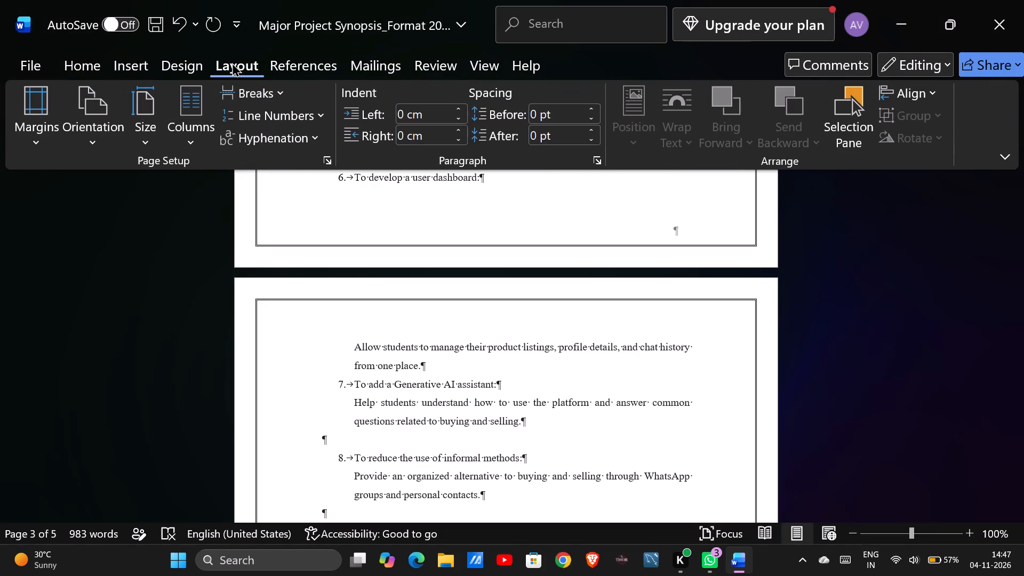
left_click(243, 100)
left_click(263, 149)
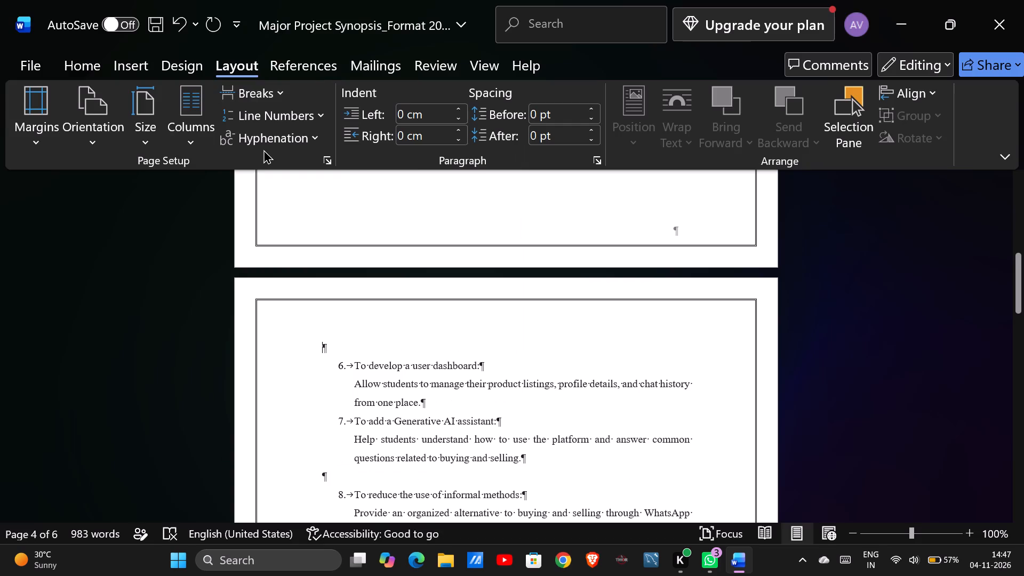
key("BackSpace")
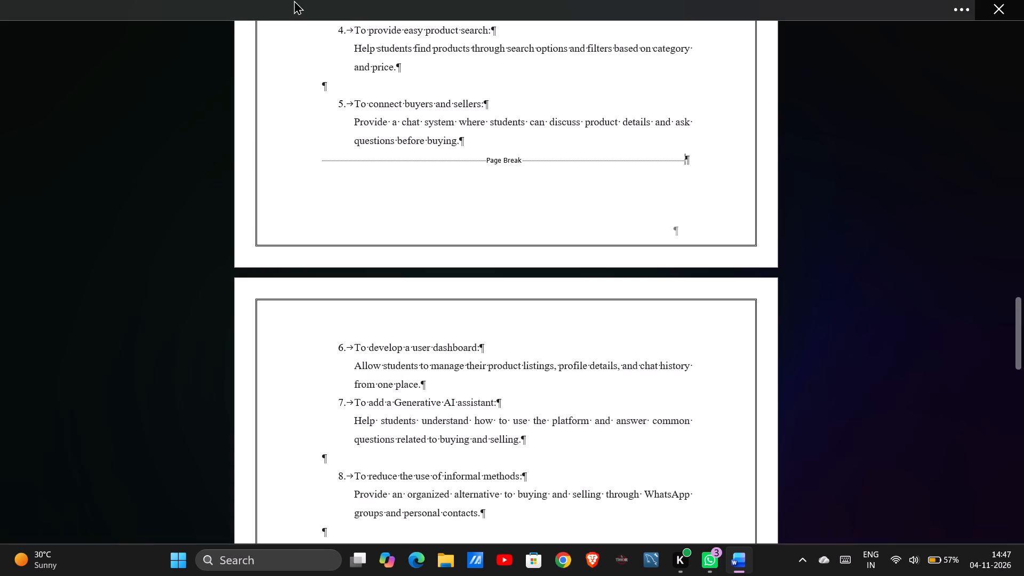
Hide the formatting marks.
left_click(298, 0)
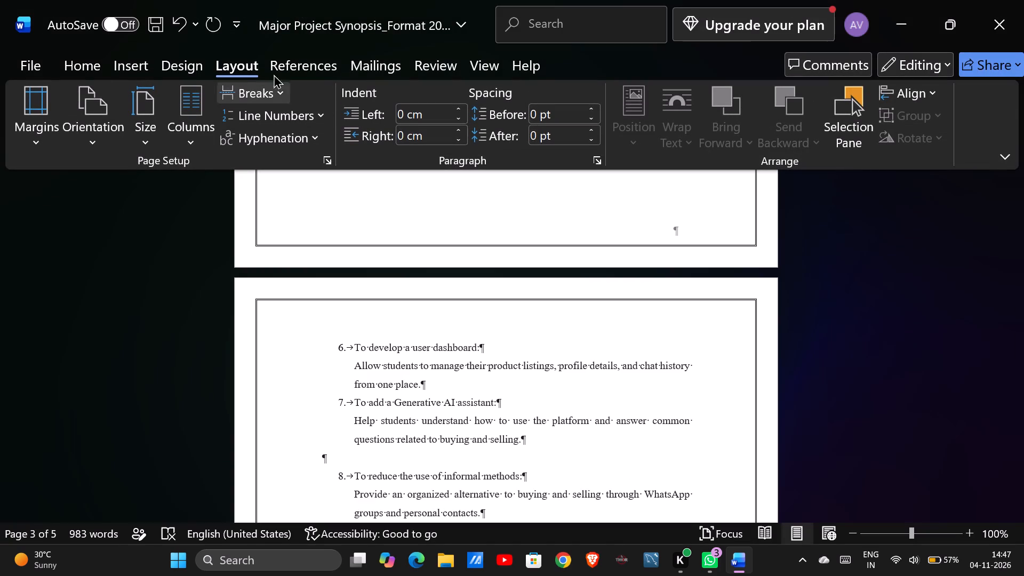
left_click(90, 67)
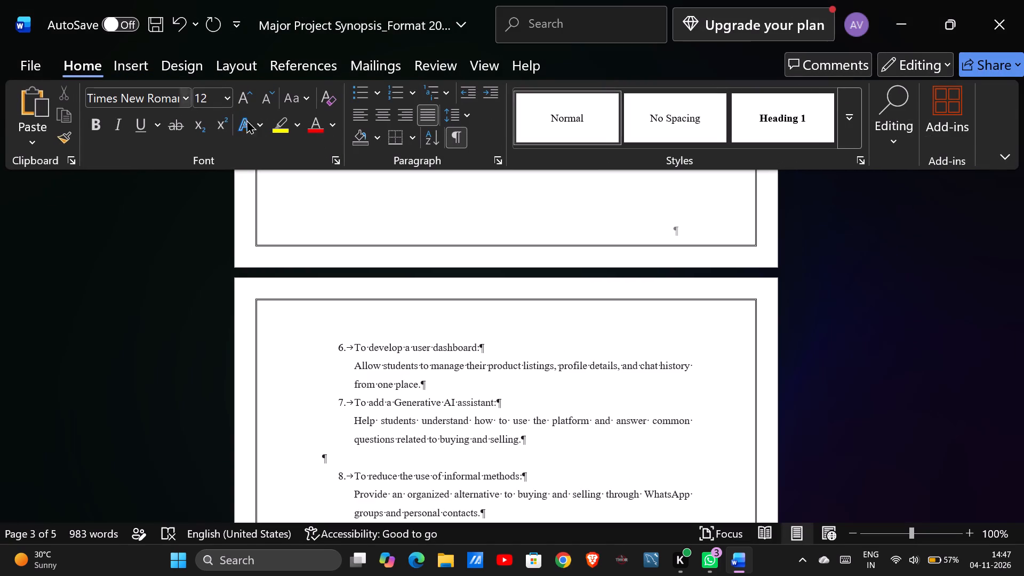
left_click(458, 133)
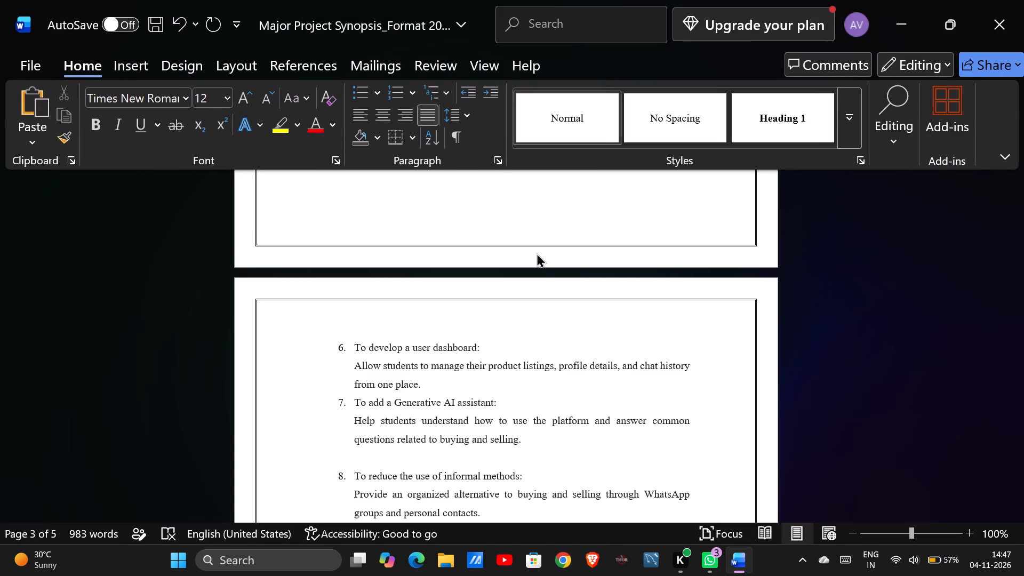
Apply a bullet to "The main objectives of this project are:" and remove only the bullet symbol, keeping the line's indent.
scroll(539, 272, "up", 1)
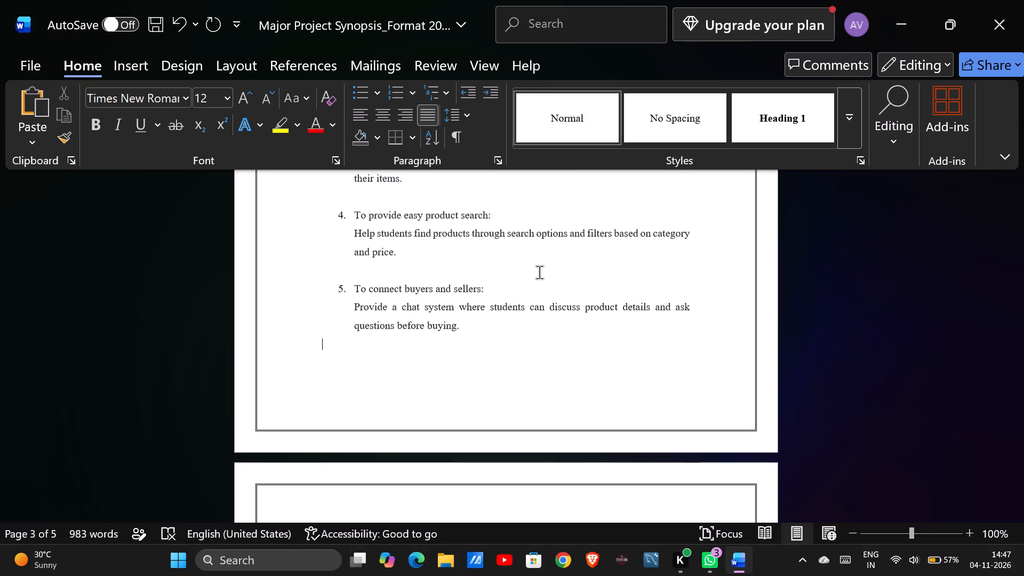
scroll(539, 272, "down", 1)
scroll(539, 272, "up", 1)
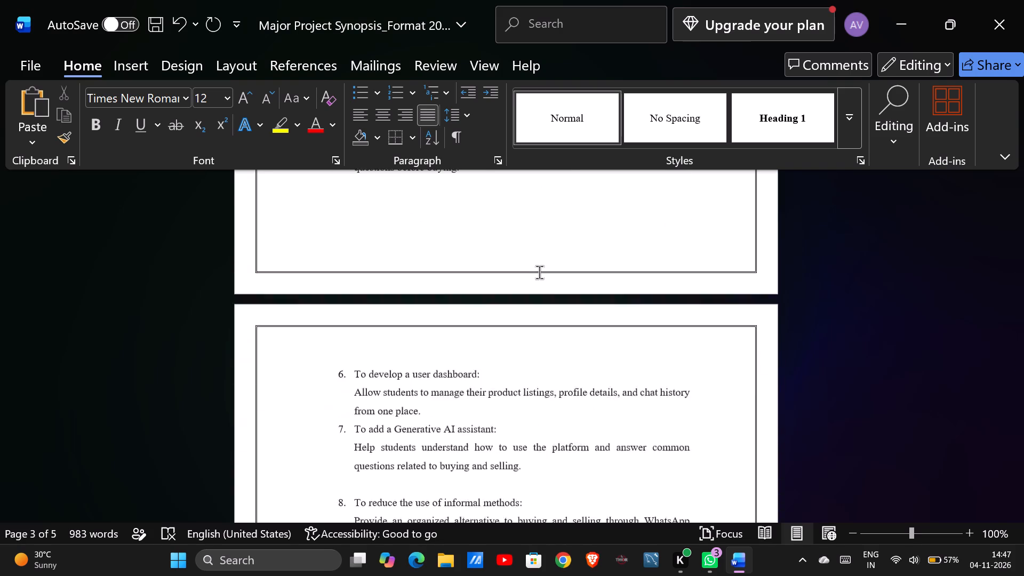
scroll(539, 272, "up", 1)
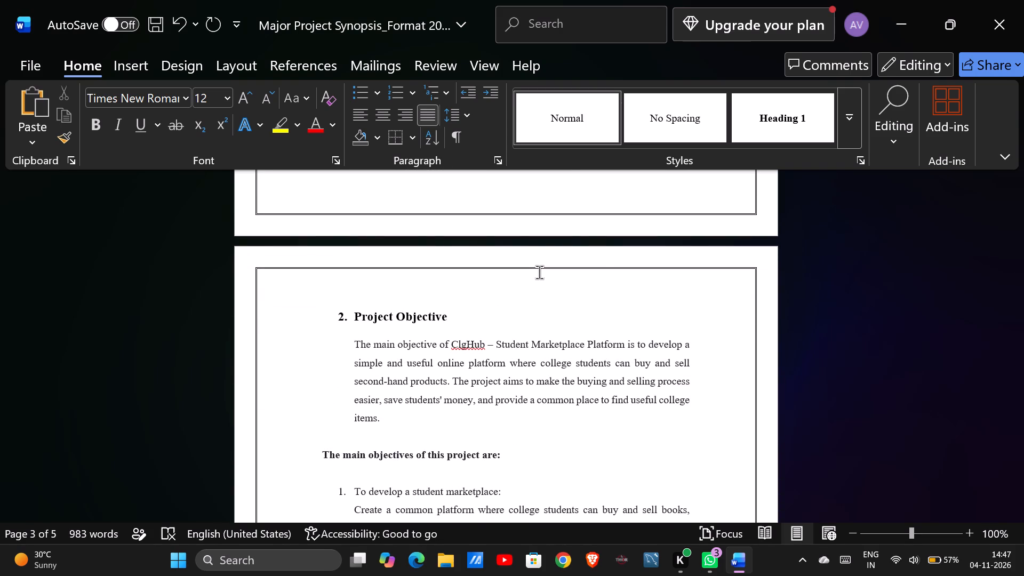
scroll(539, 272, "down", 2)
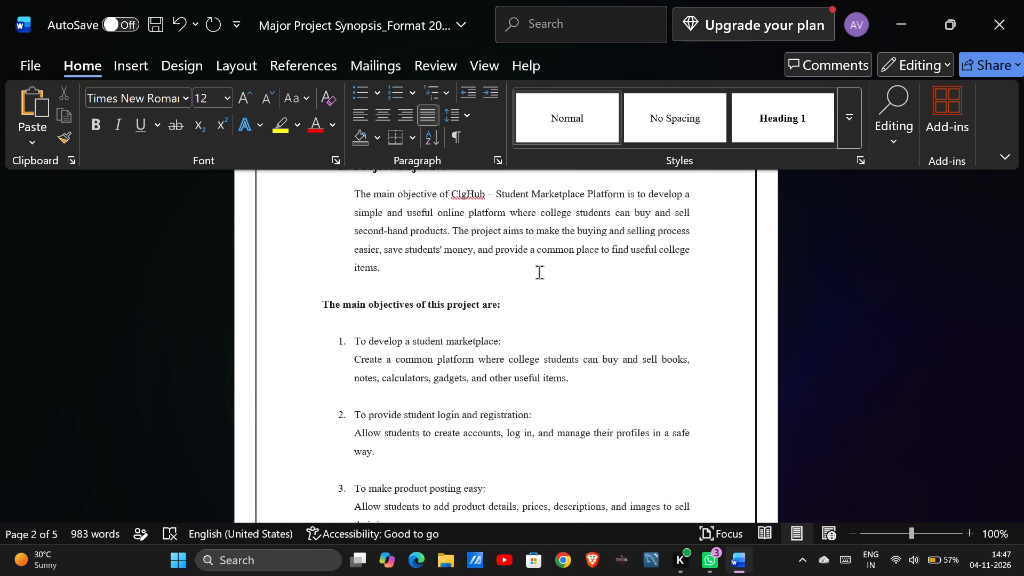
scroll(539, 272, "up", 1)
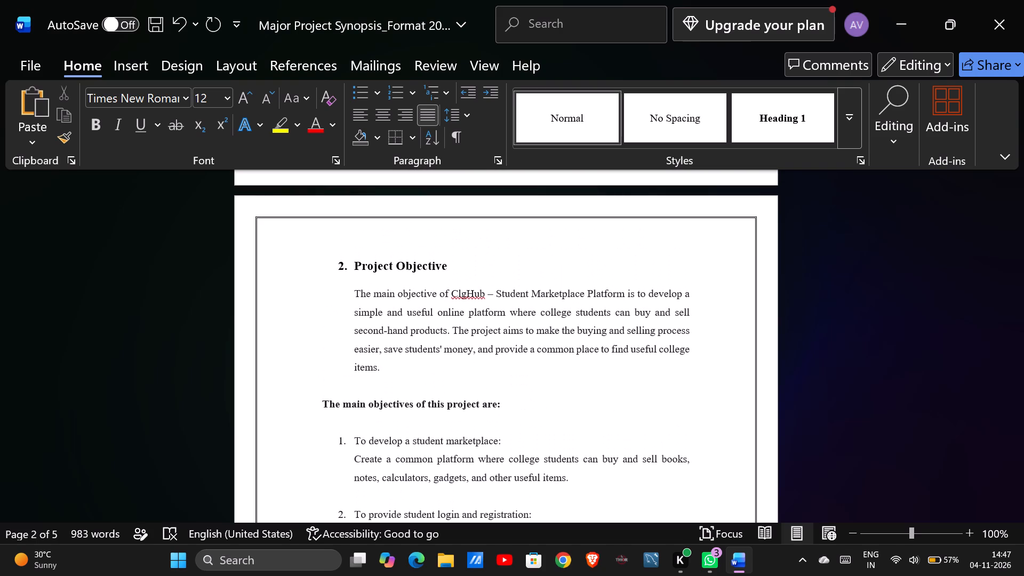
left_click(323, 399)
left_click_drag(323, 399, 446, 395)
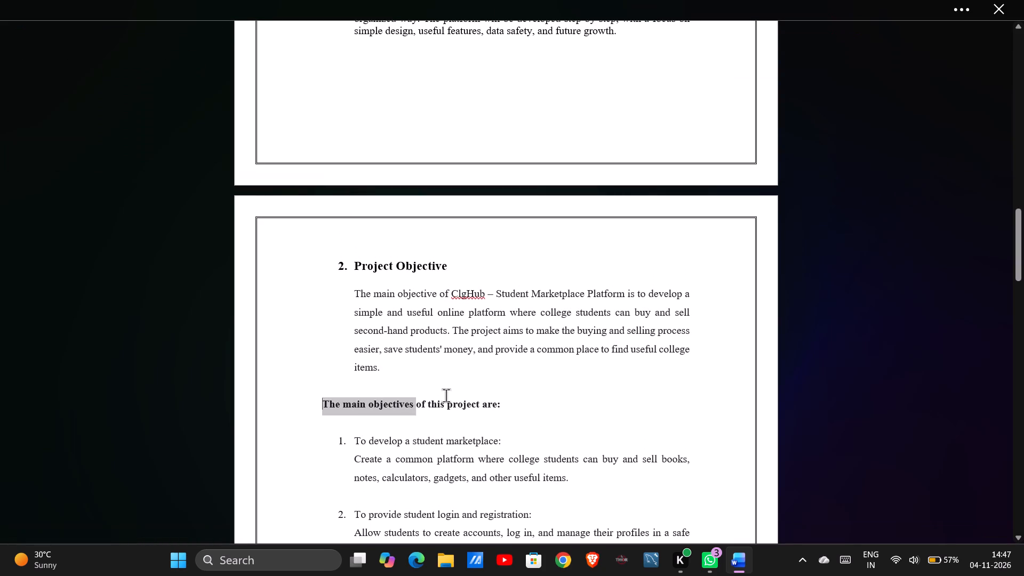
left_click_drag(446, 395, 500, 402)
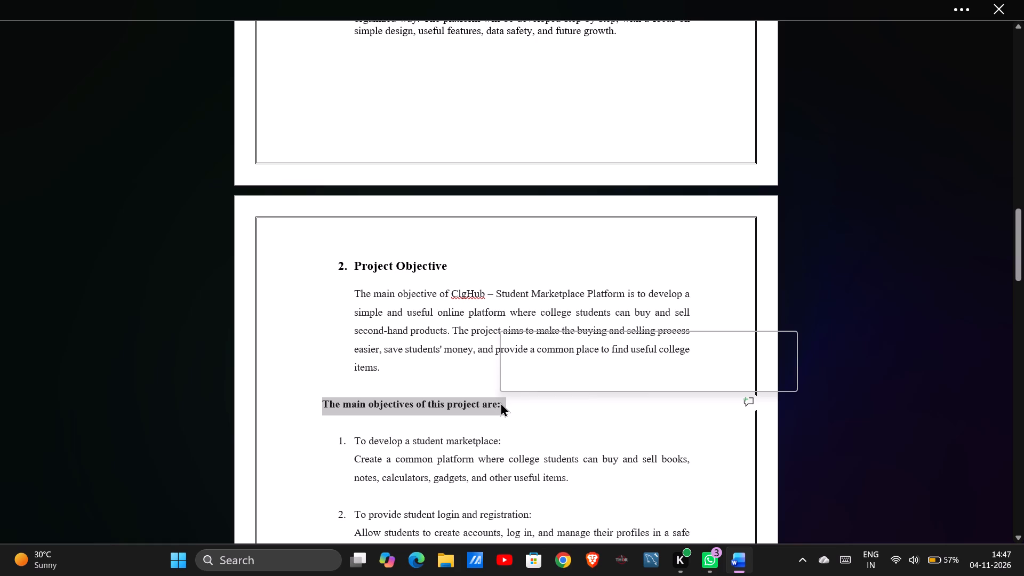
key("shift+Left")
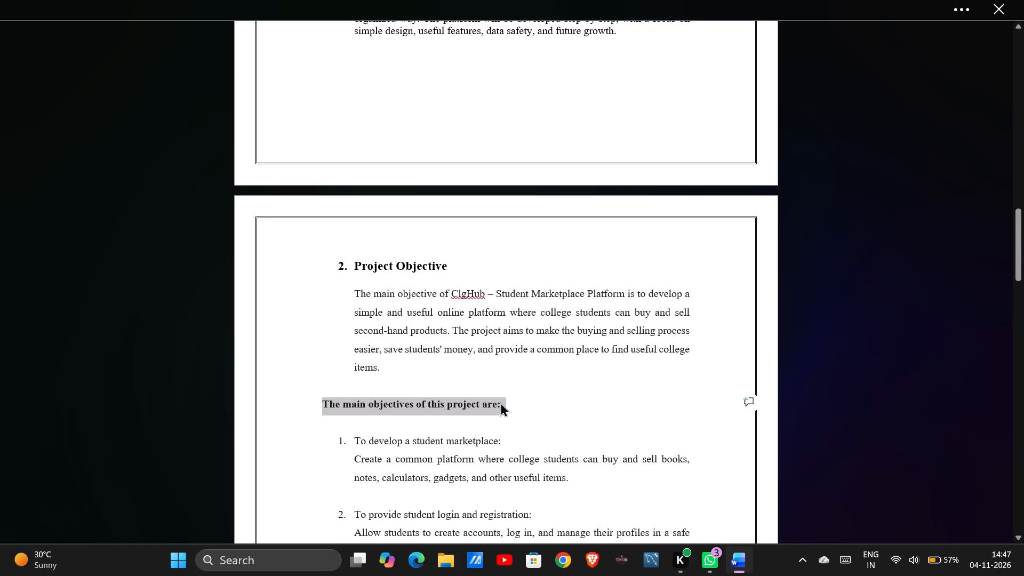
right_click(474, 399)
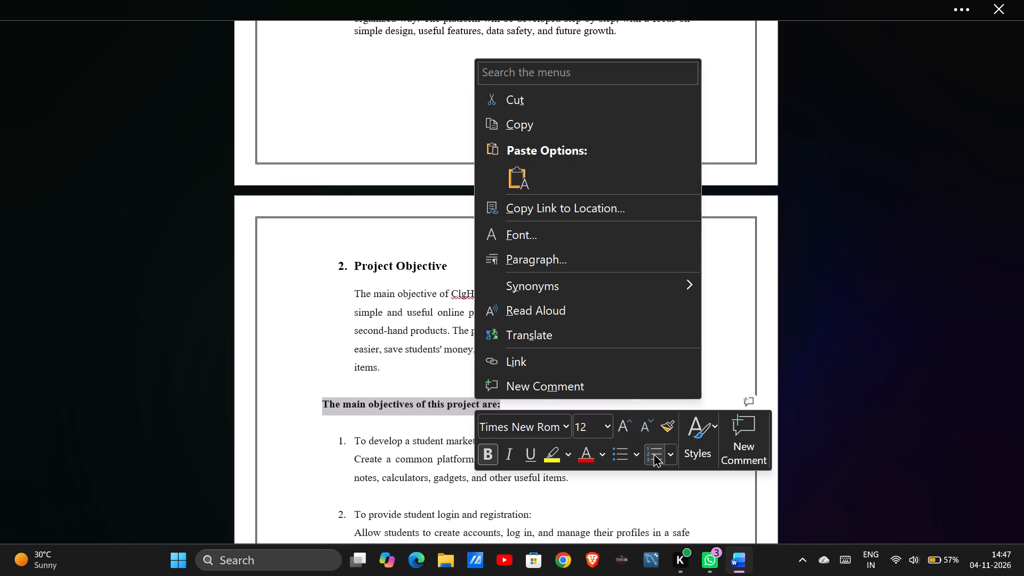
left_click(623, 451)
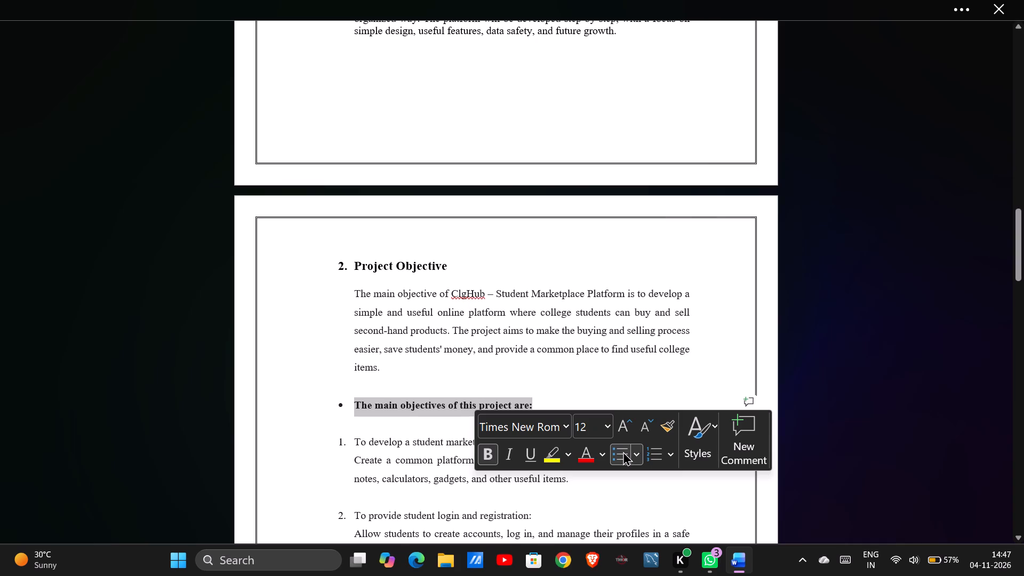
left_click(350, 406)
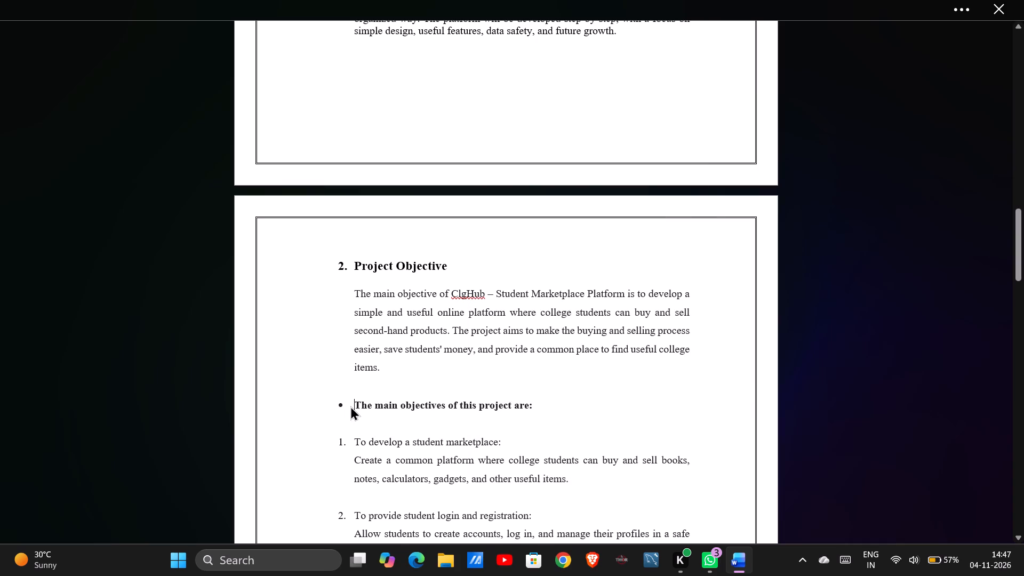
key("BackSpace")
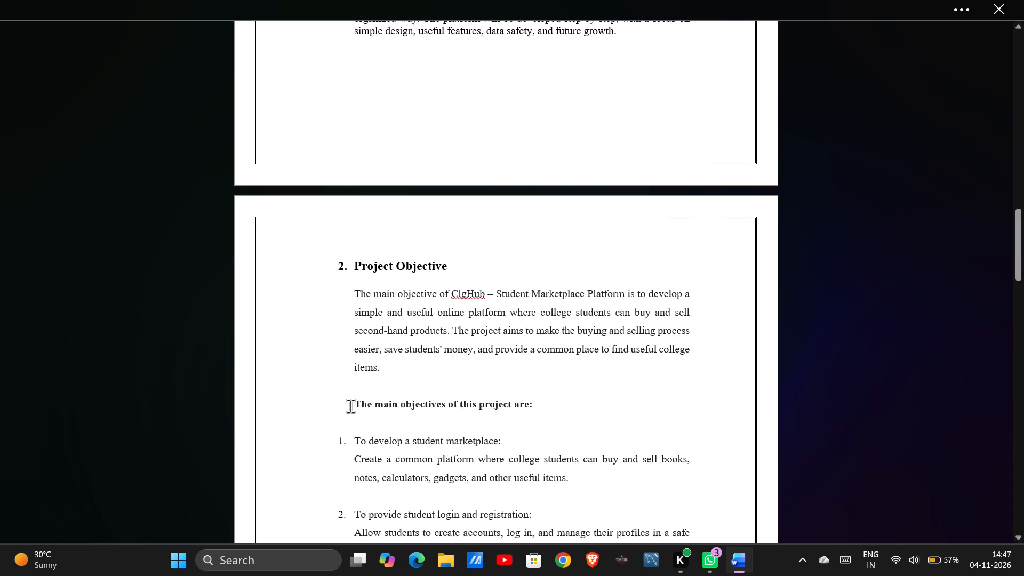
Insert a page break before the "3. Literature Survey" heading and remove the extra empty line above it.
scroll(350, 406, "down", 3)
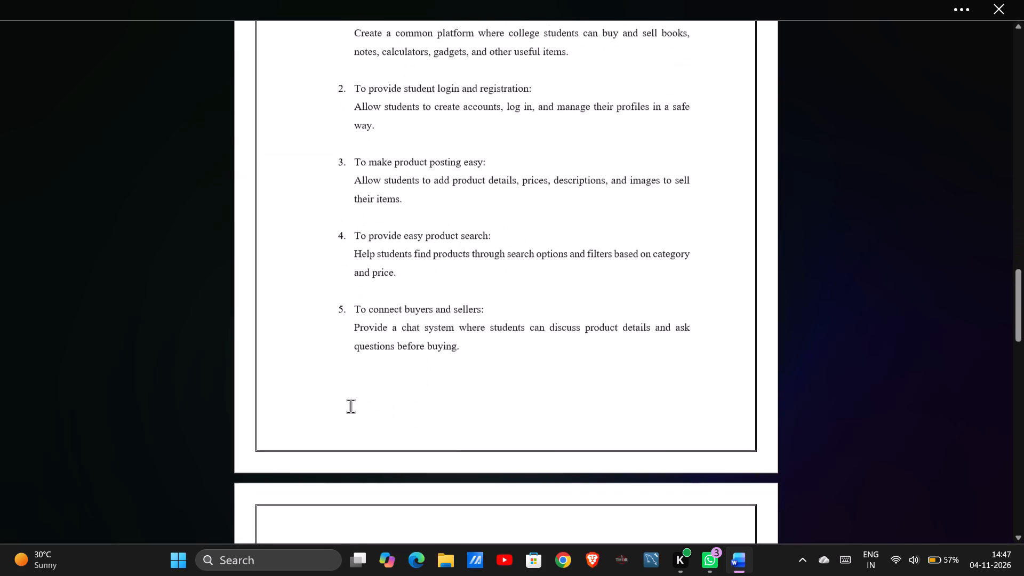
scroll(350, 406, "down", 3)
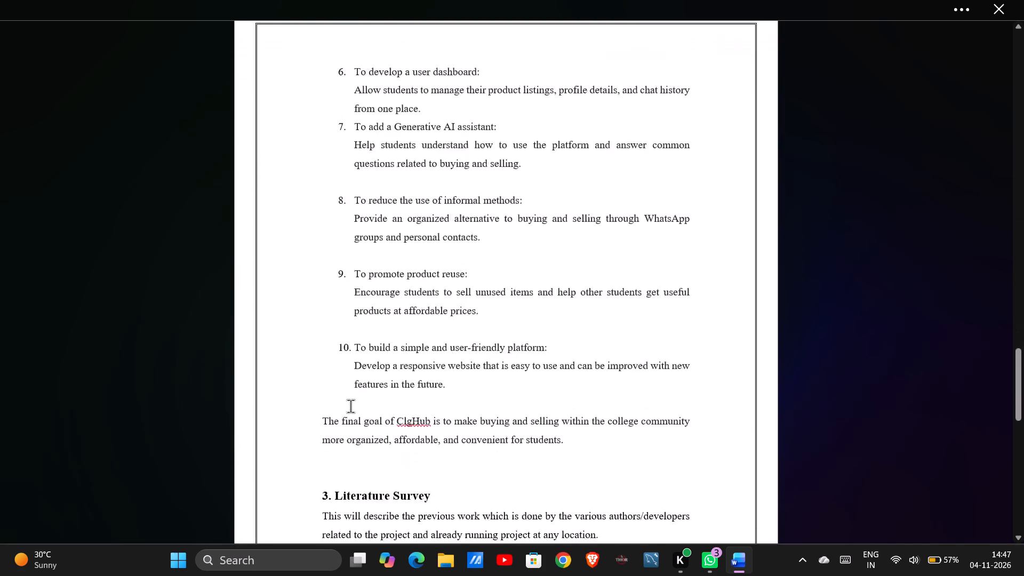
scroll(350, 406, "down", 1)
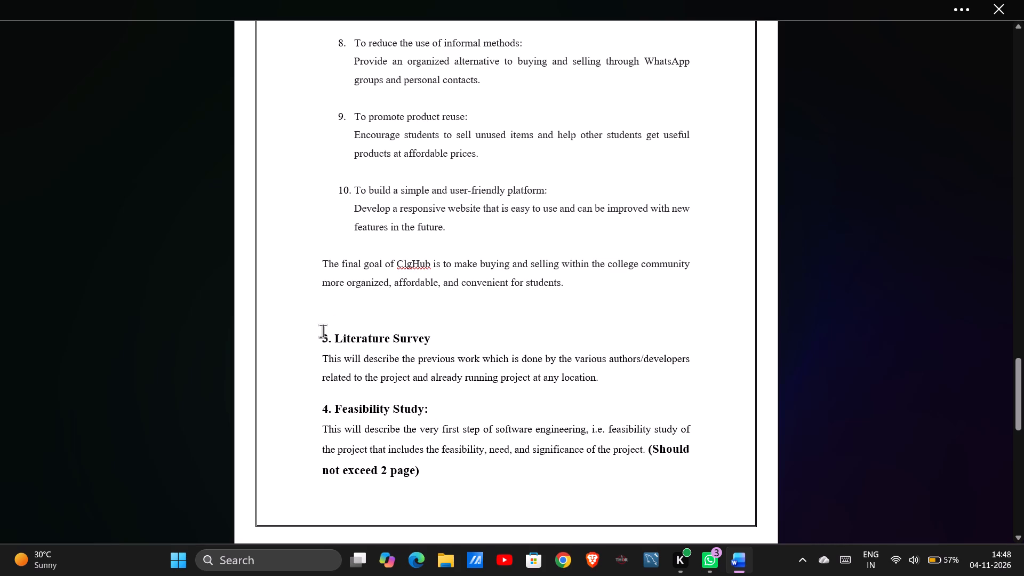
left_click(323, 331)
left_click(330, 315)
left_click(389, 1)
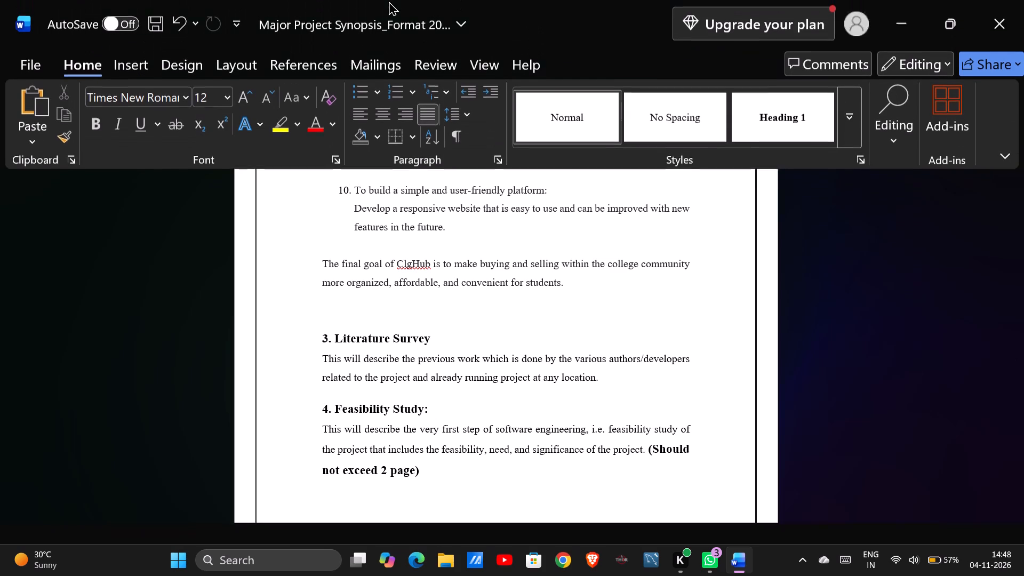
left_click_drag(297, 55, 283, 61)
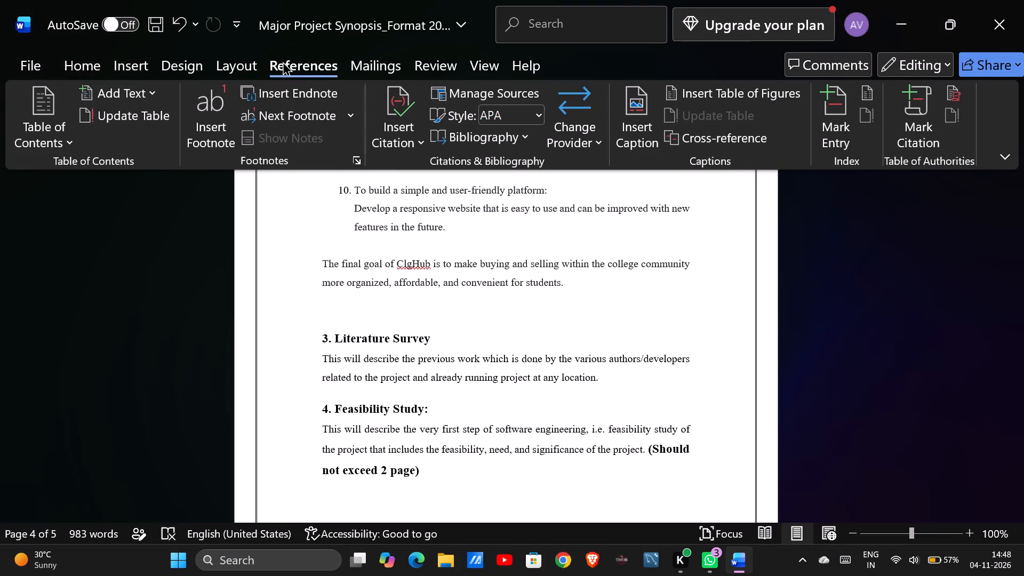
left_click_drag(283, 61, 252, 66)
left_click(252, 66)
left_click(250, 94)
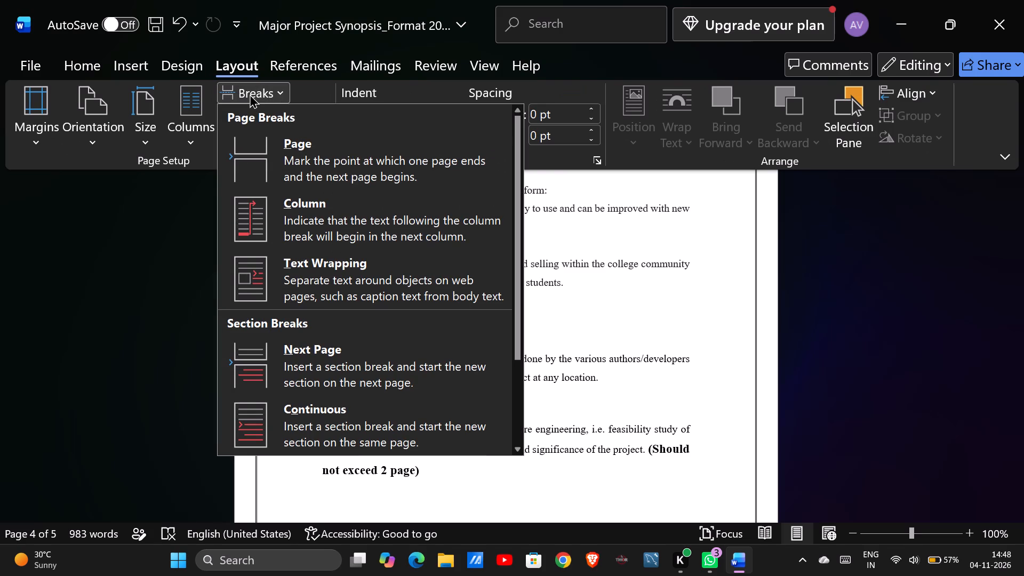
left_click(260, 133)
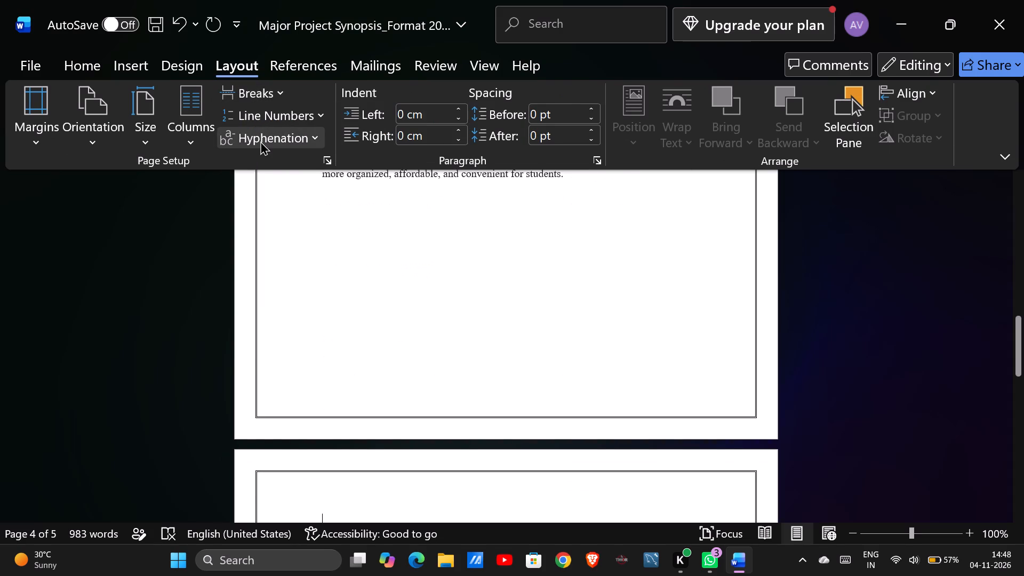
key("BackSpace")
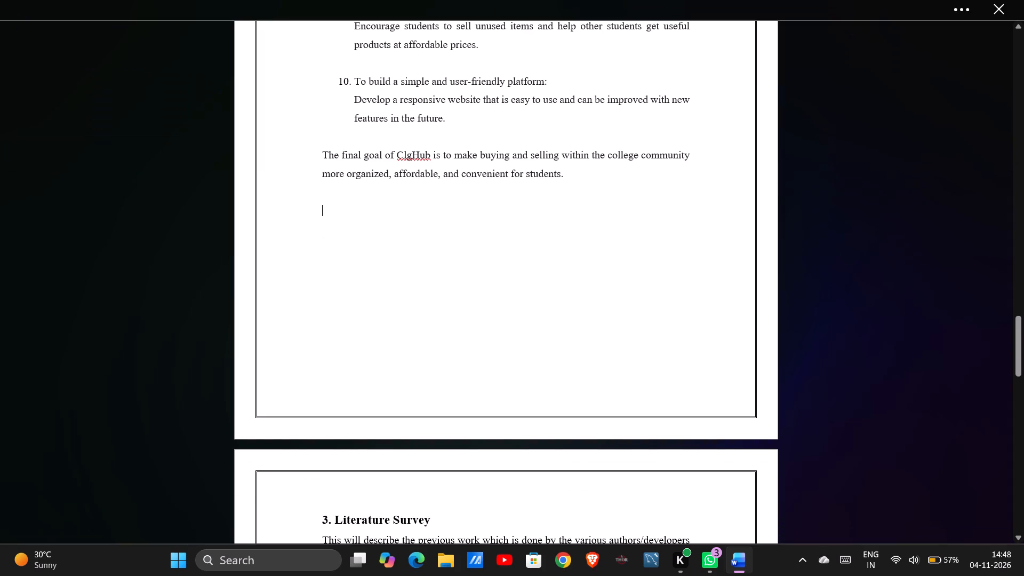
Select only the text of the "3. Literature Survey" heading, excluding its trailing space and paragraph mark.
scroll(311, 223, "down", 1)
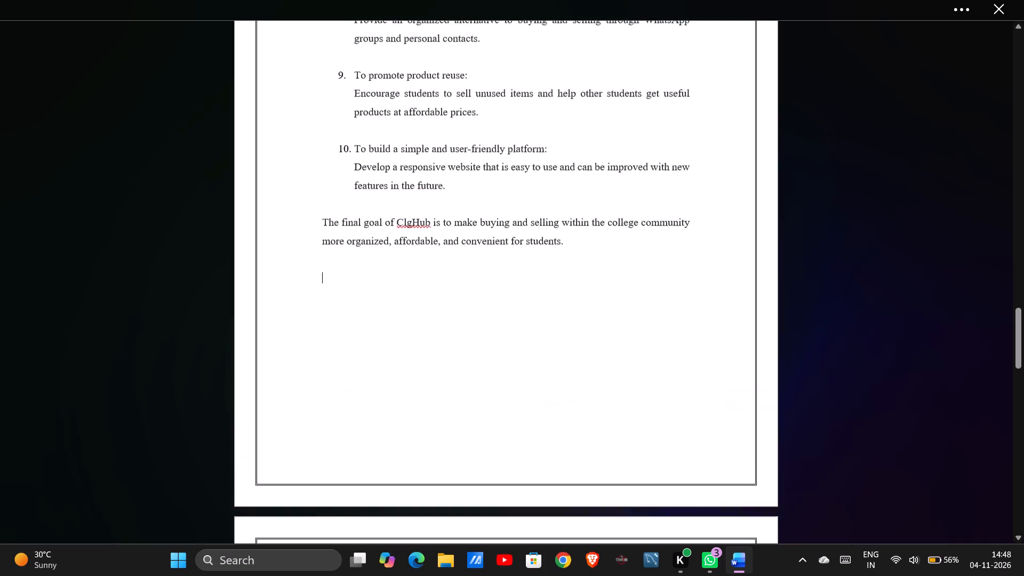
scroll(311, 223, "down", 2)
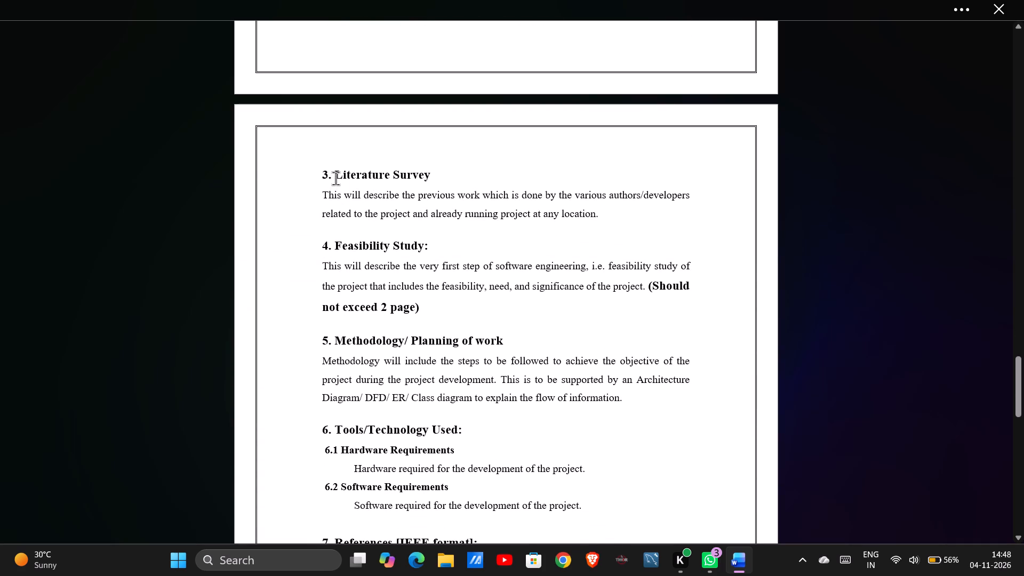
left_click_drag(319, 175, 443, 169)
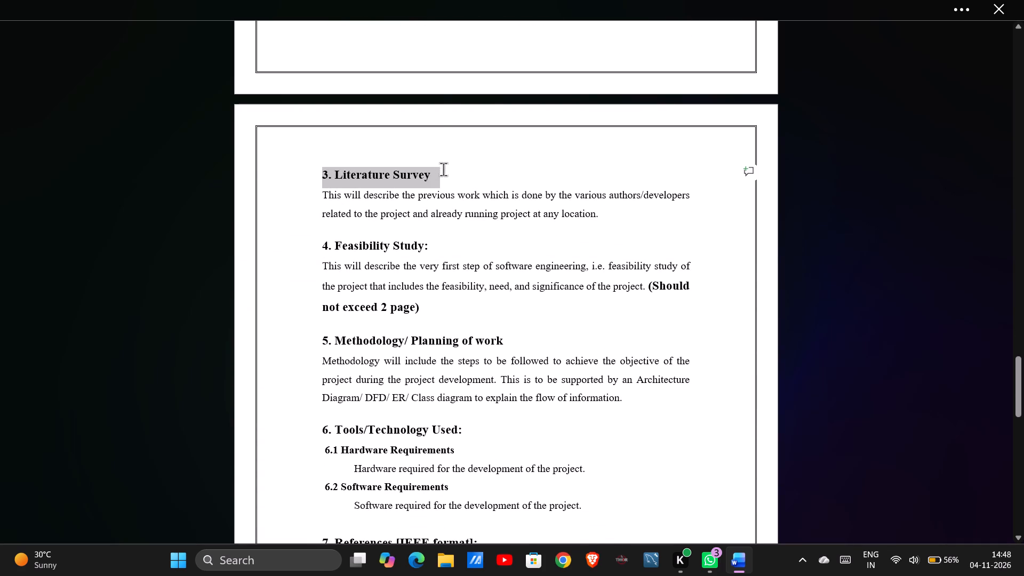
left_click_drag(443, 169, 443, 169)
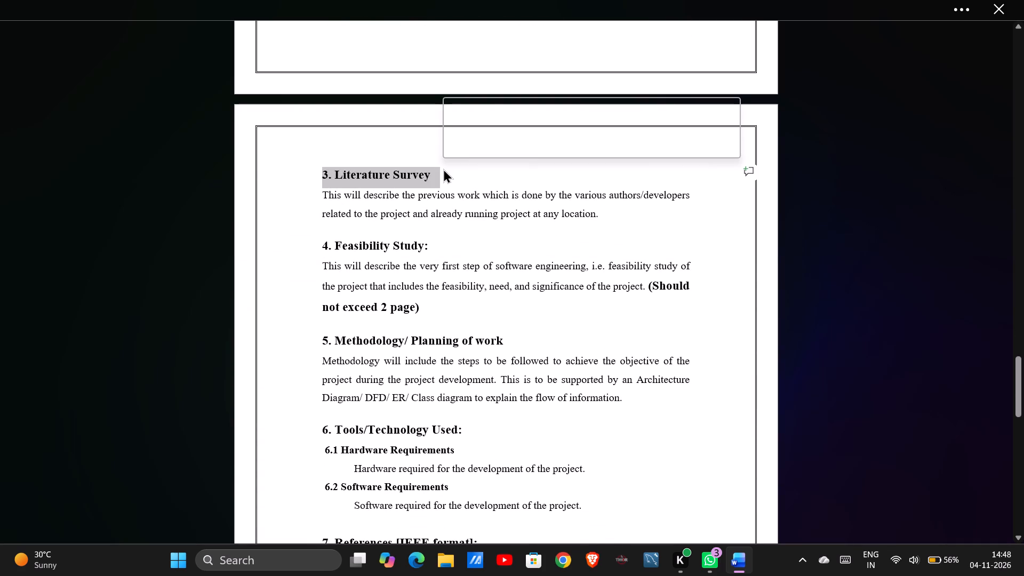
key("shift+Left")
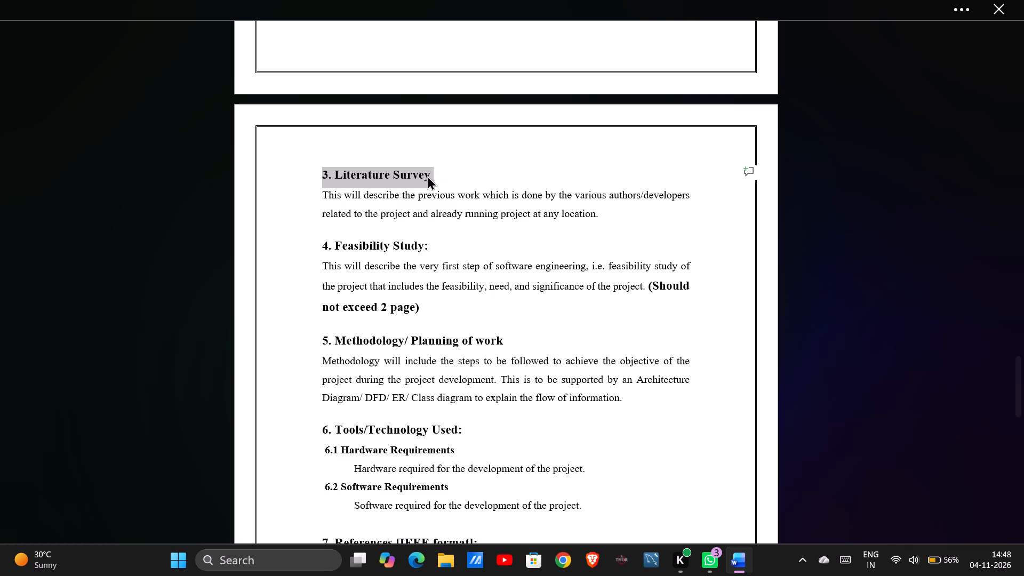
key("ctrl+a")
key("ctrl+a")
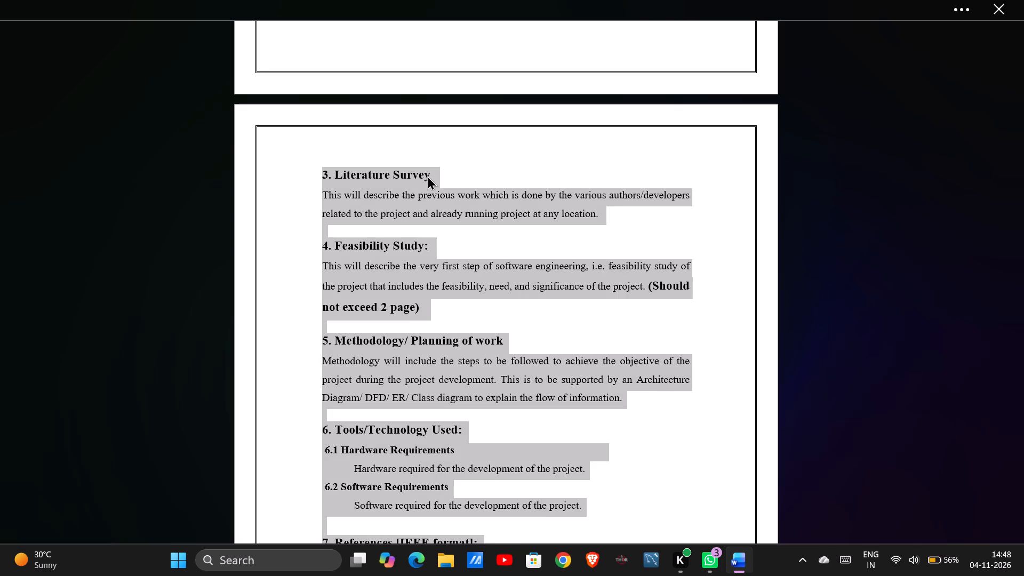
left_click(427, 175)
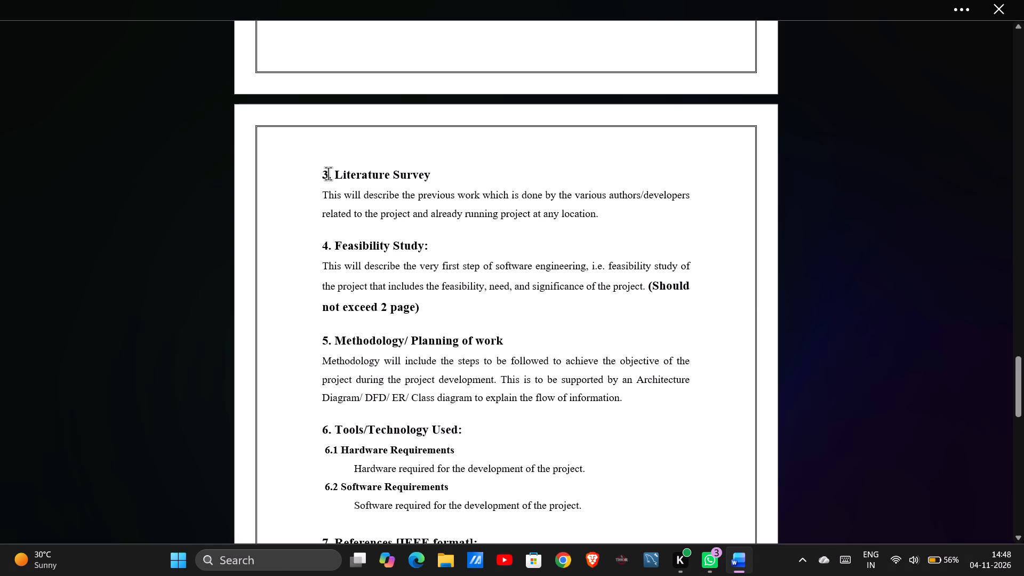
left_click_drag(319, 171, 424, 175)
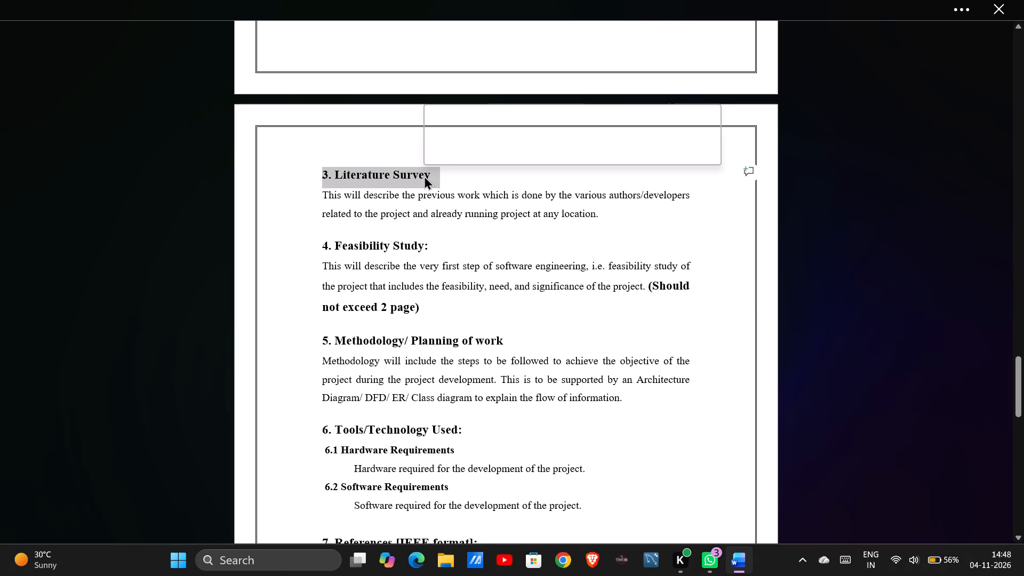
key("shift+Left")
key("shift+Left")
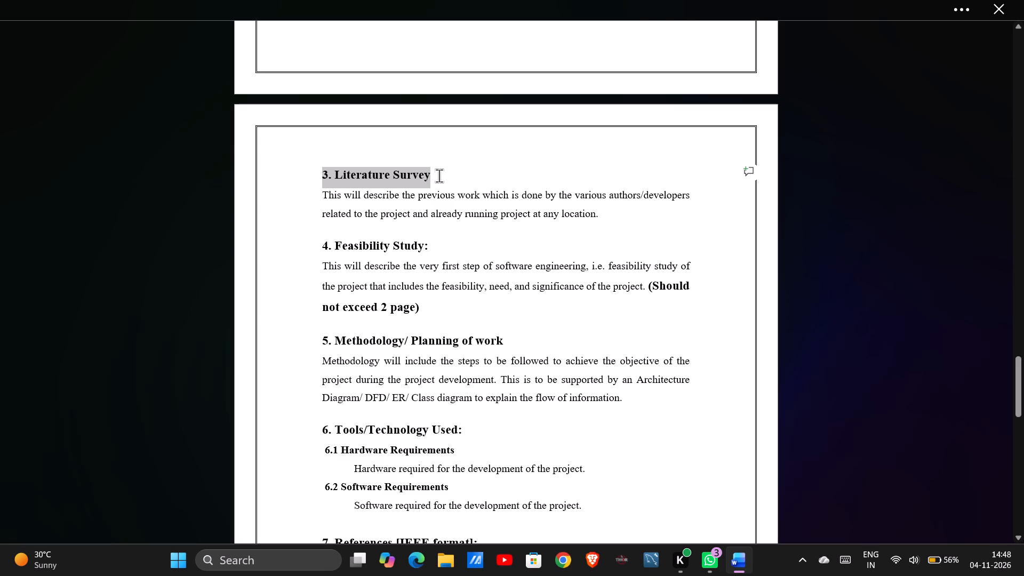
Apply automatic numbering to the selected "3. Literature Survey" heading.
right_click(416, 178)
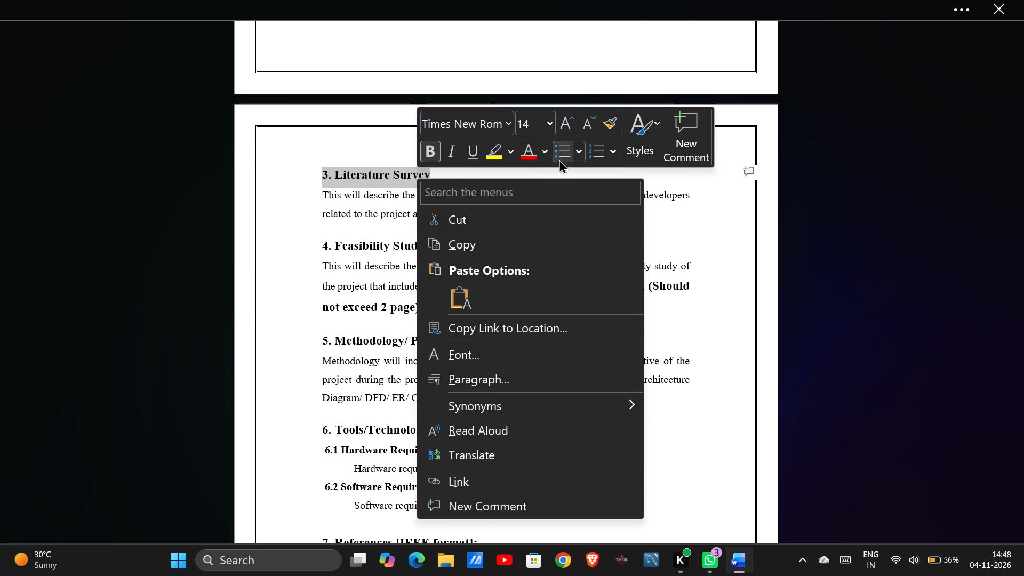
left_click(598, 156)
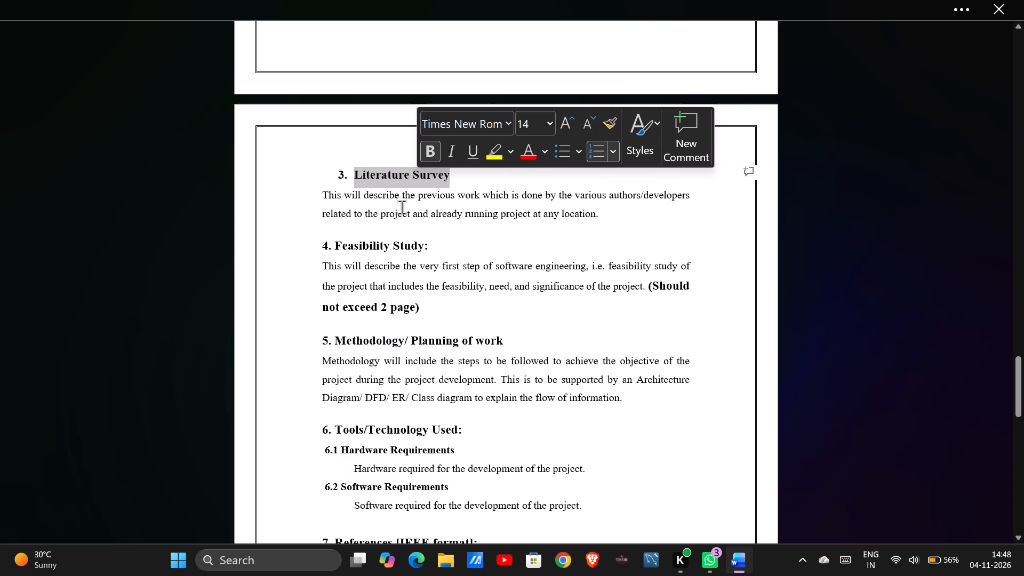
Apply a bullet to the description paragraph under the Literature Survey heading, from "This will describe the previous work" to "any location.".
left_click(323, 197)
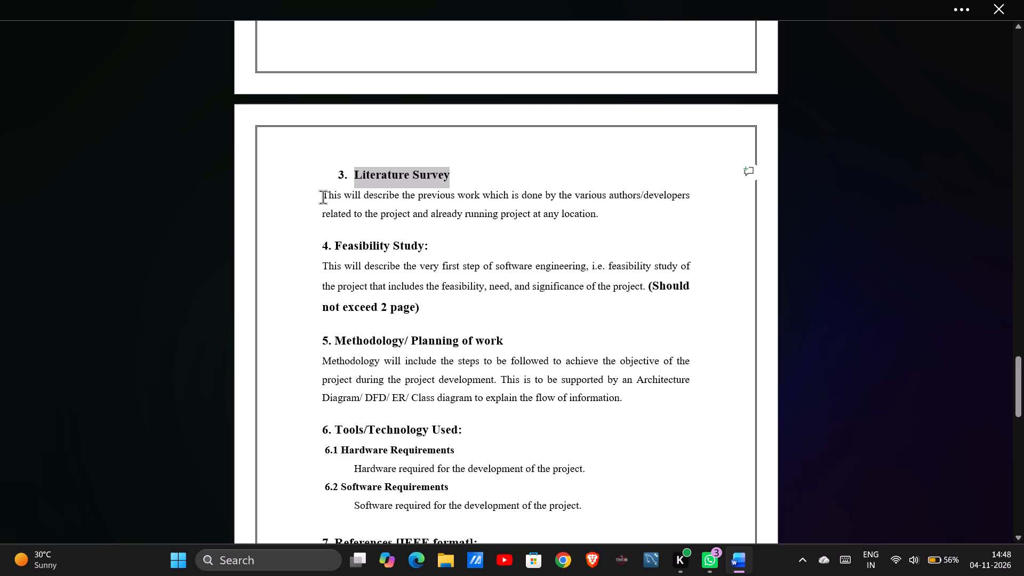
left_click_drag(323, 197, 588, 205)
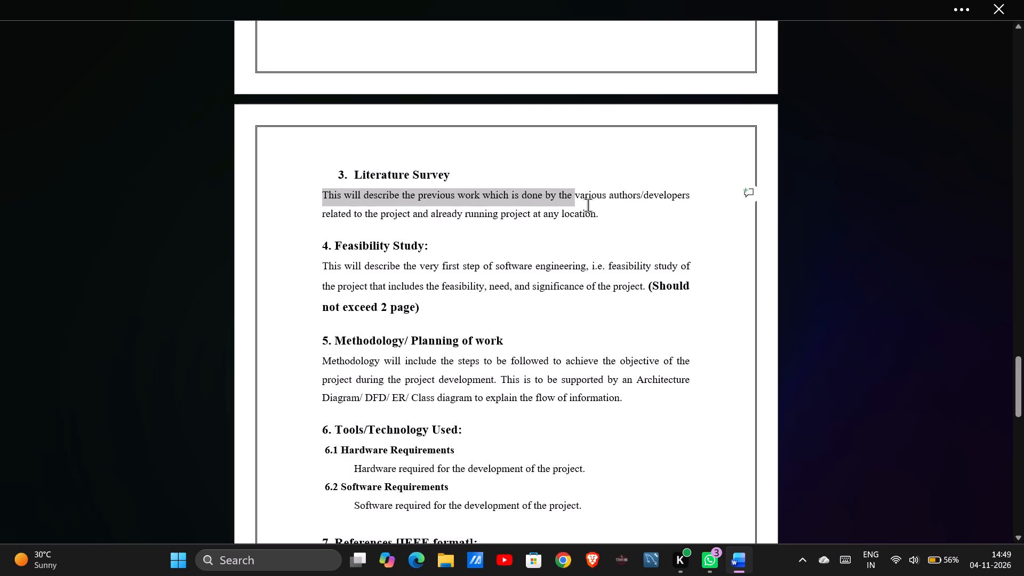
left_click_drag(588, 205, 601, 213)
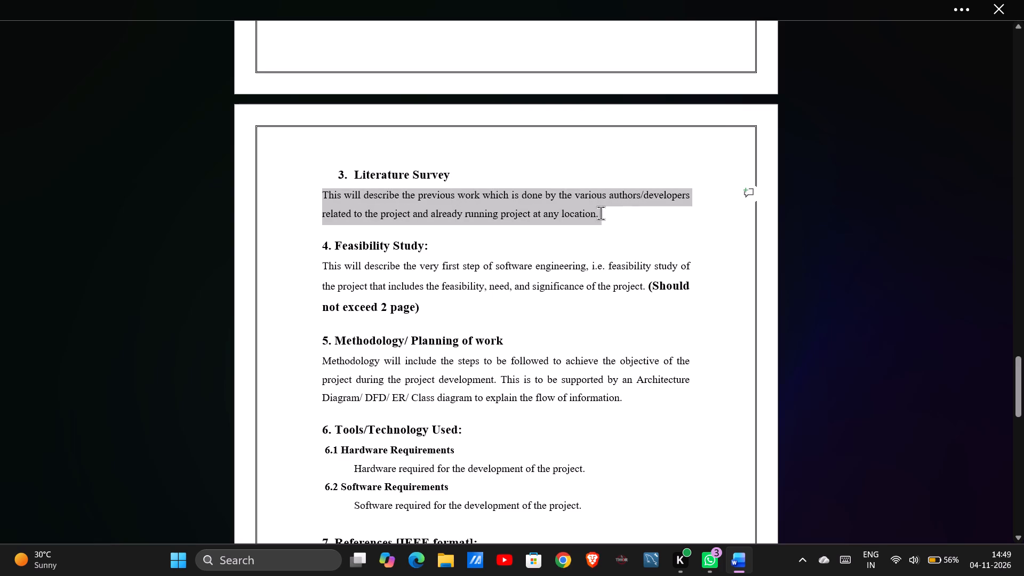
left_click_drag(601, 213, 598, 214)
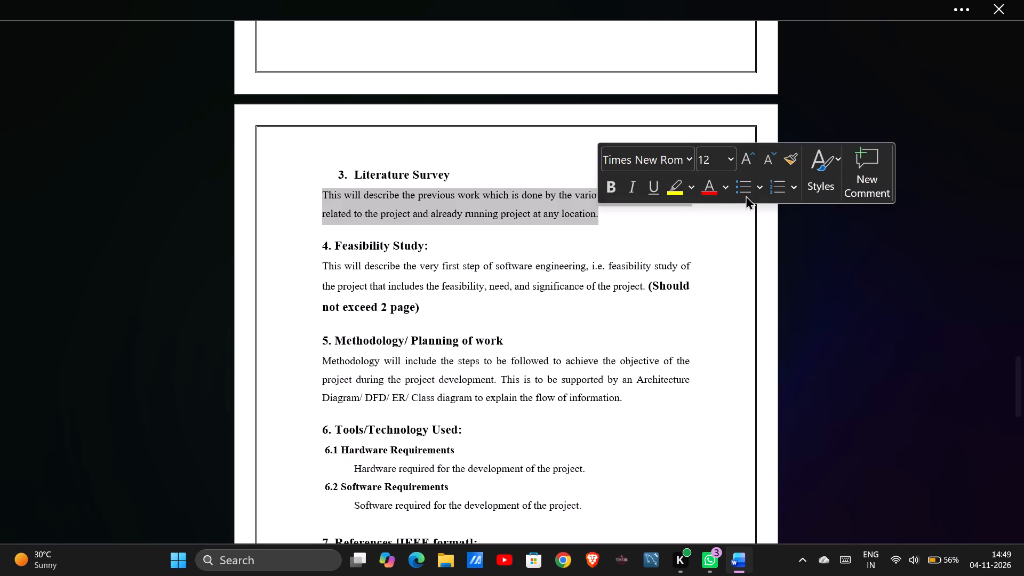
left_click(746, 195)
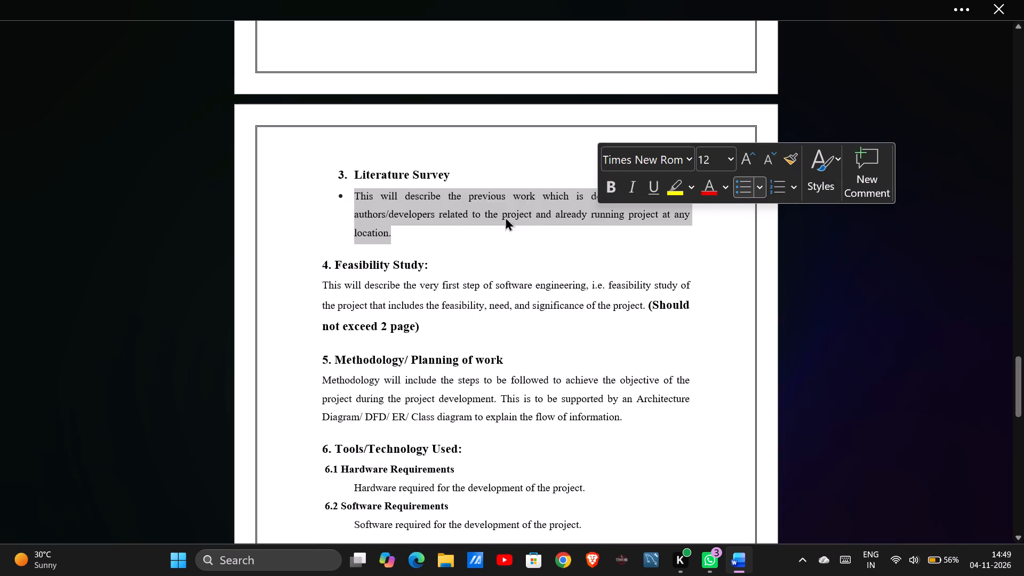
scroll(439, 233, "right", 5)
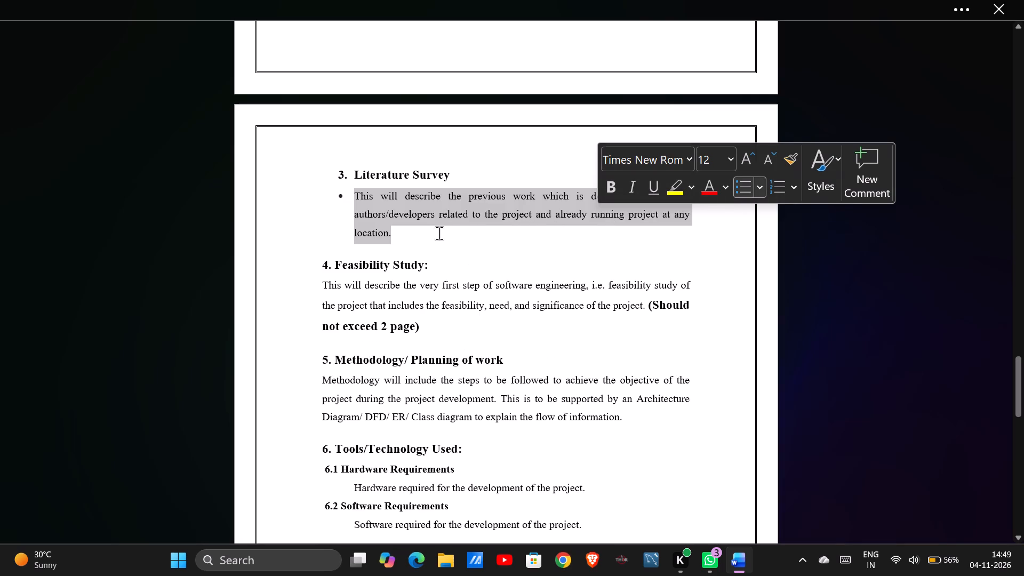
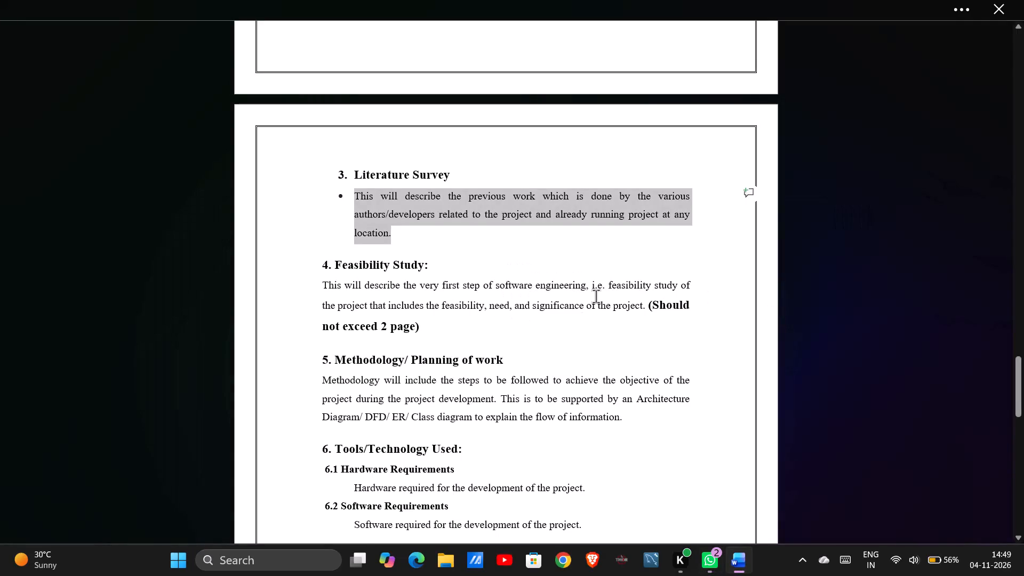
Replace the selected placeholder paragraph under "3. Literature Survey" with the copied ClgHub literature survey text.
key("ctrl+v")
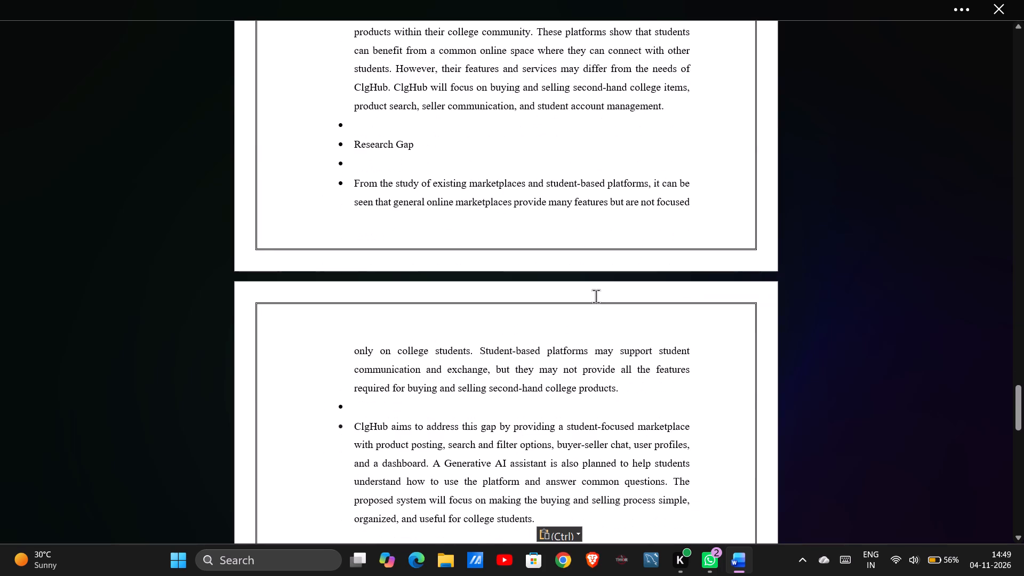
Remove the duplicate "3. Literature Survey" bullet and the empty bullet below it, directly under the section heading.
scroll(596, 296, "up", 3)
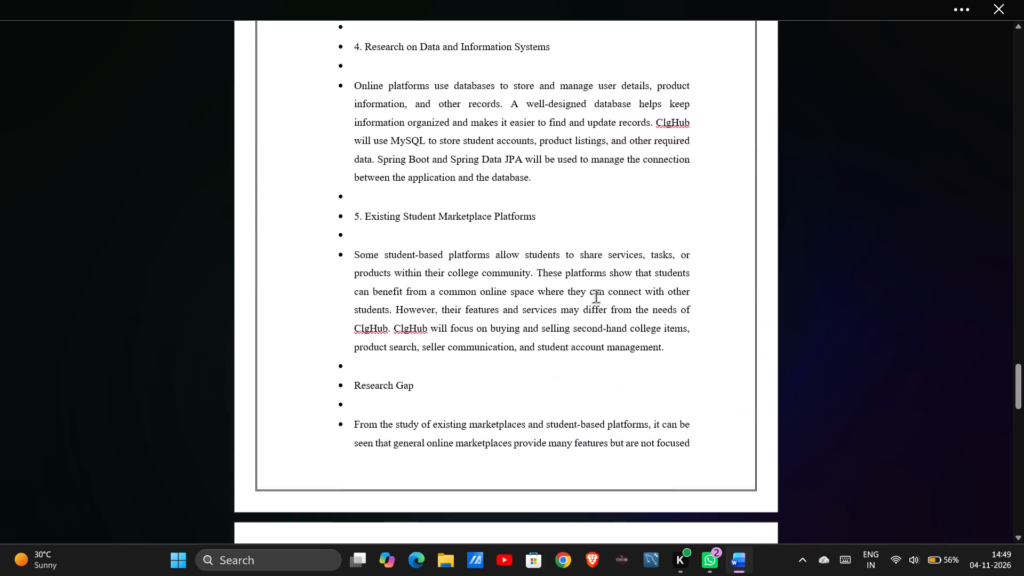
scroll(596, 296, "up", 4)
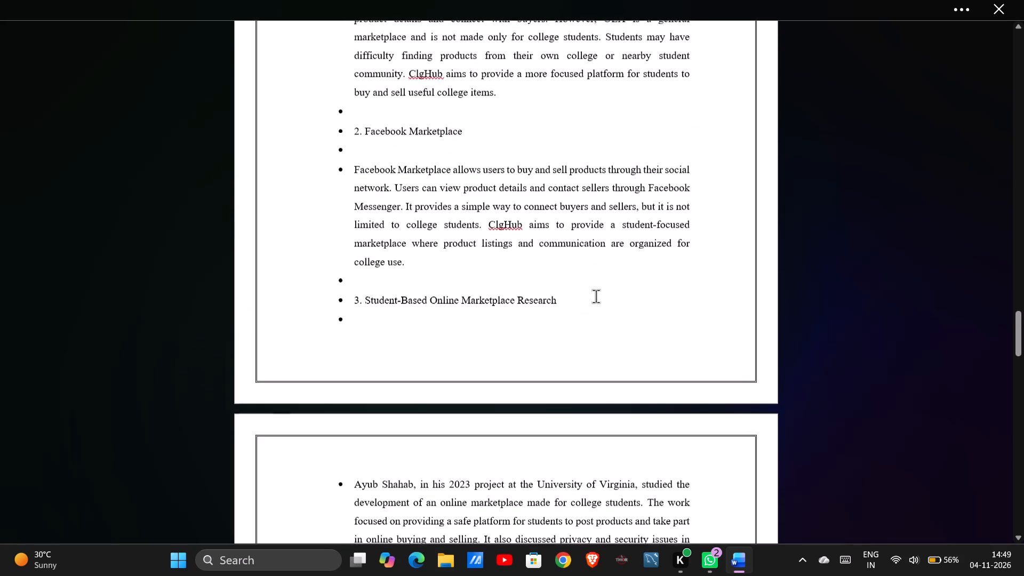
scroll(596, 296, "up", 2)
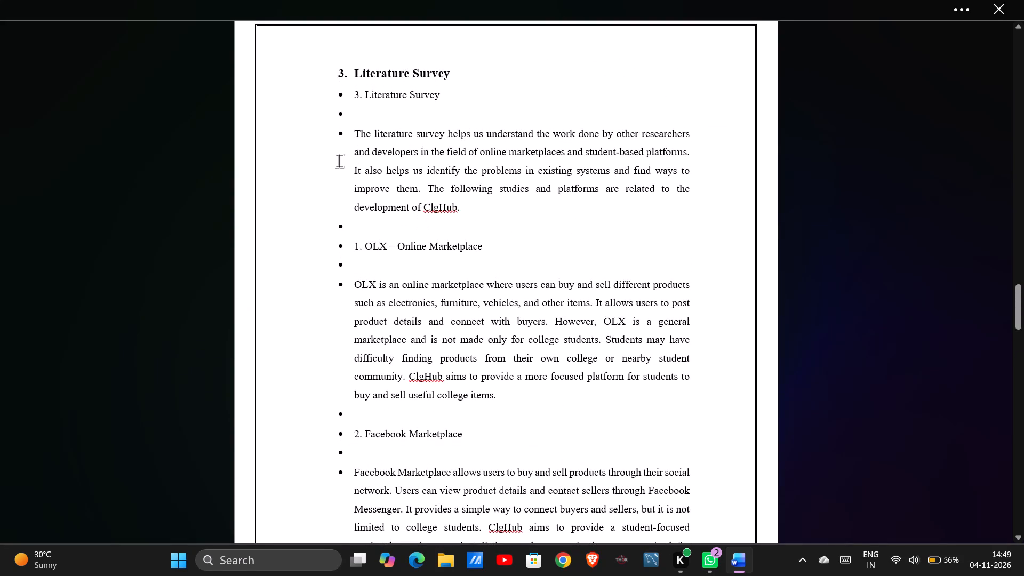
left_click(355, 120)
key("BackSpace")
key("BackSpace")
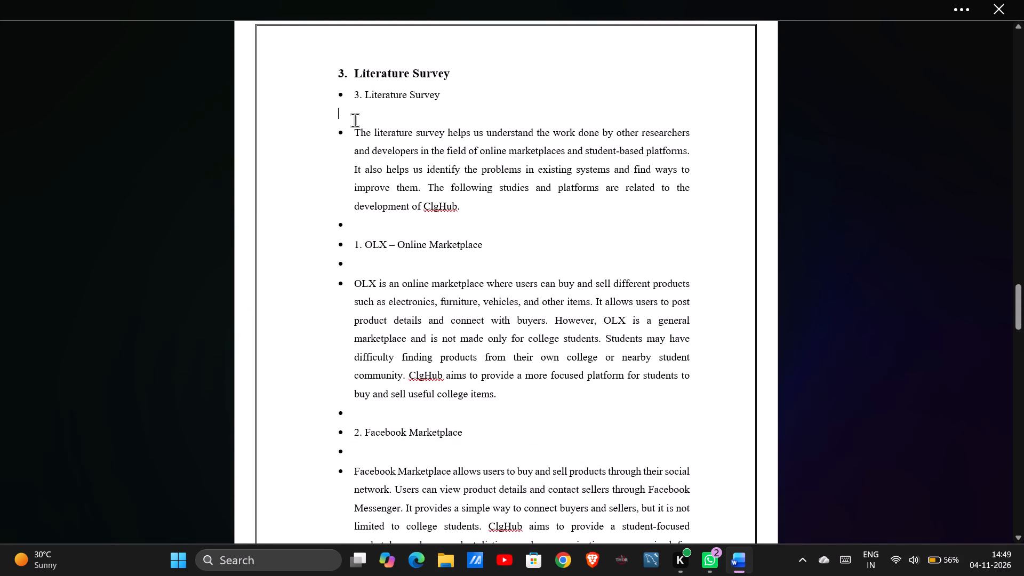
key("BackSpace")
key("BackSpace")
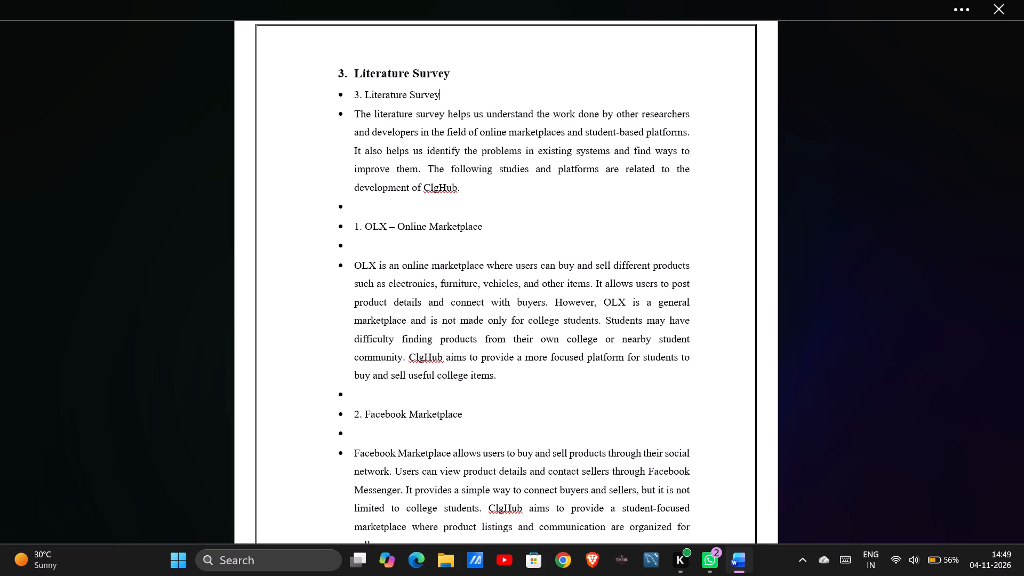
key("BackSpace")
key("BackSpace")
key("BackSpace")
key("BackSpace")
key("BackSpace")
Delete the duplicate bulleted "3. Literature Survey" line below the section heading, including its bullet and empty line.
key("BackSpace")
key("BackSpace")
key("BackSpace")
key("BackSpace")
key("BackSpace")
key("BackSpace")
key("BackSpace")
key("BackSpace")
key("BackSpace")
key("BackSpace")
key("BackSpace")
key("BackSpace")
key("BackSpace")
key("BackSpace")
key("BackSpace")
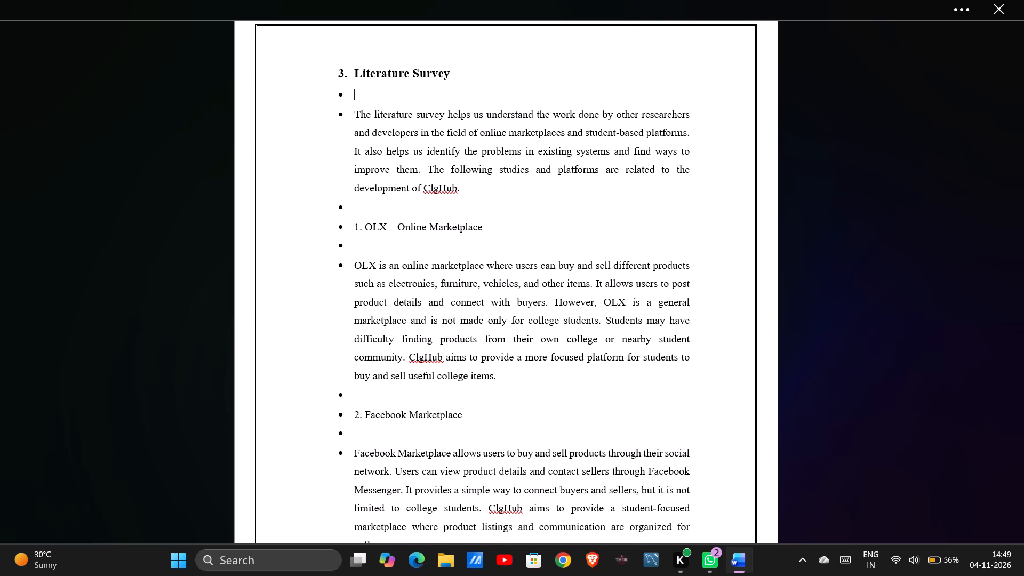
key("BackSpace")
key("BackSpace")
key("BackSpace")
key("BackSpace")
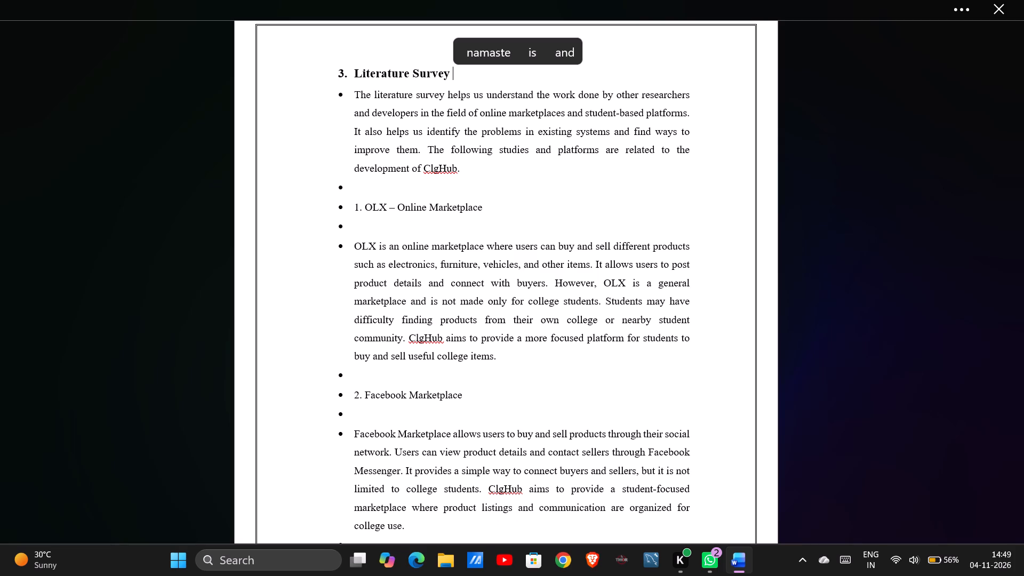
Remove the bullets from the Literature Survey introduction, the "1. OLX – Online Marketplace" heading and the blank lines around it, keeping their indent.
left_click(354, 97)
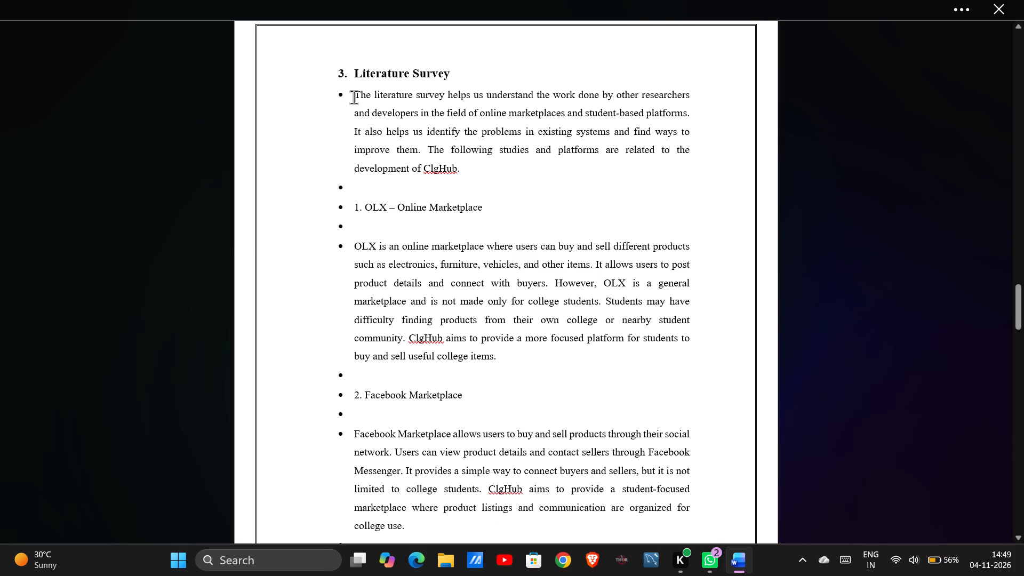
key("BackSpace")
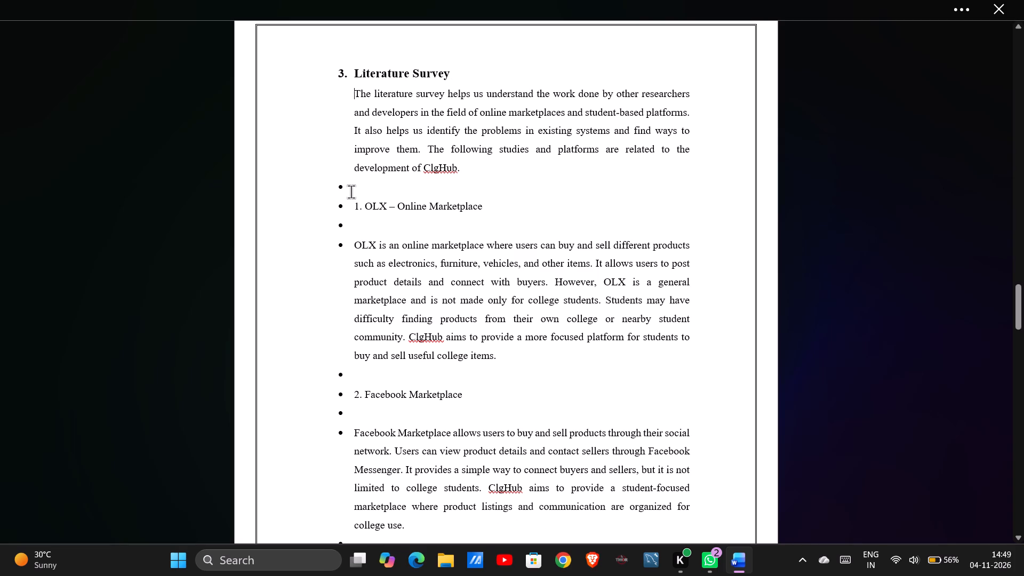
left_click(351, 191)
key("BackSpace")
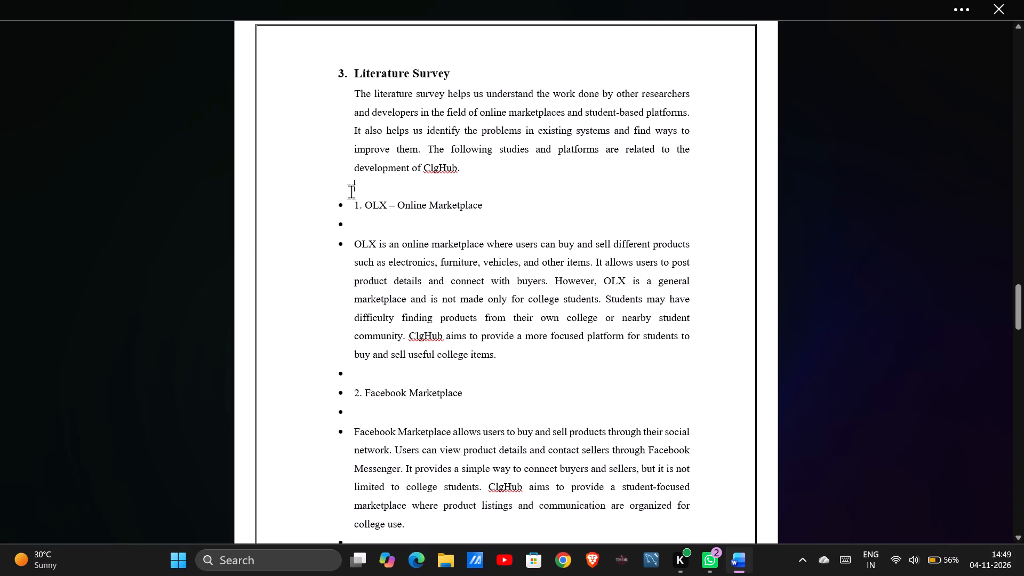
left_click(351, 203)
key("BackSpace")
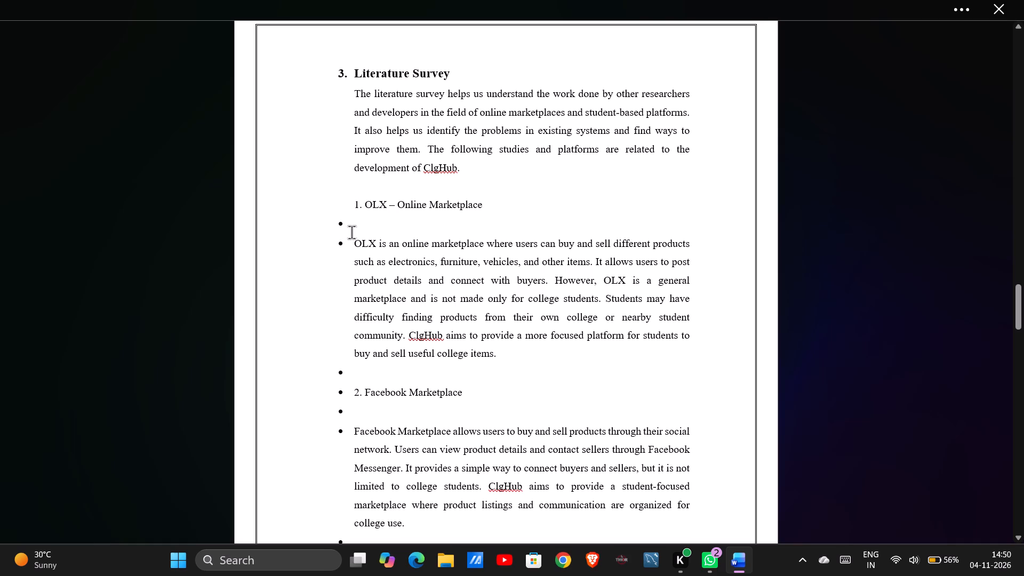
left_click(354, 227)
key("BackSpace")
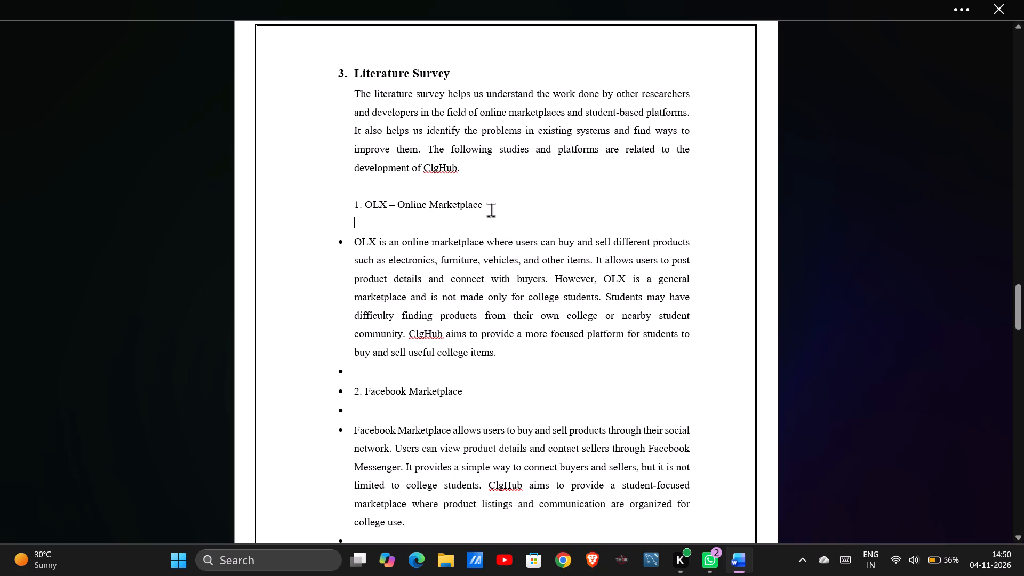
Make the "1. OLX – Online Marketplace" heading text bold, leaving out its paragraph mark and the blank line above.
left_click_drag(490, 206, 485, 205)
left_click_drag(485, 205, 351, 203)
key("shift+Left")
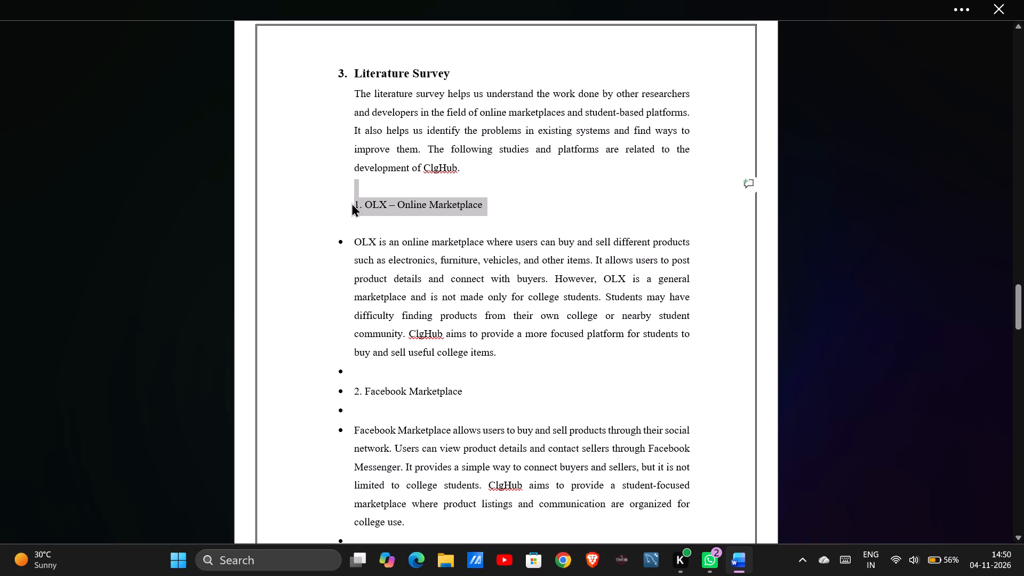
left_click(393, 213)
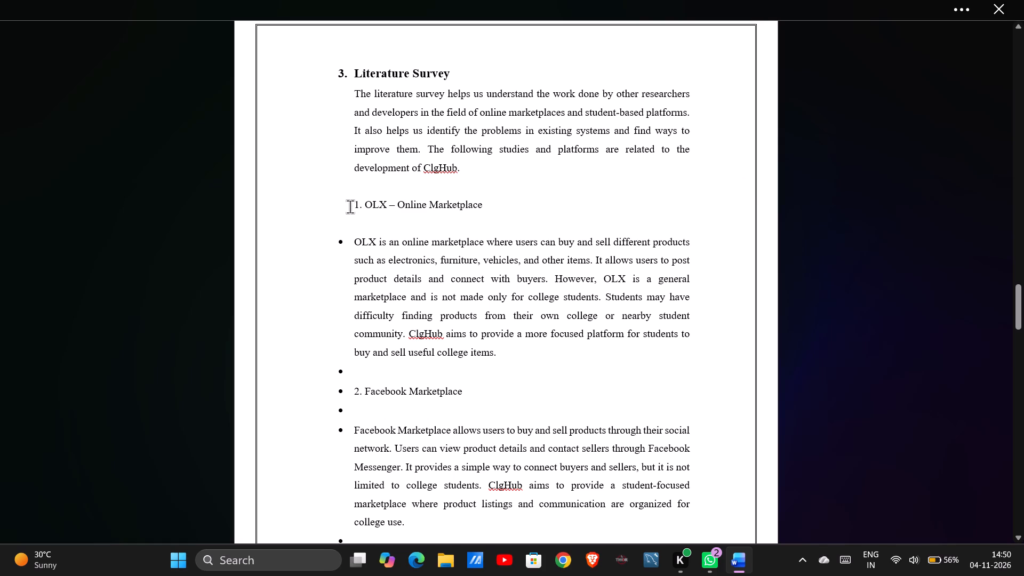
left_click_drag(350, 206, 476, 201)
key("shift+Left")
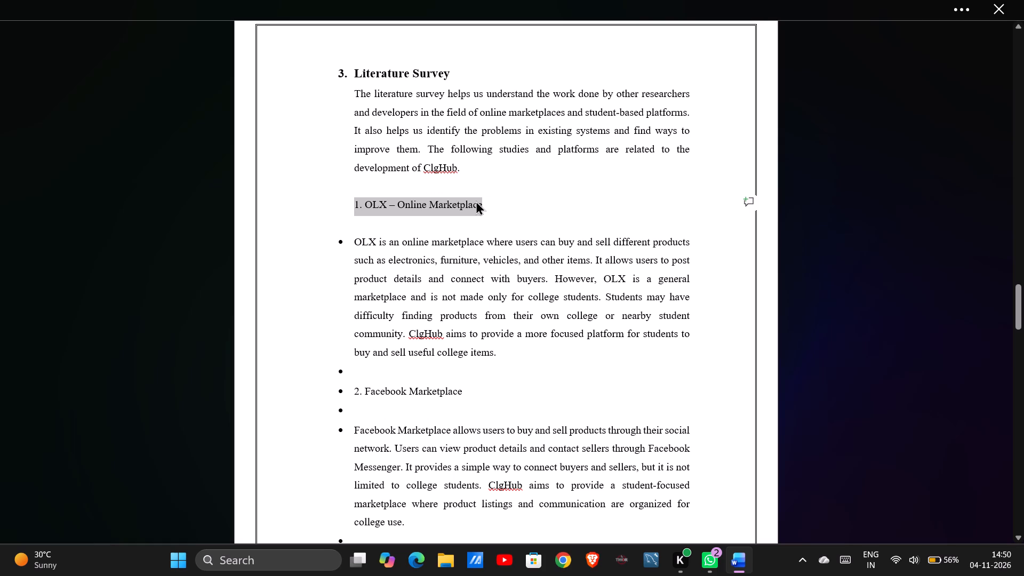
right_click(476, 201)
left_click(490, 178)
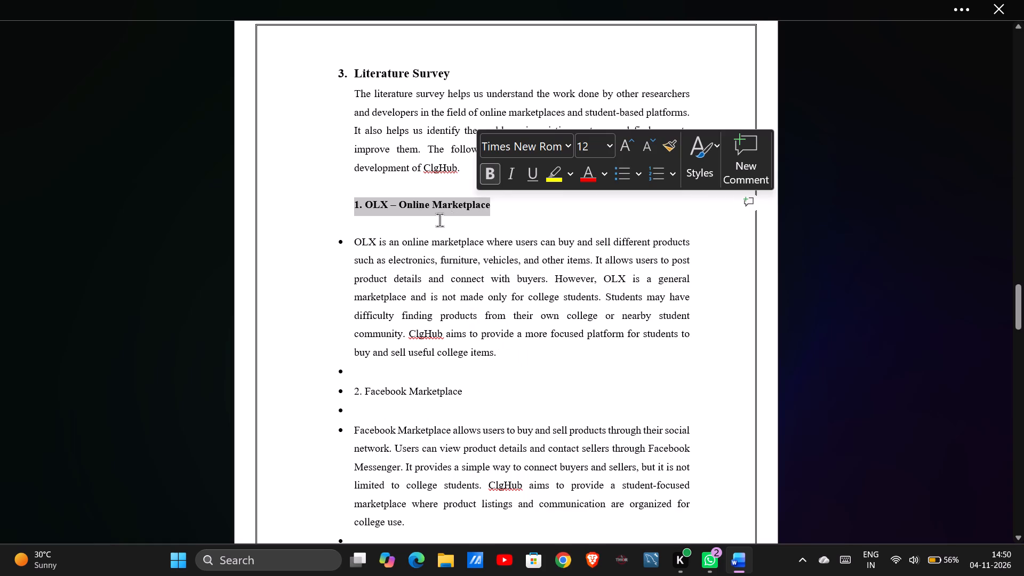
Delete the empty line below the "1. OLX – Online Marketplace" heading and remove the bullet from the OLX description, keeping its indent.
left_click(415, 235)
left_click(361, 234)
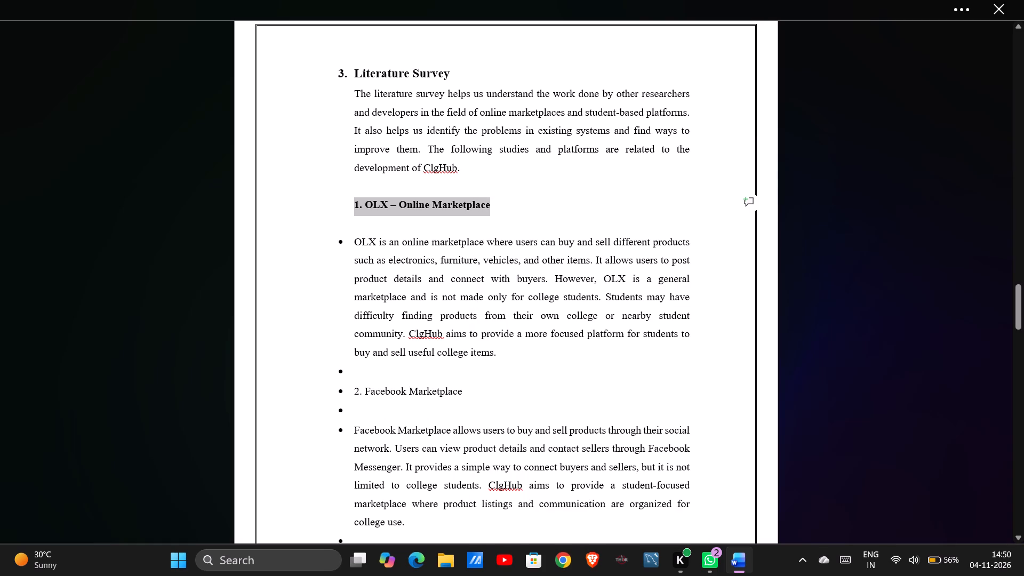
left_click(516, 212)
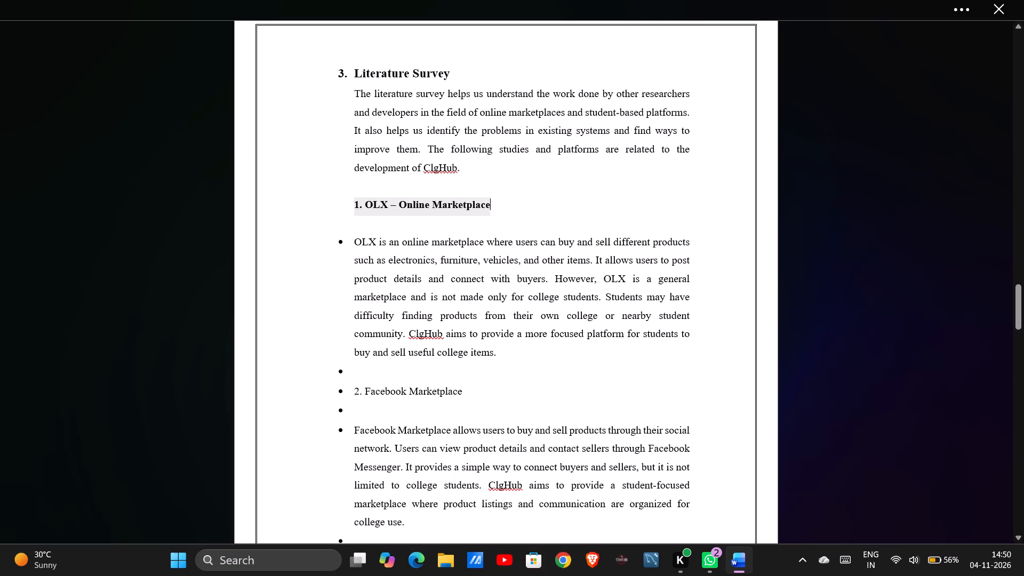
left_click(369, 231)
key("BackSpace")
key("BackSpace")
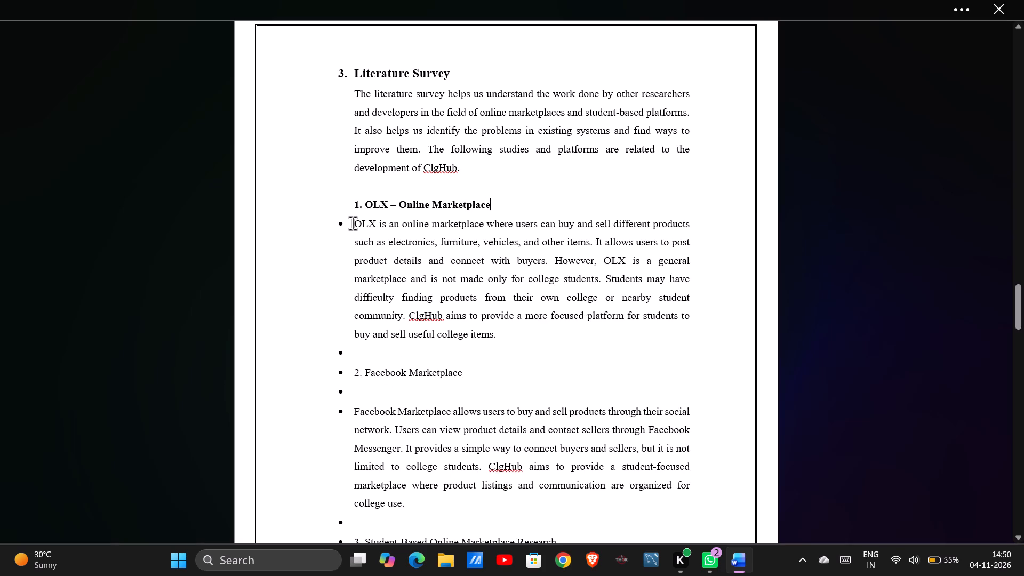
left_click(352, 224)
key("BackSpace")
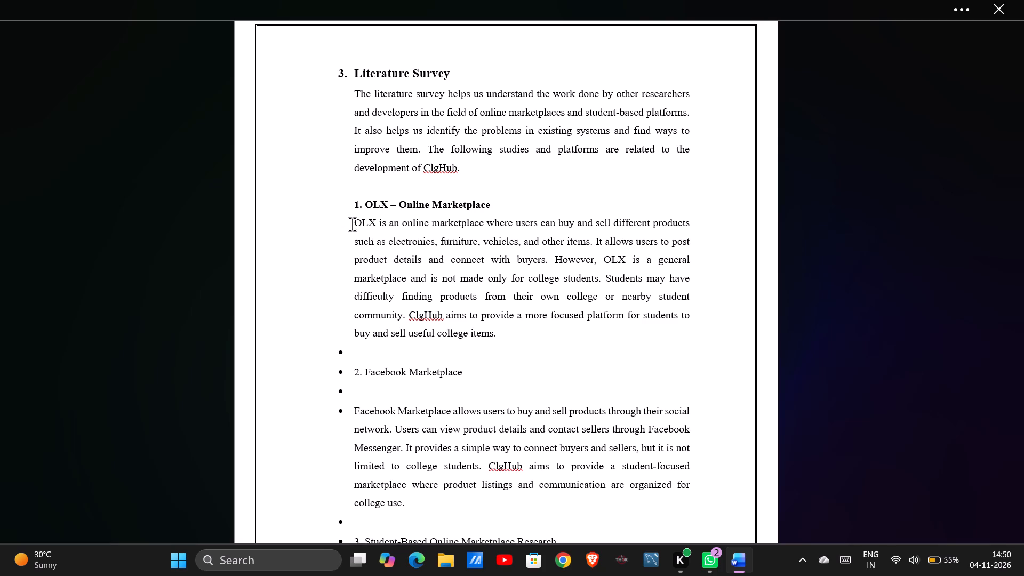
Remove the bullets from the "2. Facebook Marketplace" heading and the blank line above it, and delete the empty bulleted line below the heading.
left_click(358, 356)
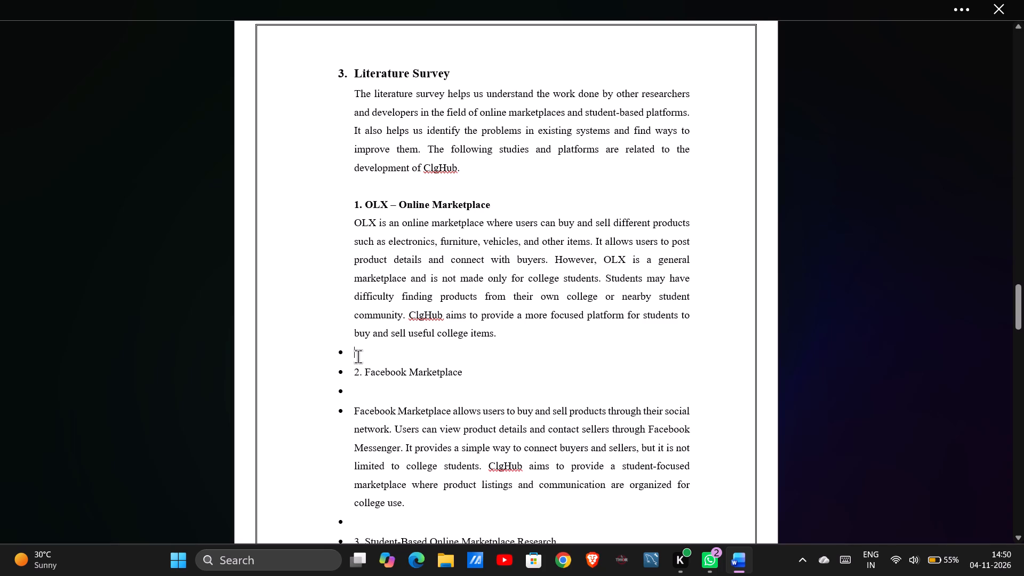
key("BackSpace")
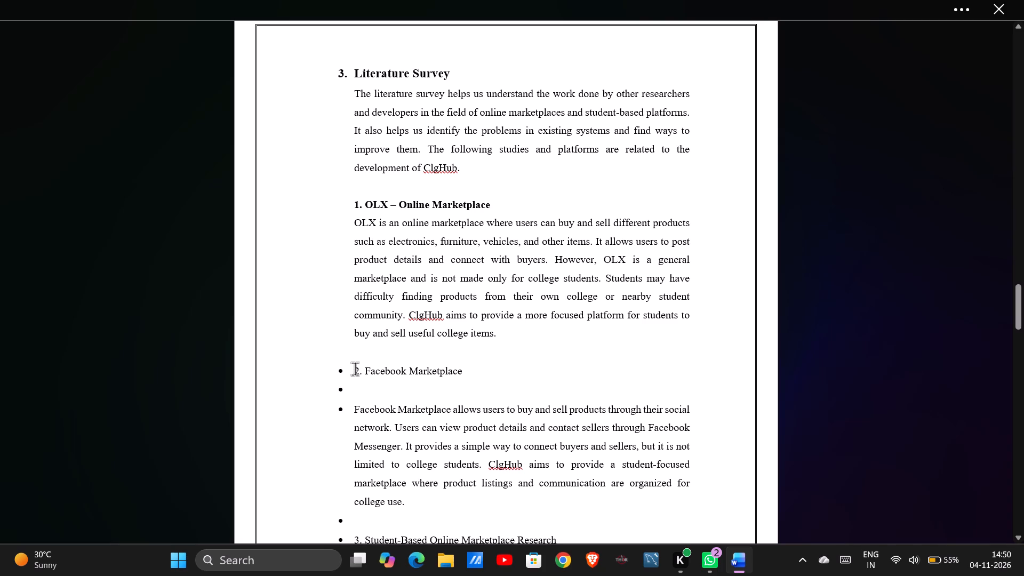
left_click(355, 369)
key("BackSpace")
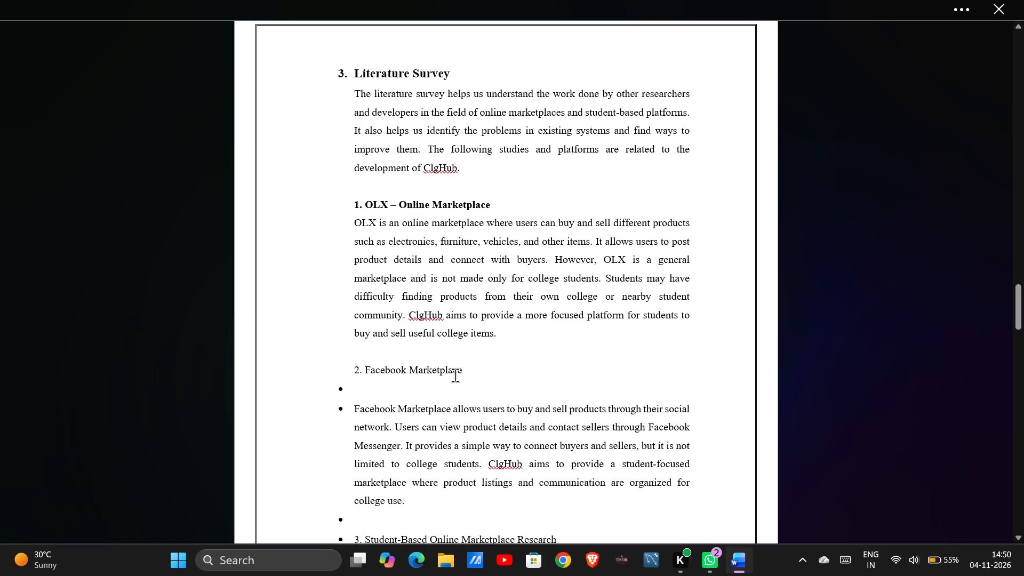
left_click(399, 395)
key("BackSpace")
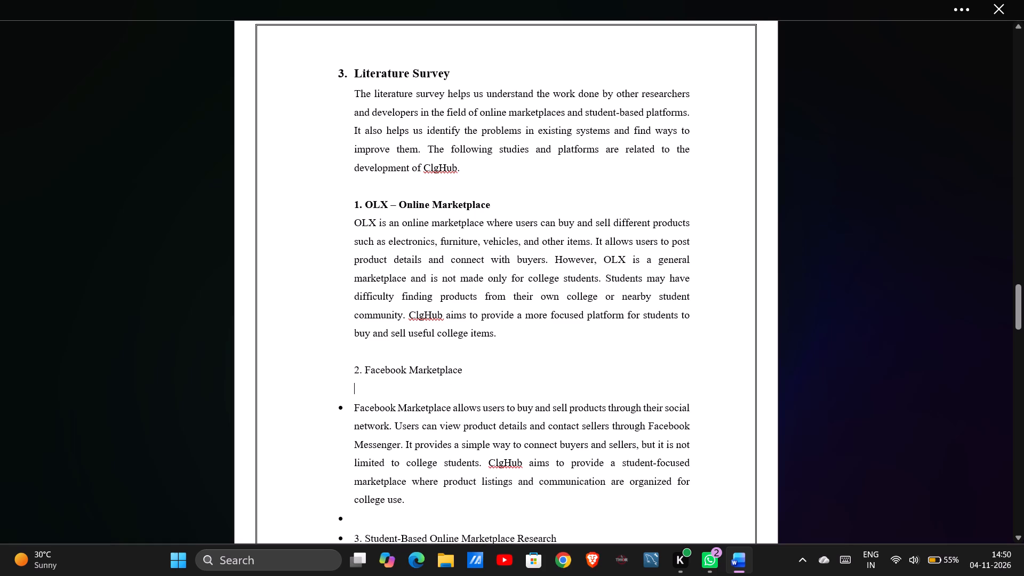
key("BackSpace")
key("BackSpace")
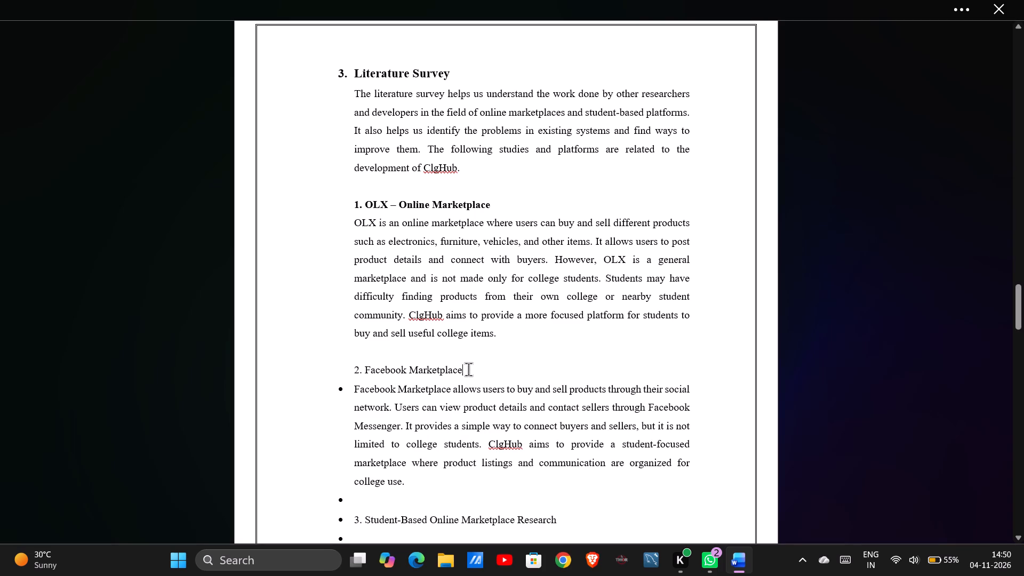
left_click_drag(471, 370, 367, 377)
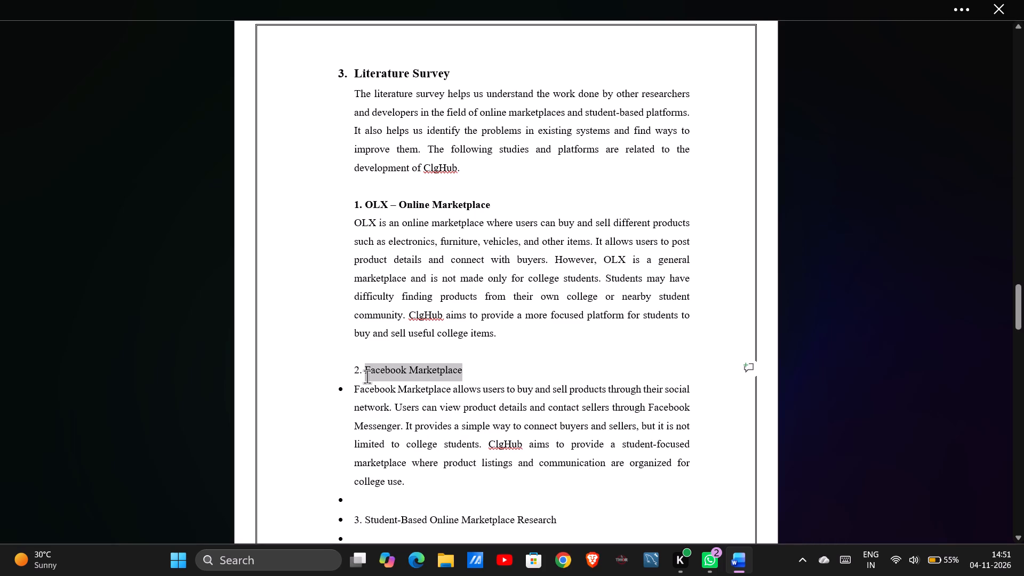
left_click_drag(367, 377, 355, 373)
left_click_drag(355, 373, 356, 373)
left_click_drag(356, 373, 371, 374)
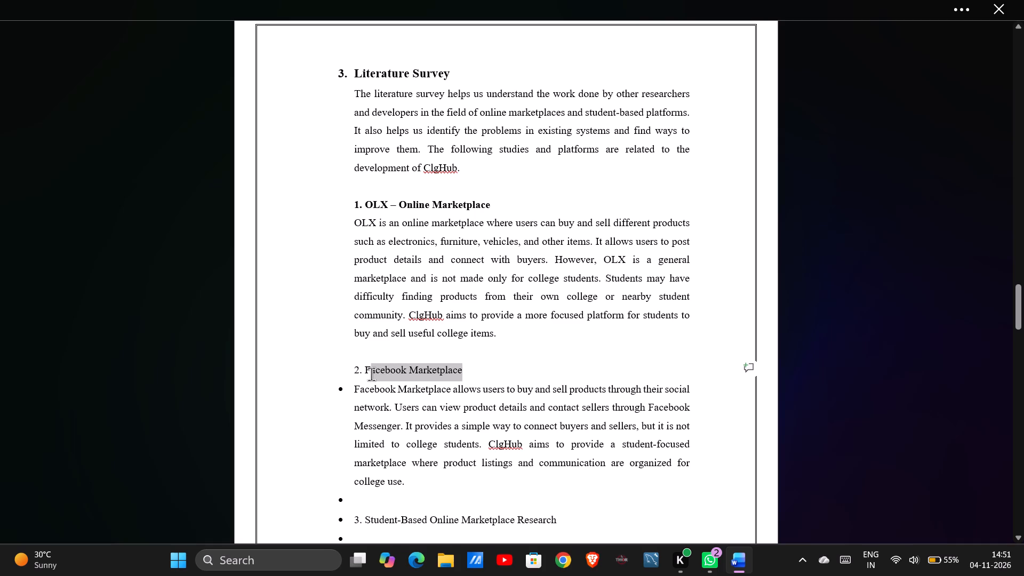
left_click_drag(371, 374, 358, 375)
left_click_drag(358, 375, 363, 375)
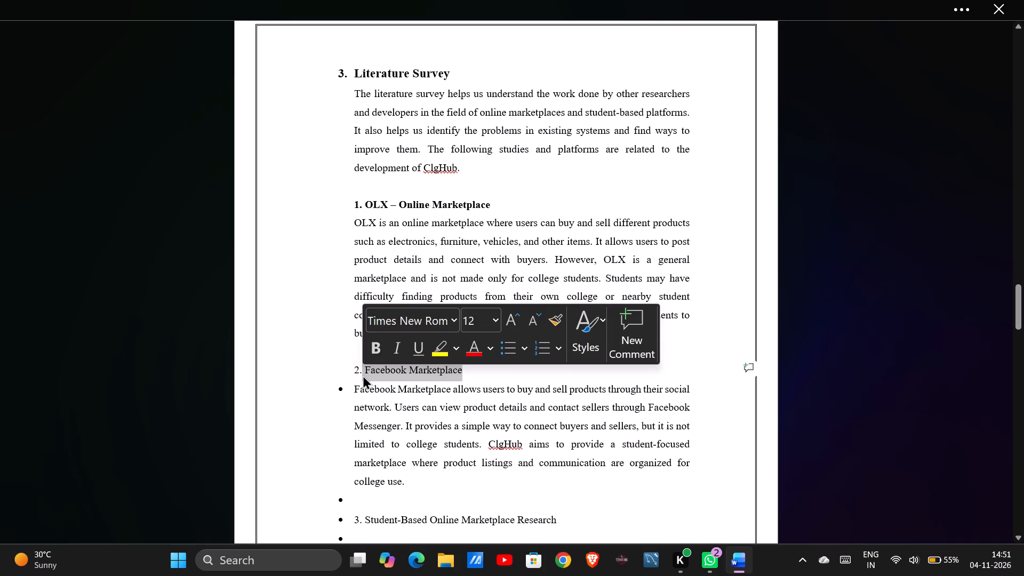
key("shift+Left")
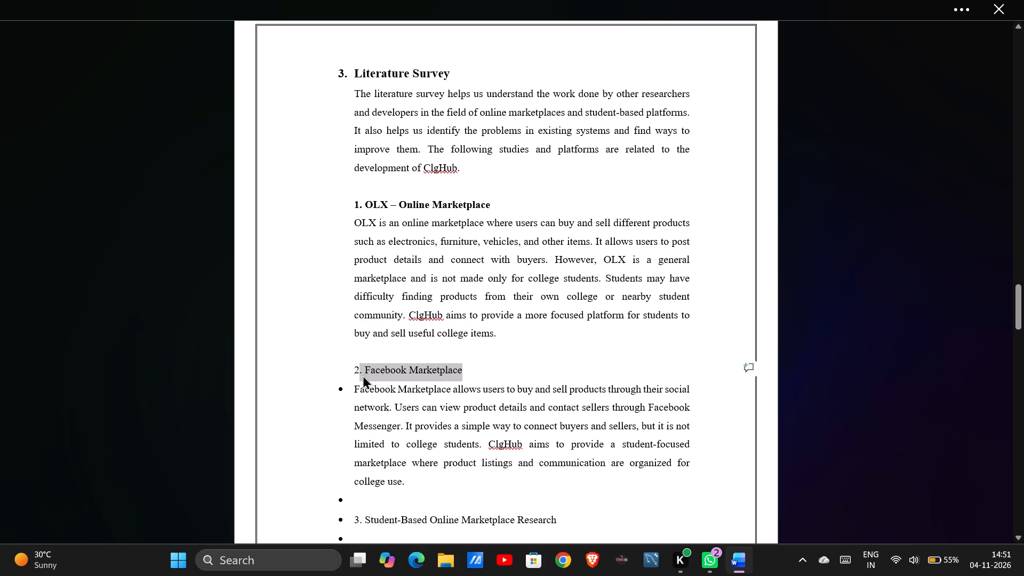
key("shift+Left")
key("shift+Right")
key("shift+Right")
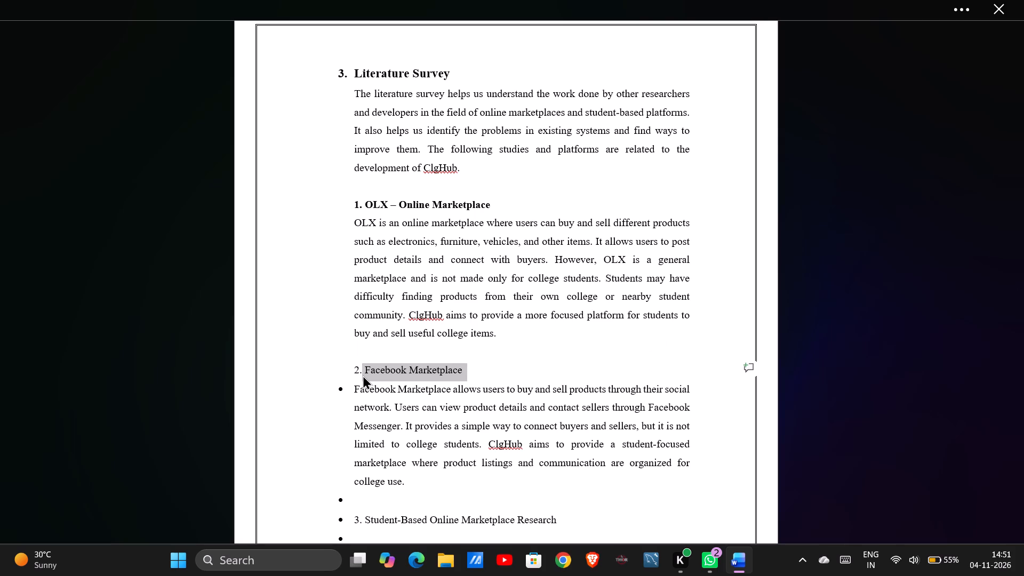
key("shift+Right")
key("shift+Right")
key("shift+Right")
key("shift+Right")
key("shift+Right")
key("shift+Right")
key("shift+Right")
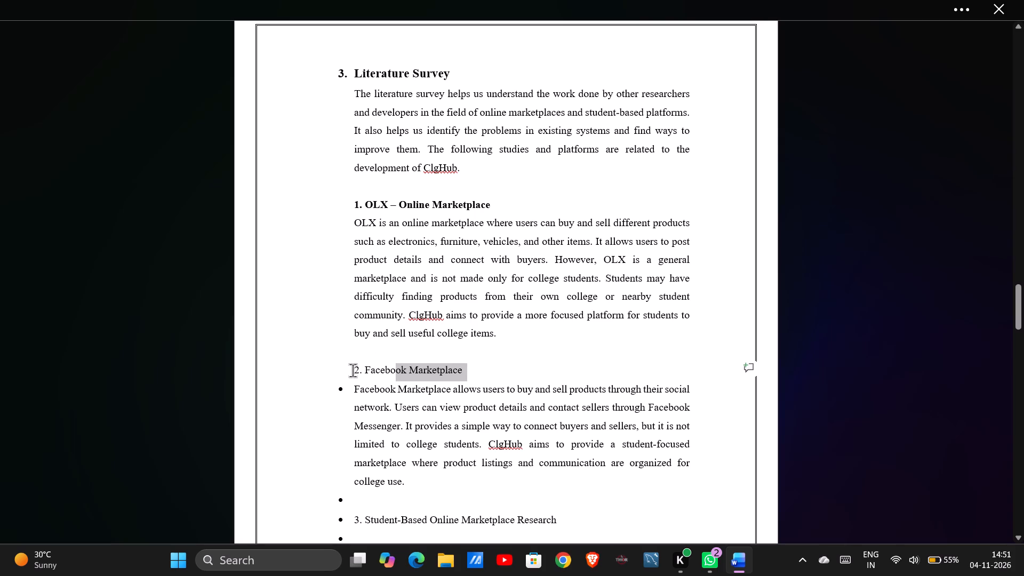
Make the whole "2. Facebook Marketplace" heading text bold, including its number but leaving out the paragraph mark.
left_click(355, 371)
left_click_drag(355, 371, 435, 372)
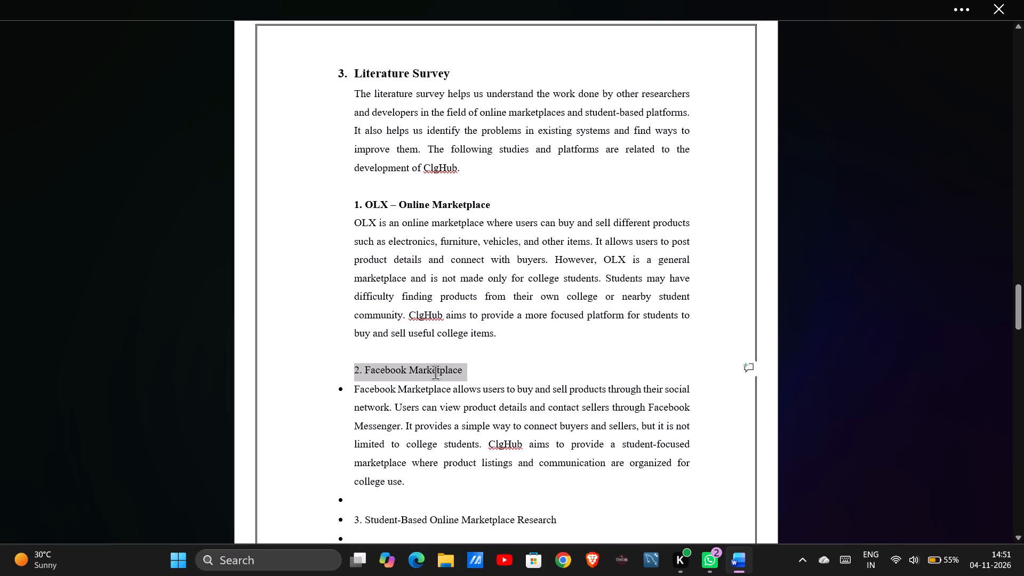
left_click_drag(435, 372, 435, 373)
key("shift+Left")
key("shift+Left")
key("shift+Right")
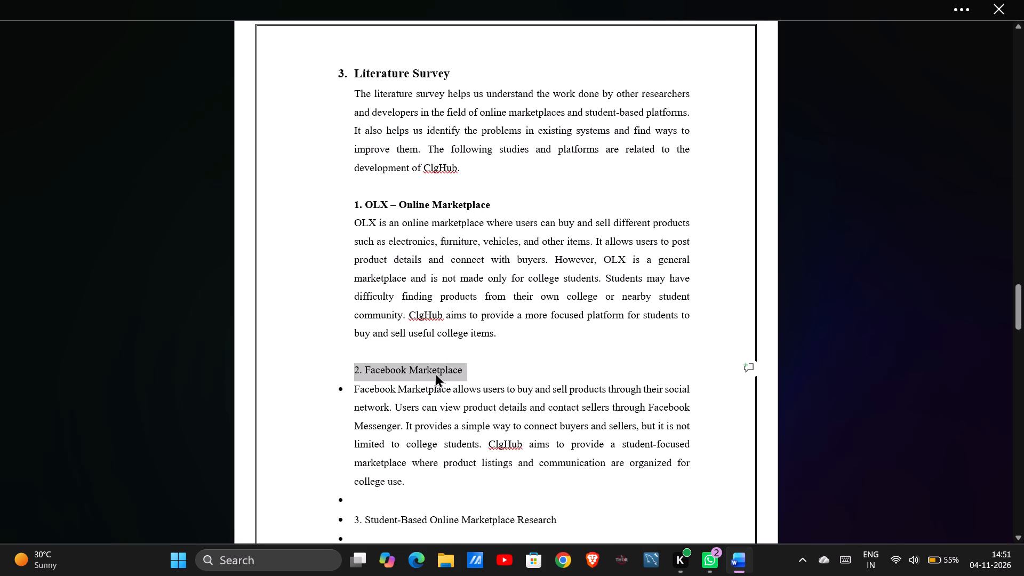
key("shift+Left")
right_click(435, 373)
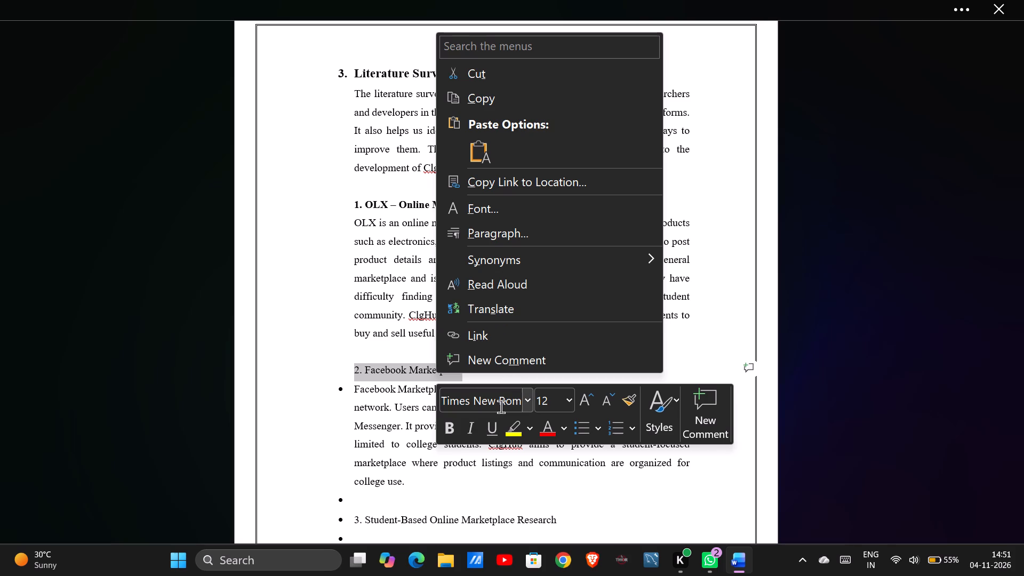
left_click(453, 426)
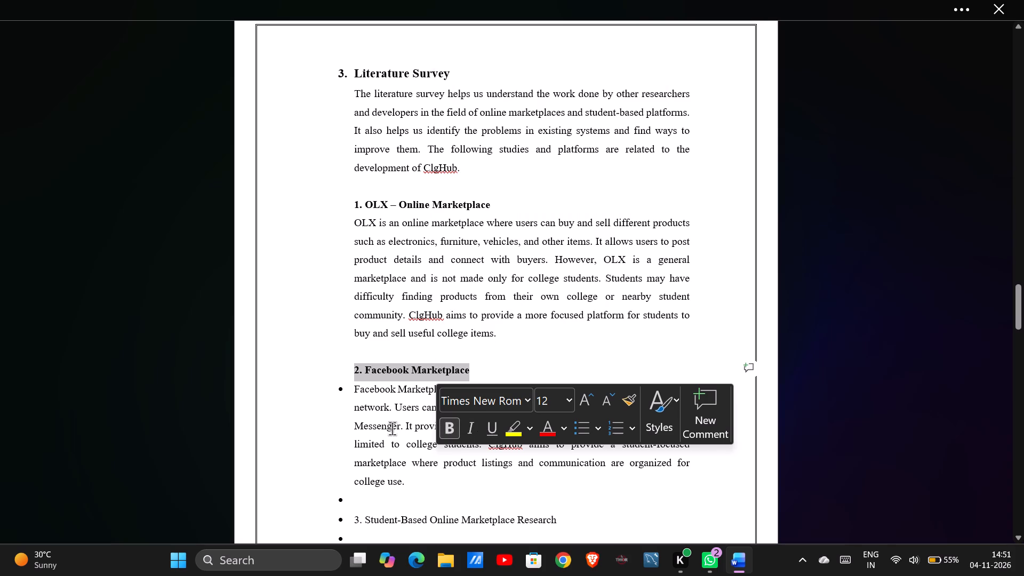
Remove the bullets from the Facebook Marketplace description, the blank line below it and the "3. Student-Based Online Marketplace Research" heading, keeping their indent.
left_click(348, 391)
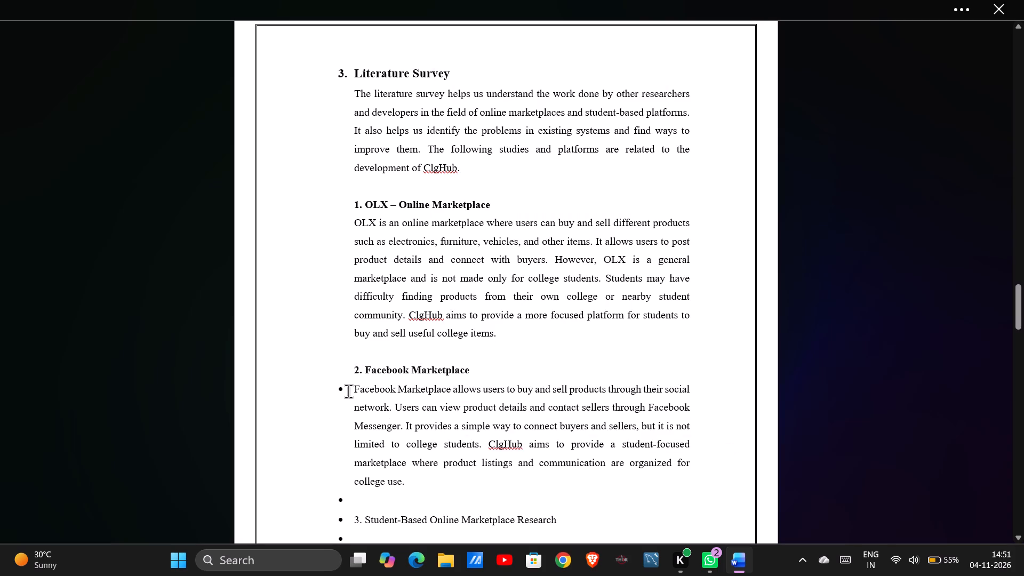
key("BackSpace")
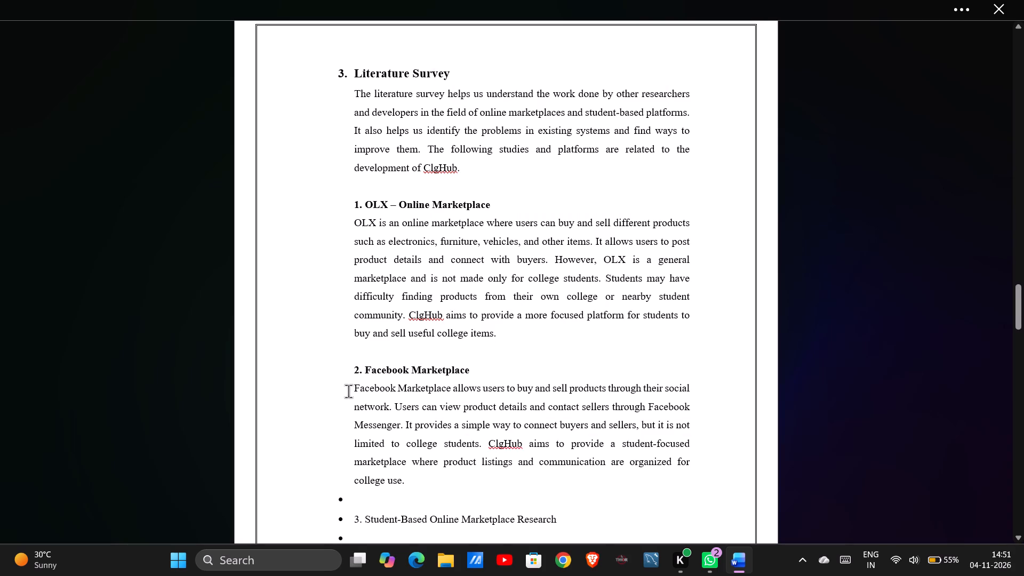
scroll(348, 391, "down", 1)
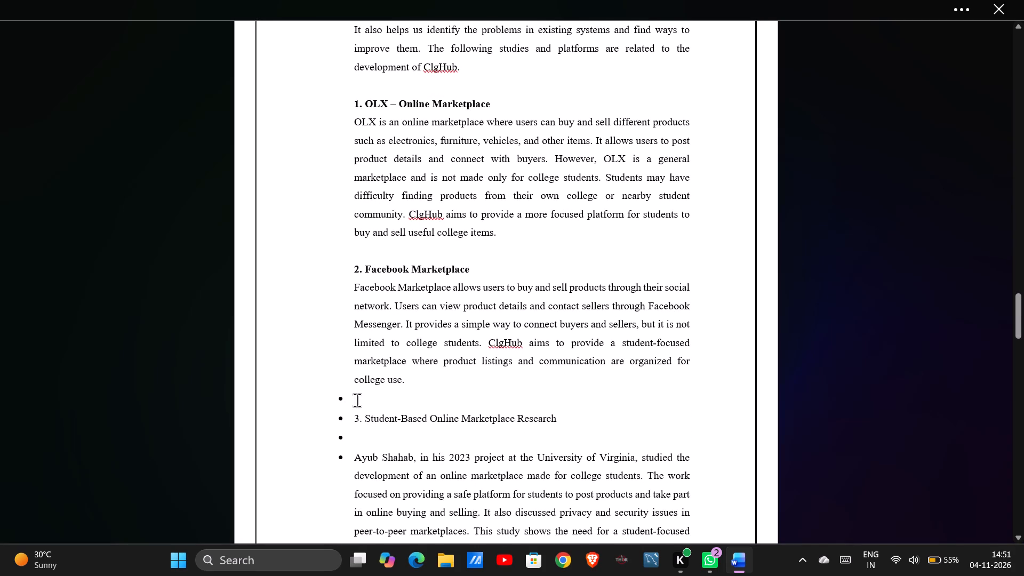
left_click(357, 406)
key("BackSpace")
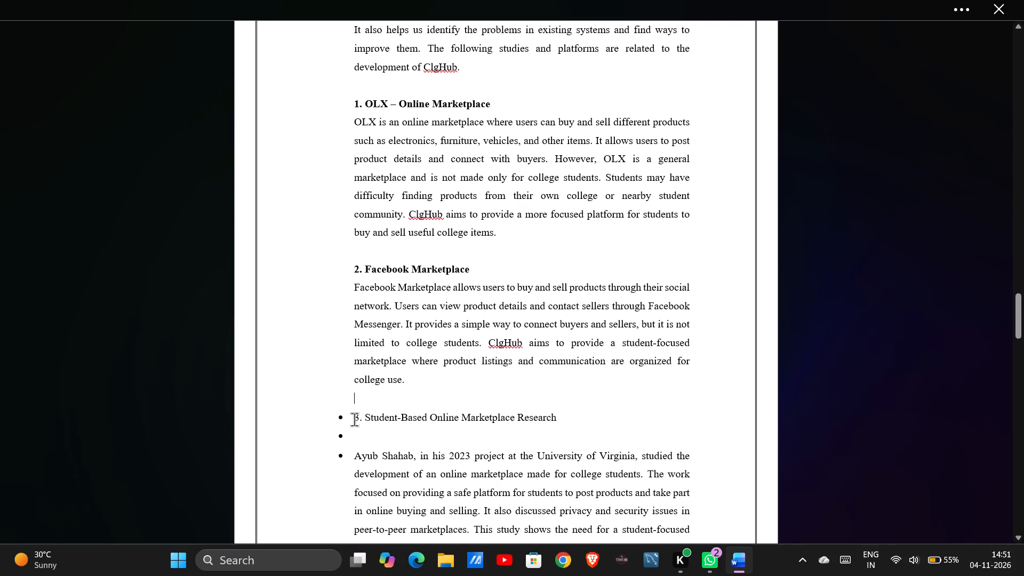
left_click(354, 419)
key("BackSpace")
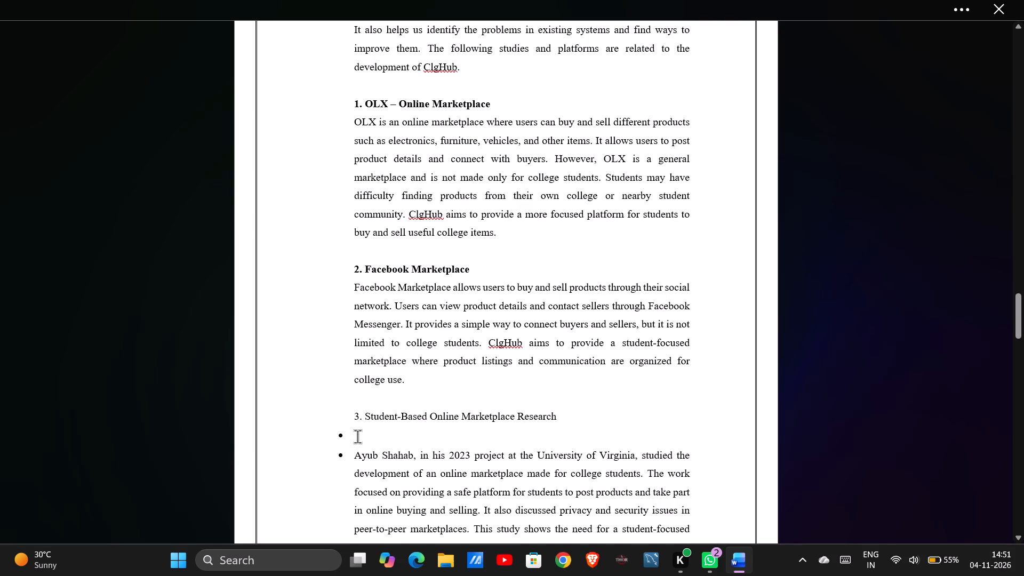
Delete the empty bulleted line below the "3. Student-Based Online Marketplace Research" heading and remove the bullet from its description, keeping the indent.
left_click(357, 436)
key("BackSpace")
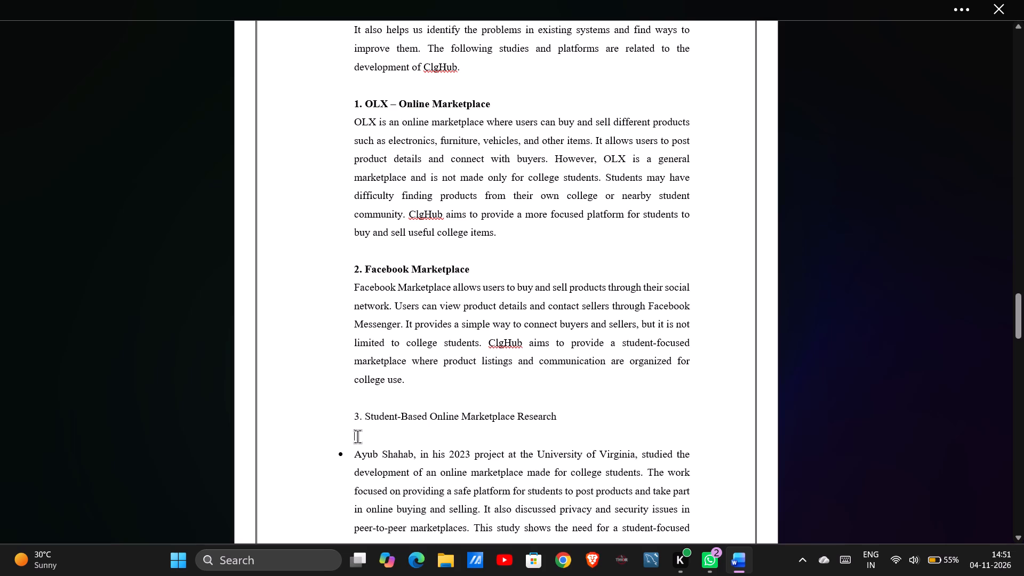
key("BackSpace")
key("BackSpace")
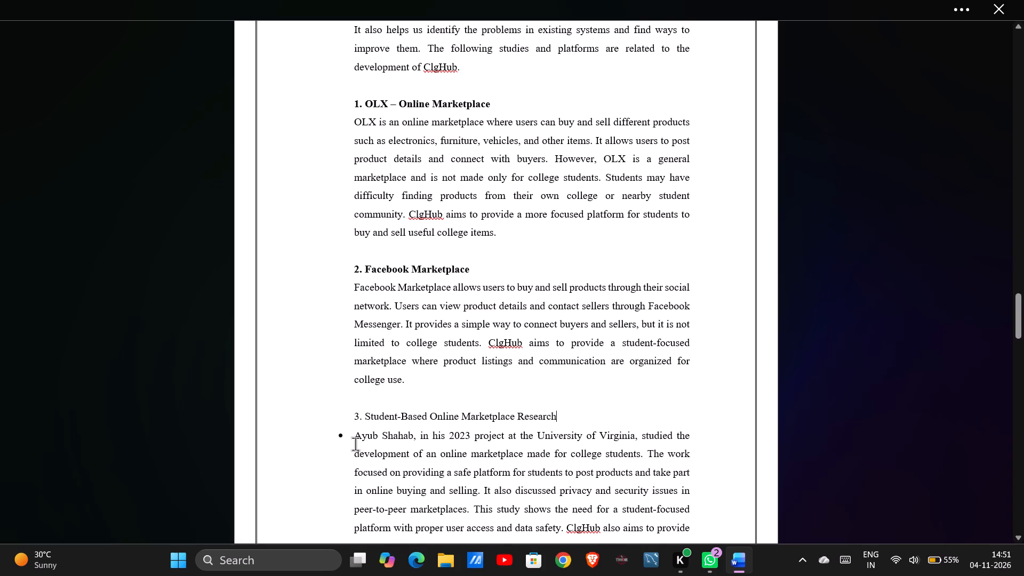
left_click(355, 437)
key("BackSpace")
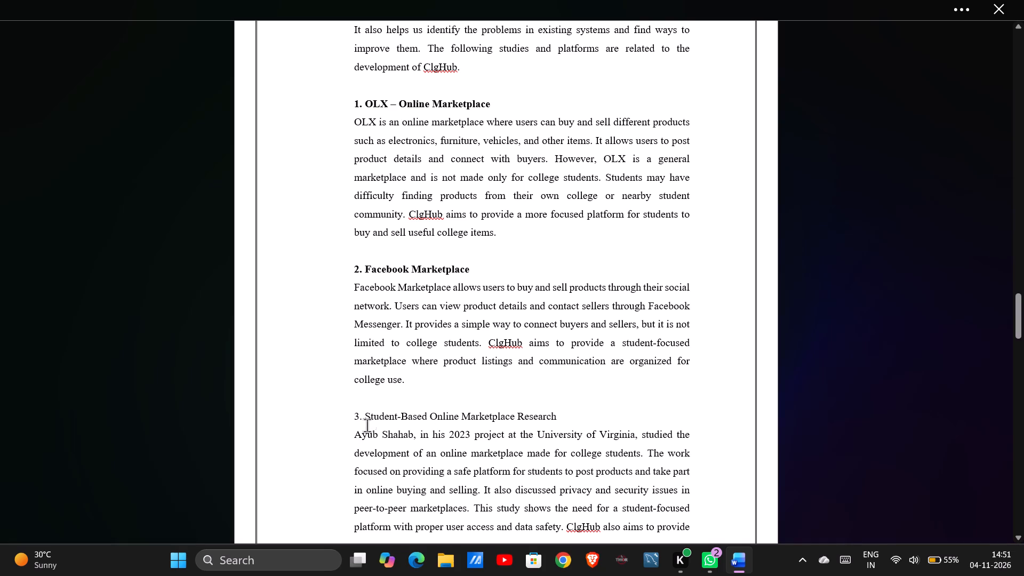
Make the "3. Student-Based Online Marketplace Research" heading text bold, including its number but leaving out the paragraph mark.
left_click(354, 420)
left_click_drag(355, 418, 430, 419)
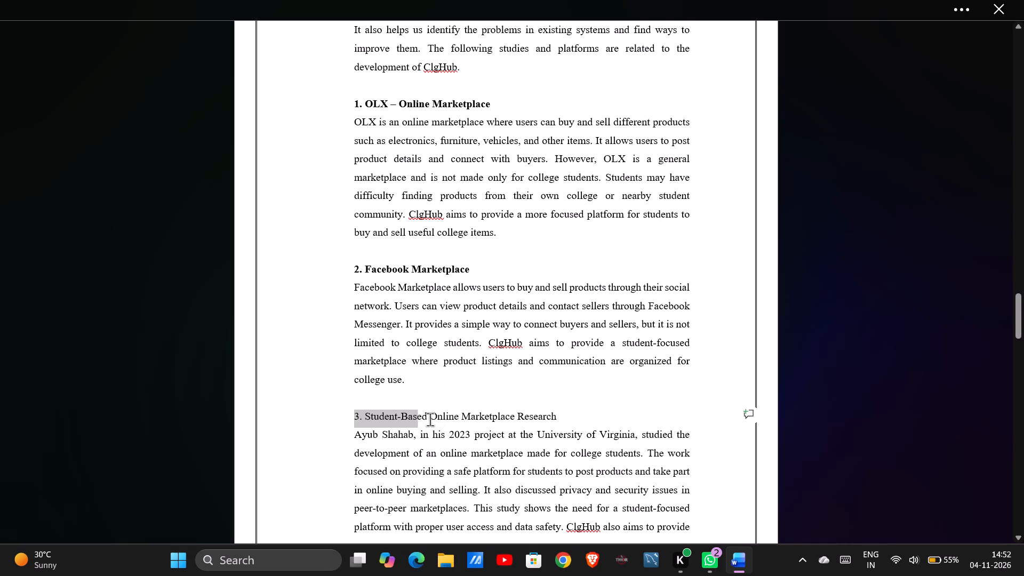
left_click_drag(430, 419, 525, 418)
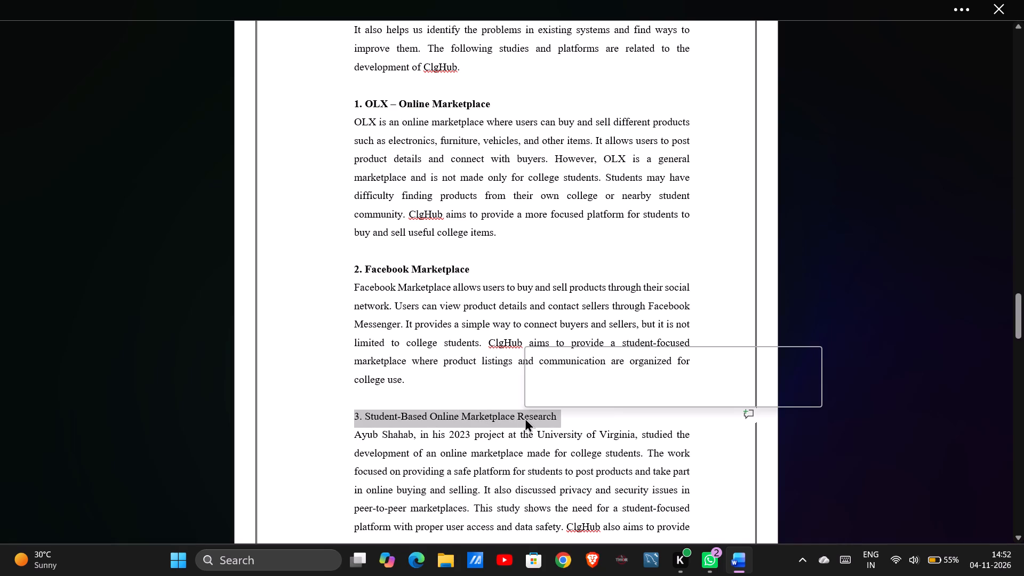
key("shift+Left")
right_click(525, 418)
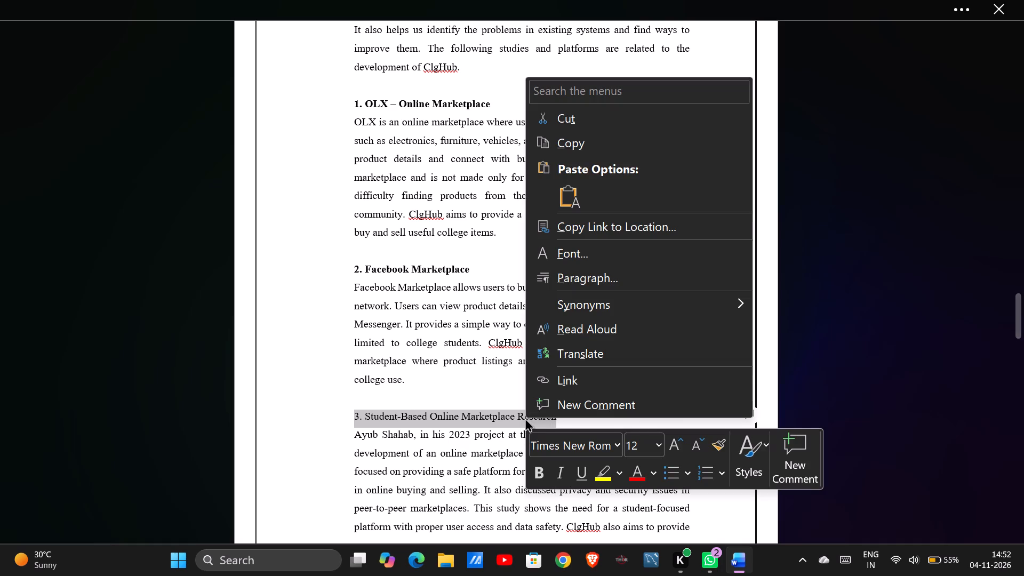
Make the selected "3. Student-Based Online Marketplace Research" heading bold and deselect it.
left_click(539, 468)
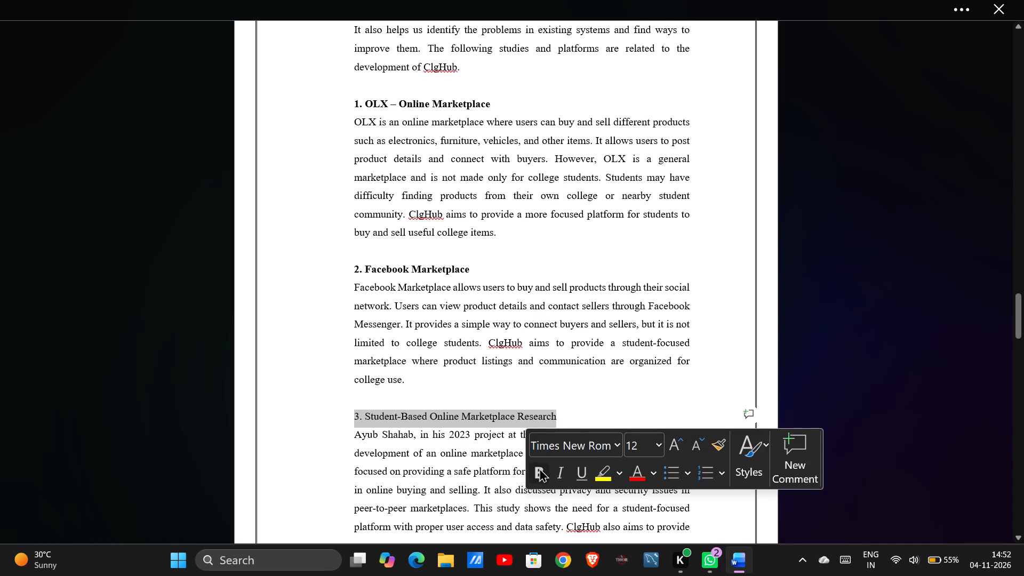
left_click(596, 397)
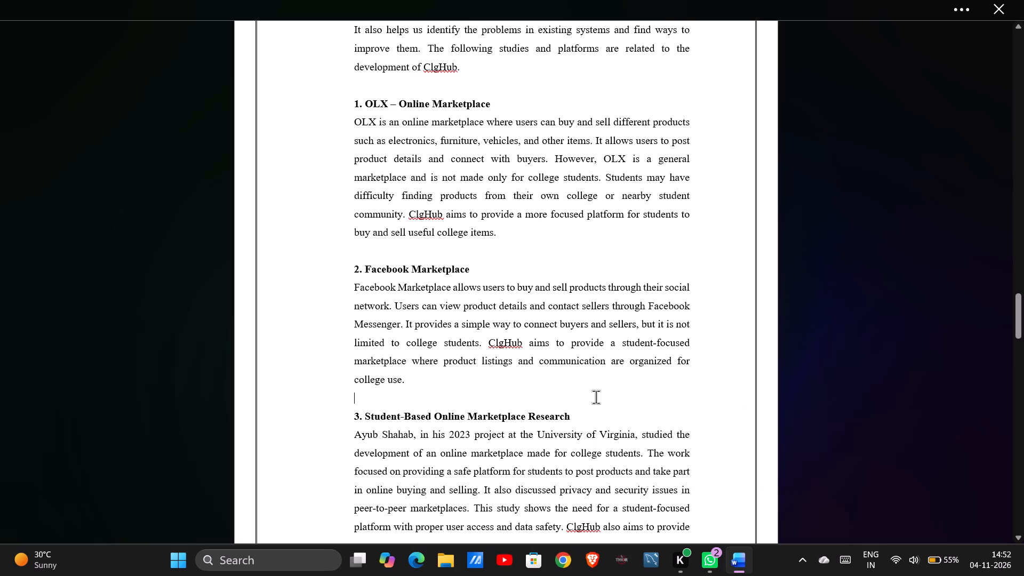
Insert a page break after "student-focused" in the Student-Based Online Marketplace Research paragraph.
scroll(596, 397, "down", 1)
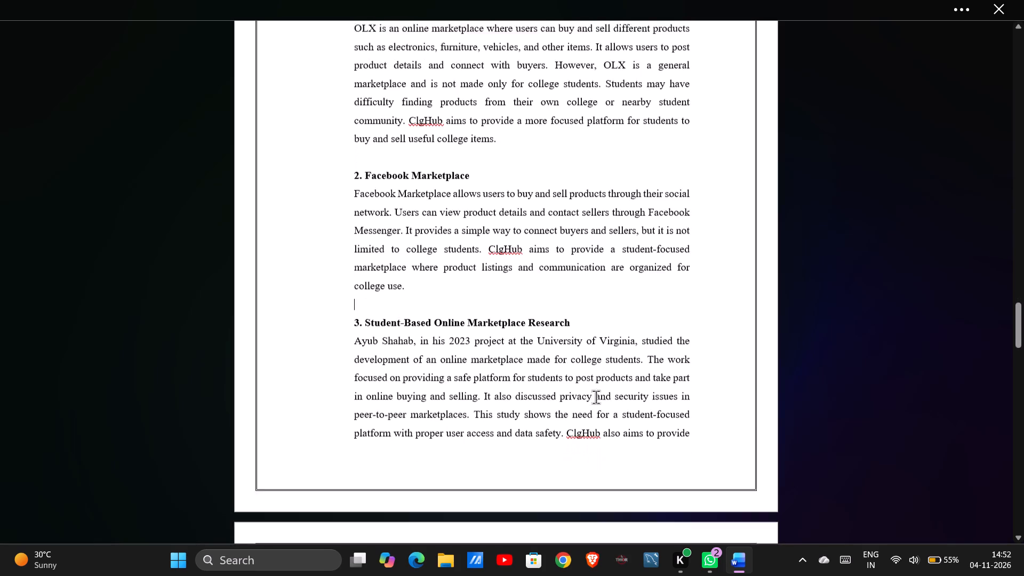
scroll(596, 397, "down", 1)
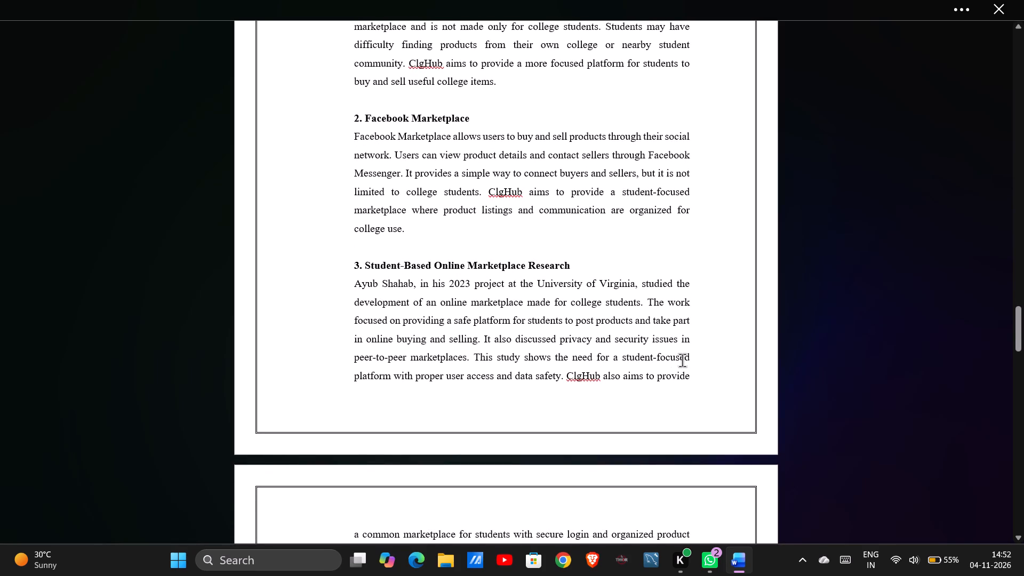
scroll(690, 357, "down", 1)
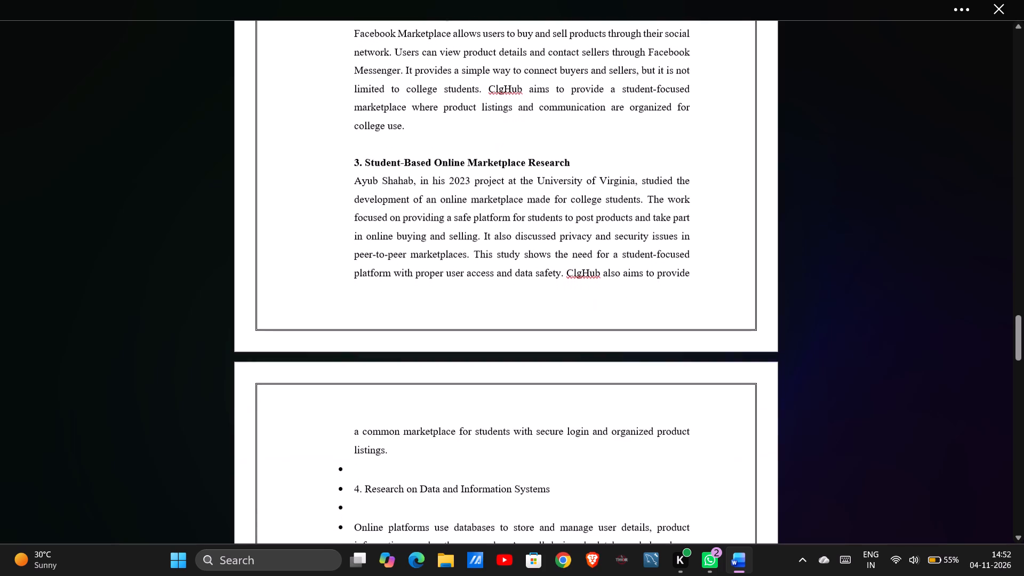
scroll(690, 357, "down", 1)
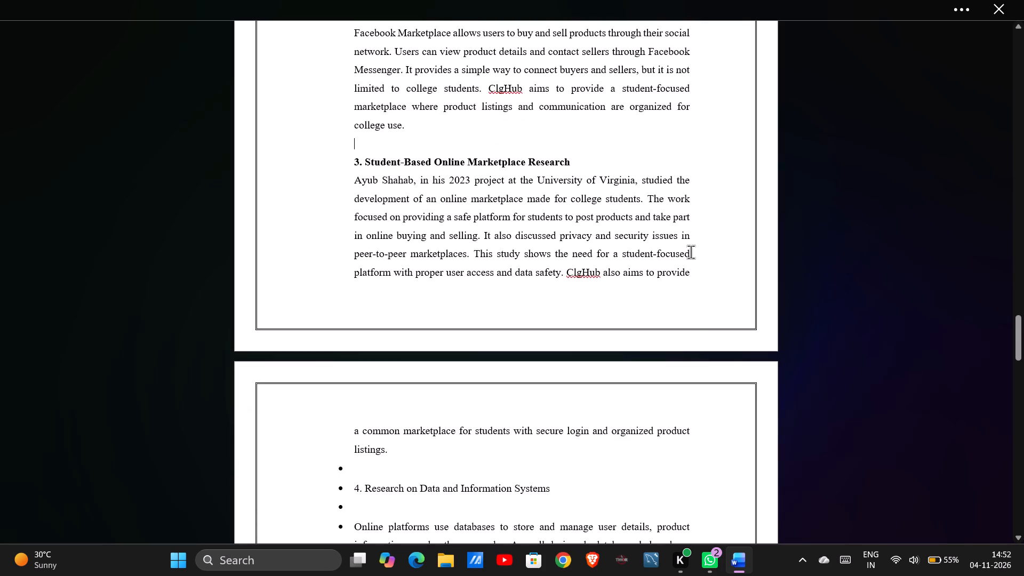
left_click(691, 252)
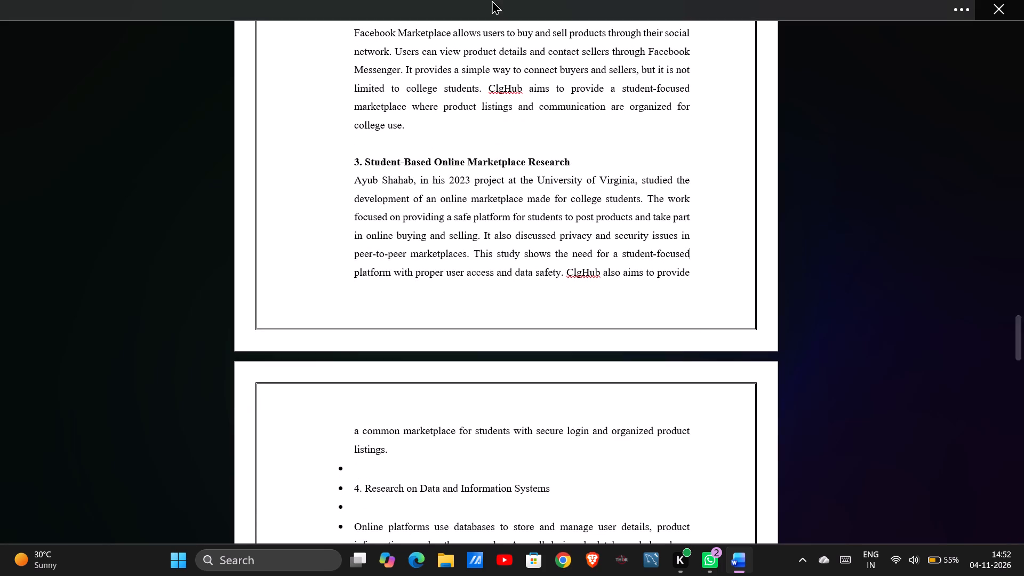
left_click(365, 1)
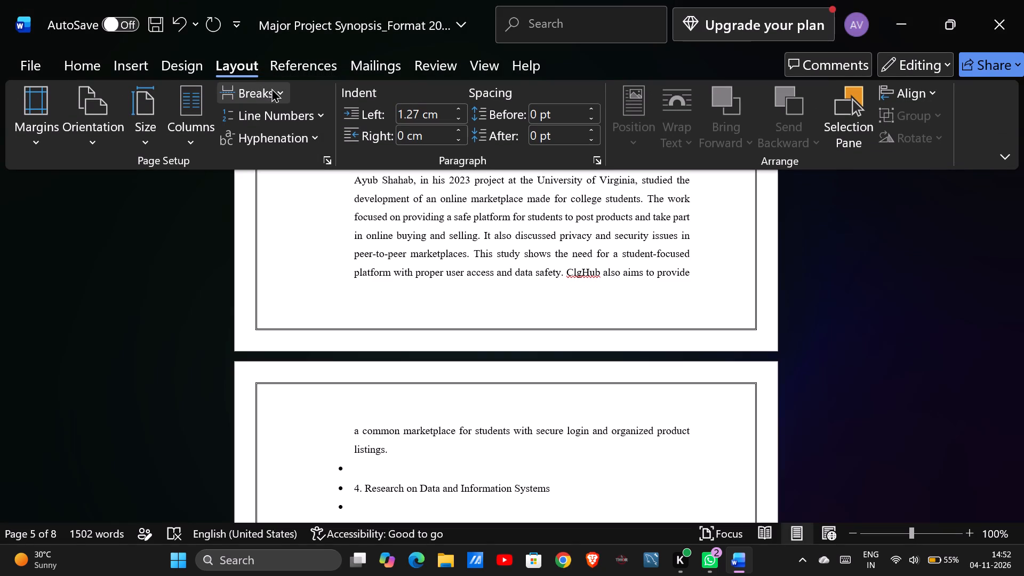
left_click(249, 91)
left_click(249, 141)
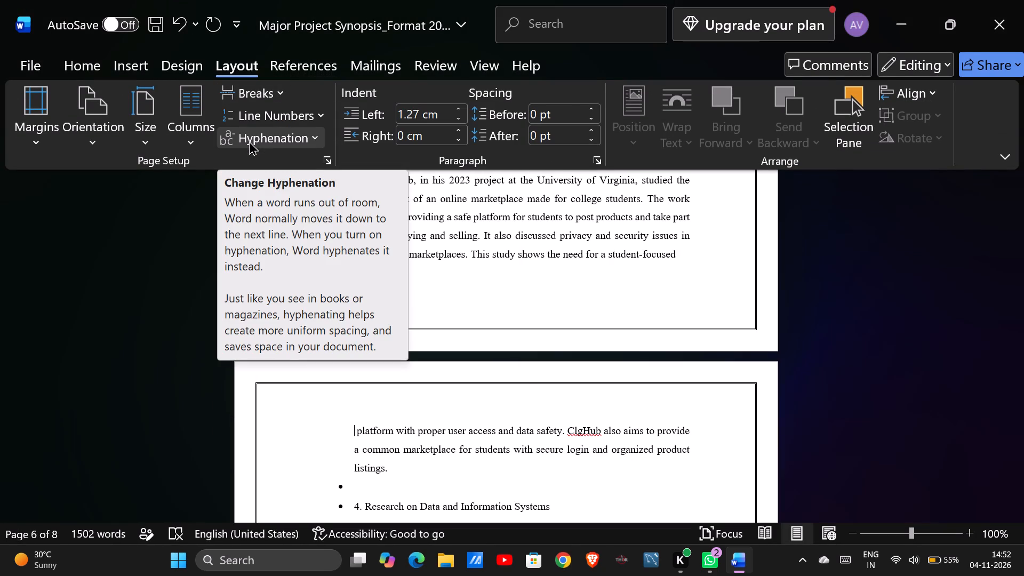
Undo the page break after "student-focused" and the bold formatting of the "3. Student-Based Online Marketplace Research" heading.
key("ctrl+z")
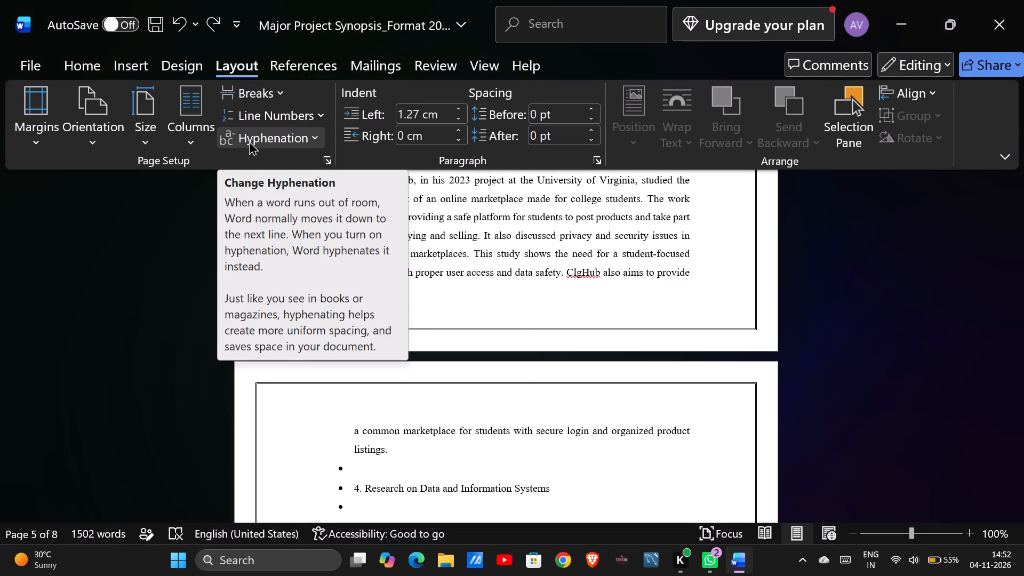
key("Return")
key("Return")
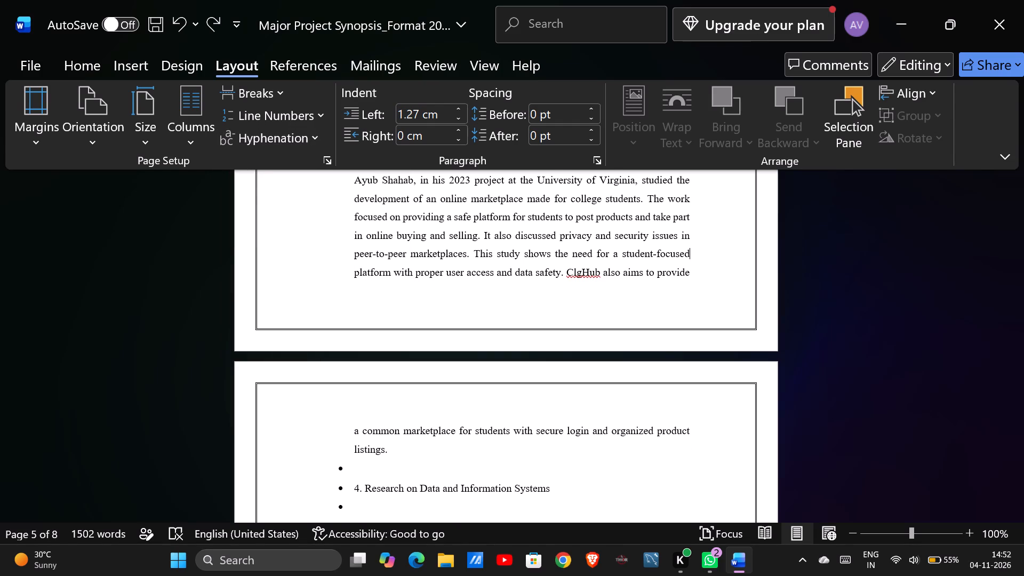
key("ctrl+z")
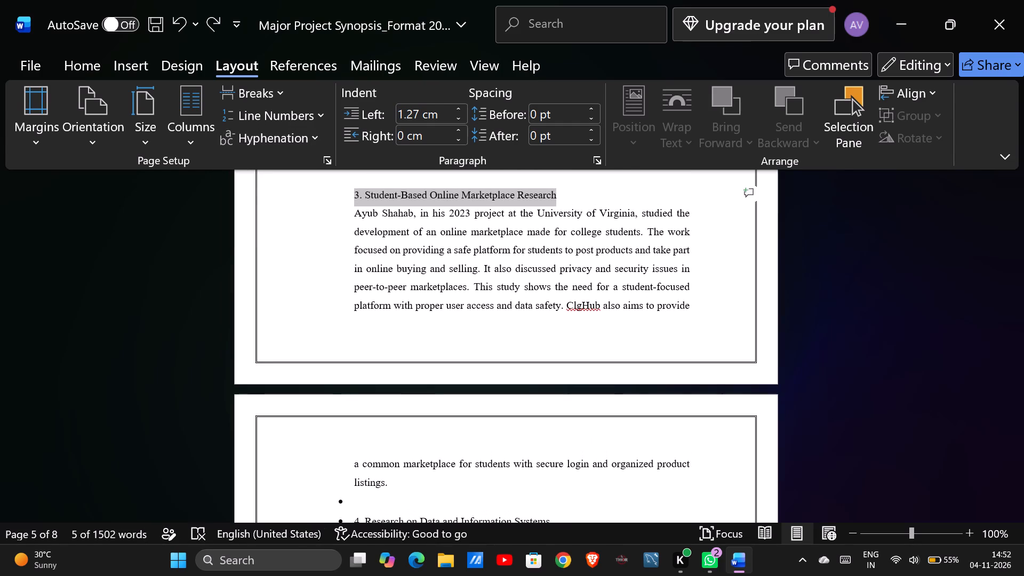
Make the selected "3. Student-Based Online Marketplace Research" heading bold again.
right_click(504, 193)
left_click(519, 155)
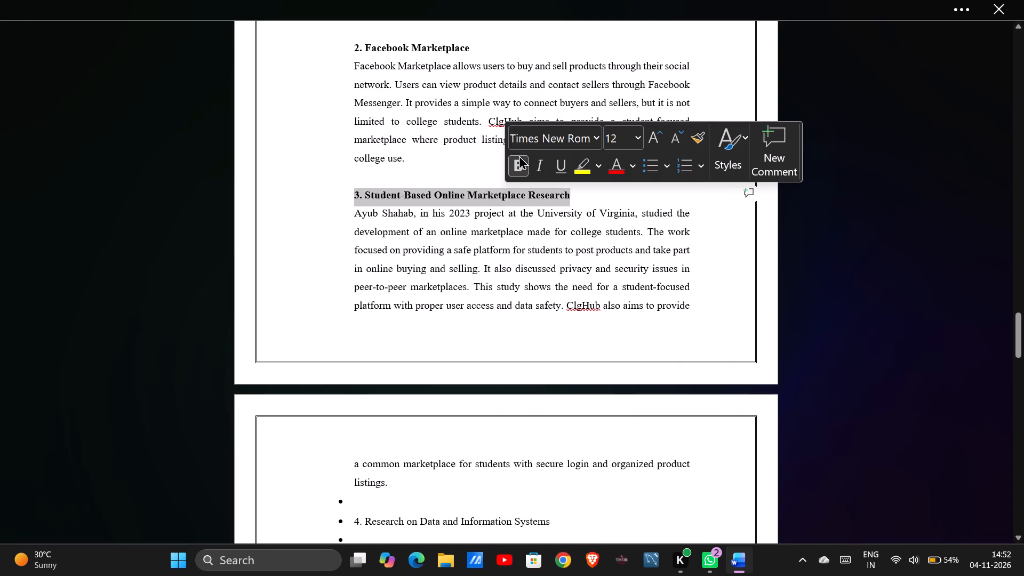
Insert a page break directly before "platform with proper user access" in the Student-Based Online Marketplace Research paragraph.
left_click(355, 308)
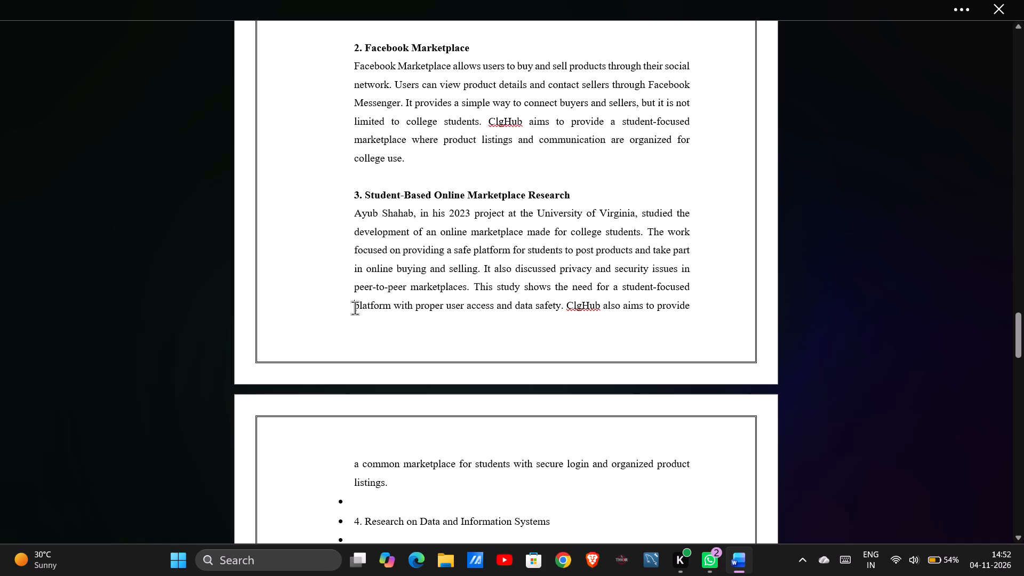
left_click(328, 0)
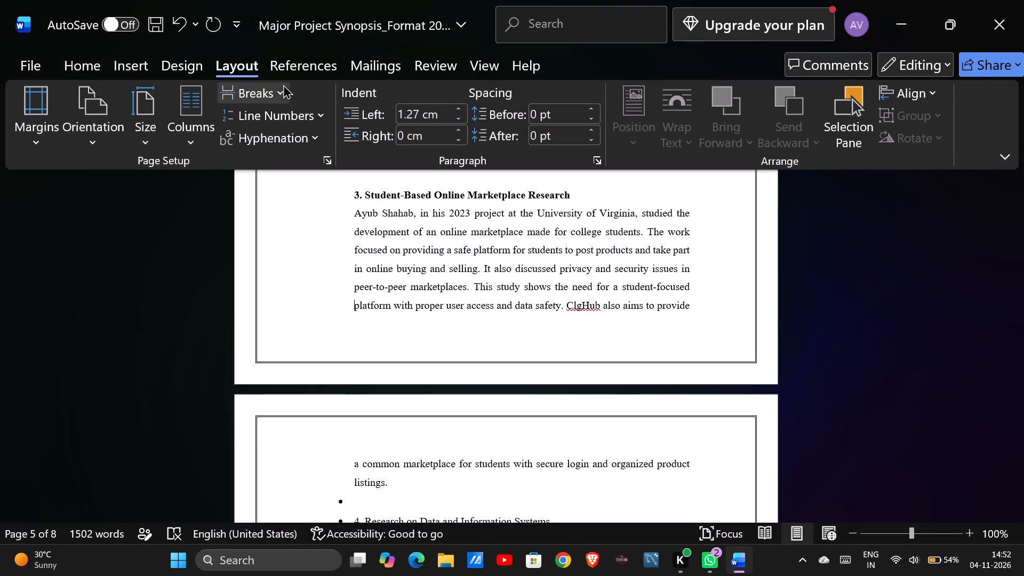
left_click(248, 93)
left_click(259, 144)
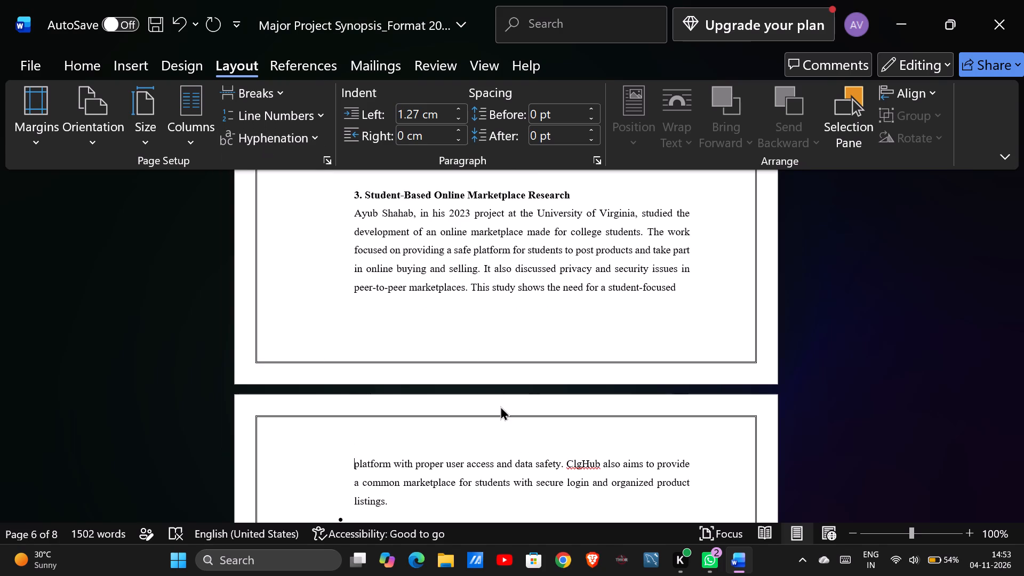
Place the cursor at the start of the bulleted "4. Research on Data and Information Systems" heading.
scroll(506, 433, "down", 1)
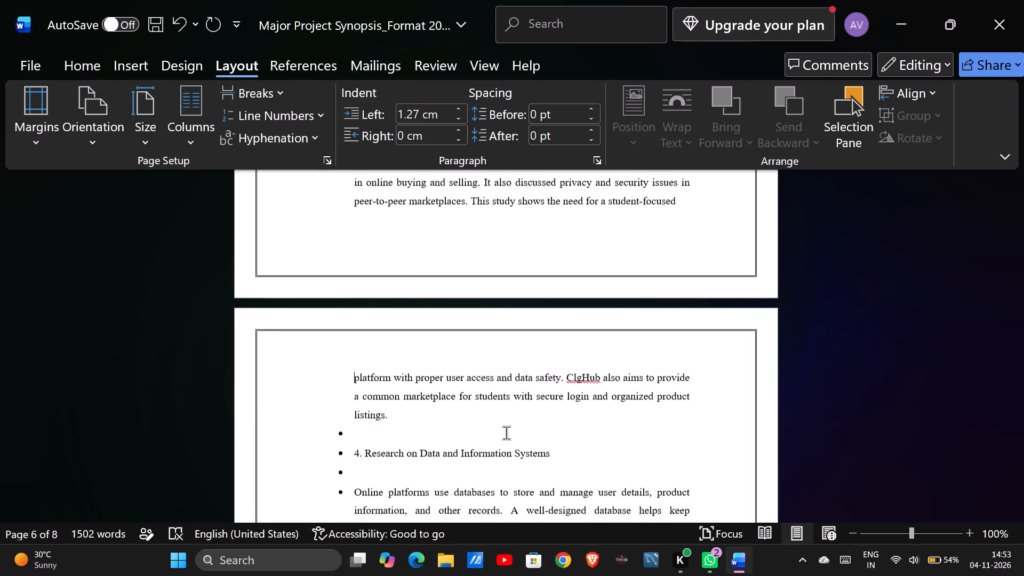
scroll(506, 433, "down", 1)
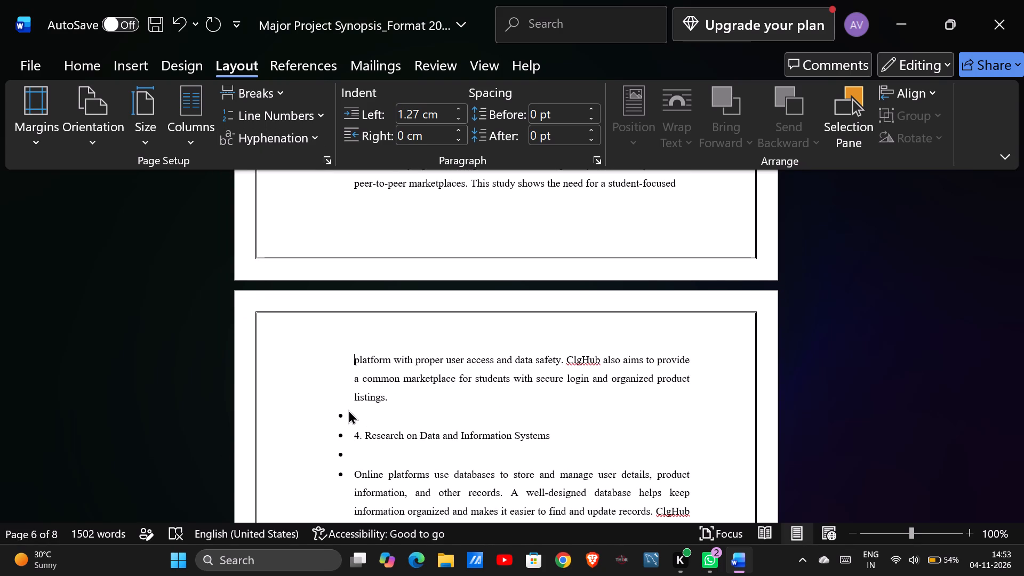
left_click(348, 410)
left_click(356, 428)
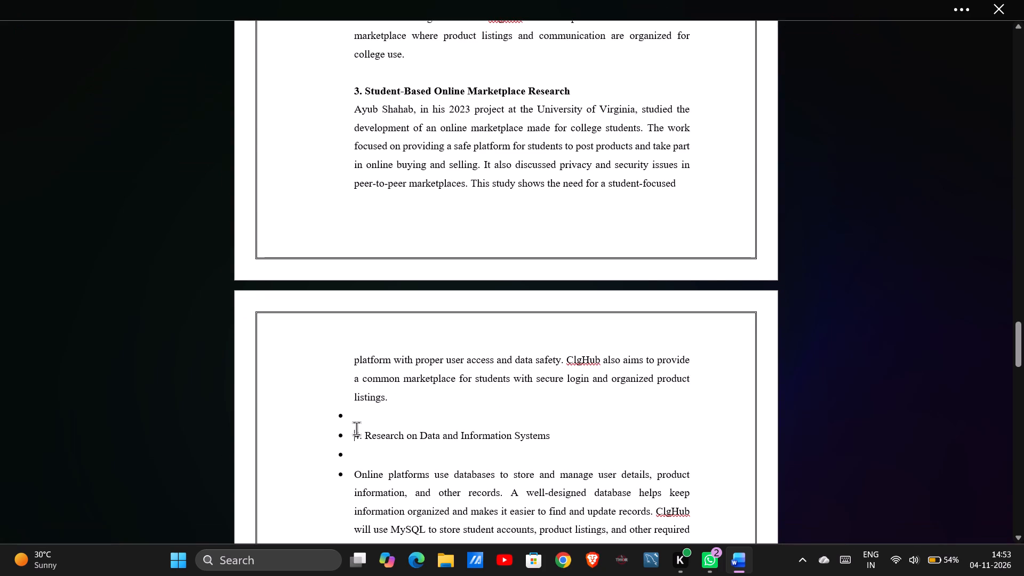
Remove the bullets from the "4. Research on Data and Information Systems" heading, its paragraph and the blank line above, and delete the blank line below the heading.
left_click(347, 418)
key("BackSpace")
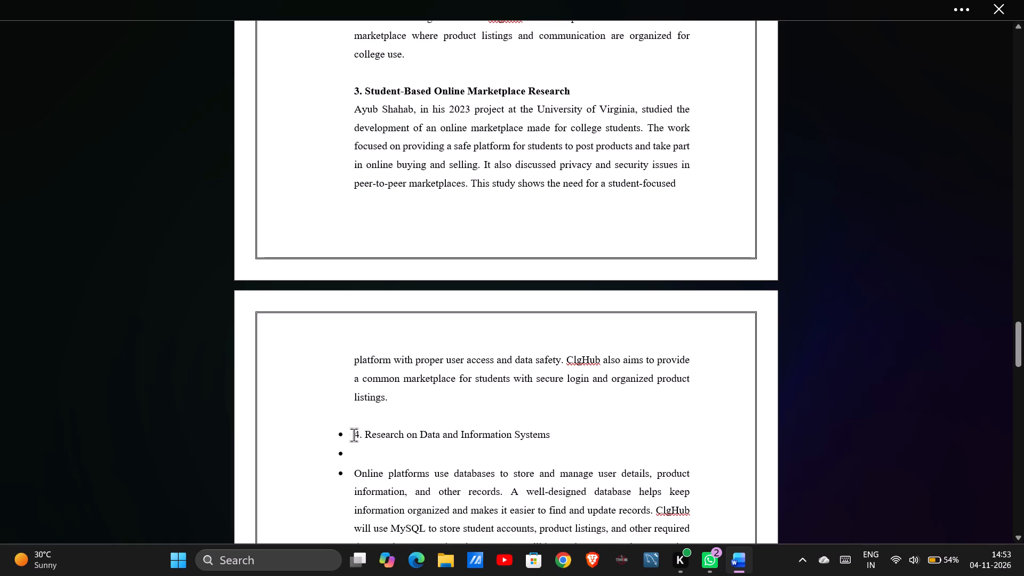
left_click(355, 463)
key("BackSpace")
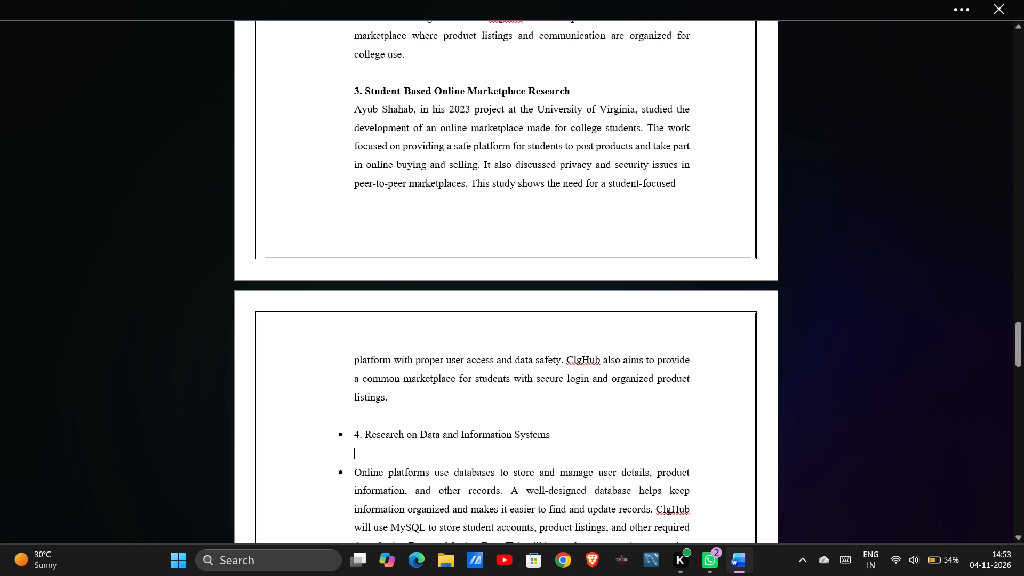
key("BackSpace")
key("BackSpace")
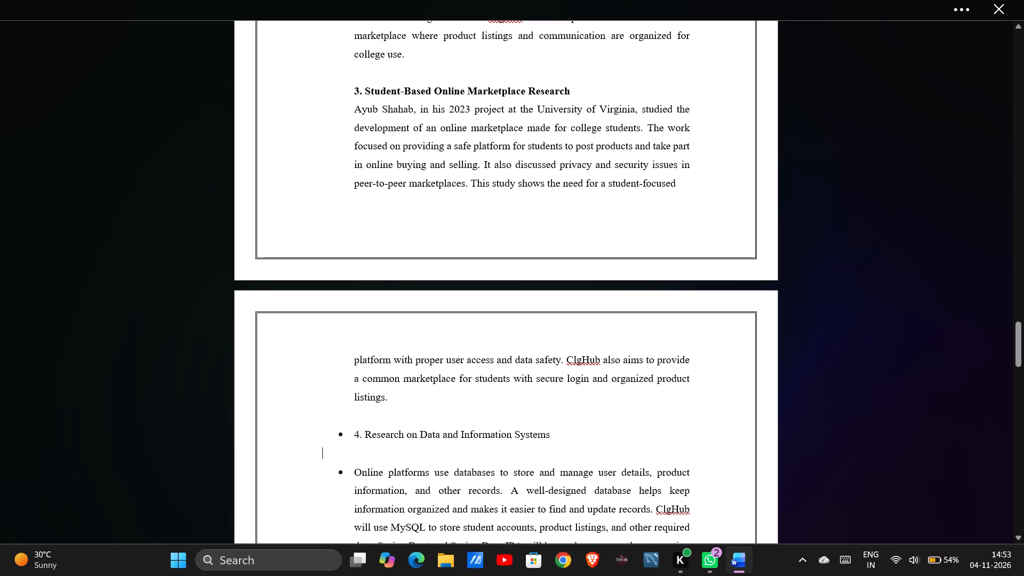
key("BackSpace")
left_click(349, 454)
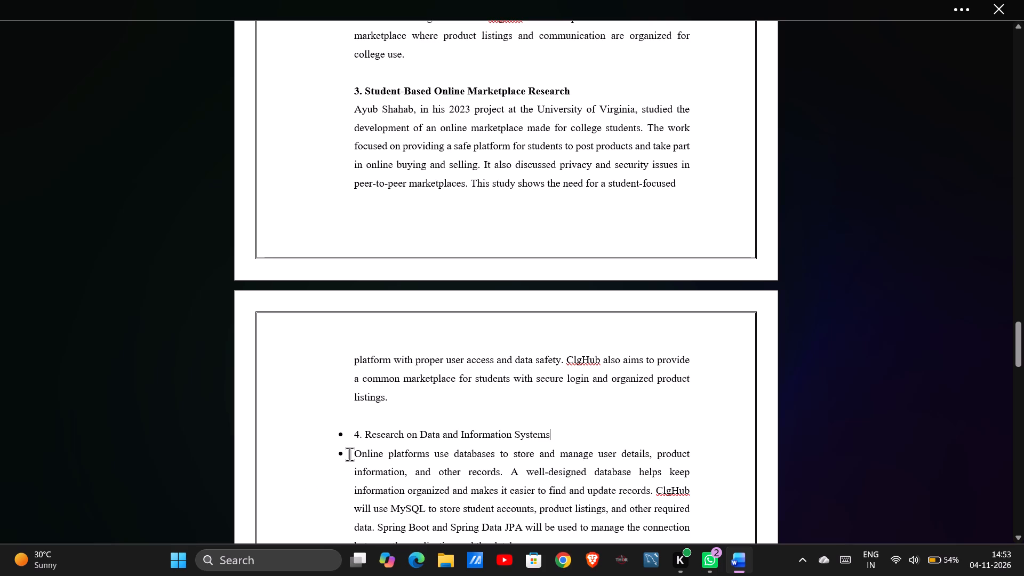
key("BackSpace")
left_click(347, 435)
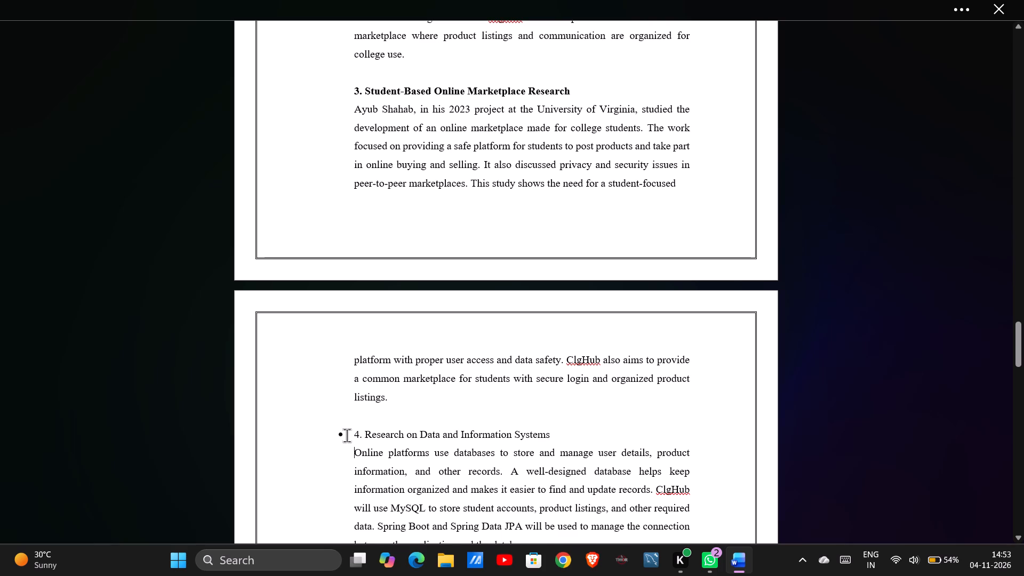
key("BackSpace")
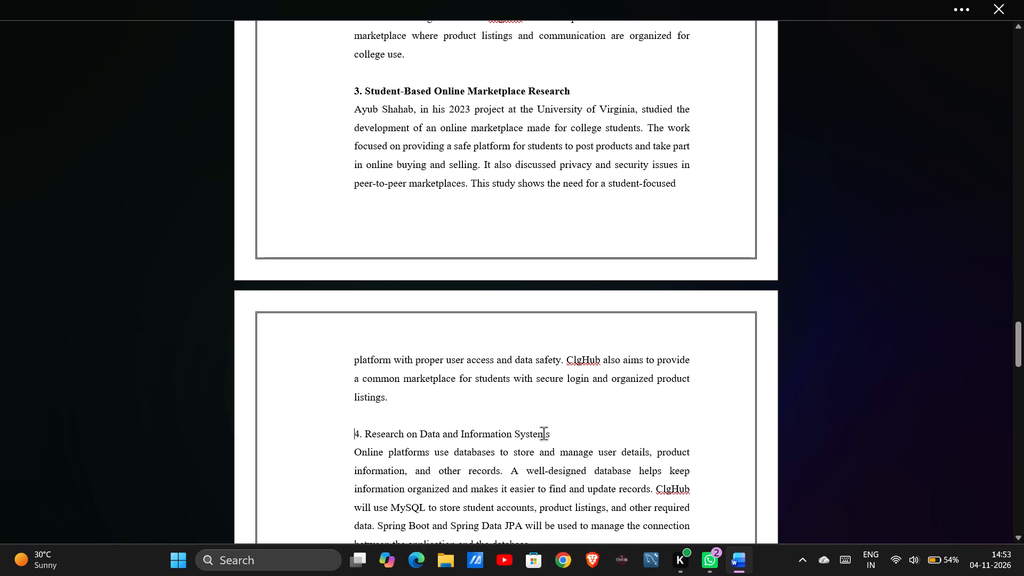
Make the "4. Research on Data and Information Systems" heading text bold, leaving out its paragraph mark, and deselect it.
left_click_drag(355, 433, 382, 437)
left_click_drag(382, 437, 530, 436)
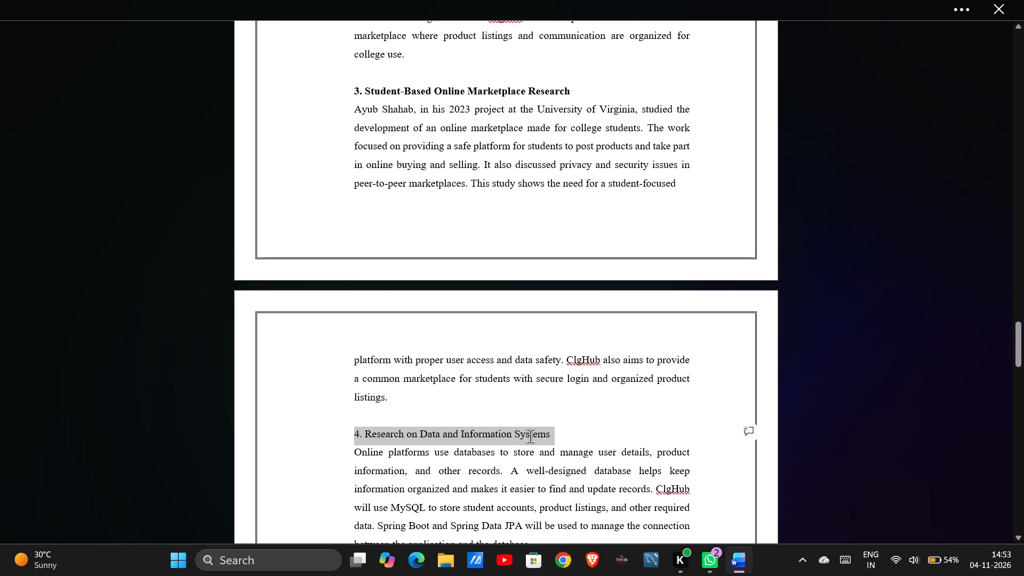
left_click_drag(530, 436, 526, 432)
left_click_drag(526, 432, 522, 434)
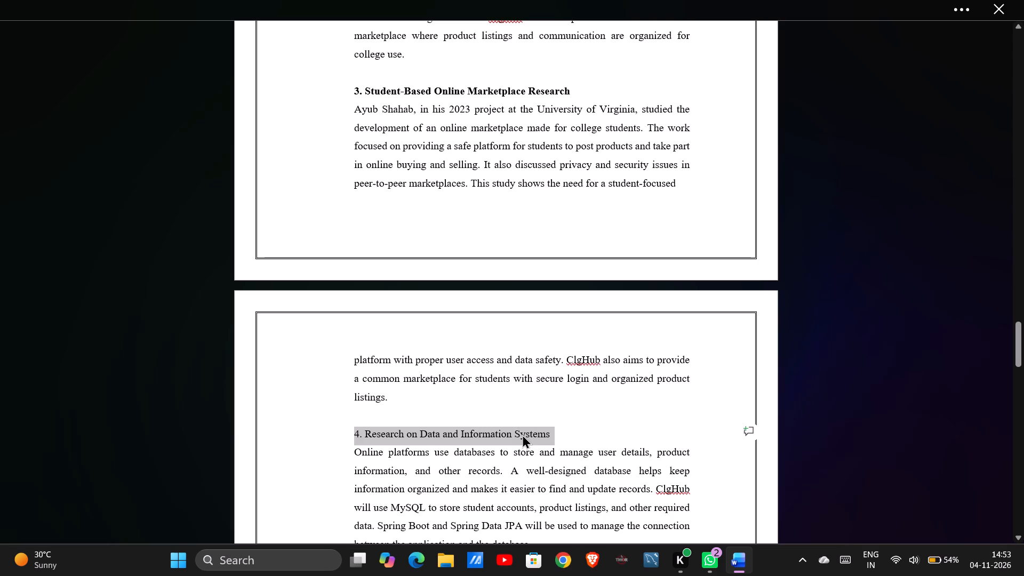
key("shift+Left")
right_click(522, 434)
left_click(531, 485)
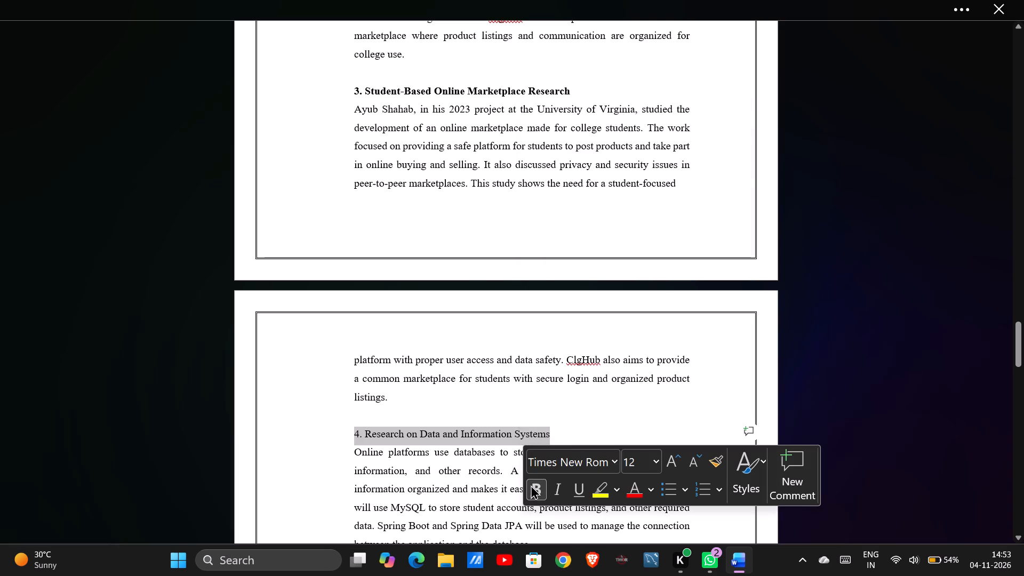
left_click(588, 441)
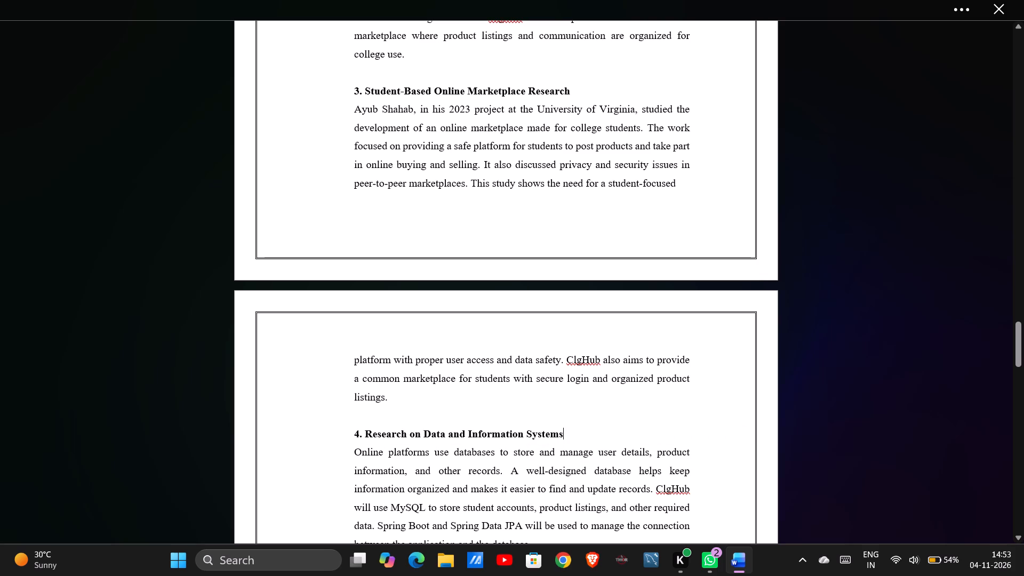
Remove the bullets from the "5. Existing Student Marketplace Platforms" heading, its paragraph and the blank line above, and delete the blank line below the heading.
scroll(588, 441, "down", 2)
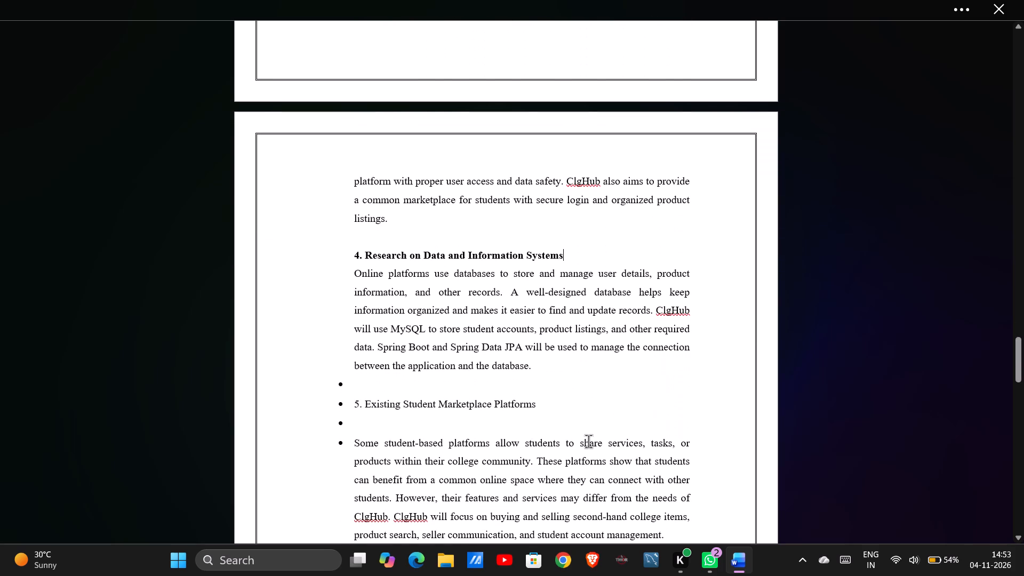
left_click(354, 385)
key("BackSpace")
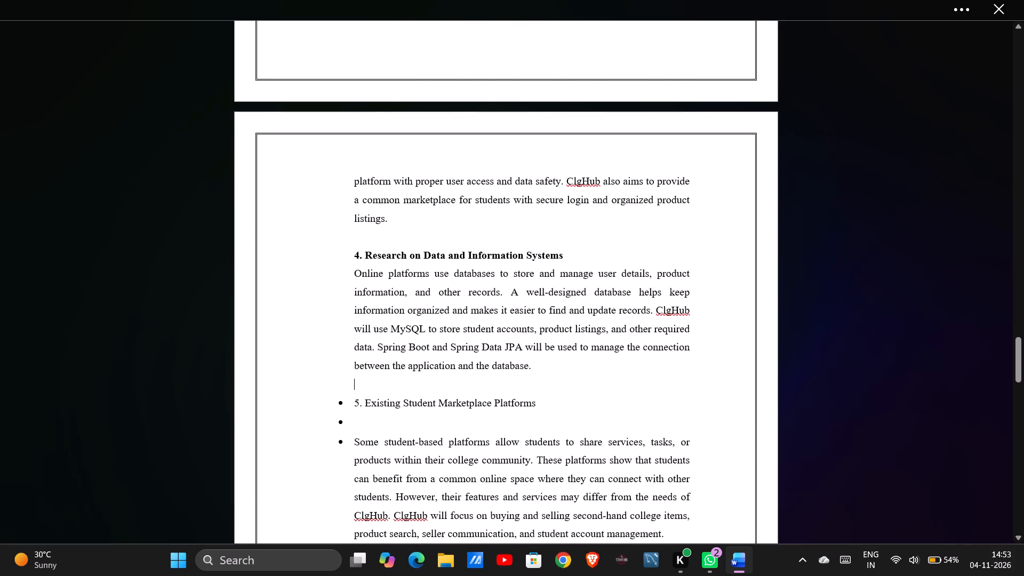
left_click(354, 403)
key("BackSpace")
left_click(354, 442)
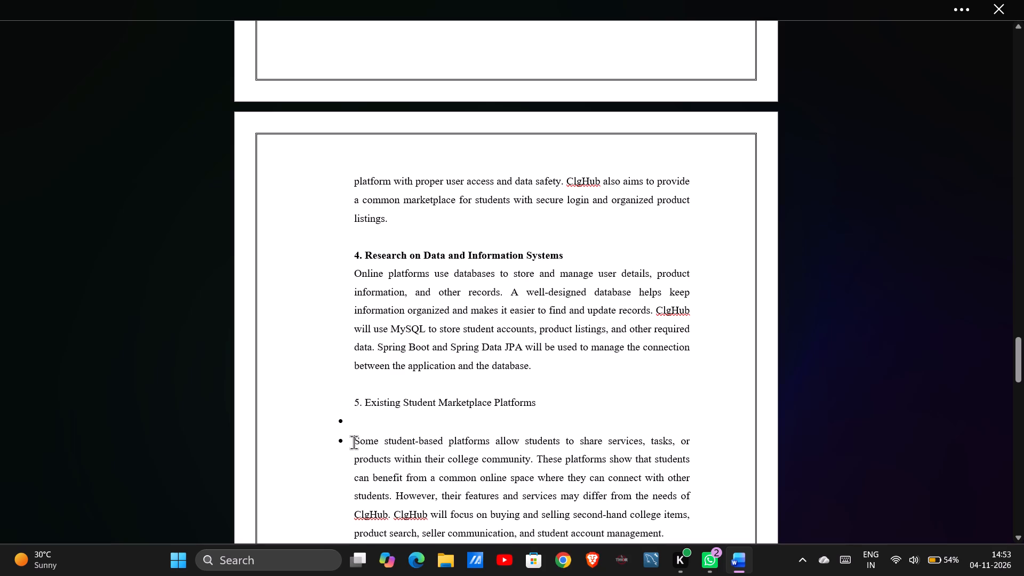
key("BackSpace")
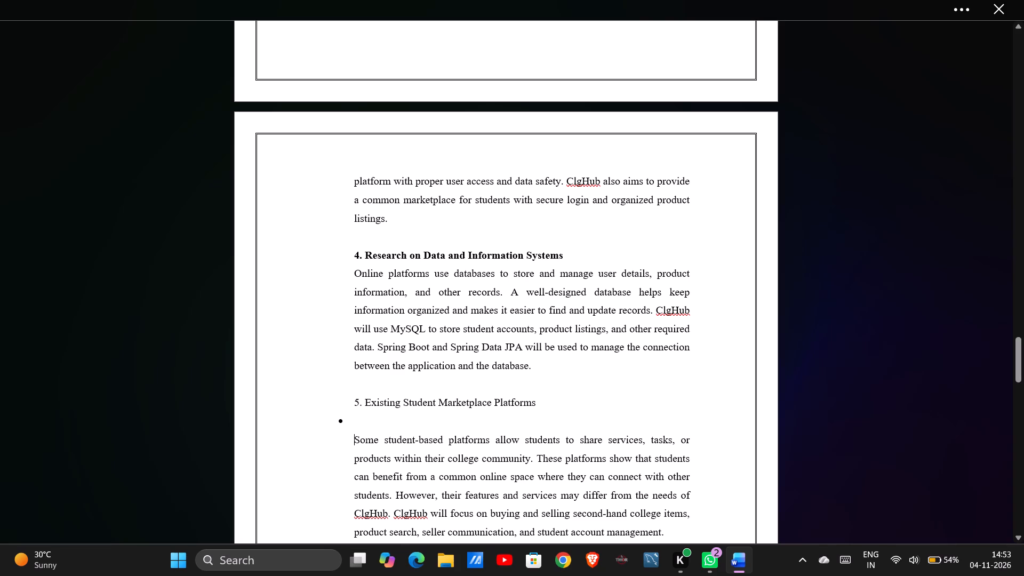
left_click(359, 421)
key("BackSpace")
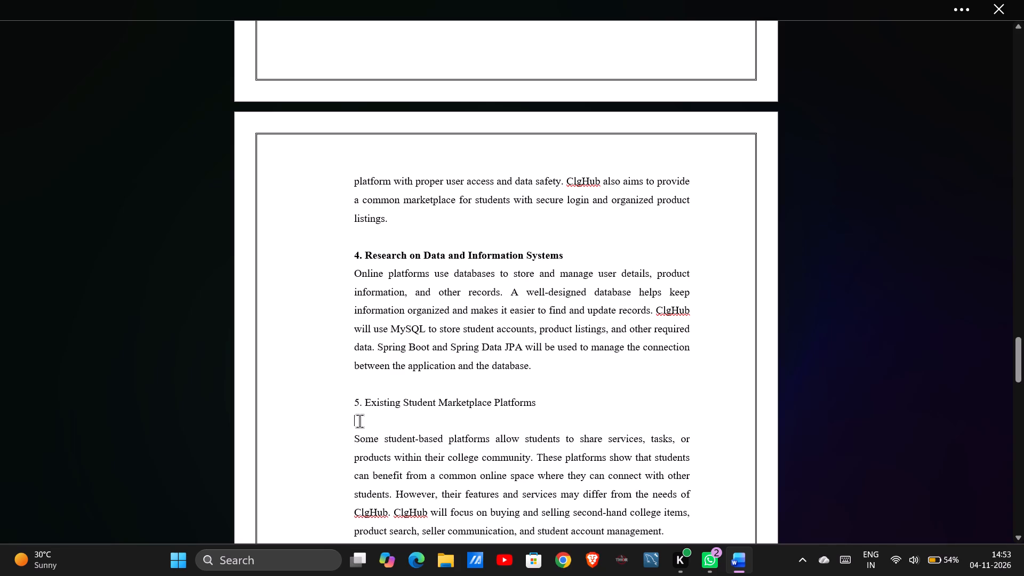
key("BackSpace")
key("BackSpace")
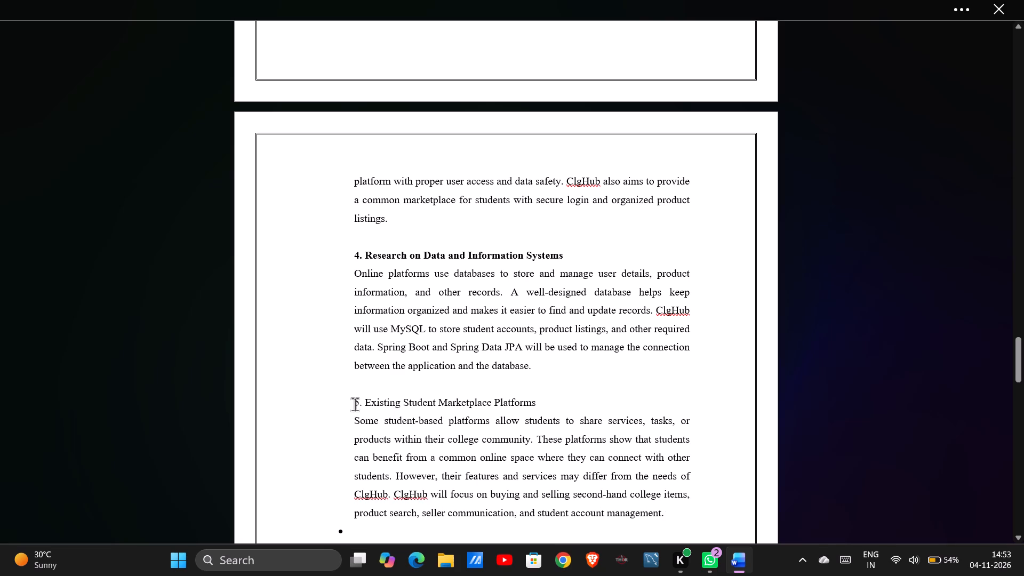
Make the "5. Existing Student Marketplace Platforms" heading text bold, leaving out its paragraph mark, and deselect it.
left_click_drag(355, 404, 507, 405)
key("shift+Left")
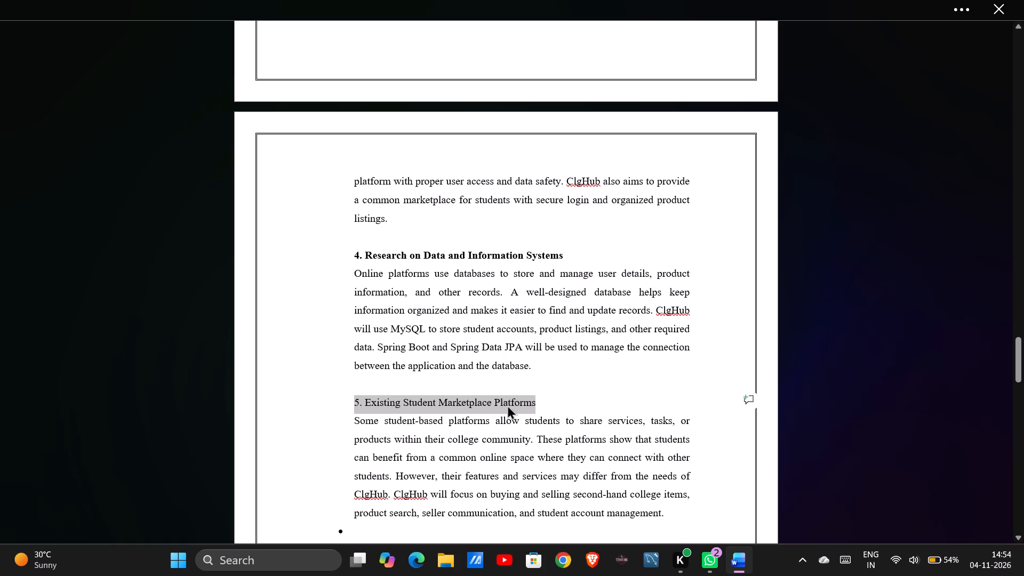
right_click(507, 405)
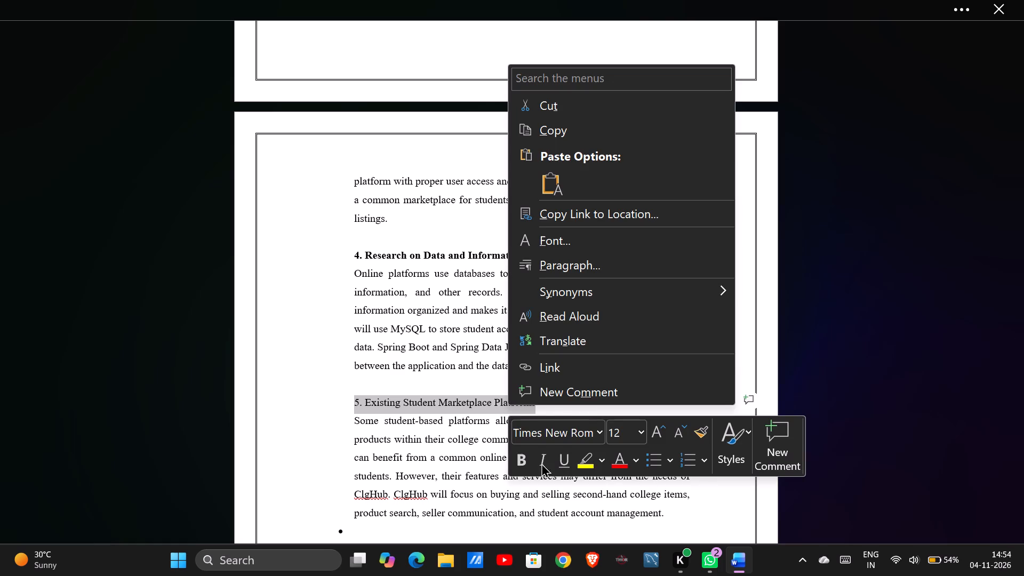
left_click(523, 459)
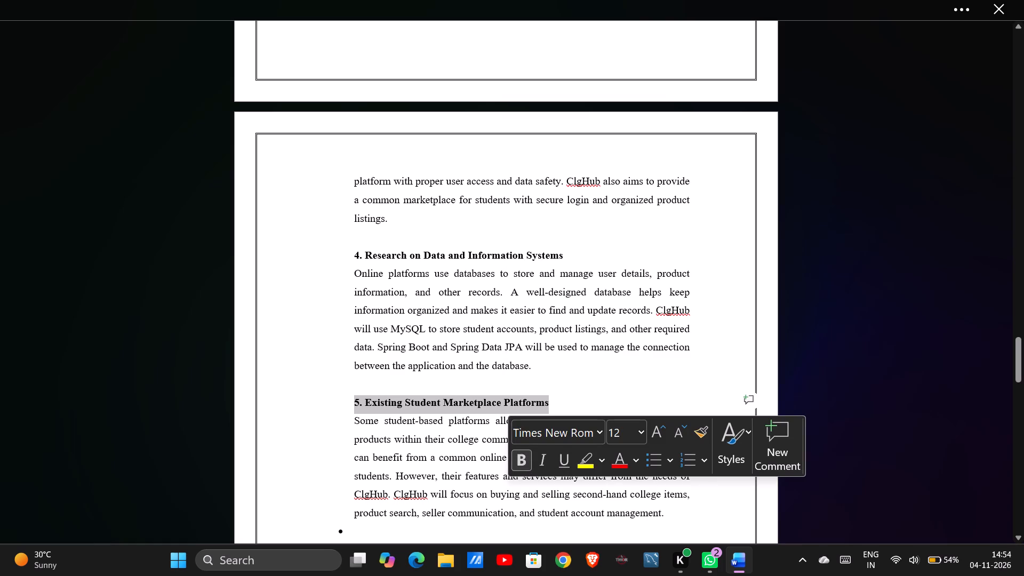
left_click(582, 403)
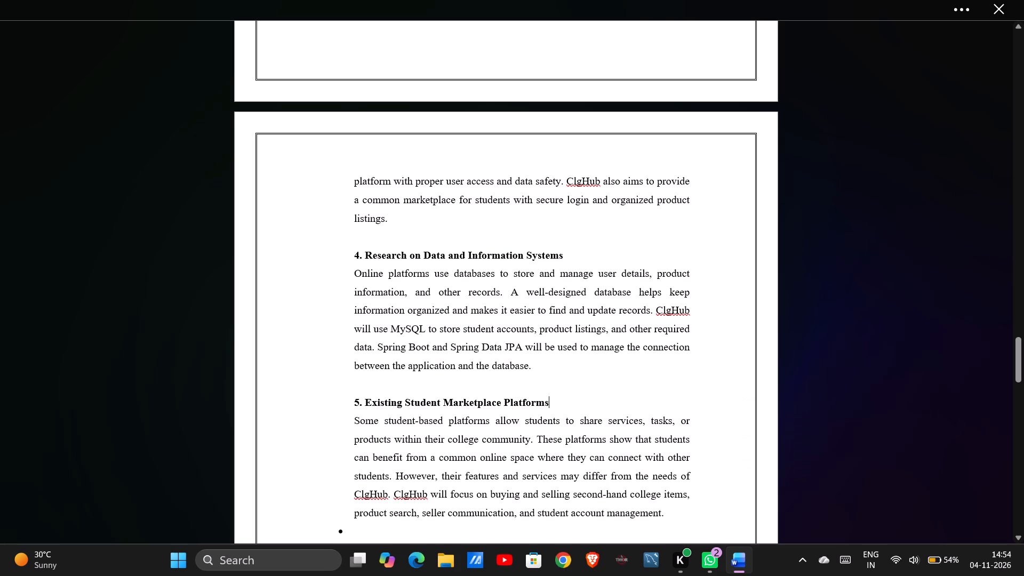
Remove the bullets from the "Research Gap" heading, its first paragraph and the blank line above, and delete the blank line below the heading.
scroll(582, 403, "down", 1)
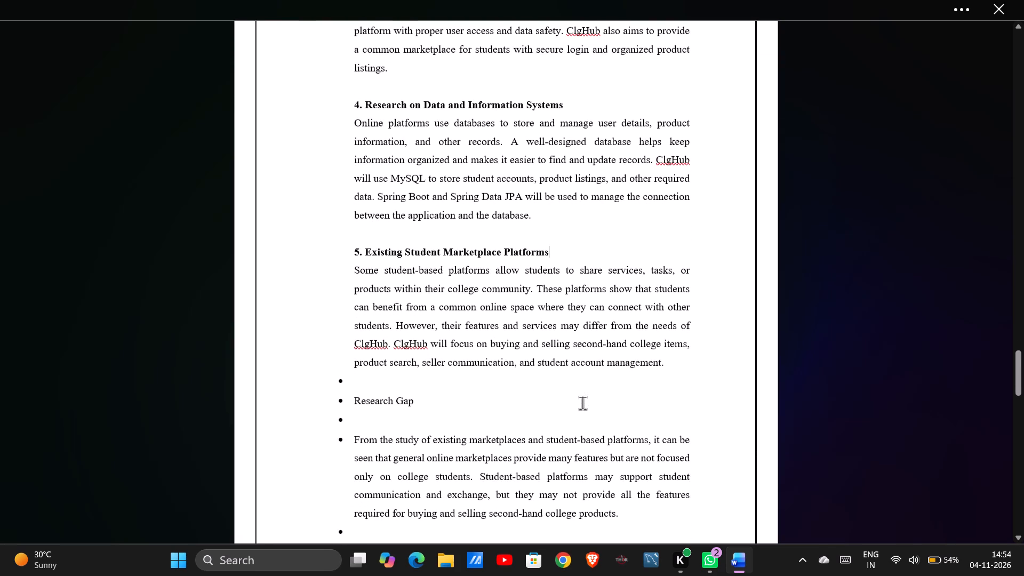
scroll(582, 403, "down", 1)
scroll(432, 391, "down", 1)
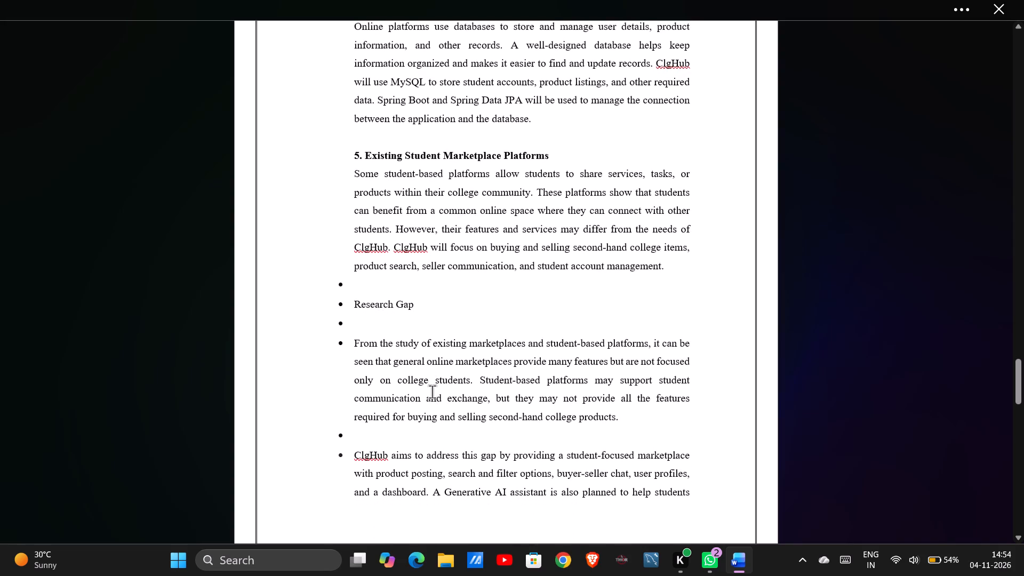
scroll(432, 391, "down", 1)
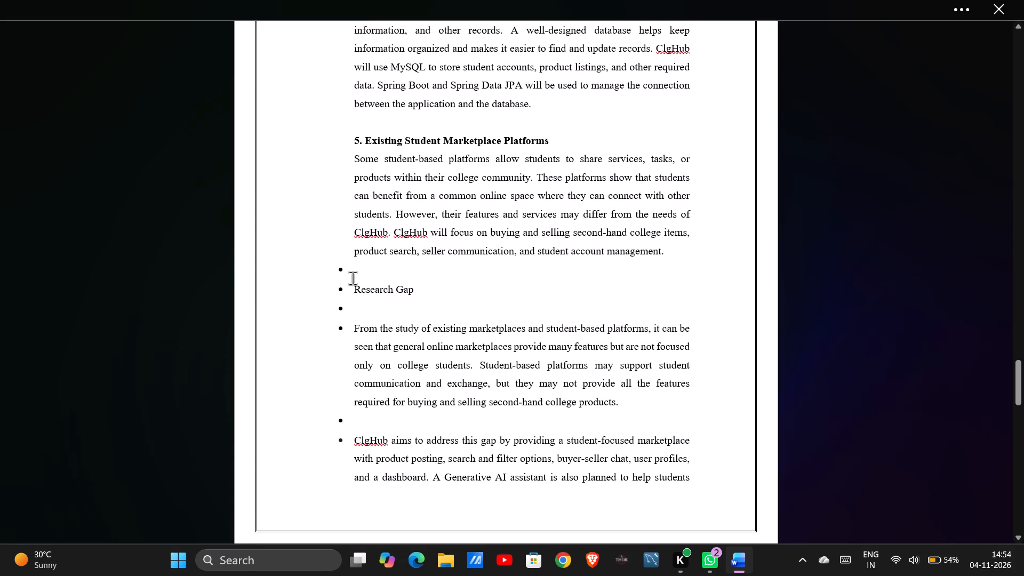
left_click(353, 278)
key("BackSpace")
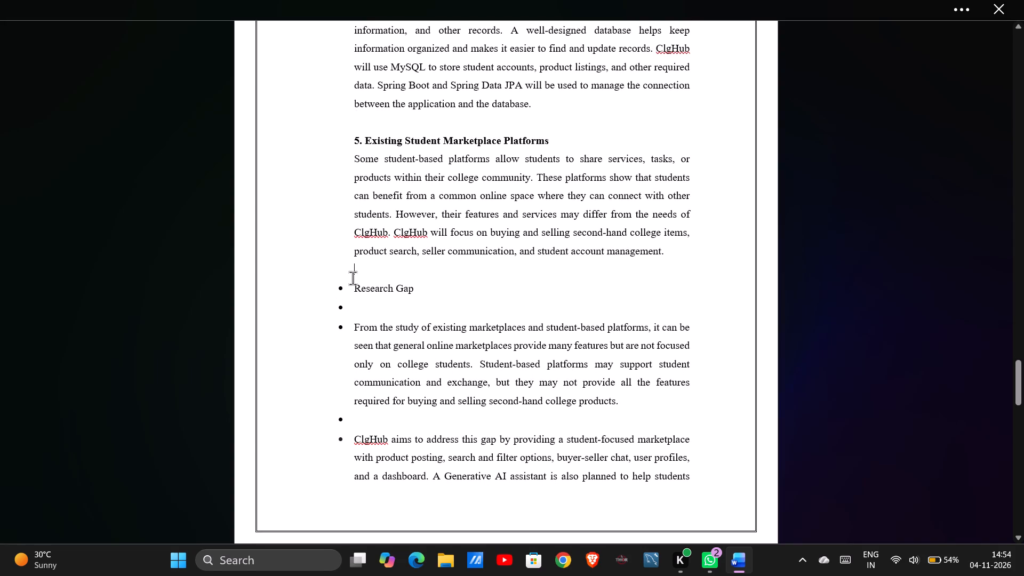
key("BackSpace")
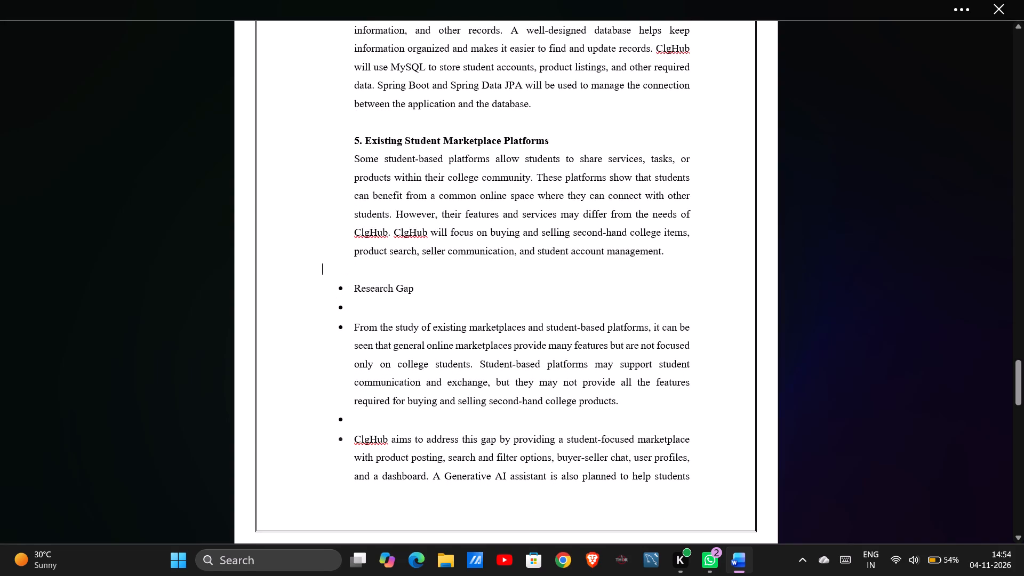
left_click(356, 284)
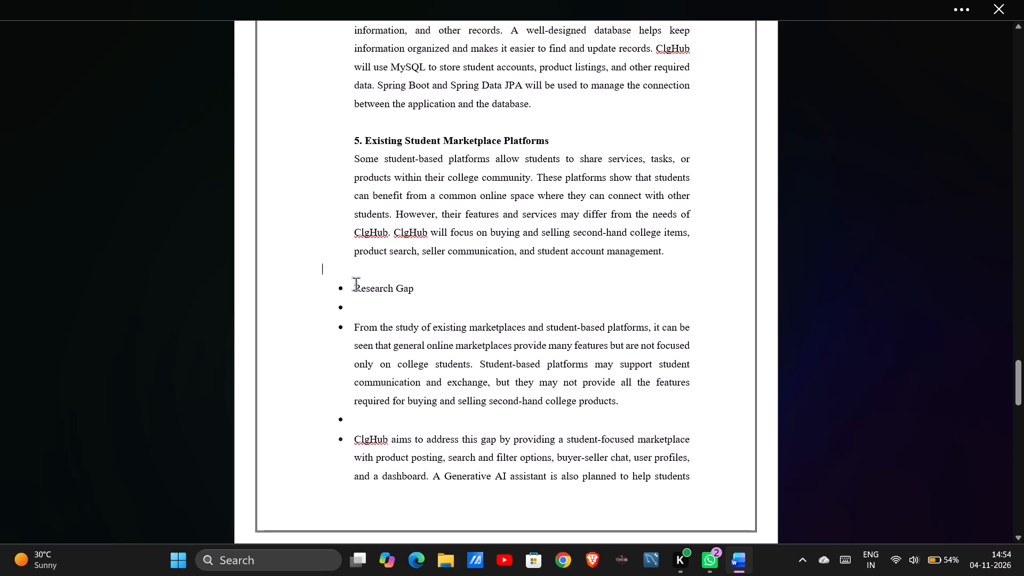
key("BackSpace")
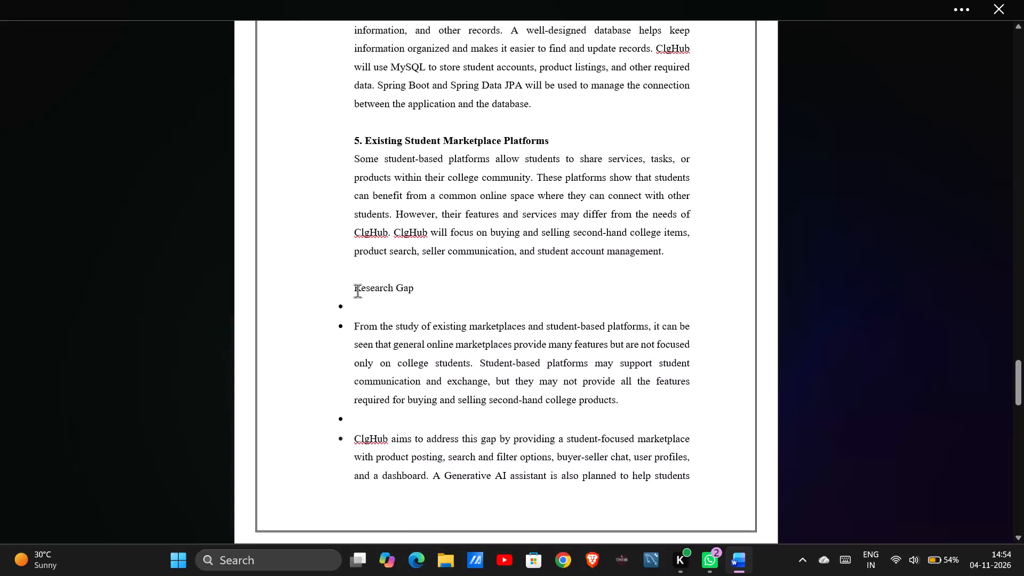
left_click(358, 310)
key("BackSpace")
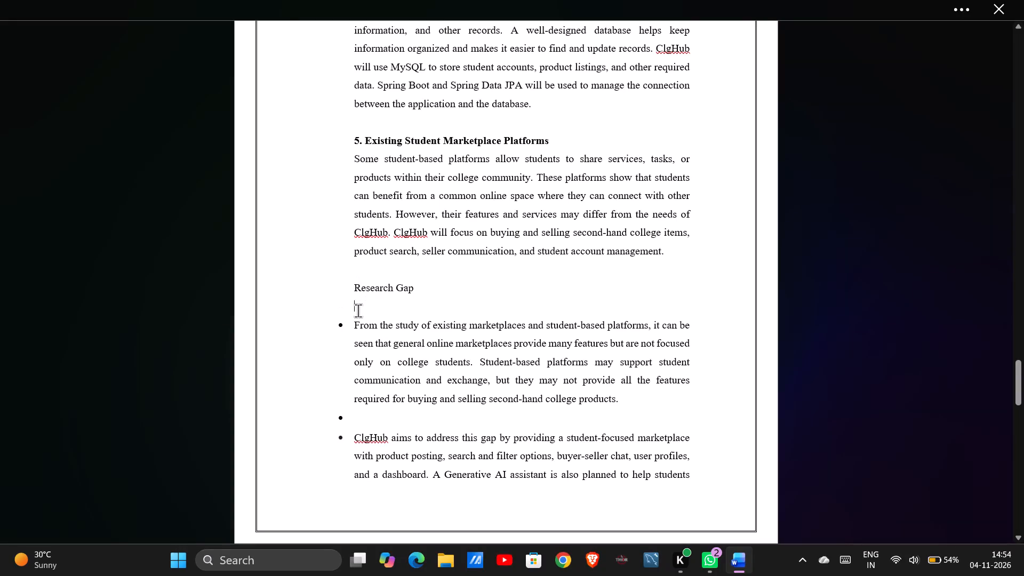
key("BackSpace")
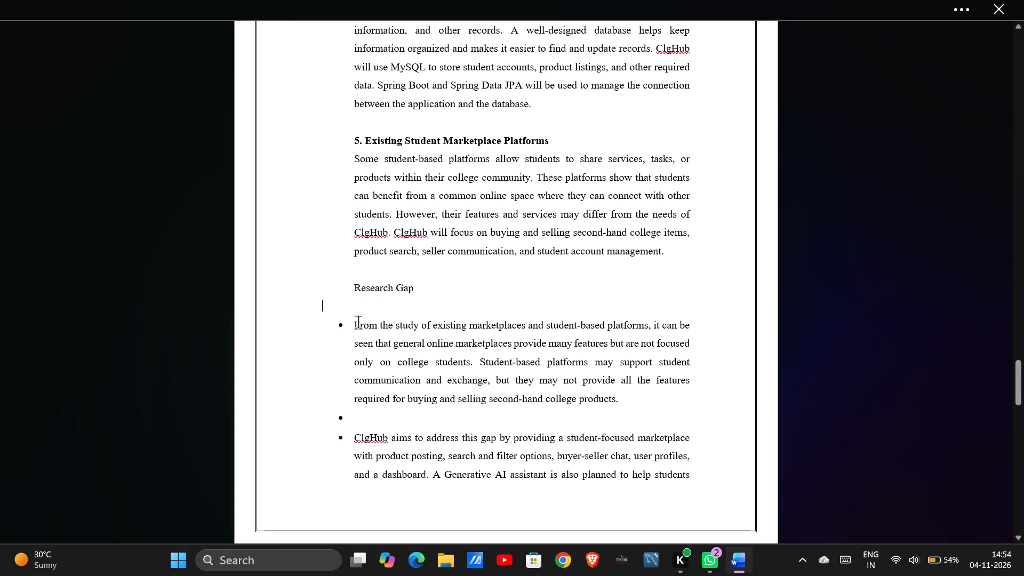
left_click(351, 324)
key("BackSpace")
left_click(357, 299)
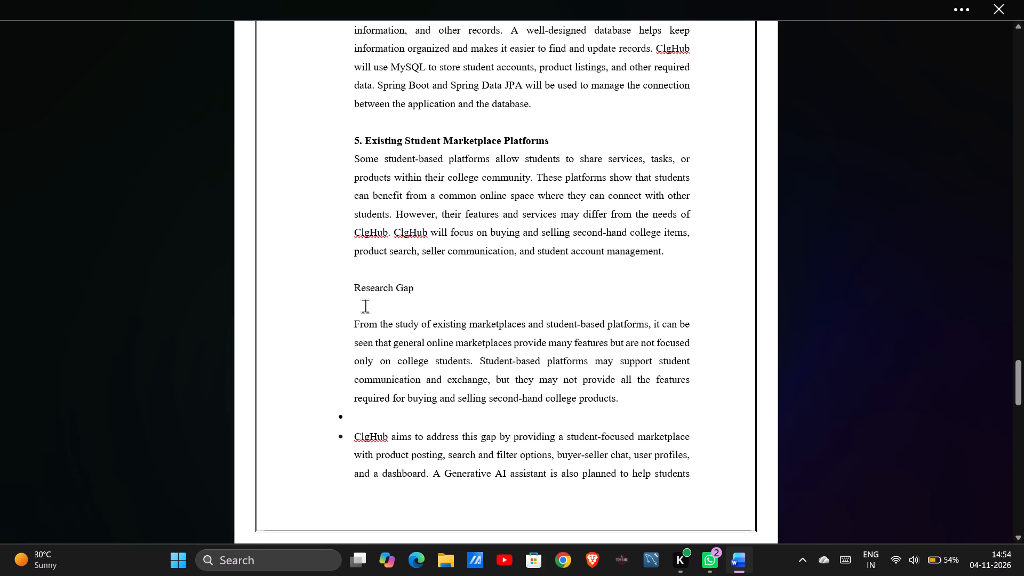
left_click(365, 306)
key("BackSpace")
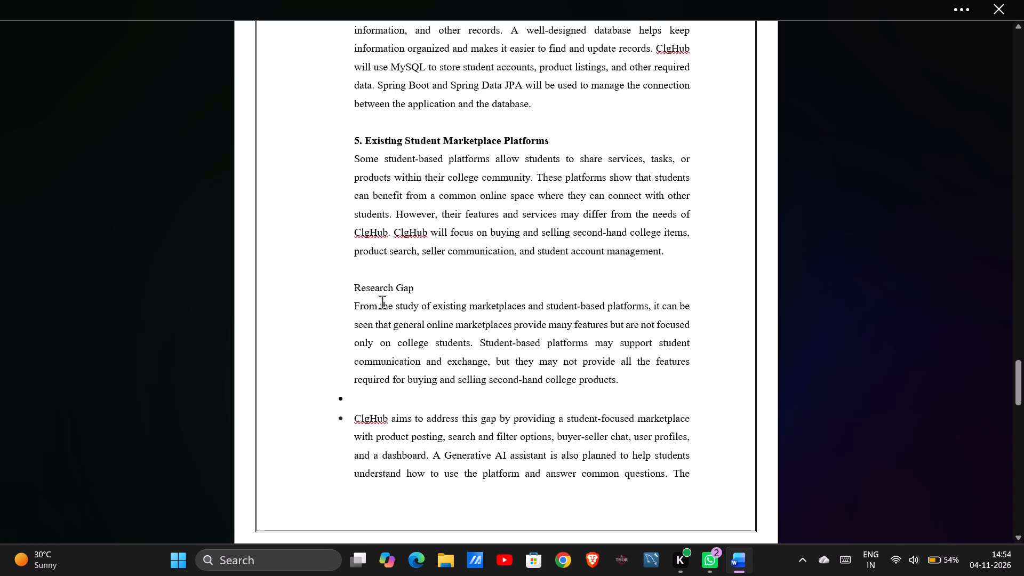
Make the "Research Gap" heading bold.
left_click_drag(350, 287, 408, 287)
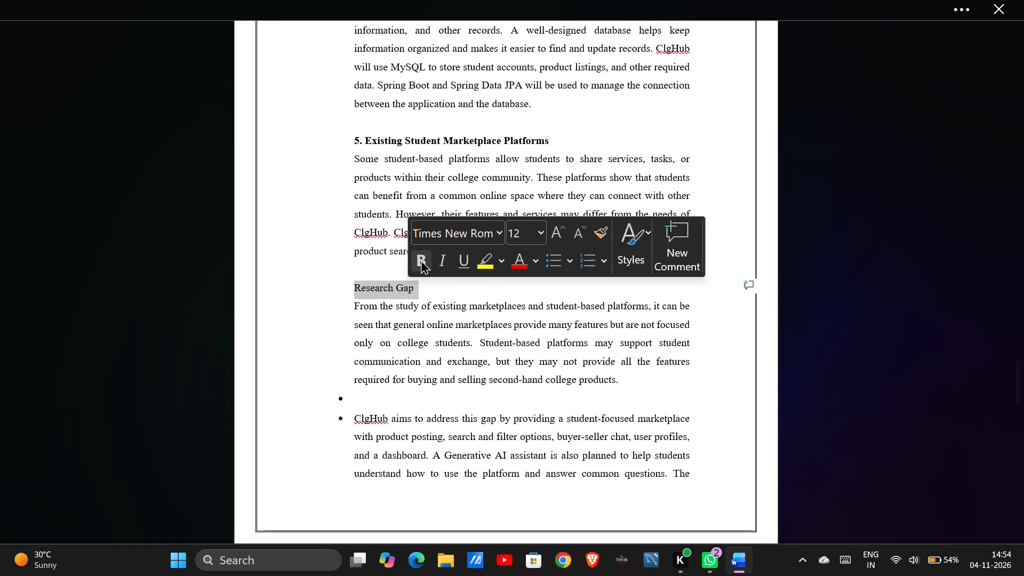
left_click(421, 260)
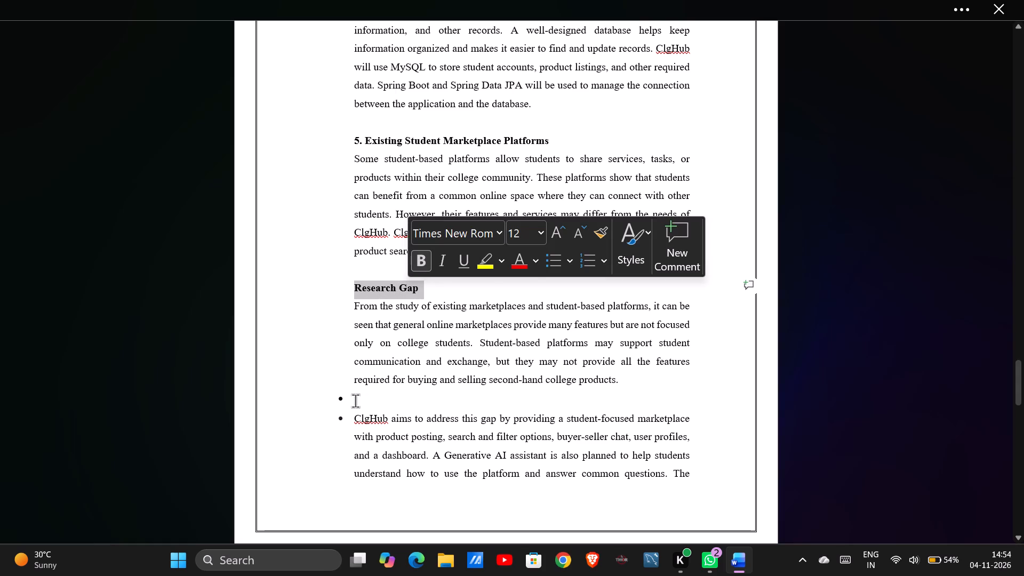
Remove the bullets from the Research Gap's second paragraph, beginning "ClgHub aims to address this gap", and the blank line above it.
left_click(347, 398)
key("BackSpace")
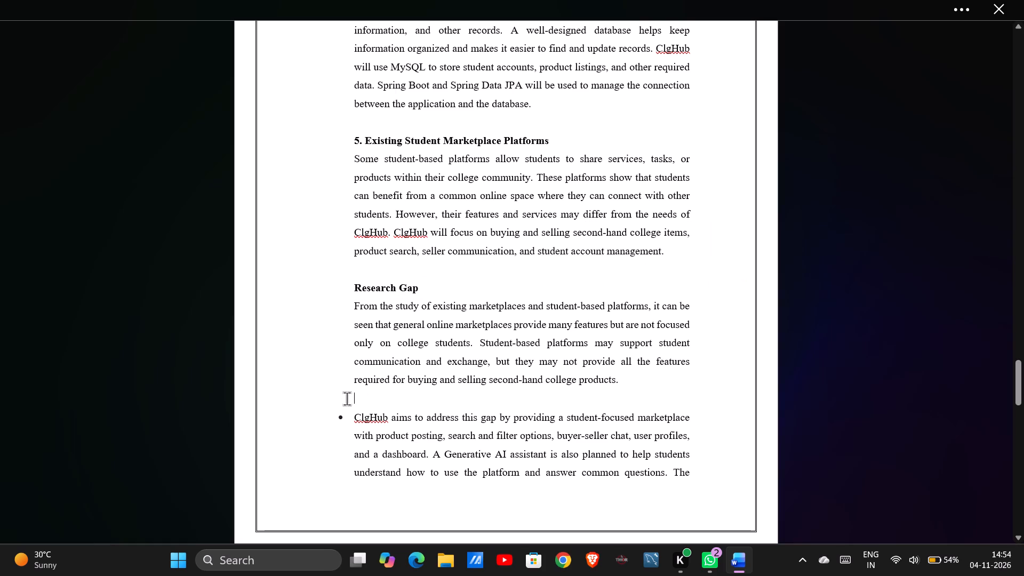
left_click(349, 414)
key("BackSpace")
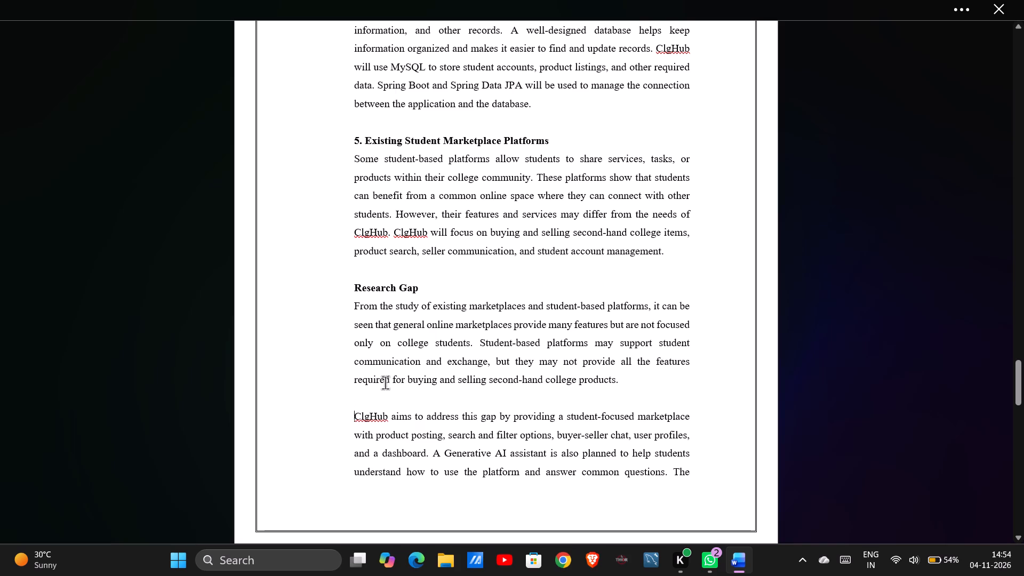
Insert a break before "understand how to use the platform" in the last Research Gap paragraph, so that text starts on the next page.
scroll(411, 267, "down", 2)
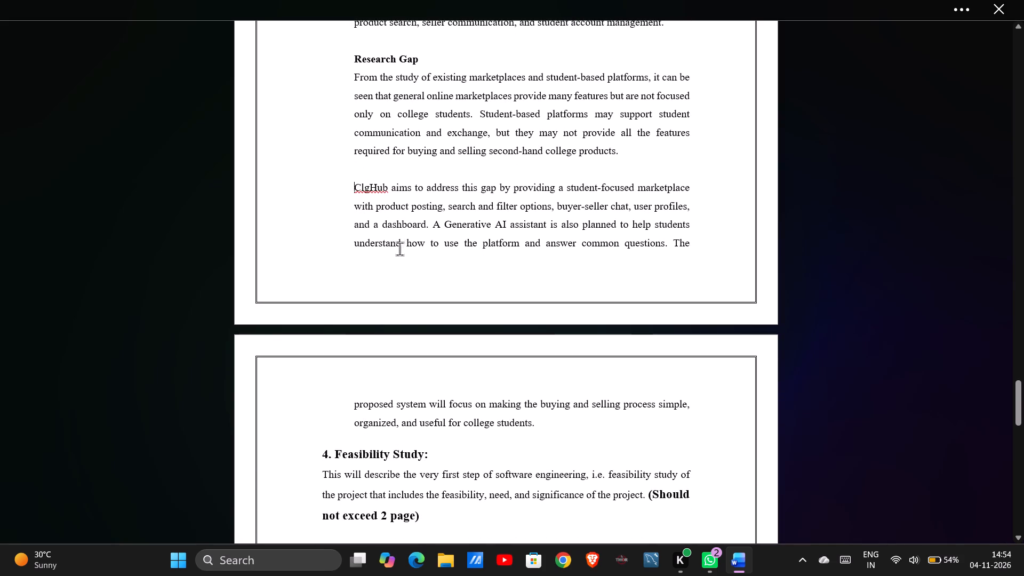
left_click(356, 246)
left_click(359, 0)
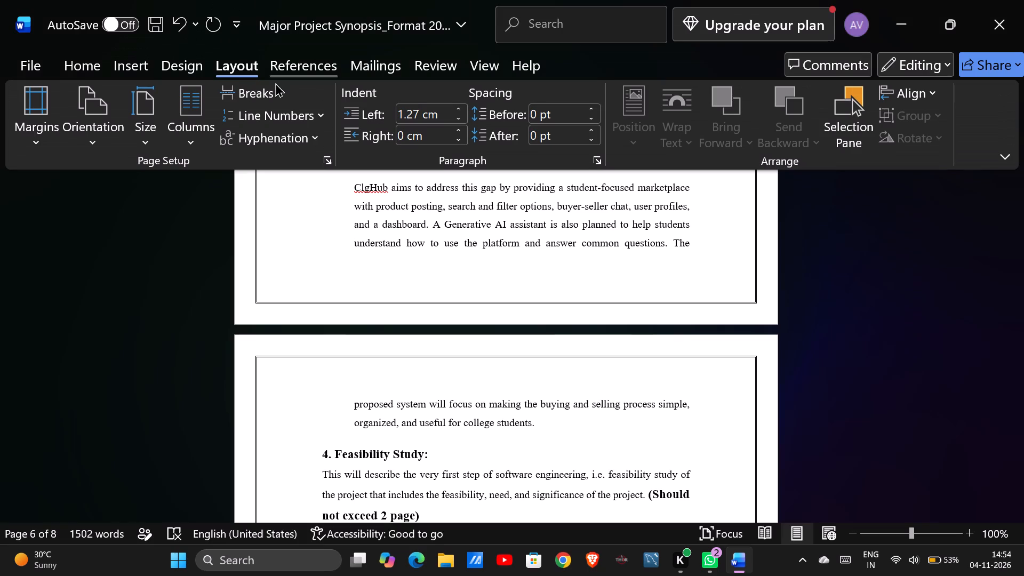
Insert a page break before "understand how to use the platform" in the last Research Gap paragraph.
left_click(247, 93)
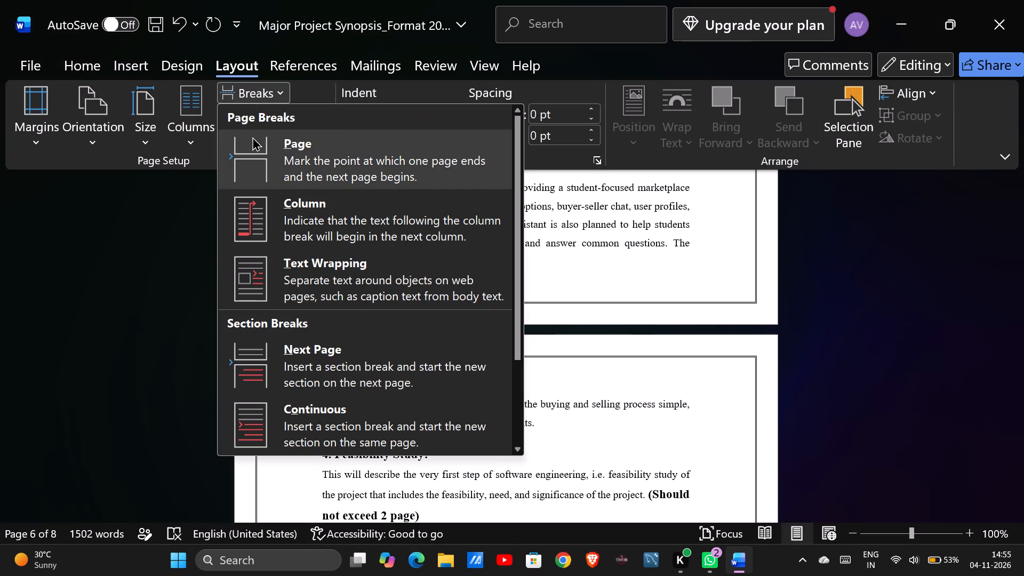
left_click(254, 148)
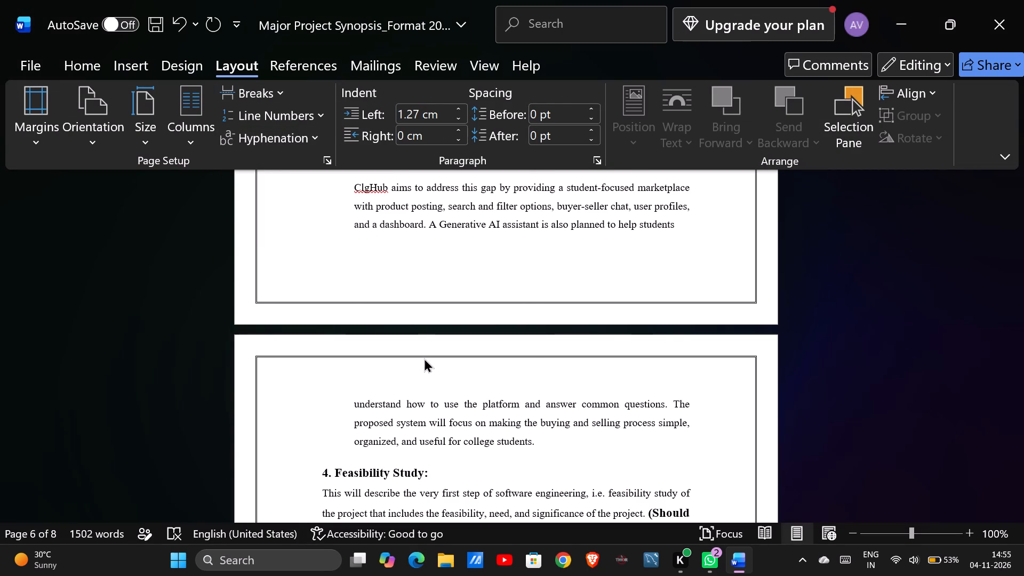
Review the Literature Survey's layout from its heading through the numbered entries to the end of the Research Gap section.
scroll(424, 358, "down", 2)
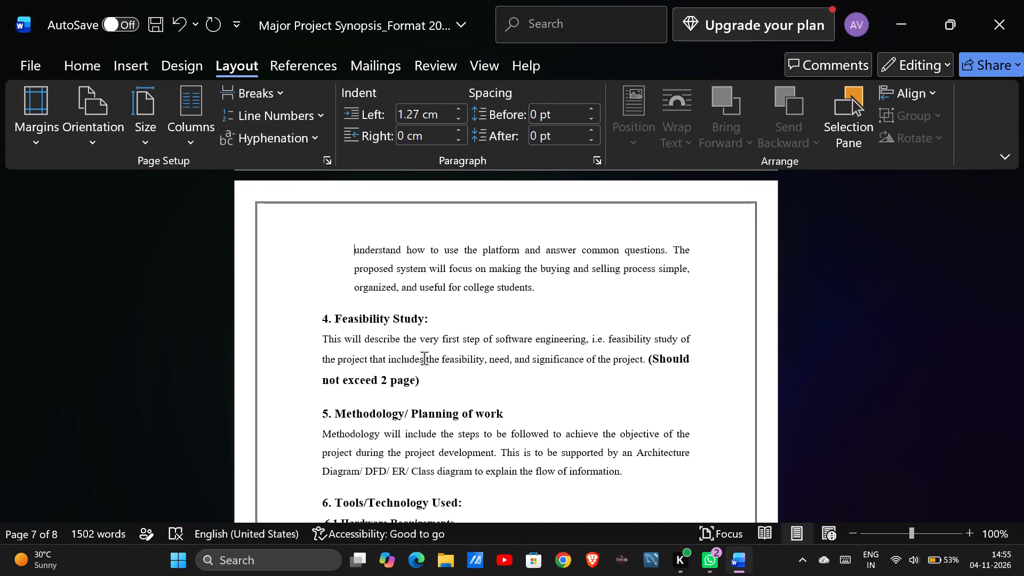
scroll(424, 358, "up", 4)
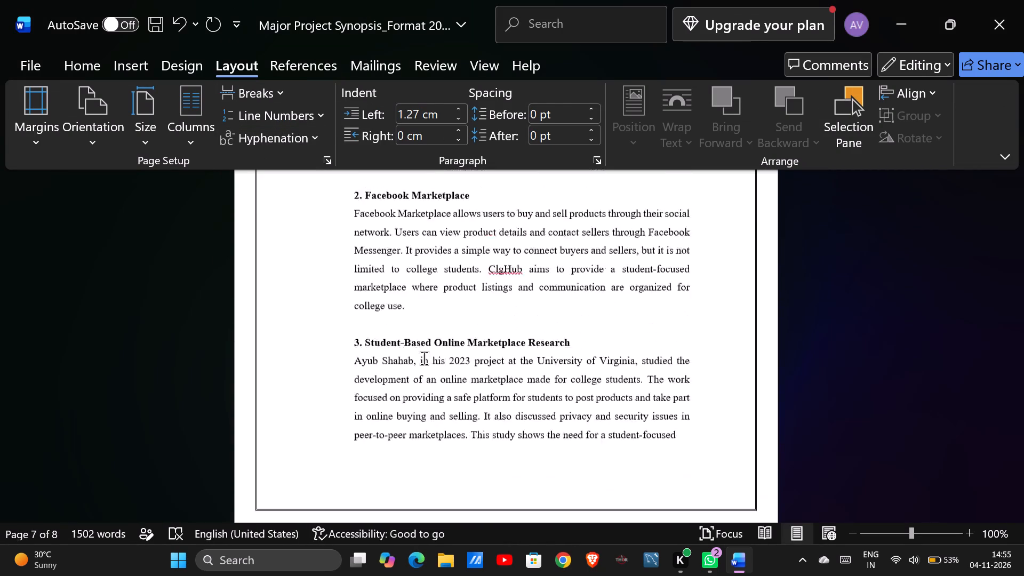
scroll(424, 358, "up", 4)
scroll(424, 358, "down", 3)
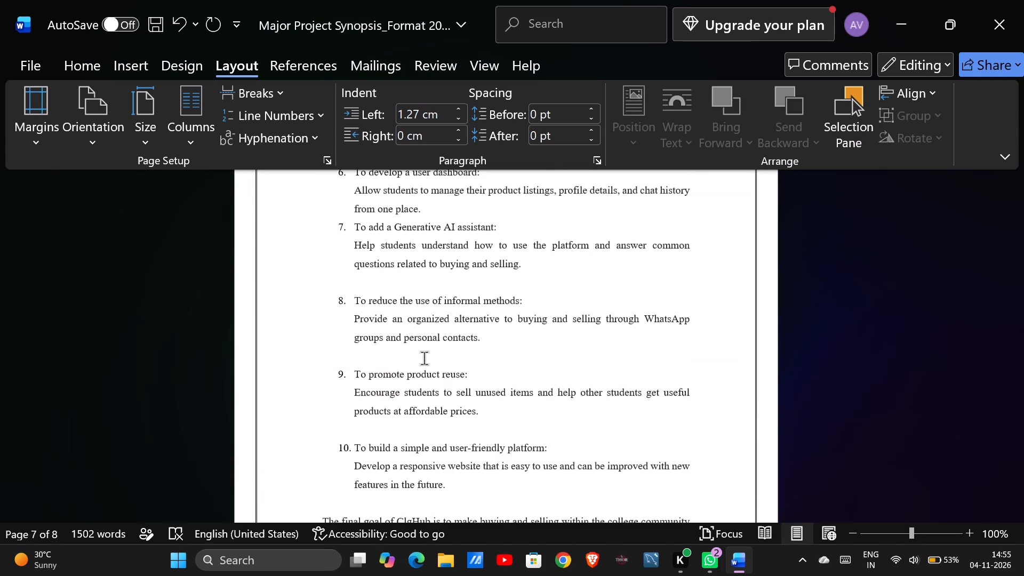
scroll(424, 358, "down", 4)
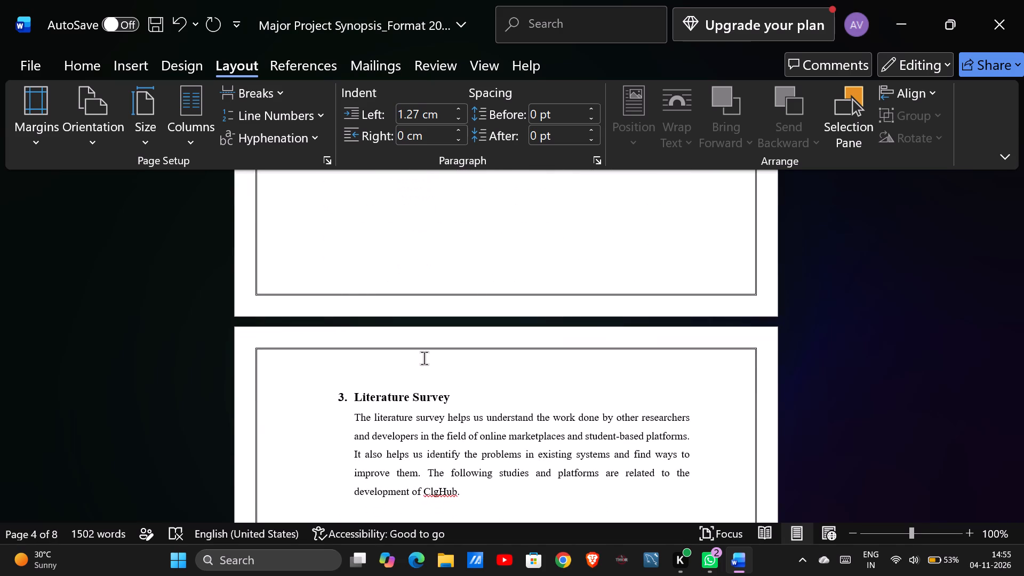
scroll(424, 358, "left", 1)
scroll(424, 358, "down", 2)
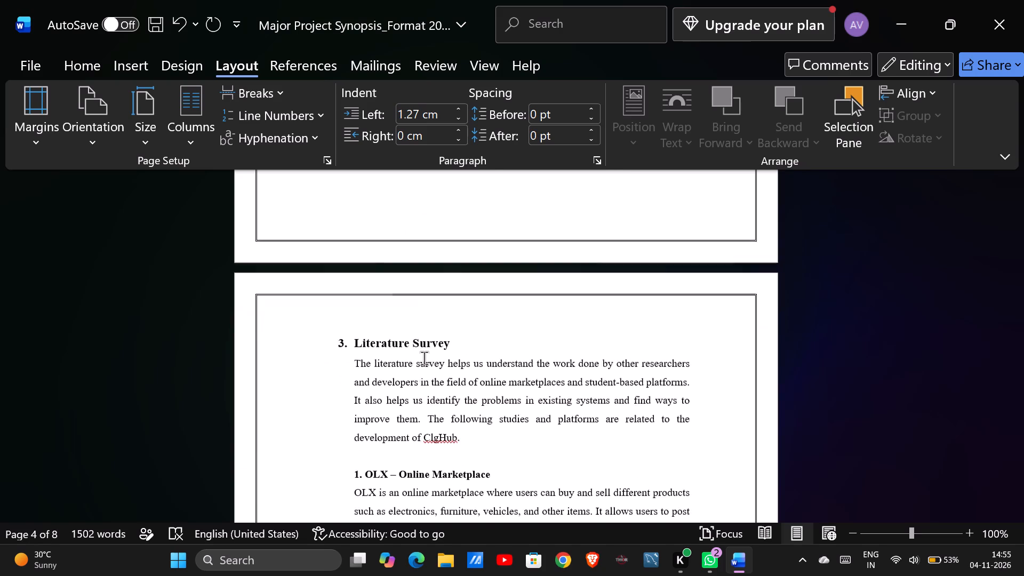
scroll(424, 358, "down", 2)
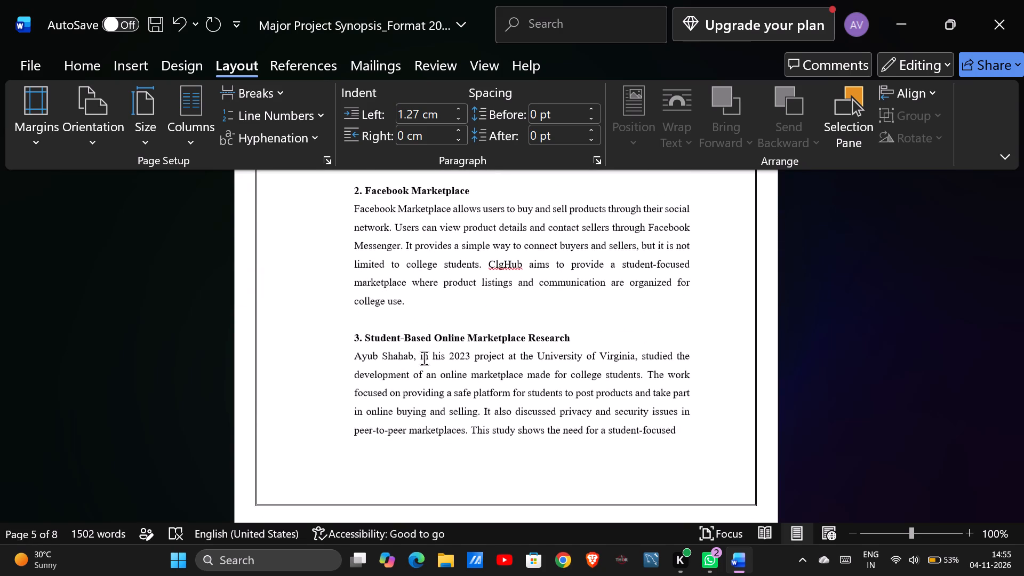
scroll(424, 358, "down", 6)
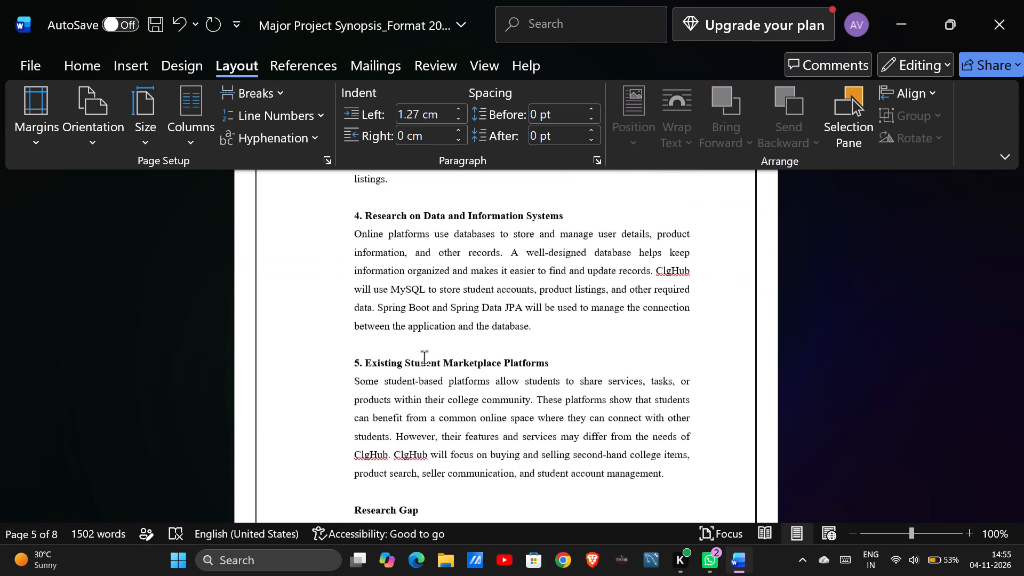
scroll(424, 355, "down", 2)
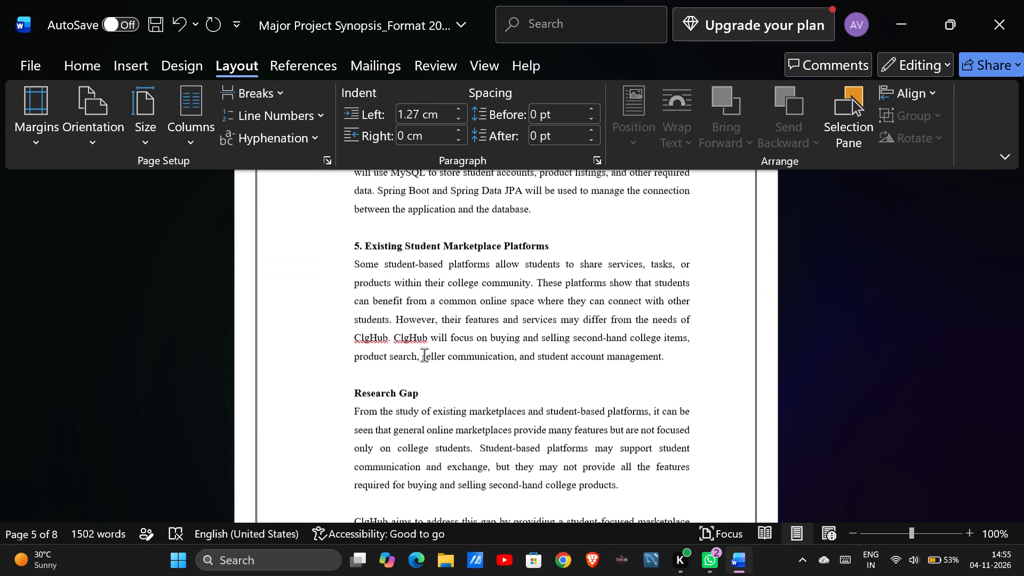
scroll(424, 355, "down", 2)
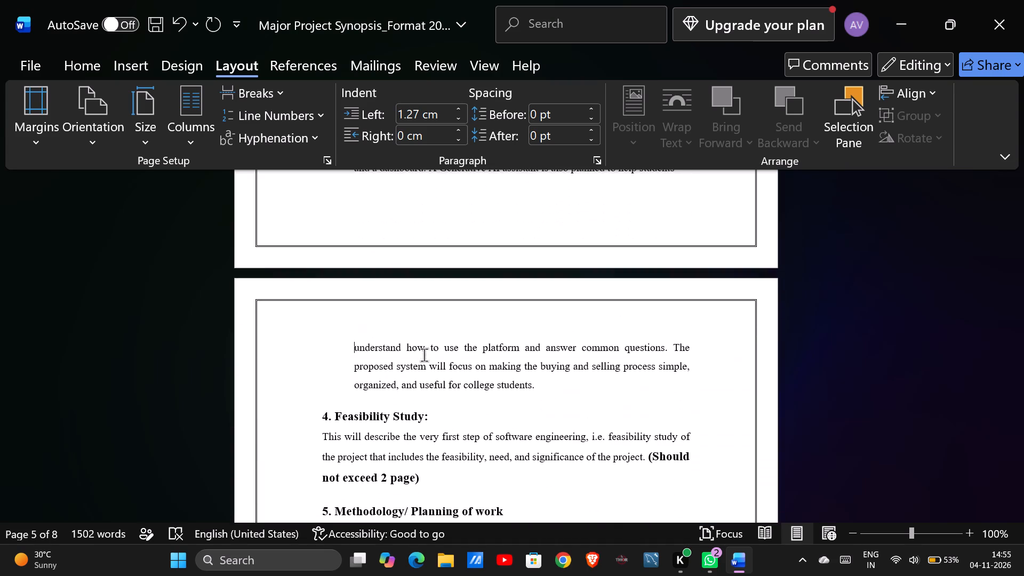
Look over the remaining template sections, from Feasibility Study and Methodology through Tools/Technology Used and References to the submission Guidelines.
scroll(424, 355, "down", 1)
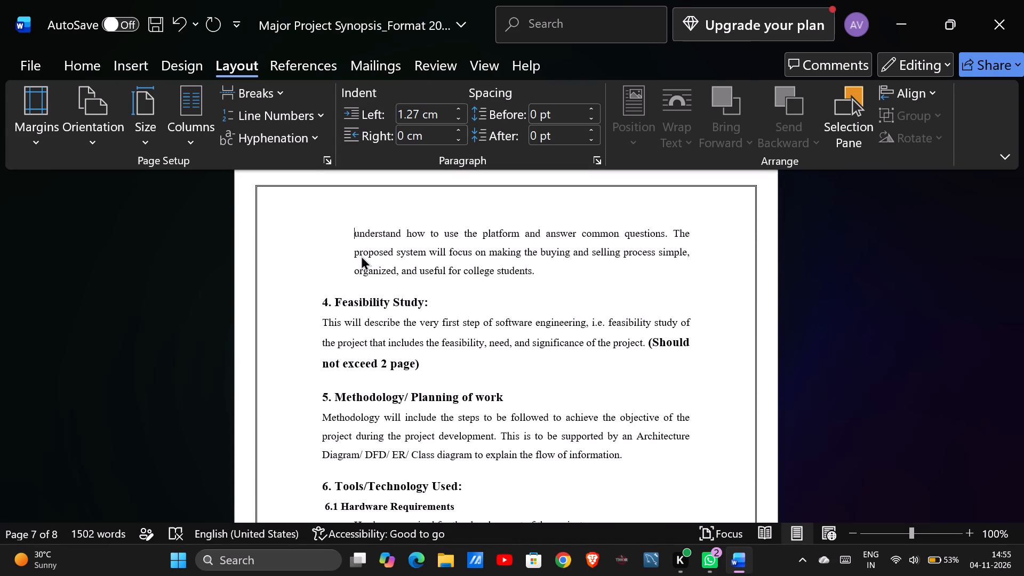
scroll(394, 318, "down", 1)
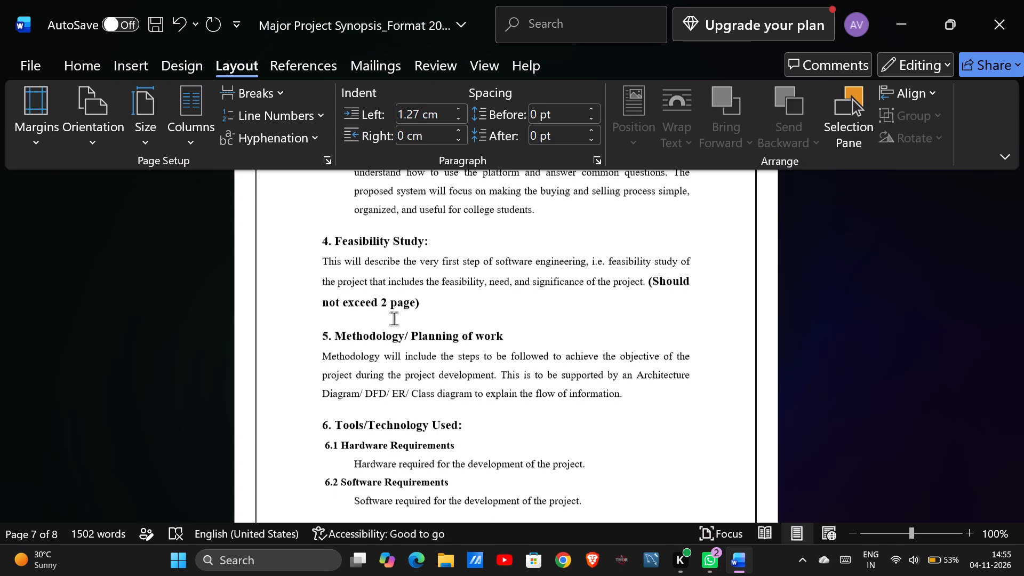
scroll(394, 318, "down", 2)
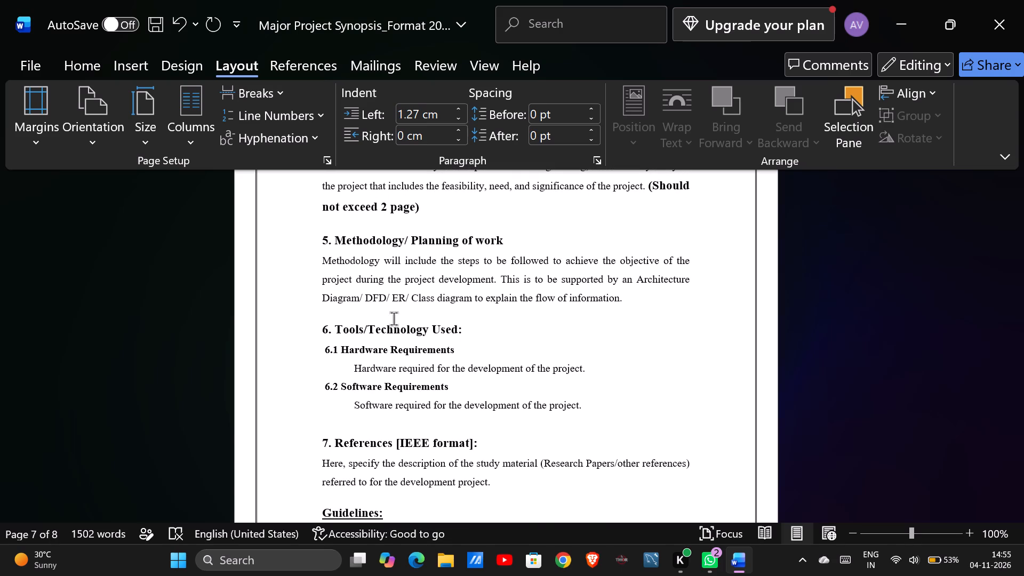
scroll(394, 318, "down", 3)
Review the page layout around the Research Gap break and the template sections from Feasibility Study through the Guidelines.
scroll(401, 274, "down", 1)
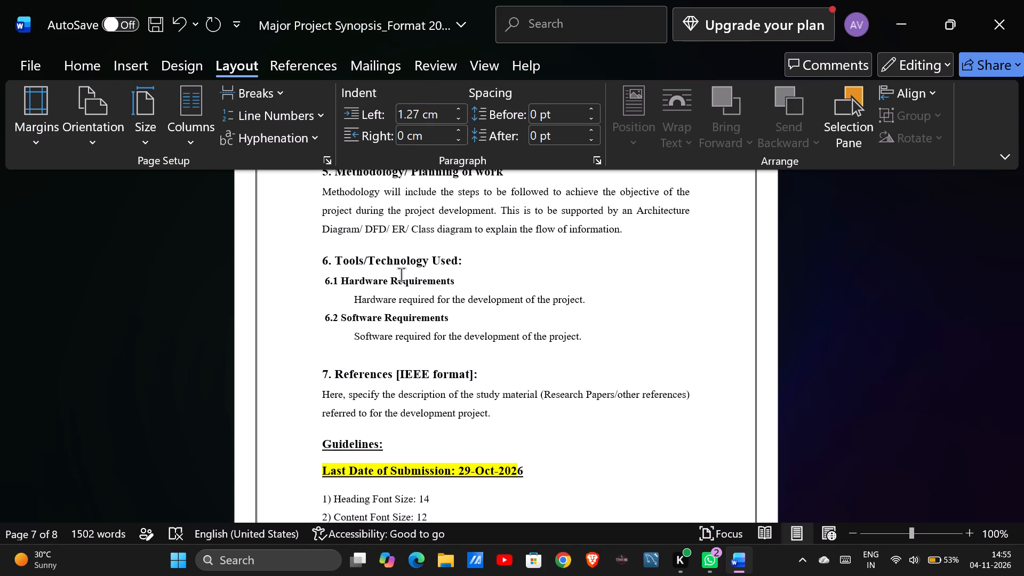
scroll(401, 274, "down", 2)
scroll(401, 274, "up", 1)
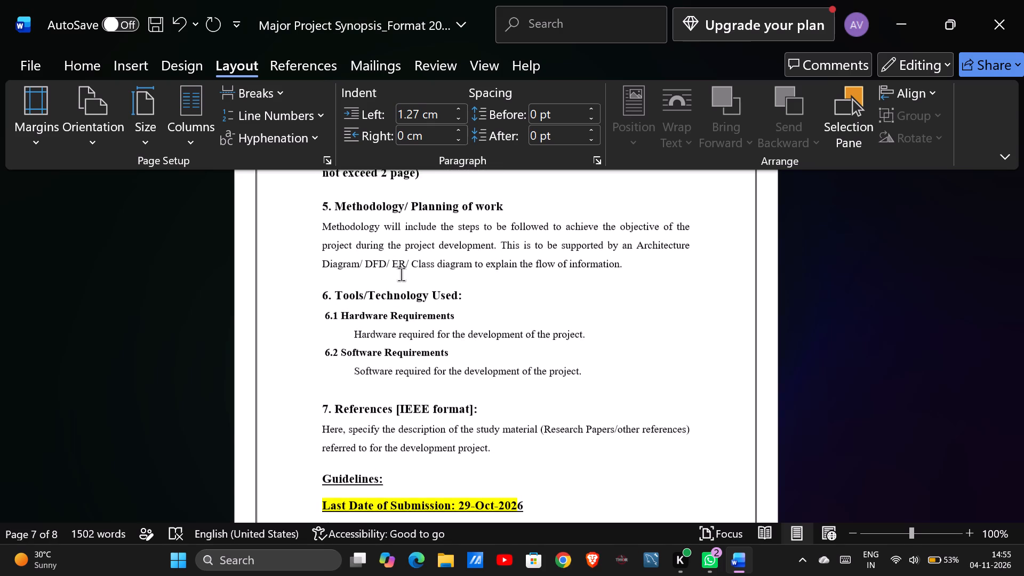
scroll(401, 274, "up", 2)
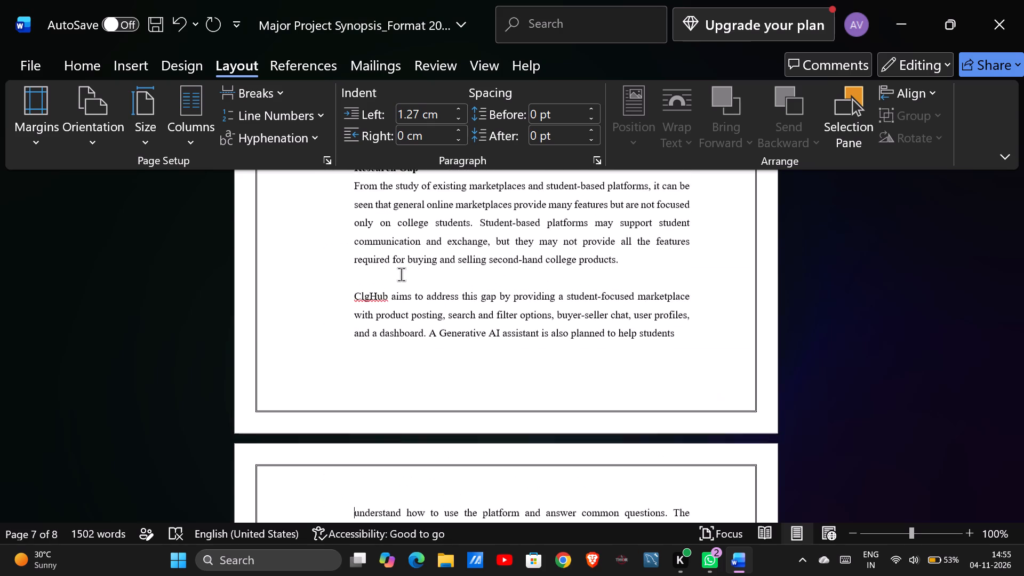
scroll(401, 274, "down", 1)
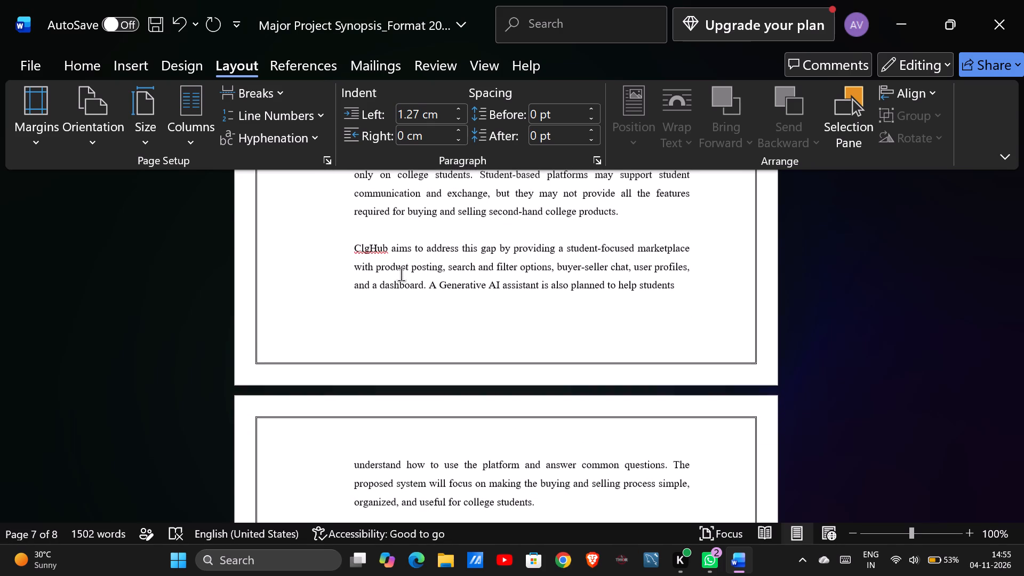
scroll(401, 274, "down", 1)
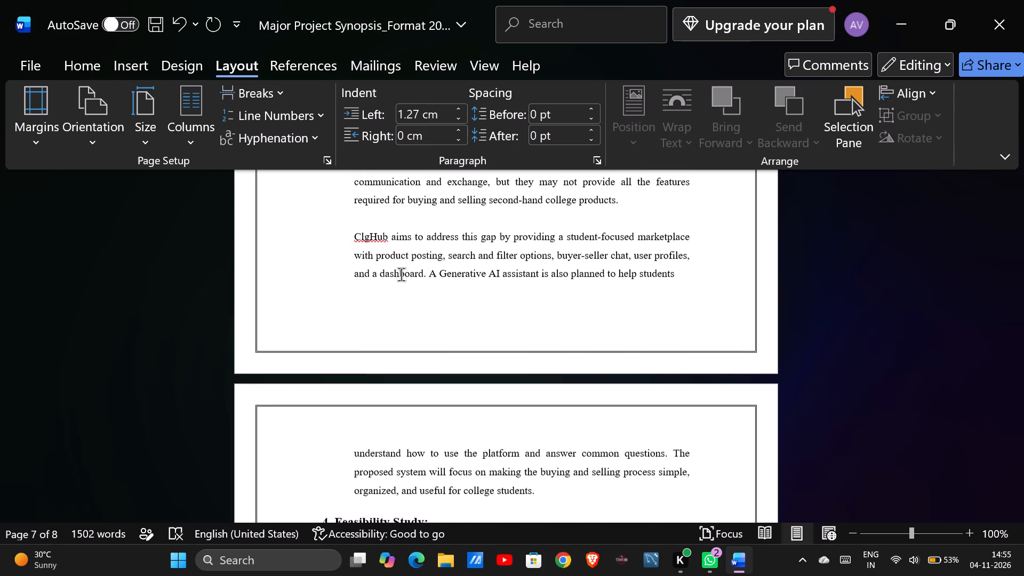
scroll(401, 274, "down", 2)
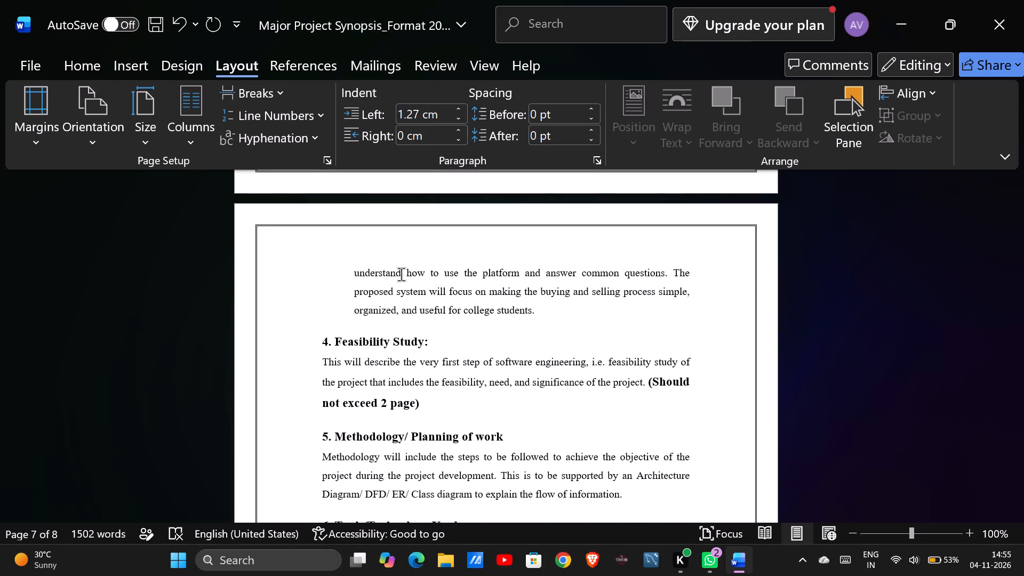
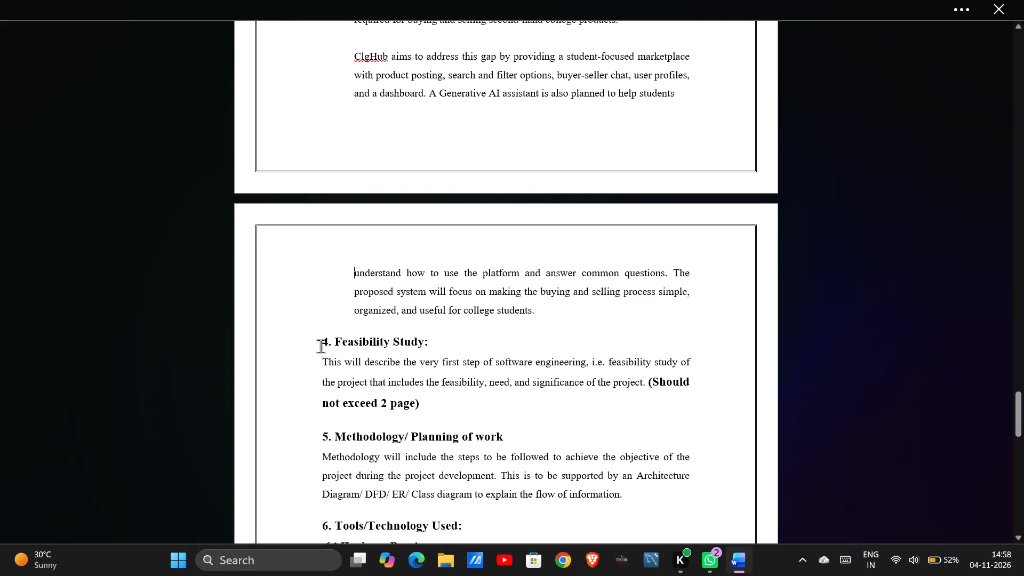
Turn the "4. Feasibility Study:" heading into an automatically numbered list item.
left_click_drag(321, 346, 437, 344)
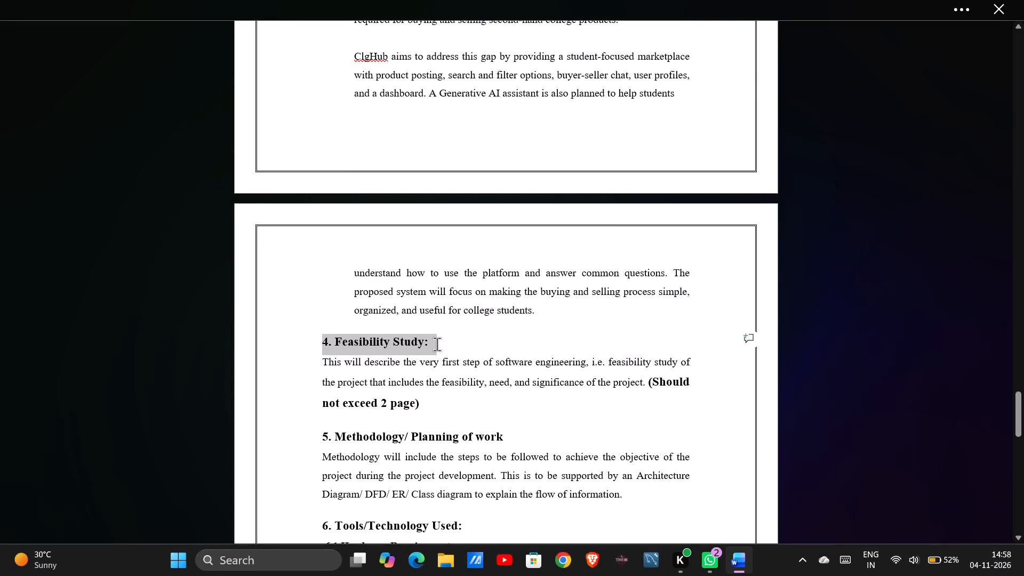
left_click_drag(437, 344, 427, 342)
left_click_drag(427, 342, 428, 342)
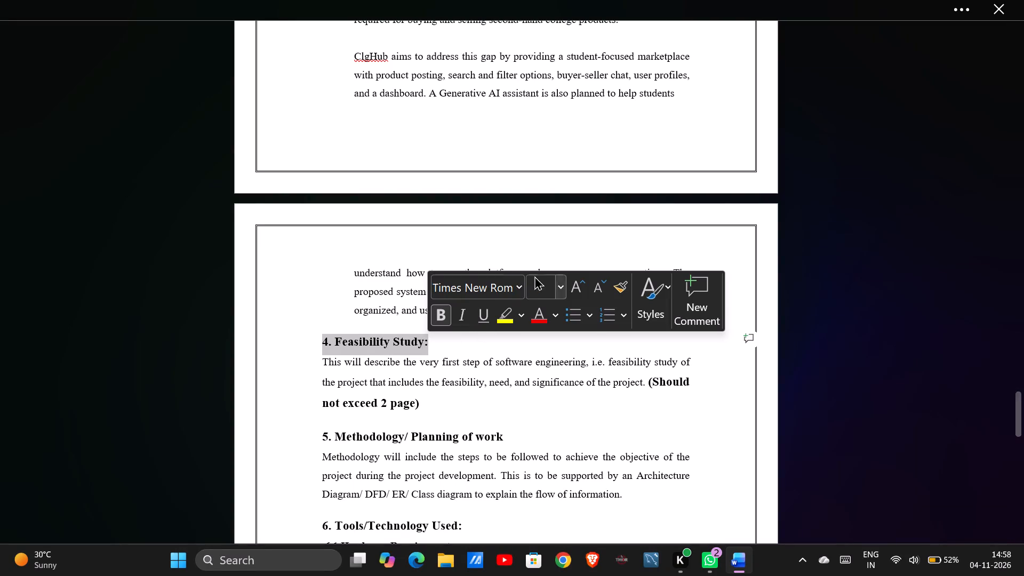
left_click(607, 315)
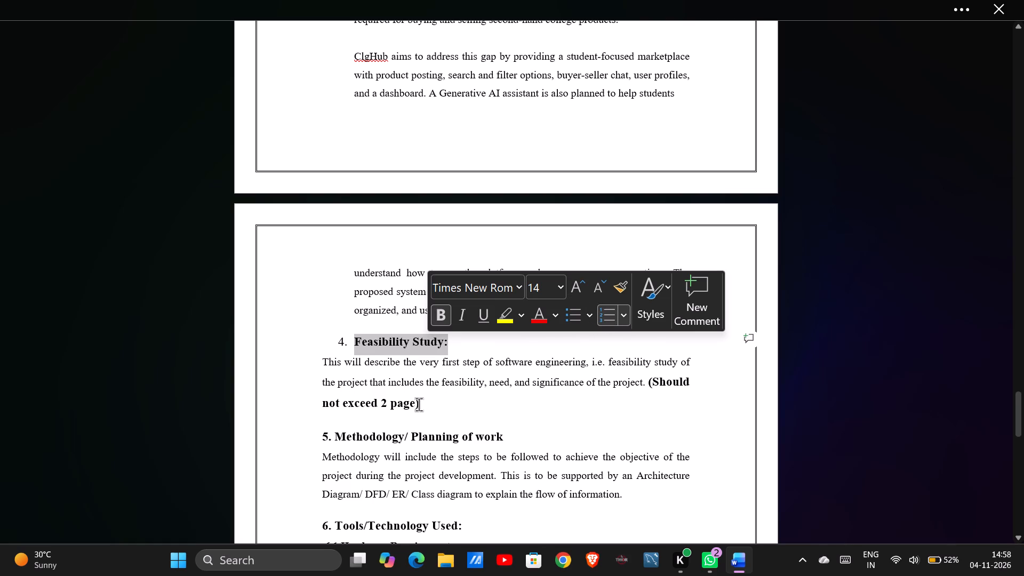
Replace the placeholder paragraph under the Feasibility Study heading with the copied ClgHub feasibility study text.
left_click_drag(419, 404, 313, 377)
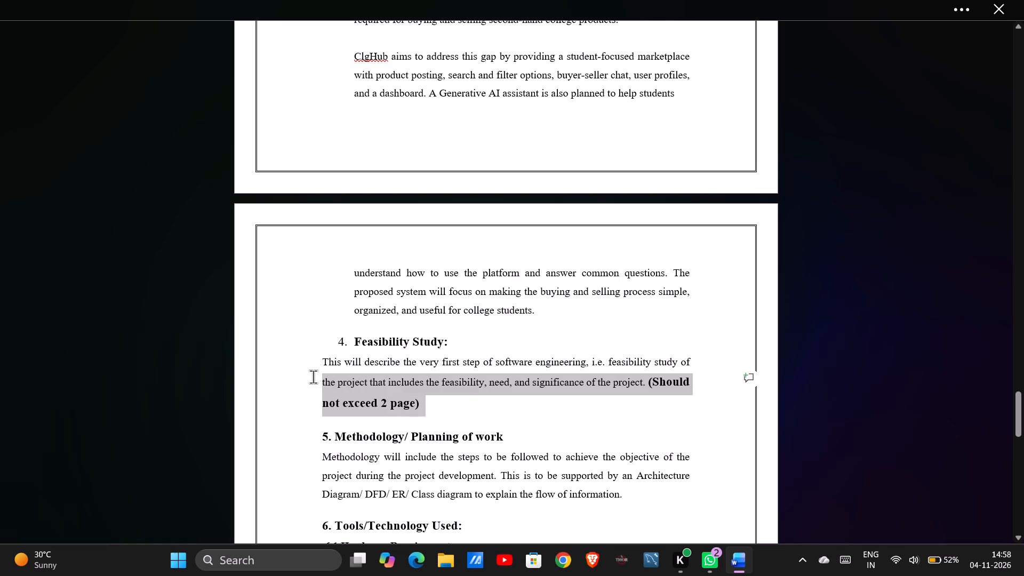
left_click_drag(313, 377, 325, 369)
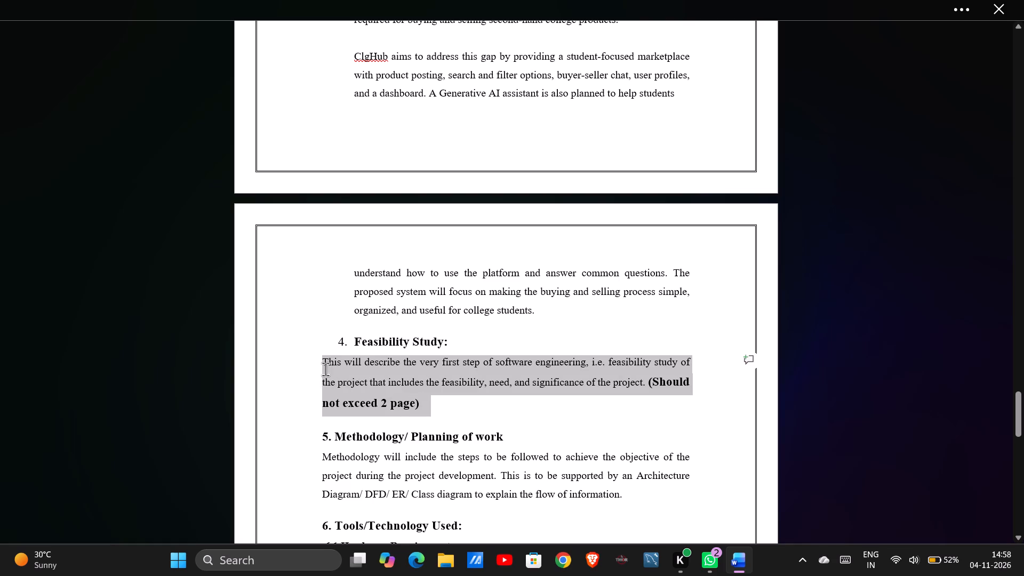
left_click_drag(325, 369, 323, 370)
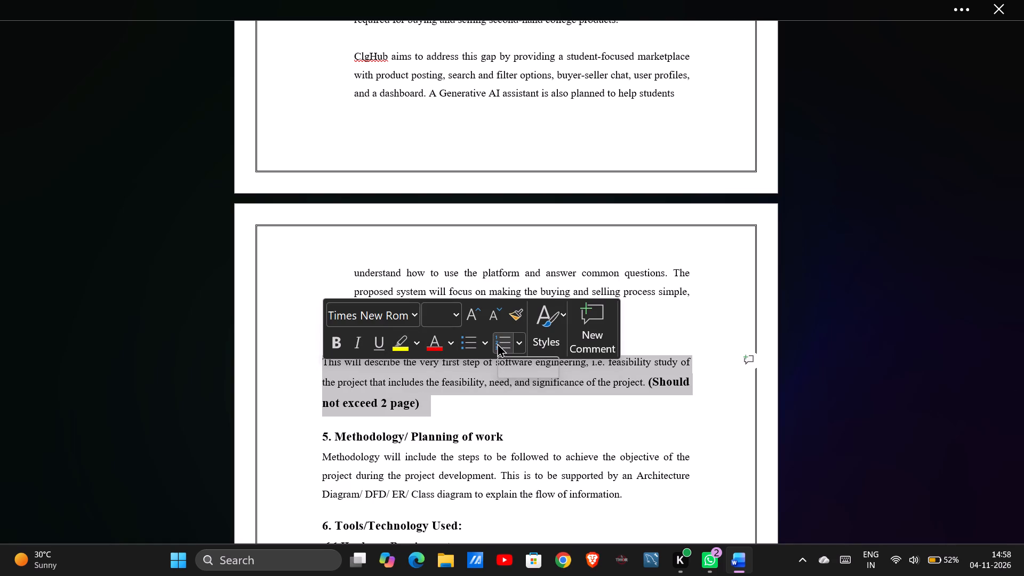
left_click(467, 337)
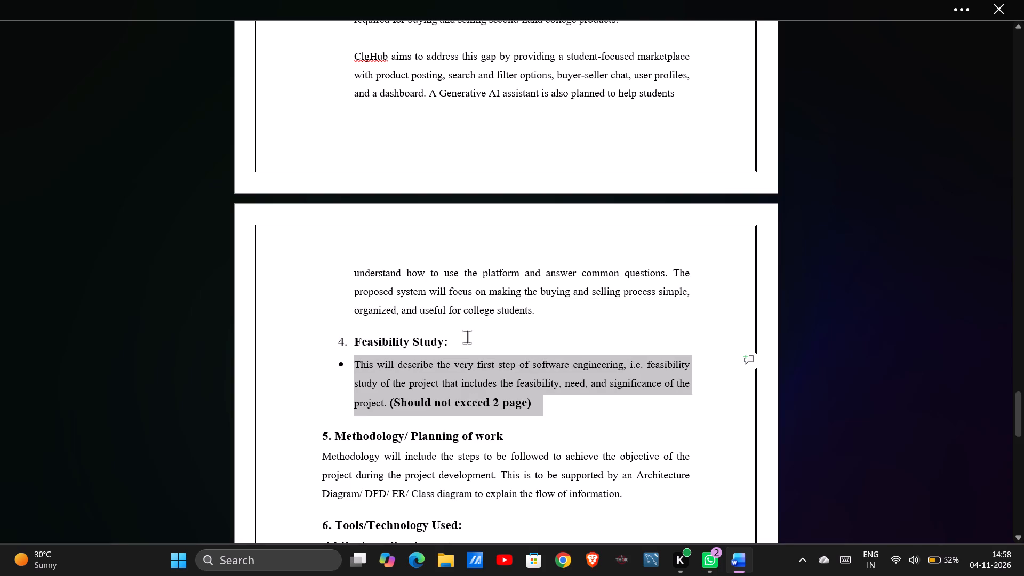
key("ctrl+v")
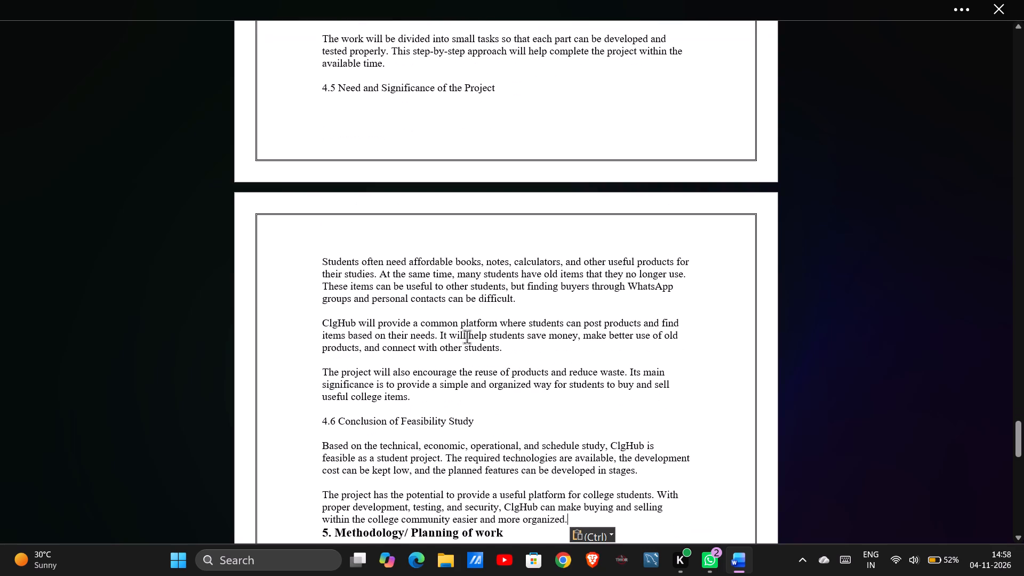
Delete the duplicate "4. Feasibility Study" line and the blank line after it at the start of the pasted text.
scroll(467, 337, "up", 2)
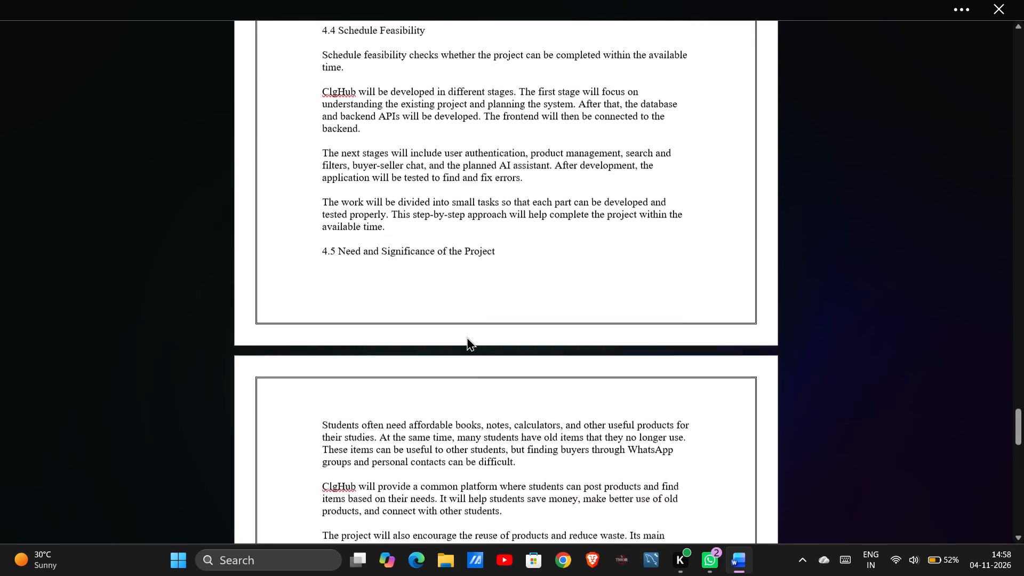
scroll(467, 337, "up", 4)
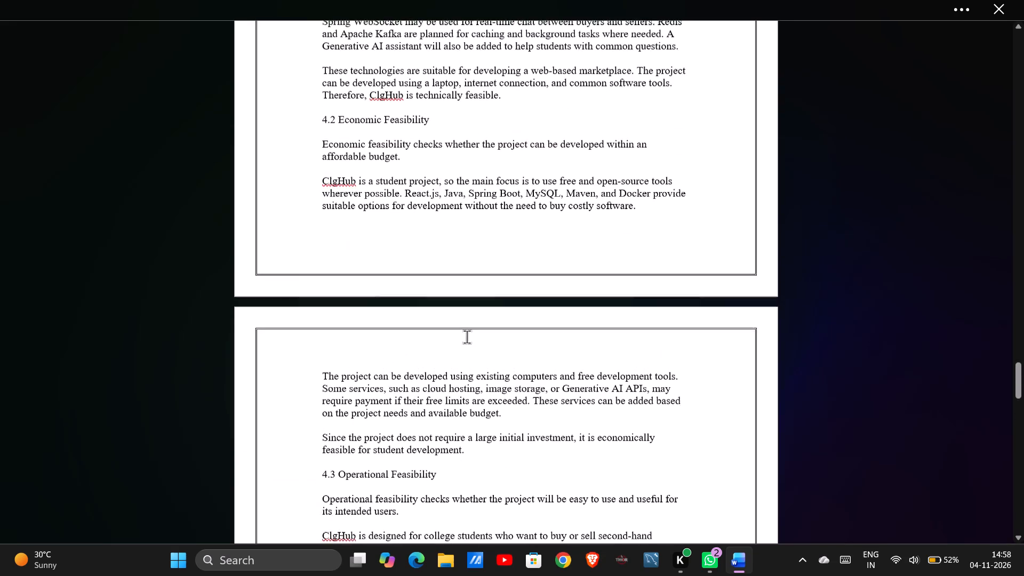
scroll(467, 337, "up", 3)
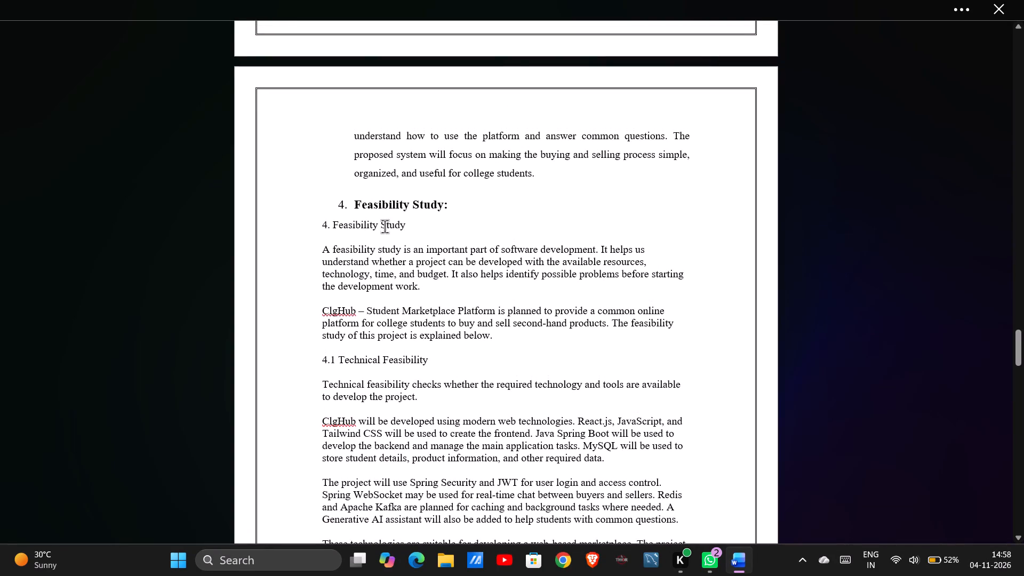
left_click(363, 241)
key("BackSpace")
key("BackSpace")
key("BackSpace")
key("BackSpace")
key("BackSpace")
key("BackSpace")
key("BackSpace")
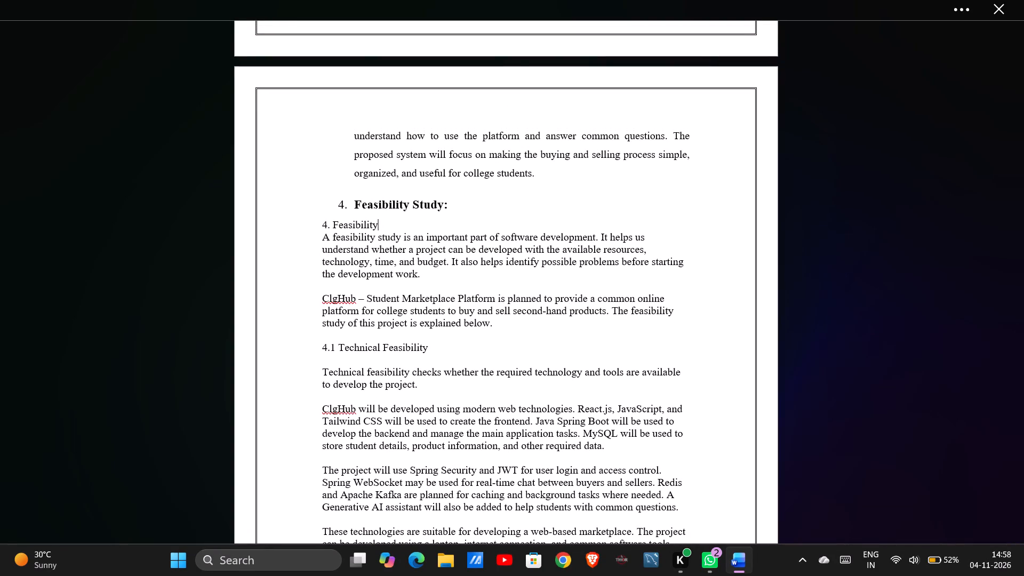
key("BackSpace")
key("BackSpace")
key("BackSpace")
key("BackSpace")
key("BackSpace")
key("BackSpace")
key("BackSpace")
key("BackSpace")
key("BackSpace")
key("BackSpace")
key("BackSpace")
key("BackSpace")
key("BackSpace")
key("BackSpace")
key("BackSpace")
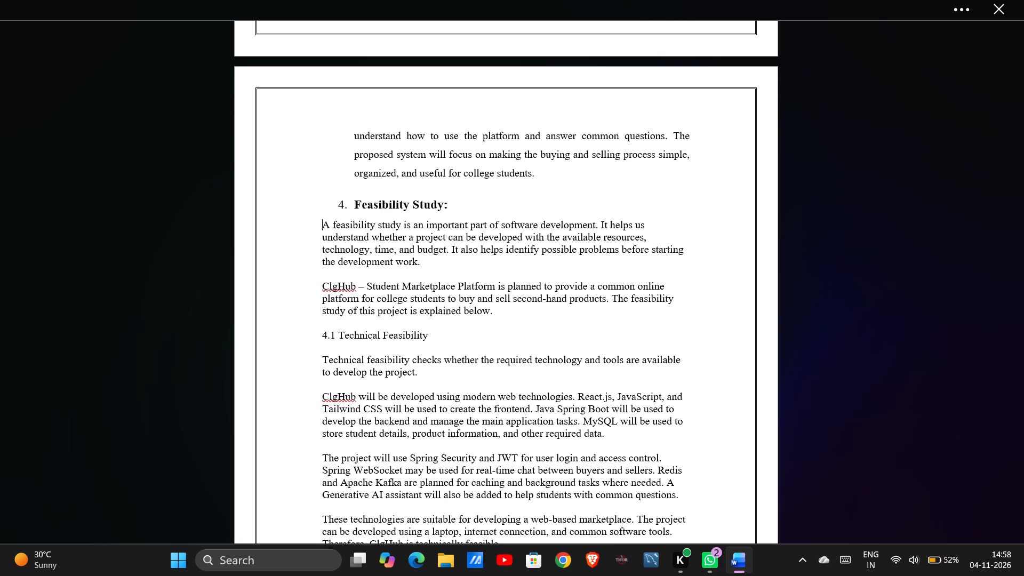
Add one blank line below the Feasibility Study heading and two blank lines above it.
key("Return")
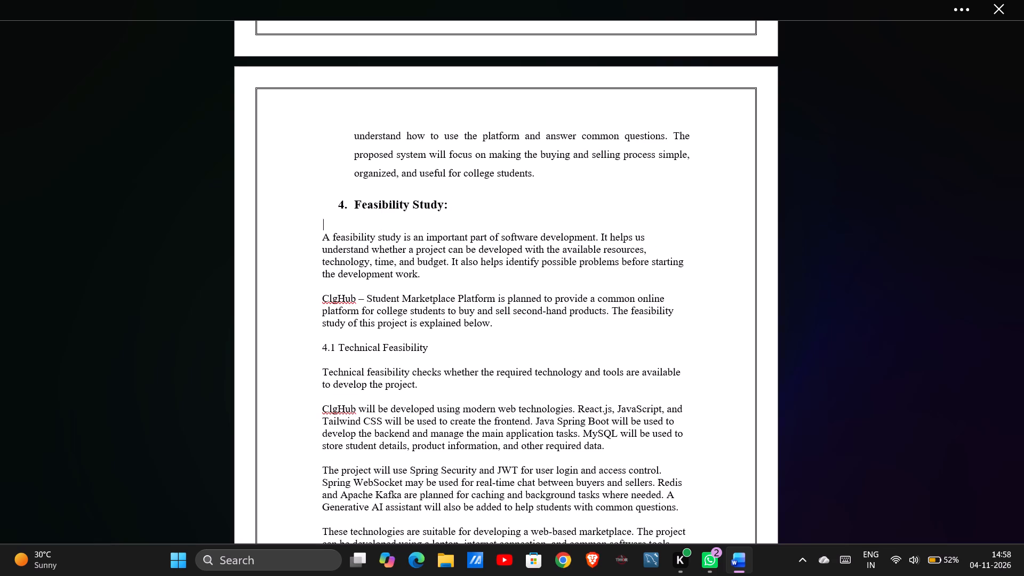
left_click(397, 187)
key("Return")
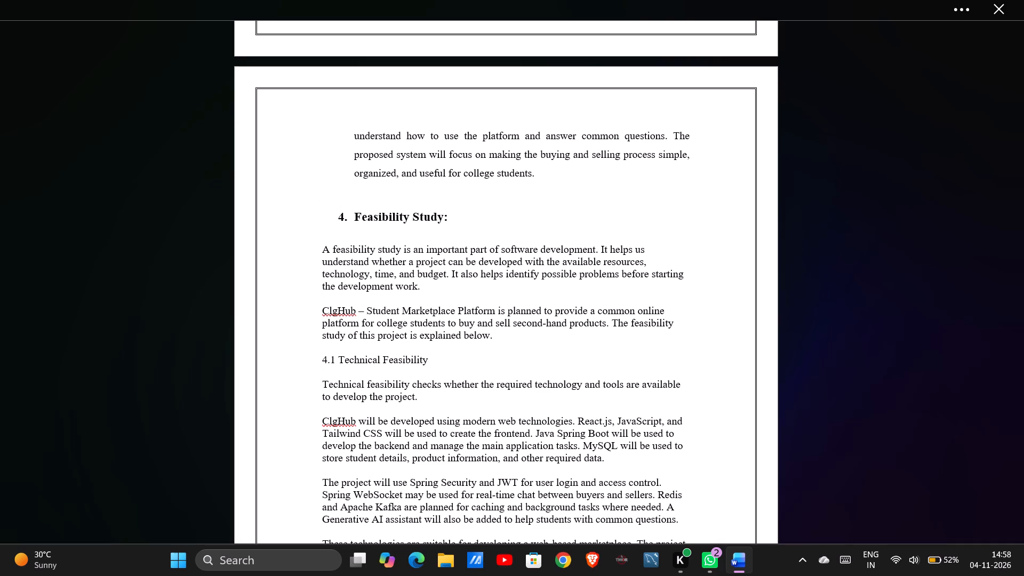
key("Return")
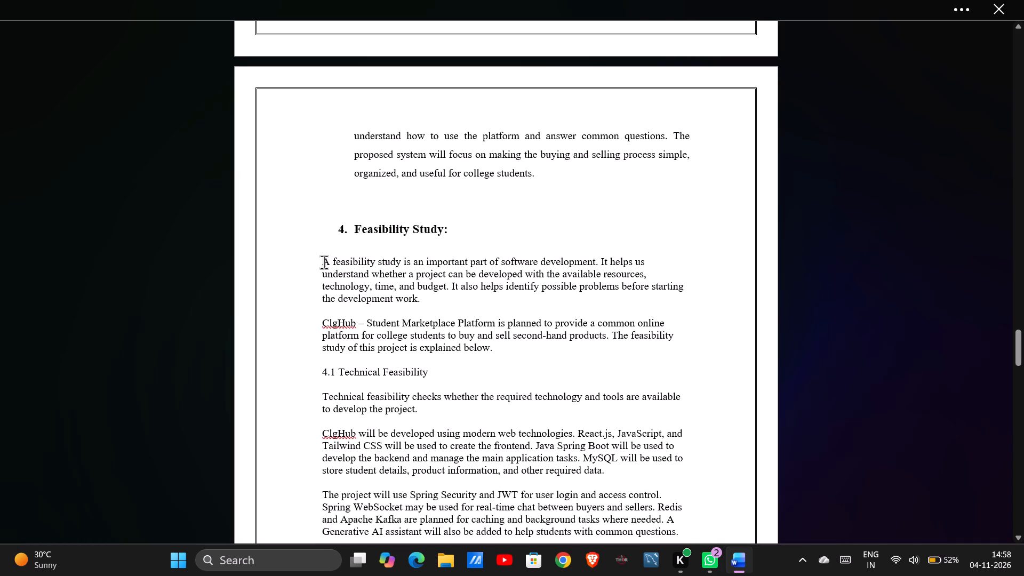
Apply bullets to the entire Feasibility Study body, from "A feasibility study is" through the end of section 4.6.
left_click_drag(324, 262, 396, 575)
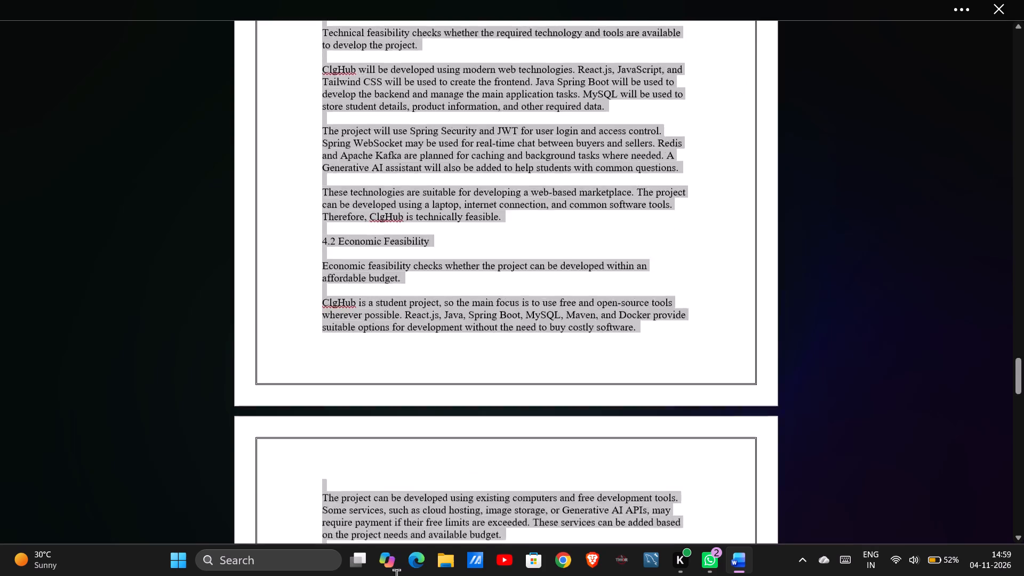
left_click_drag(396, 575, 405, 539)
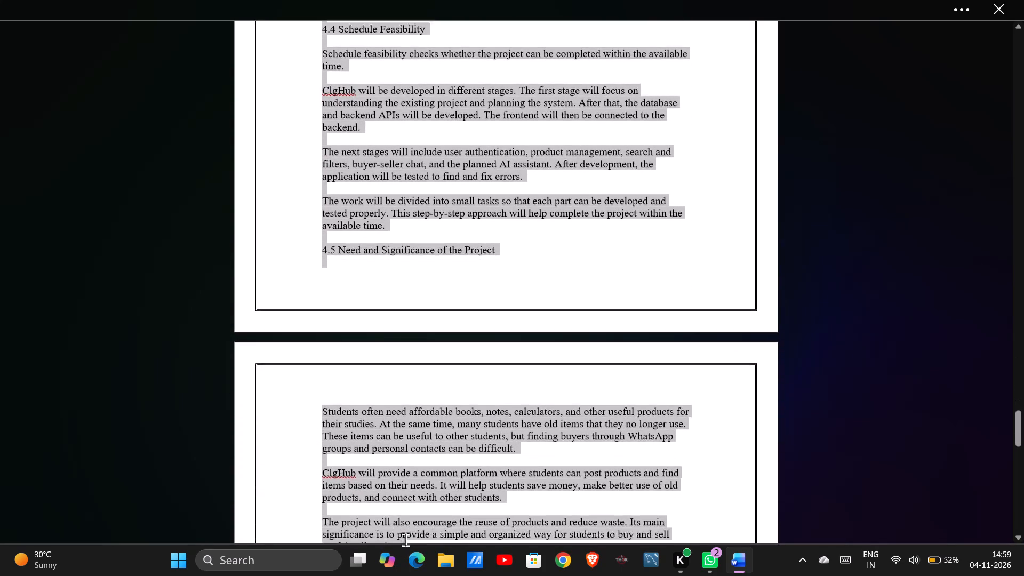
left_click_drag(405, 539, 495, 429)
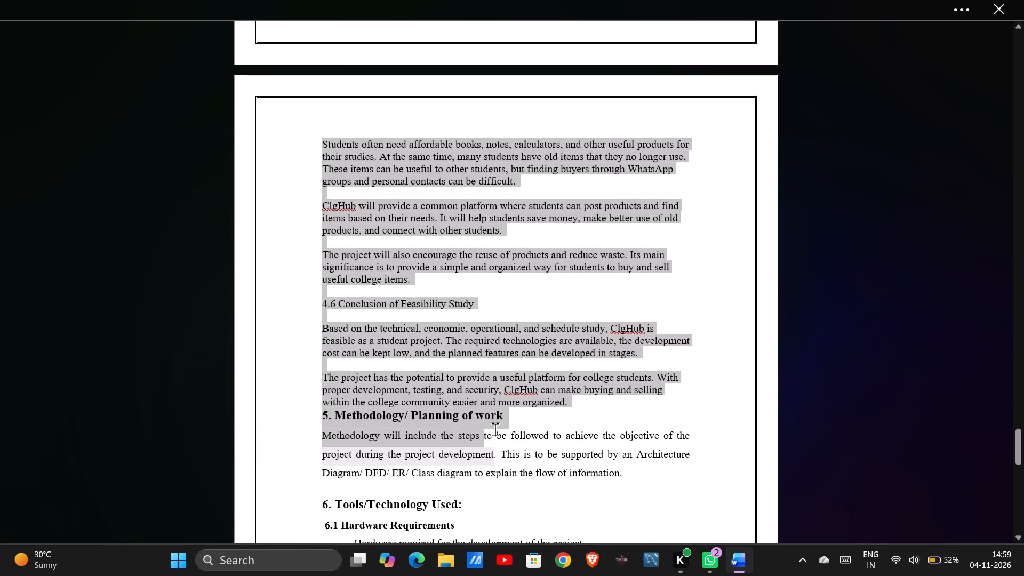
left_click_drag(495, 429, 573, 400)
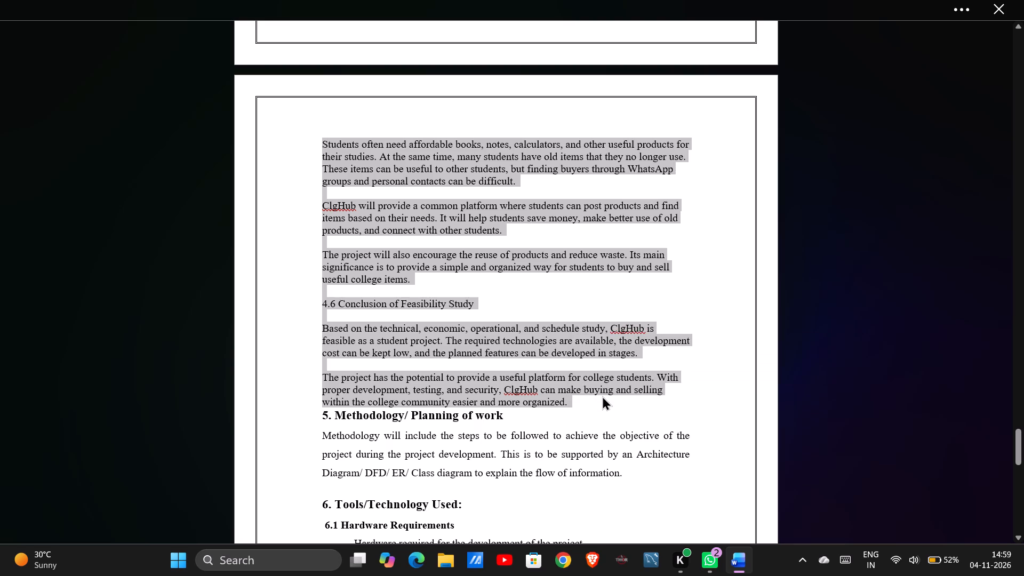
key("shift+Left")
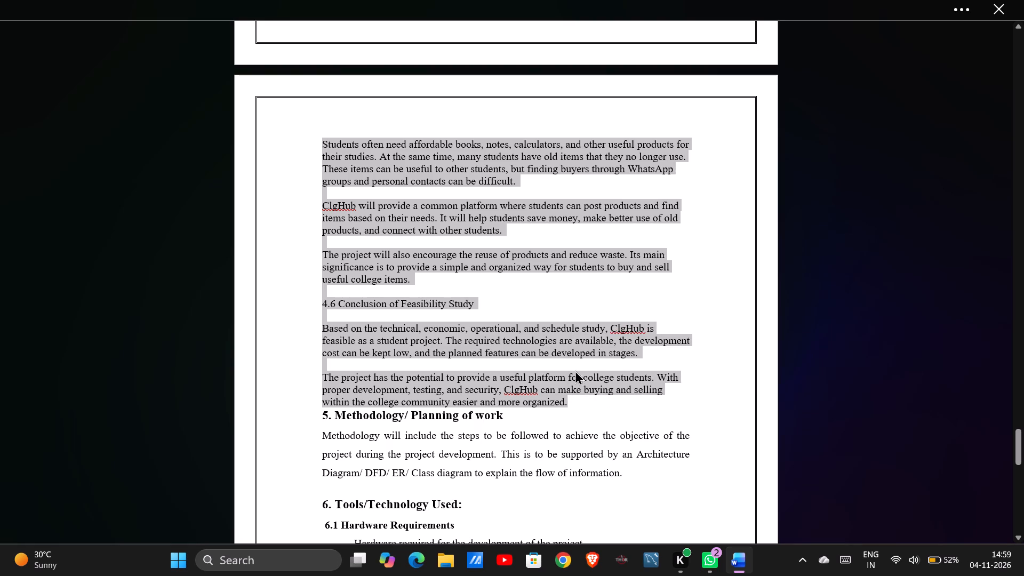
right_click(566, 334)
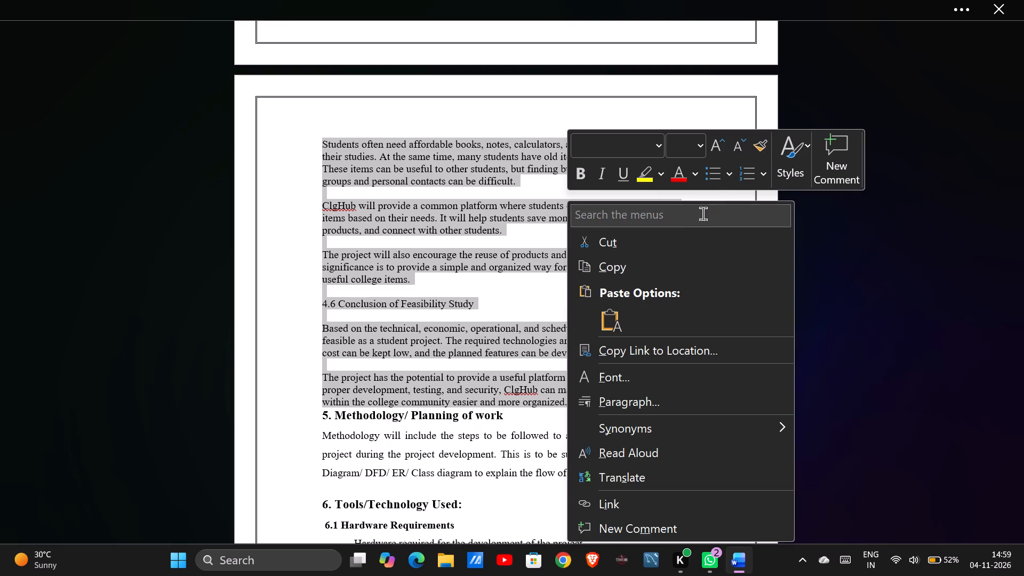
left_click(710, 178)
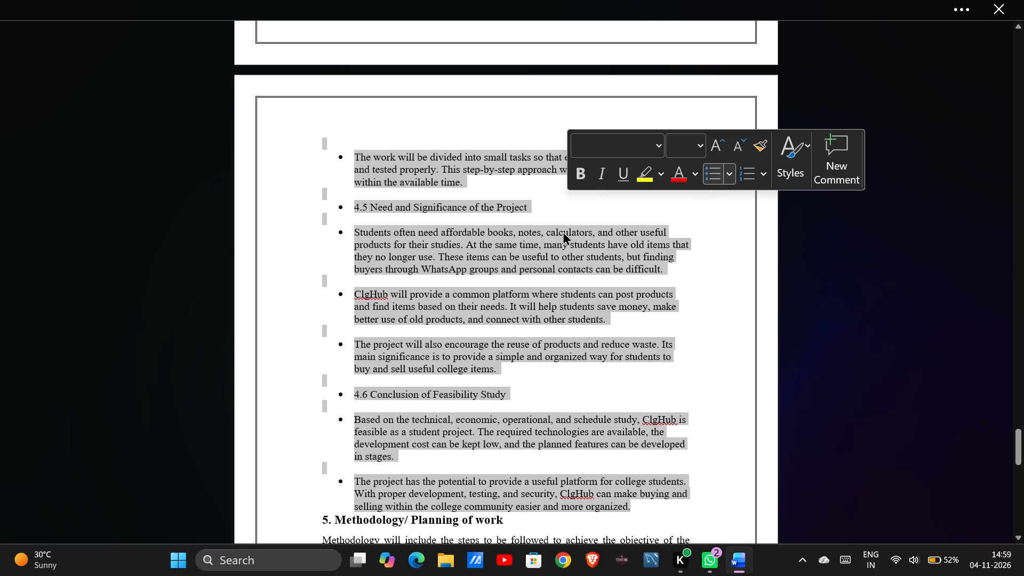
Remove the bullet from the first Feasibility Study paragraph, beginning "A feasibility study is an important part", keeping its indent.
left_click(563, 231)
scroll(563, 231, "down", 1)
scroll(563, 231, "up", 3)
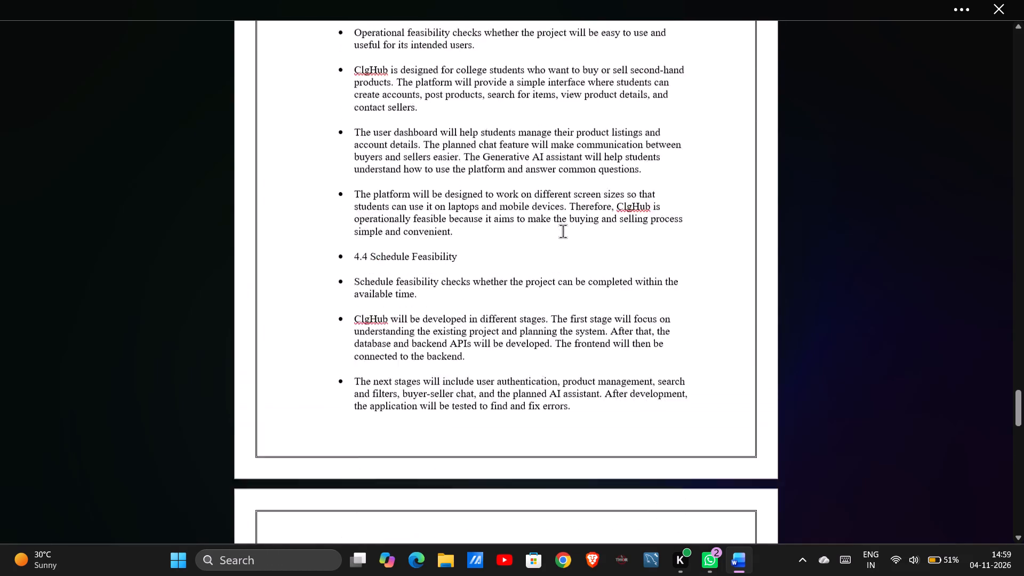
scroll(563, 231, "up", 4)
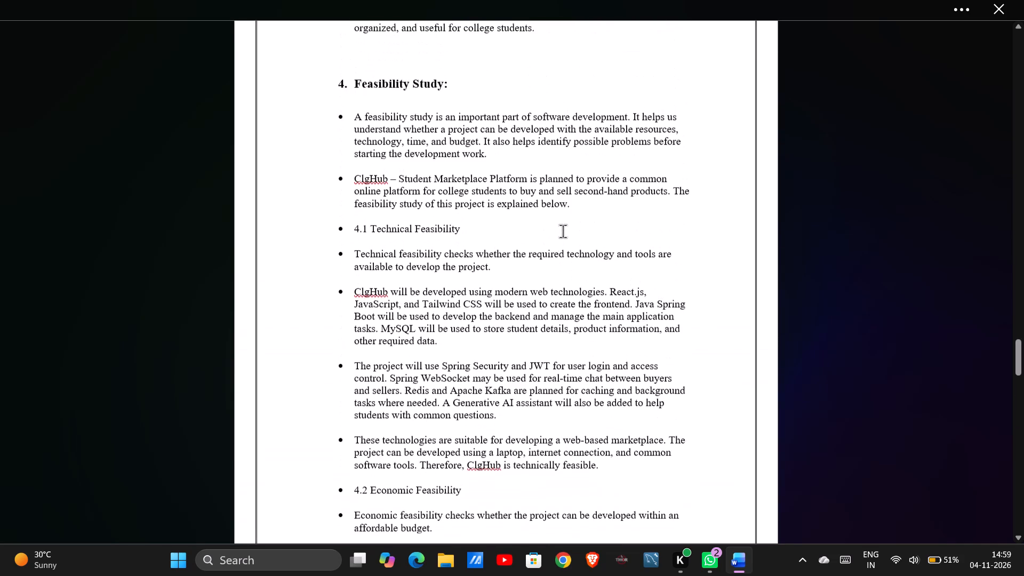
scroll(563, 231, "up", 2)
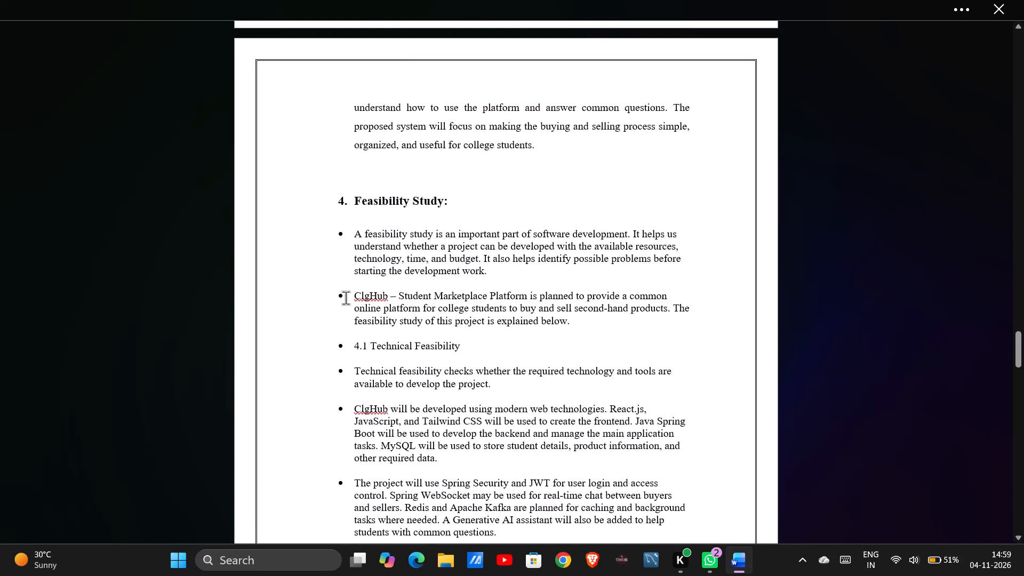
left_click(352, 231)
key("BackSpace")
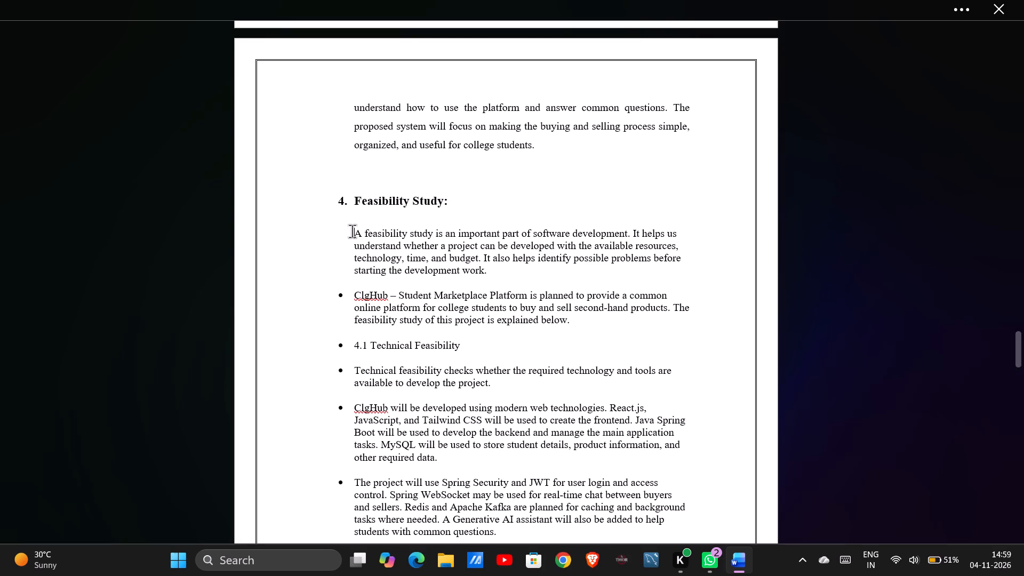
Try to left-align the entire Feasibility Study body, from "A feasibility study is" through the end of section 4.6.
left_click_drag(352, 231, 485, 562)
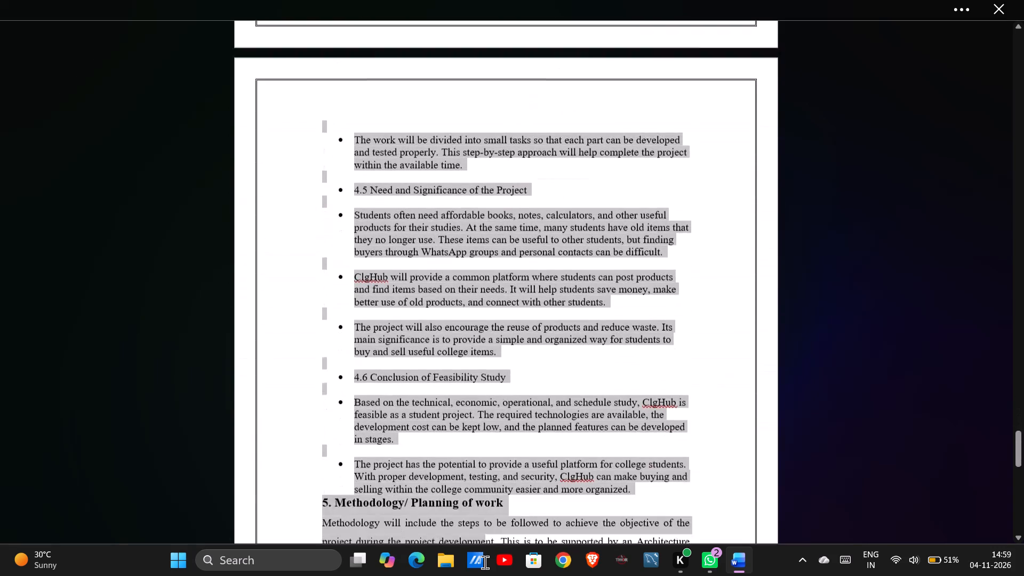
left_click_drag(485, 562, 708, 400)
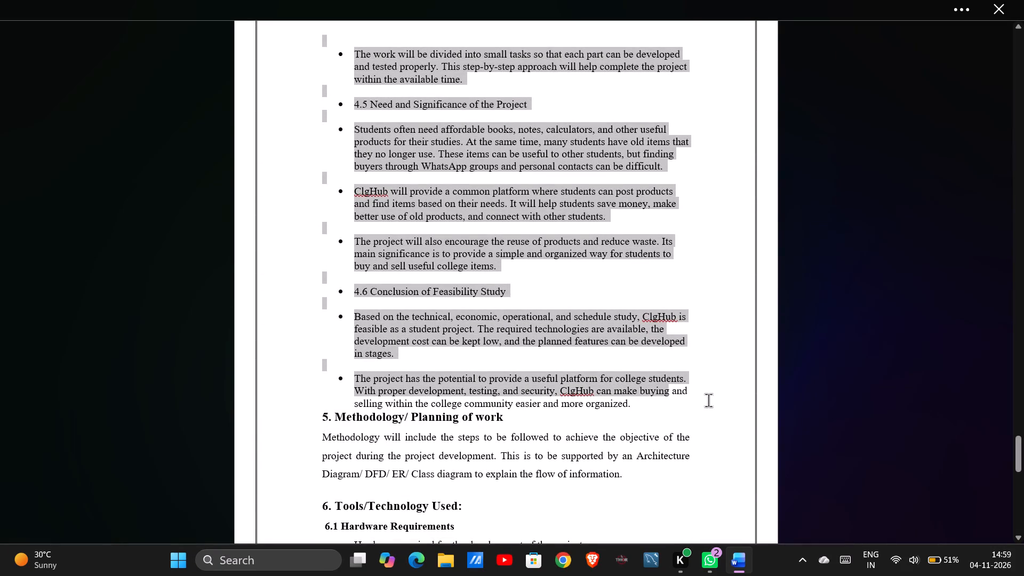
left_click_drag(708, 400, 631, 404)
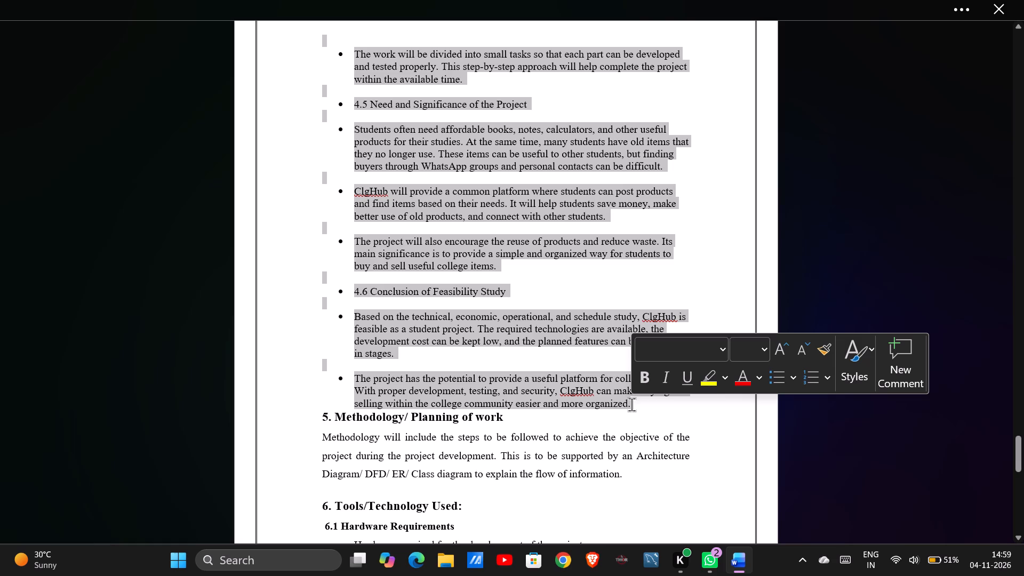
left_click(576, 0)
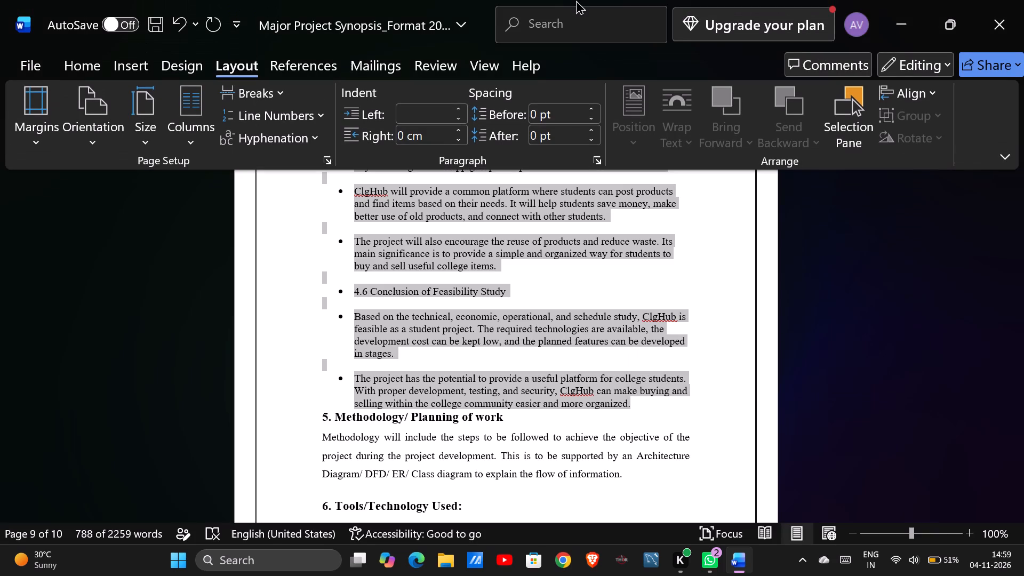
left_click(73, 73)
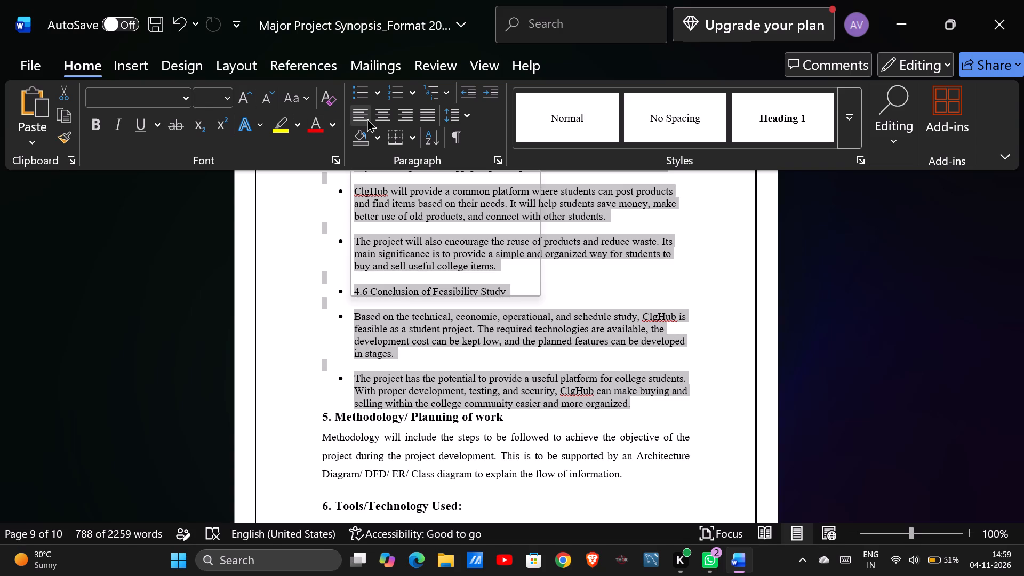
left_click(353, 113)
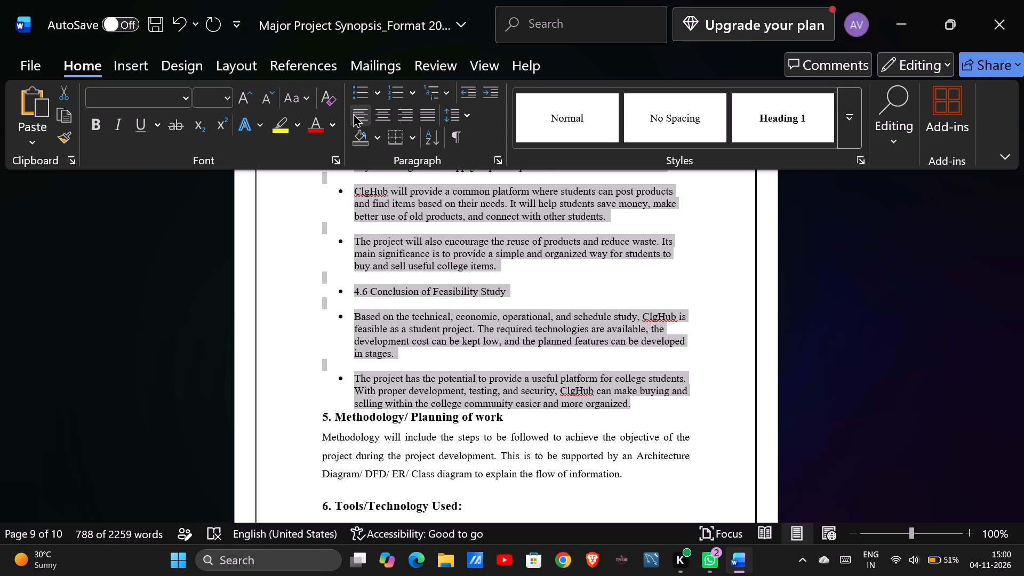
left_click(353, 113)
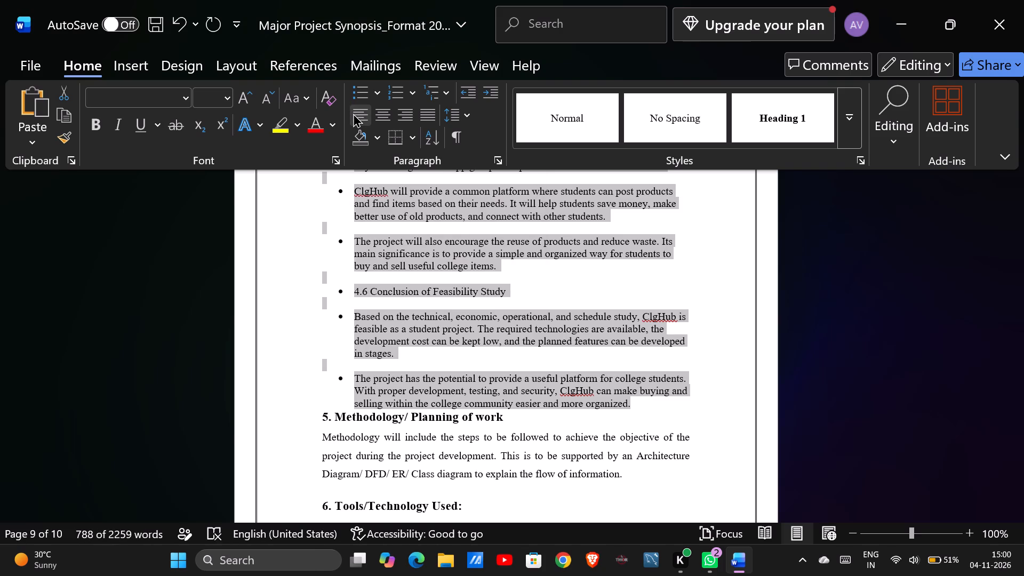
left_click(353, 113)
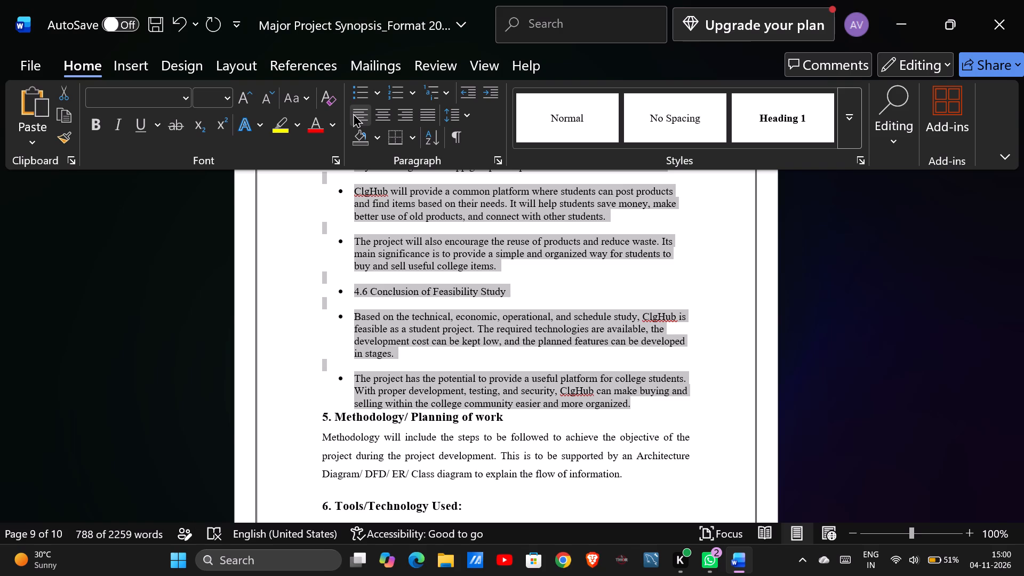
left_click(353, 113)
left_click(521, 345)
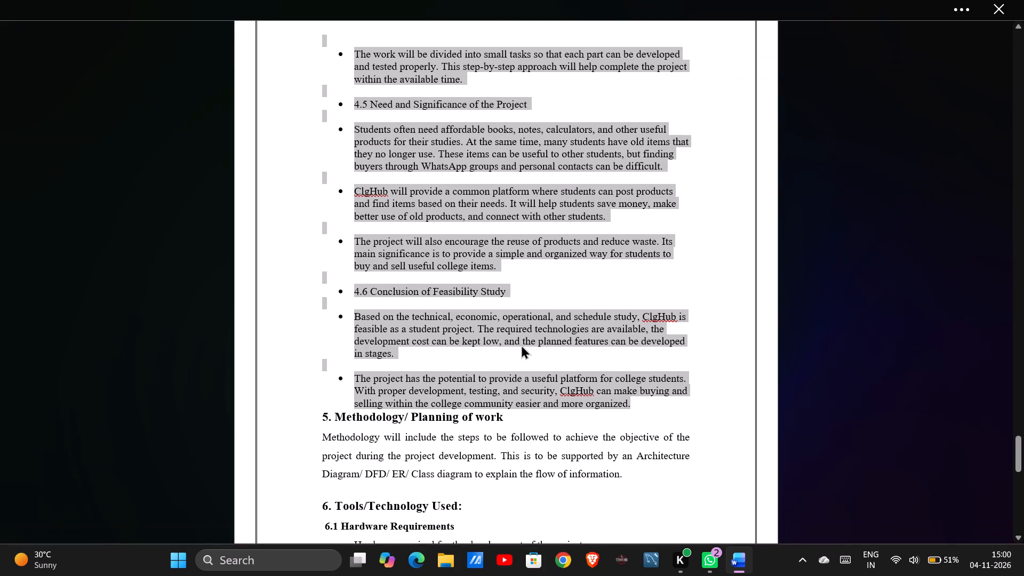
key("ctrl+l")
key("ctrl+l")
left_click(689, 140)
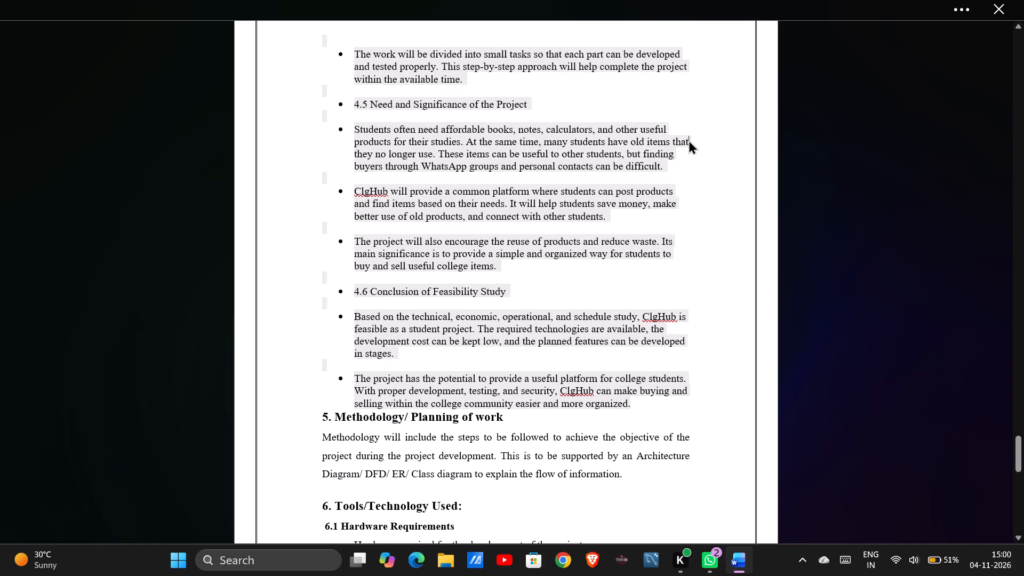
Compare the alignment of the Feasibility Study text with the preceding research and Research Gap sections.
scroll(677, 182, "up", 1)
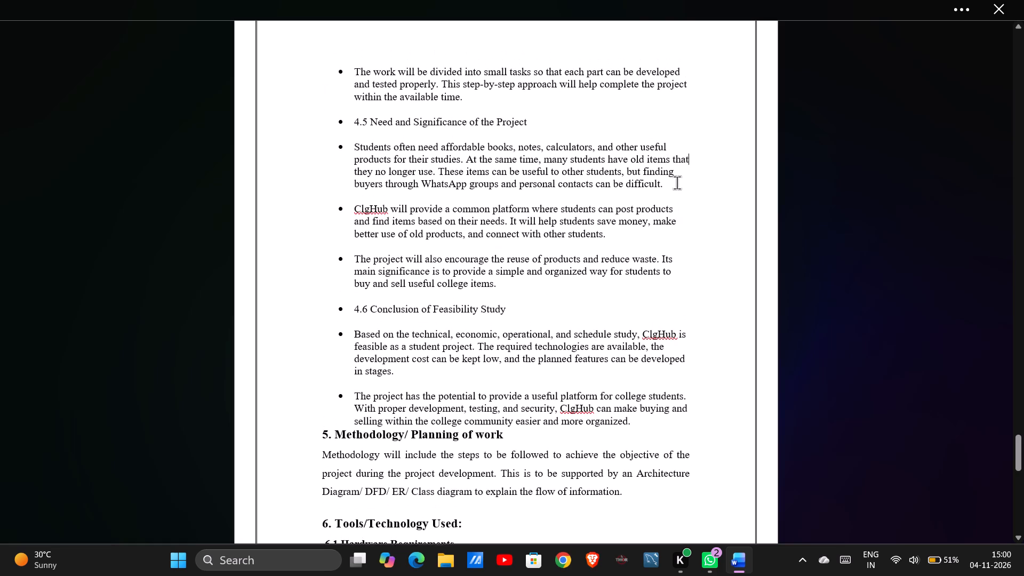
scroll(677, 182, "up", 3)
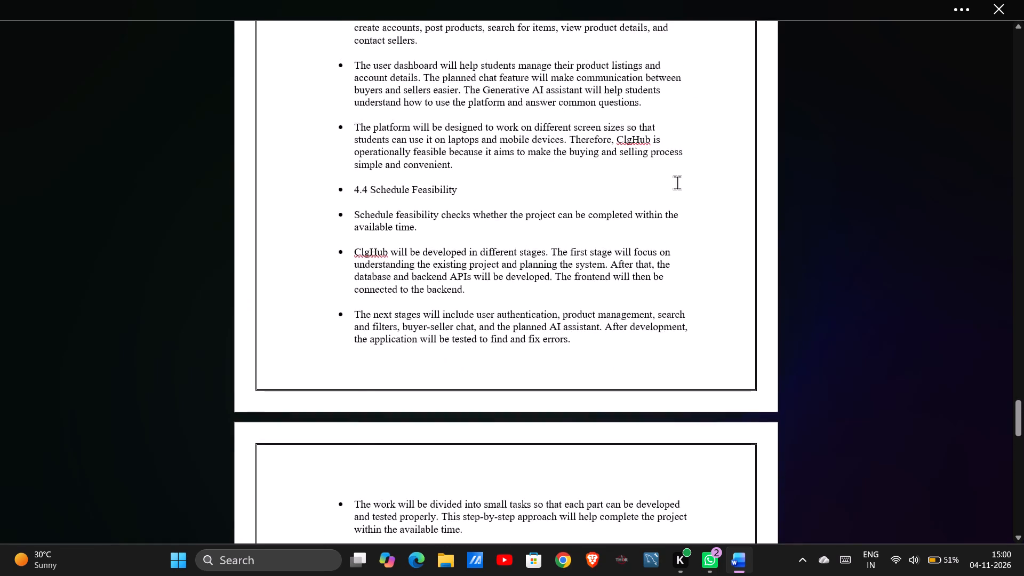
scroll(677, 182, "up", 3)
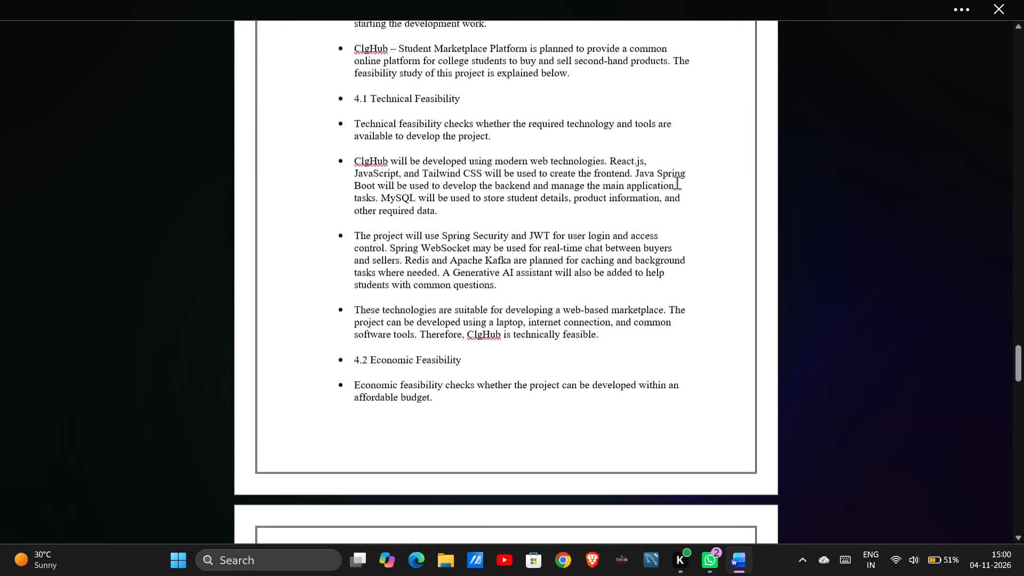
scroll(677, 182, "up", 3)
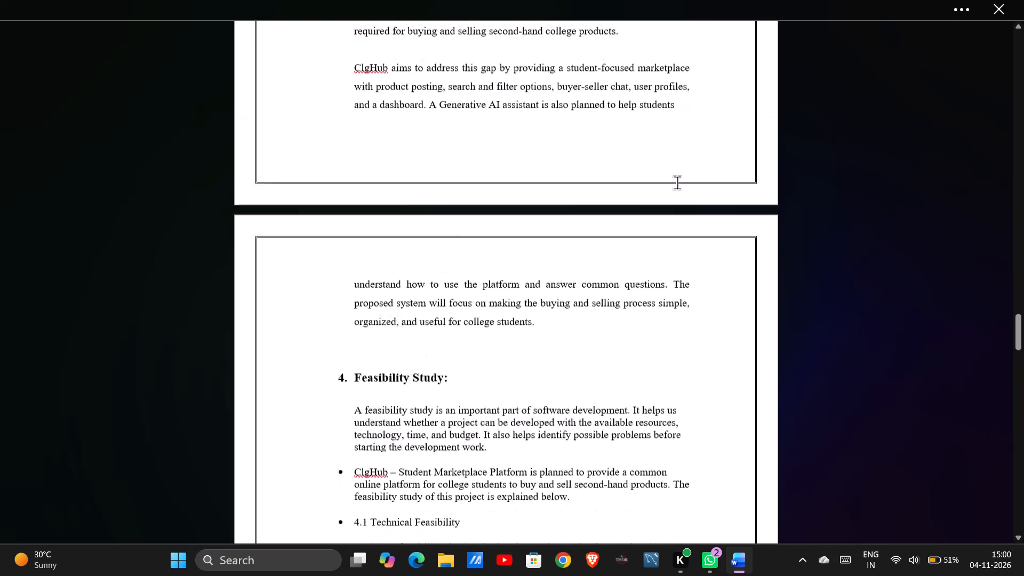
scroll(677, 182, "up", 2)
scroll(677, 182, "down", 1)
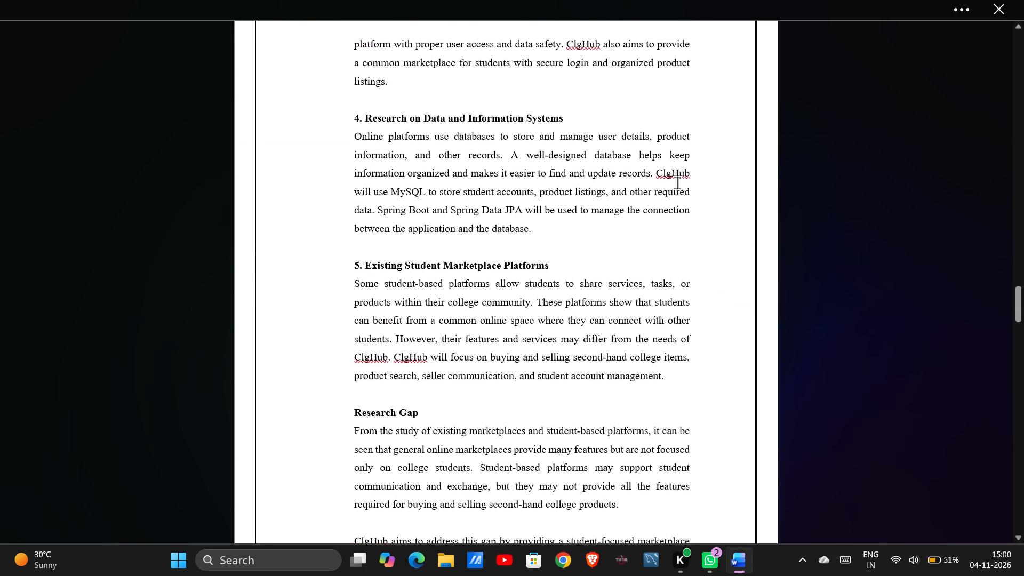
scroll(677, 182, "down", 1)
scroll(677, 182, "up", 2)
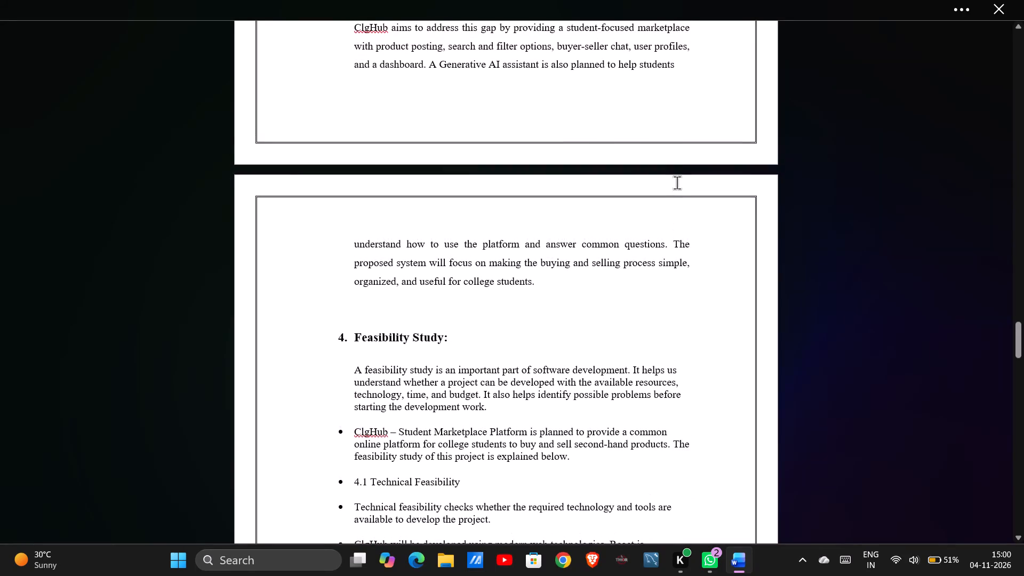
scroll(677, 182, "up", 2)
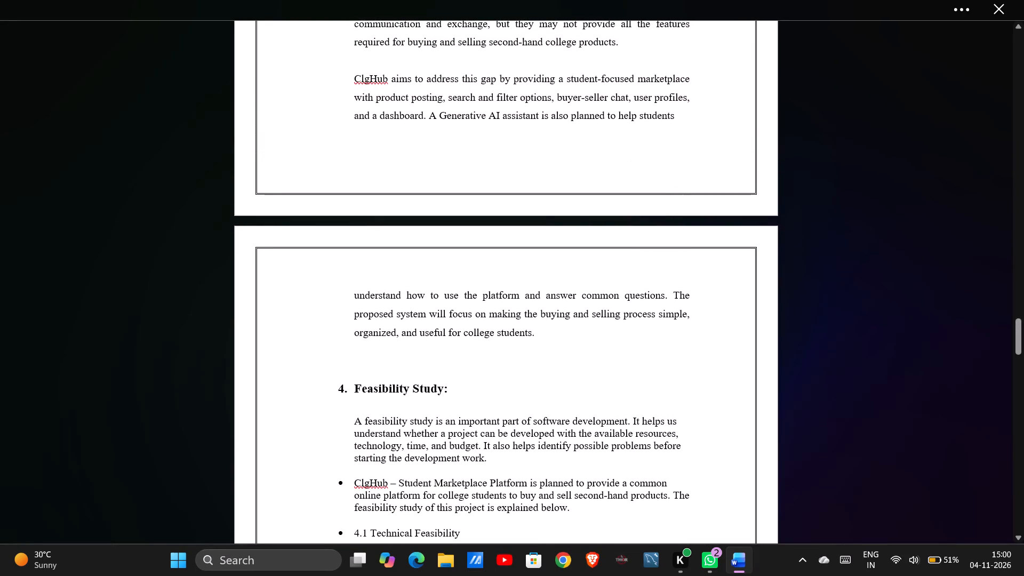
scroll(474, 78, "down", 2)
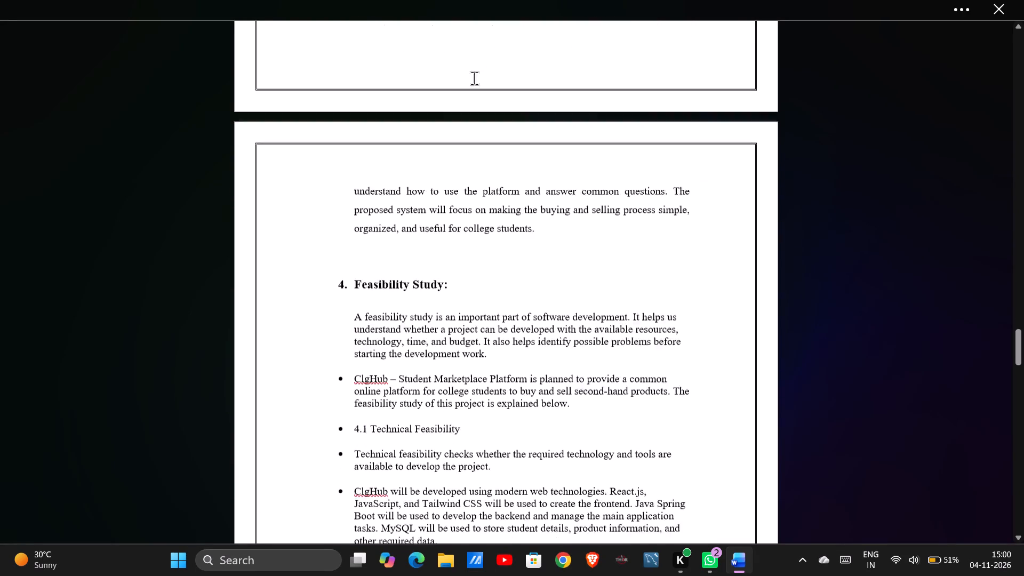
scroll(474, 78, "down", 1)
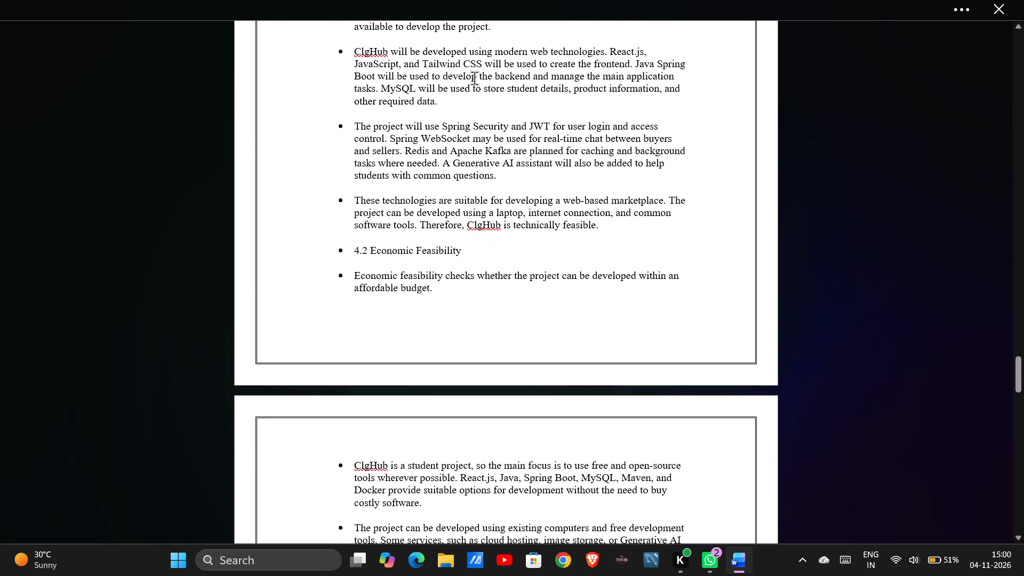
scroll(474, 78, "down", 4)
Justify the Technical Feasibility bullet paragraph beginning "The project will use Spring Security and JWT".
left_click_drag(501, 178, 357, 128)
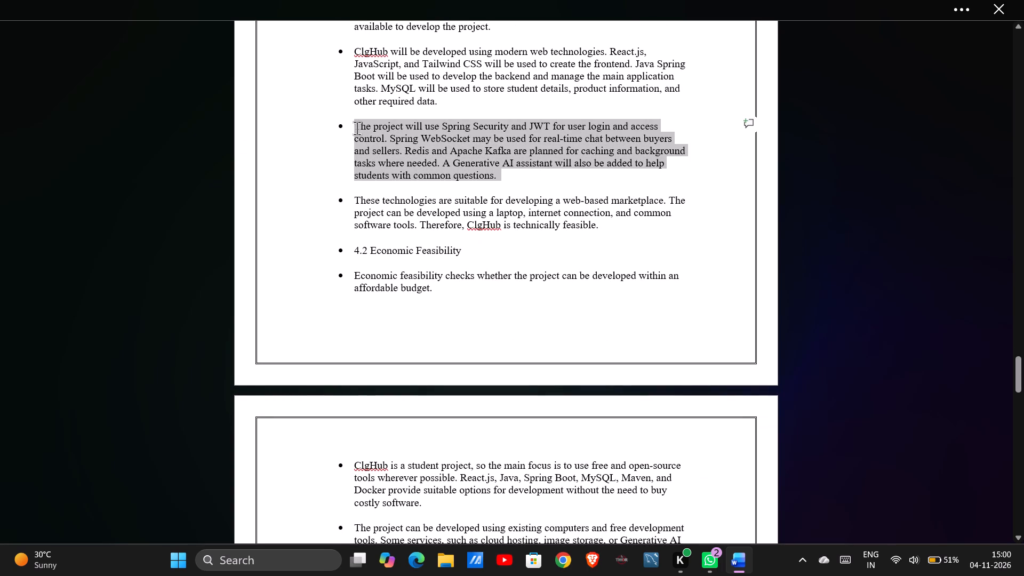
left_click_drag(357, 128, 357, 129)
key("ctrl+j")
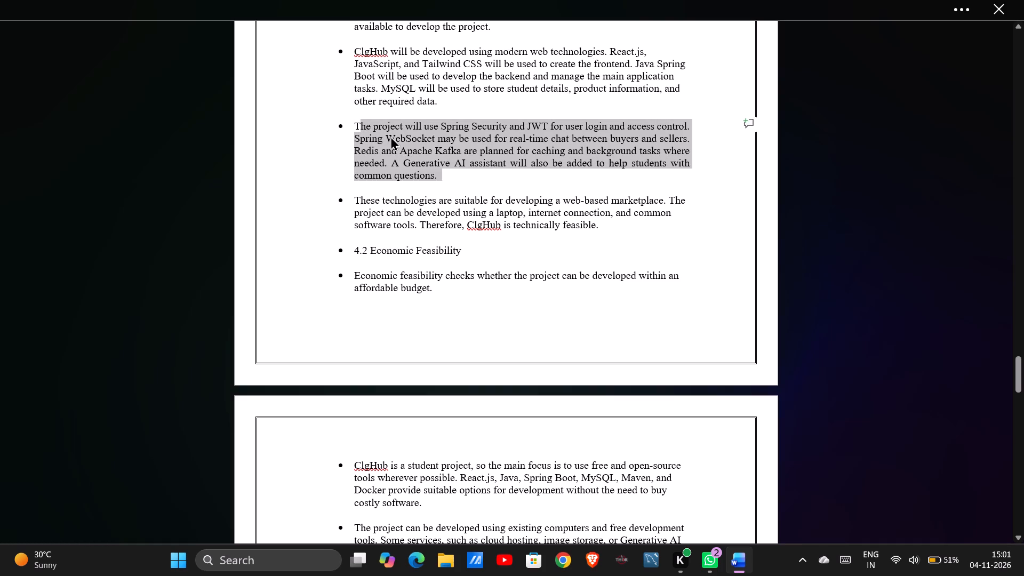
Review the text alignment and layout from the title page through the Introduction, Project Objective and Literature Survey to the Feasibility Study.
scroll(390, 136, "up", 2)
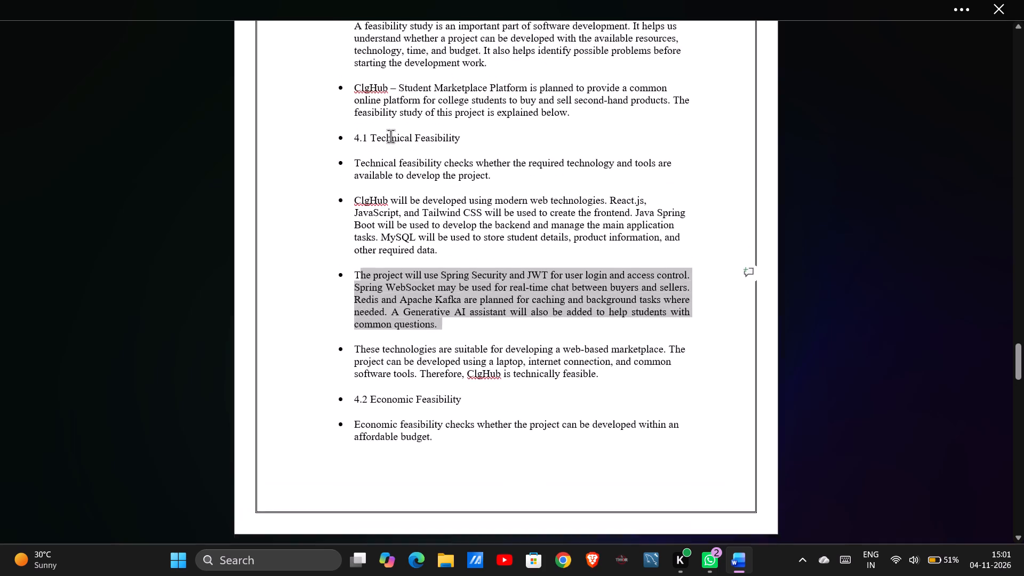
scroll(390, 136, "up", 16)
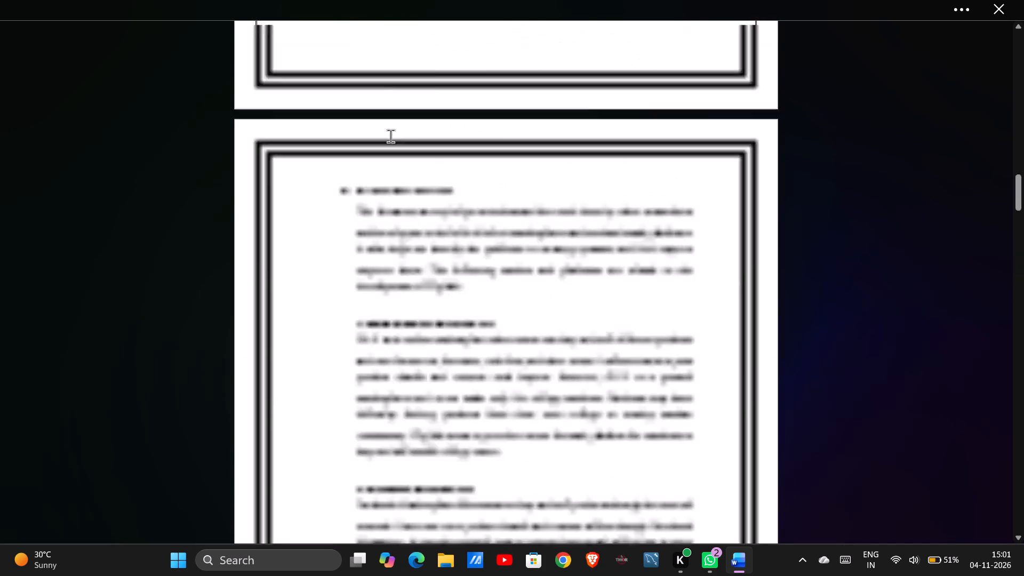
scroll(390, 136, "up", 2)
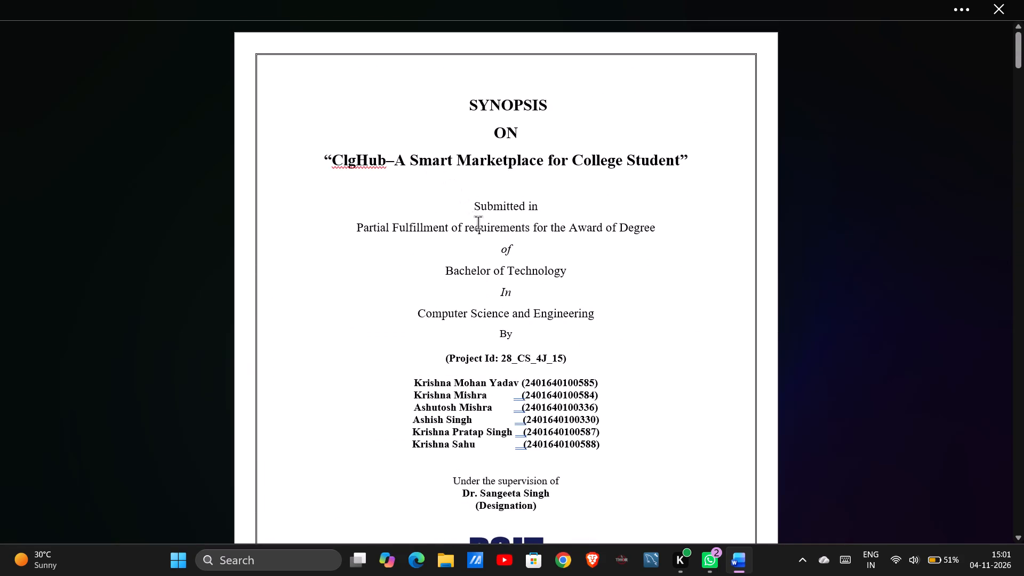
scroll(478, 222, "down", 4)
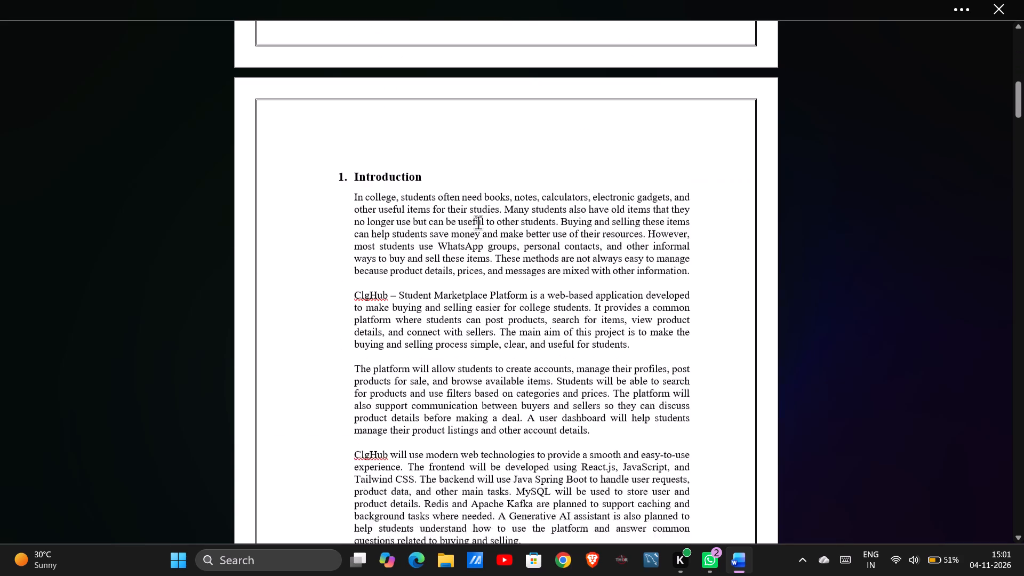
scroll(478, 222, "down", 5)
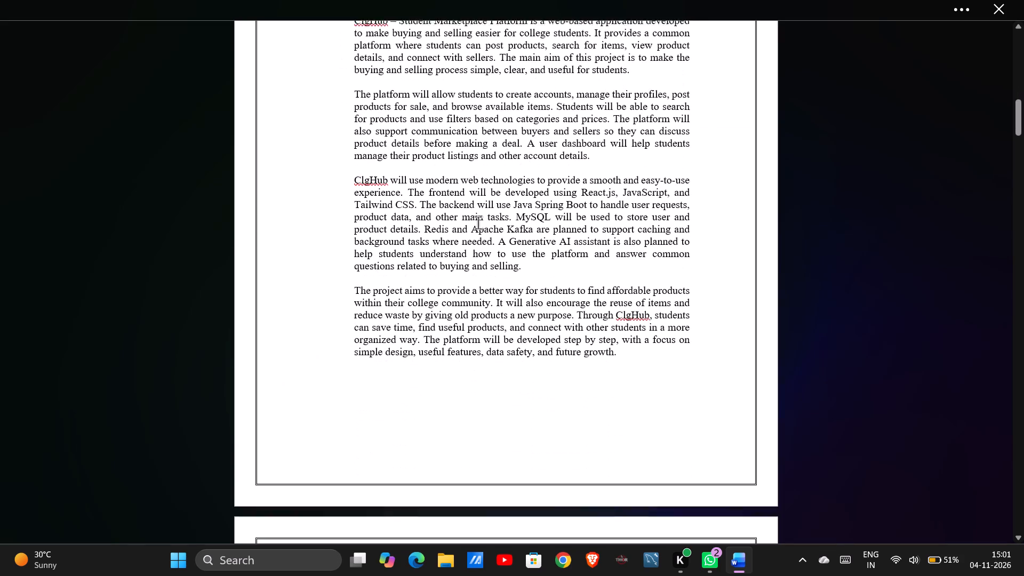
scroll(478, 222, "down", 3)
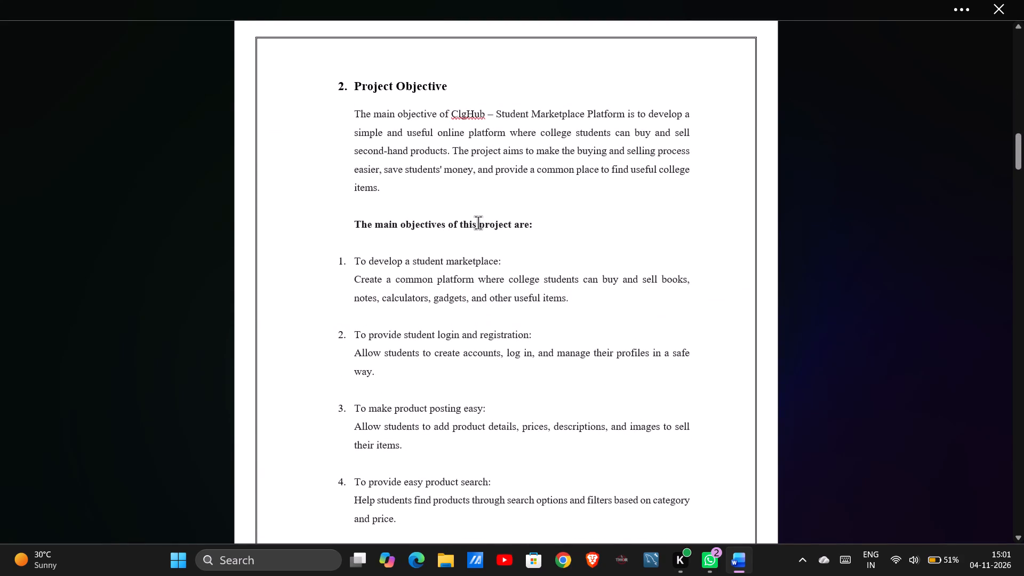
scroll(478, 222, "down", 2)
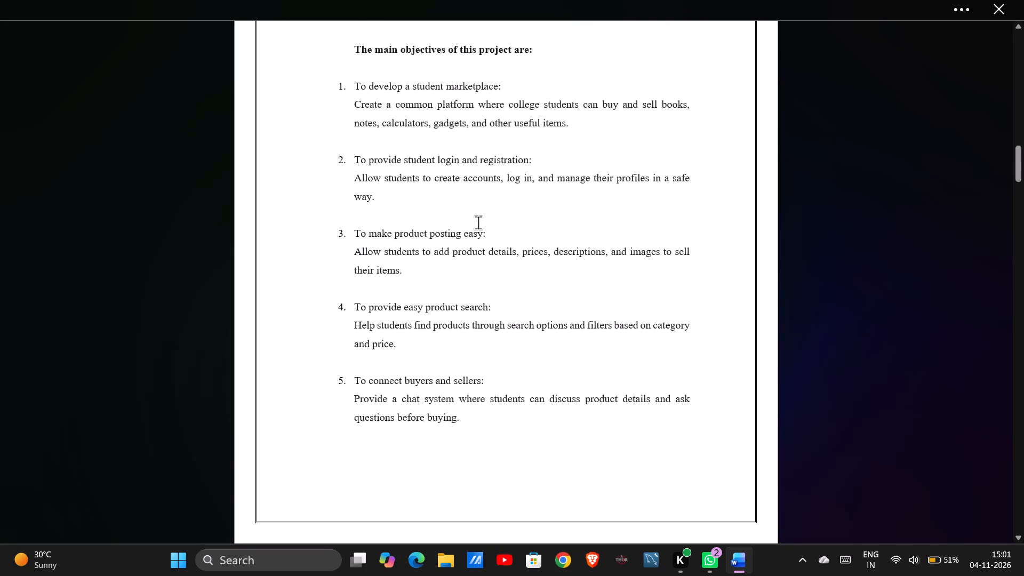
scroll(478, 222, "down", 3)
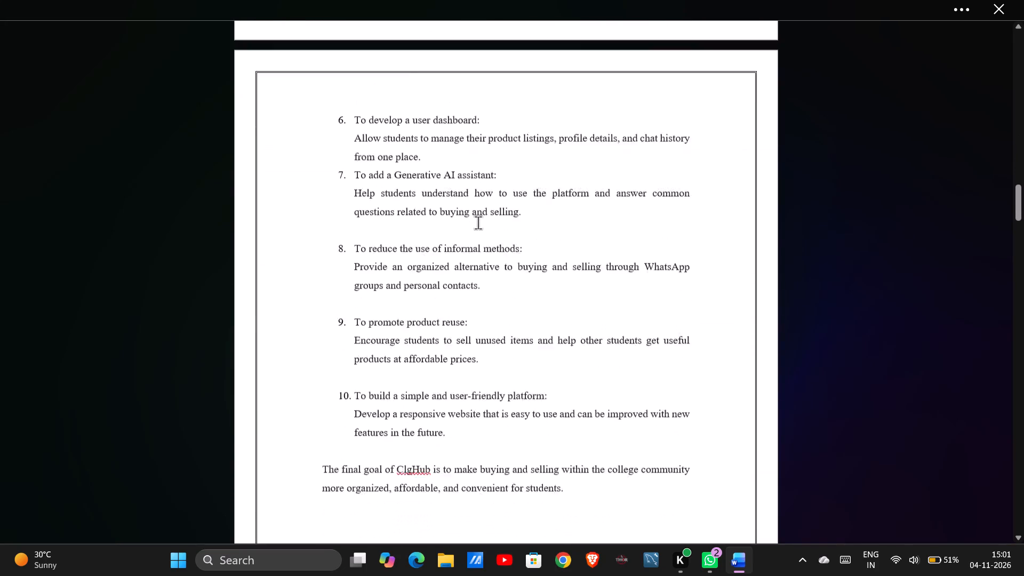
scroll(478, 222, "down", 3)
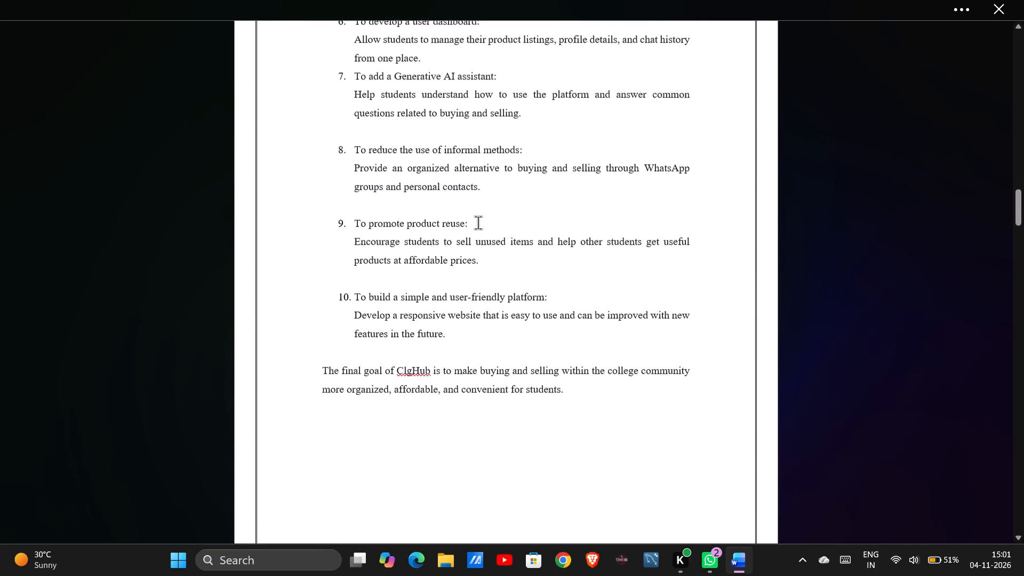
scroll(478, 222, "down", 2)
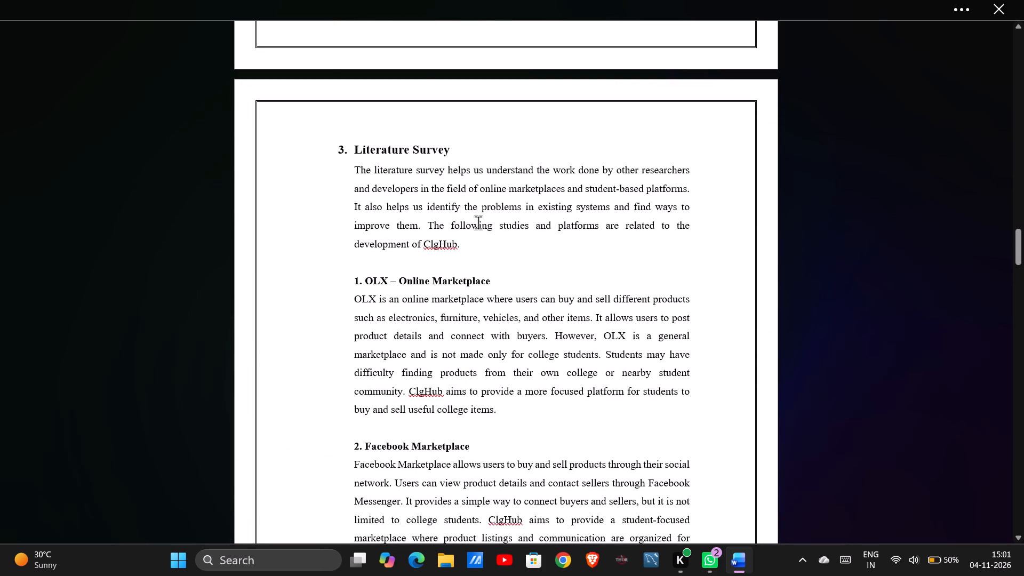
scroll(478, 222, "down", 3)
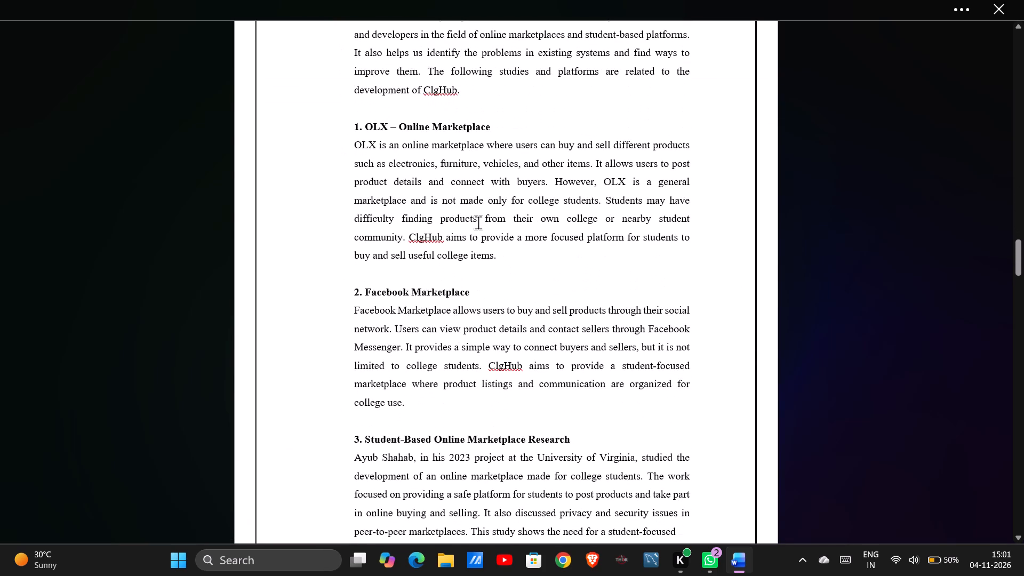
scroll(478, 222, "down", 2)
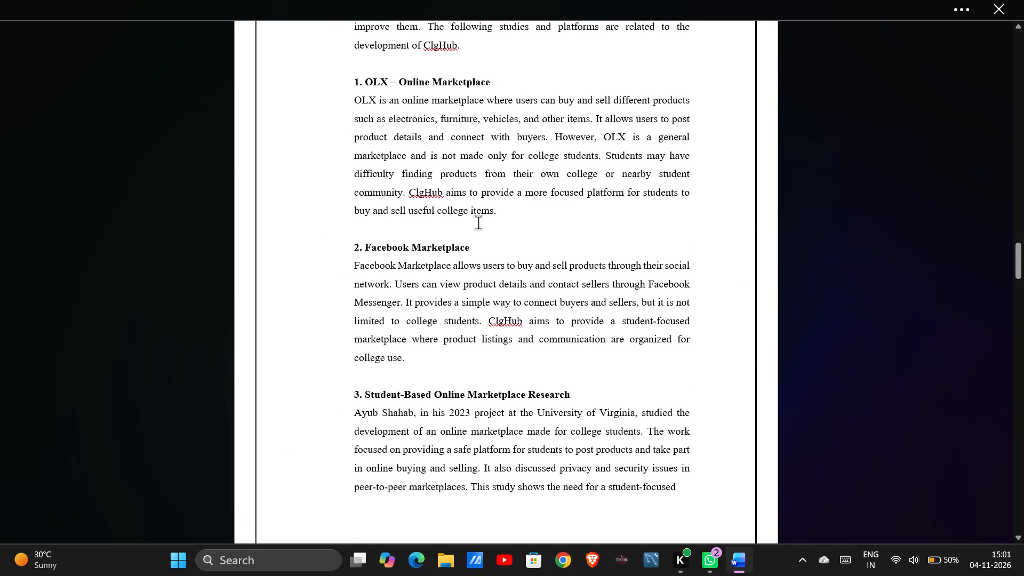
scroll(478, 222, "down", 2)
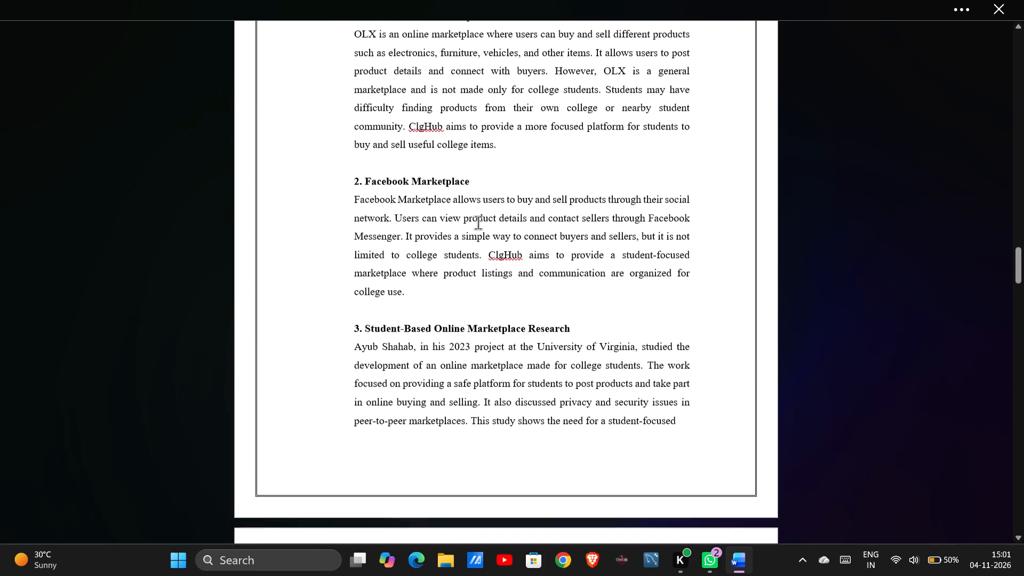
scroll(478, 222, "down", 4)
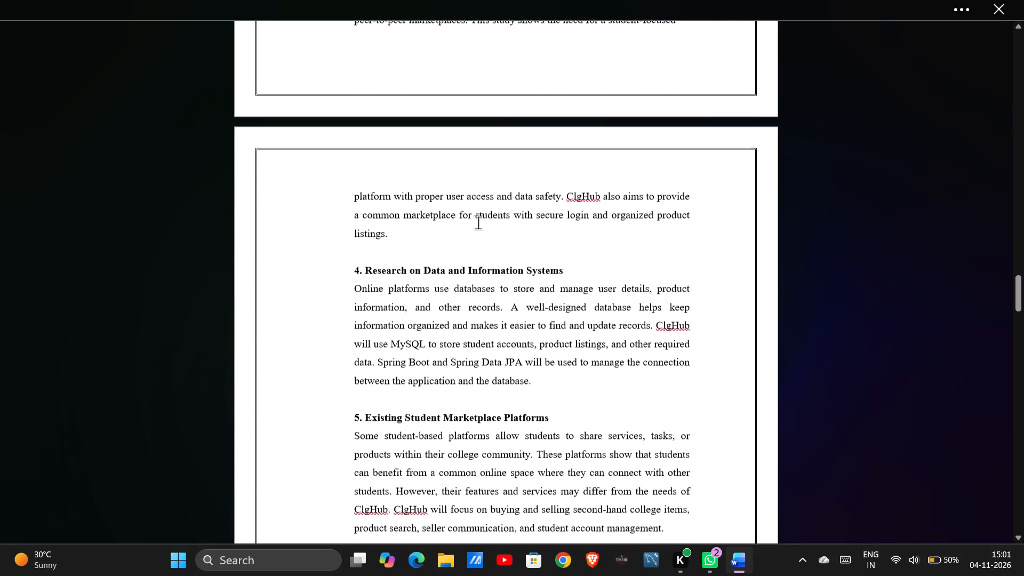
scroll(478, 222, "down", 2)
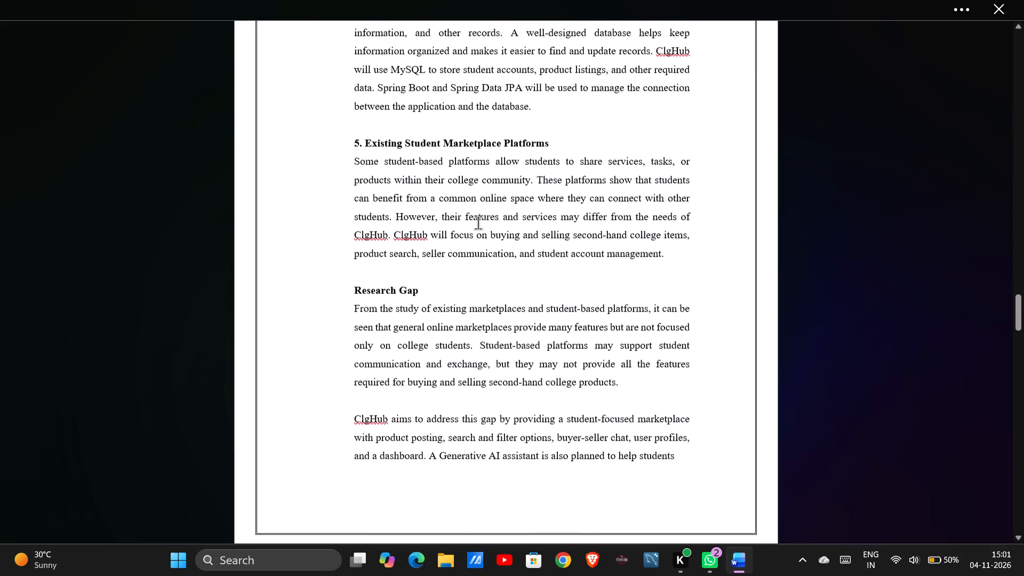
scroll(478, 222, "down", 3)
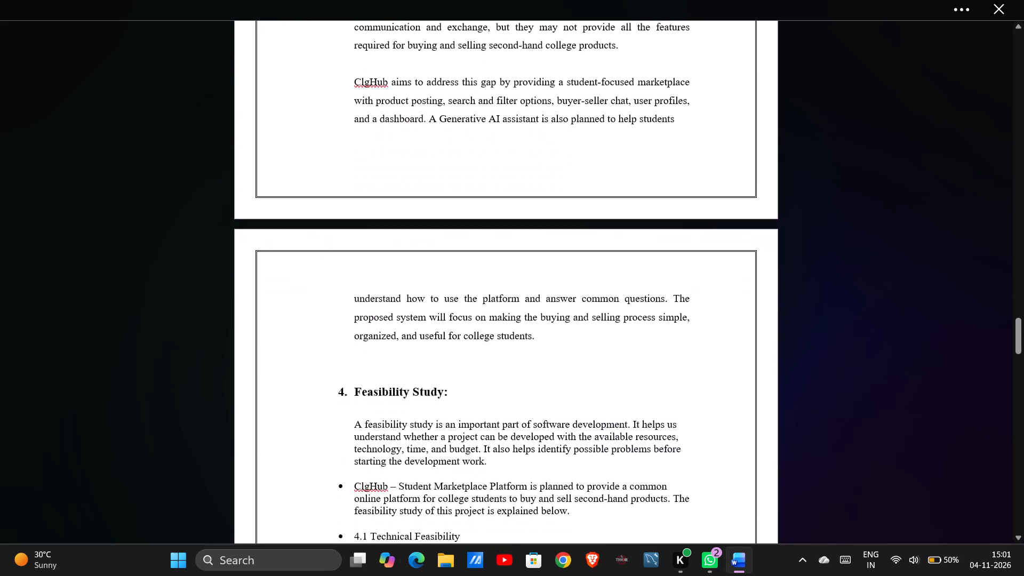
scroll(478, 222, "down", 2)
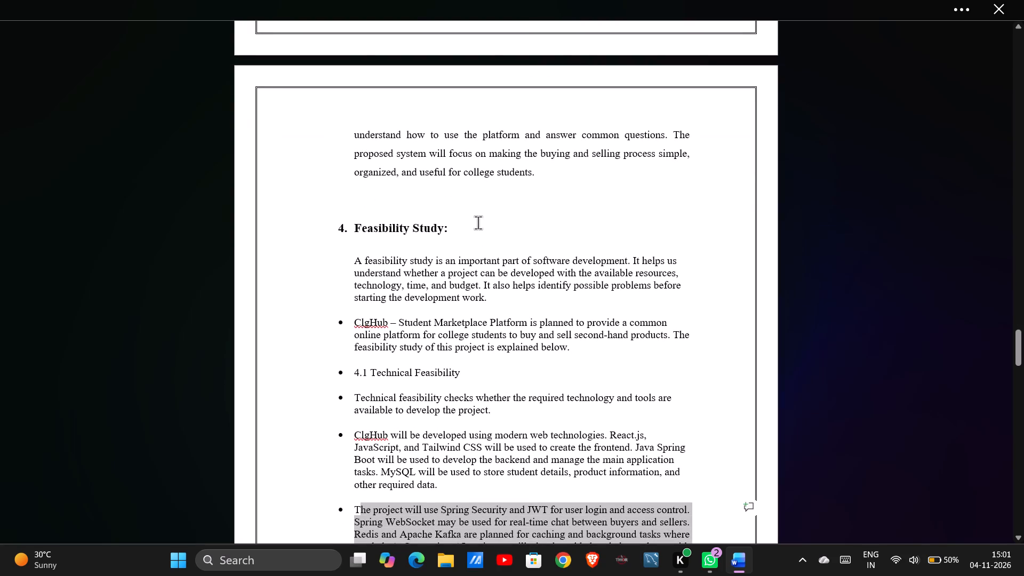
Justify the entire Feasibility Study body, from "A feasibility study is an important part" through the end of section 4.6.
left_click_drag(353, 261, 408, 398)
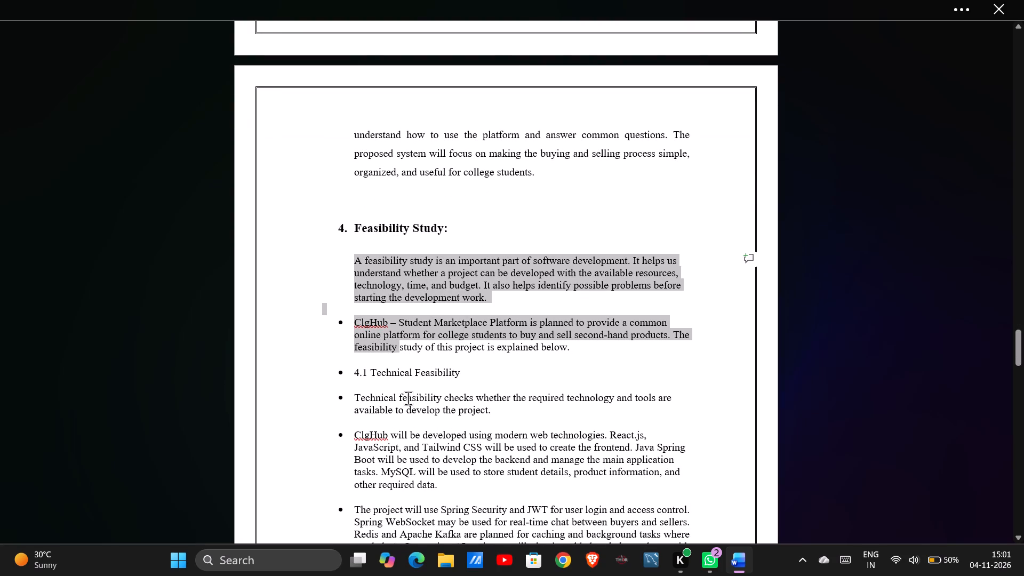
left_click_drag(408, 398, 475, 567)
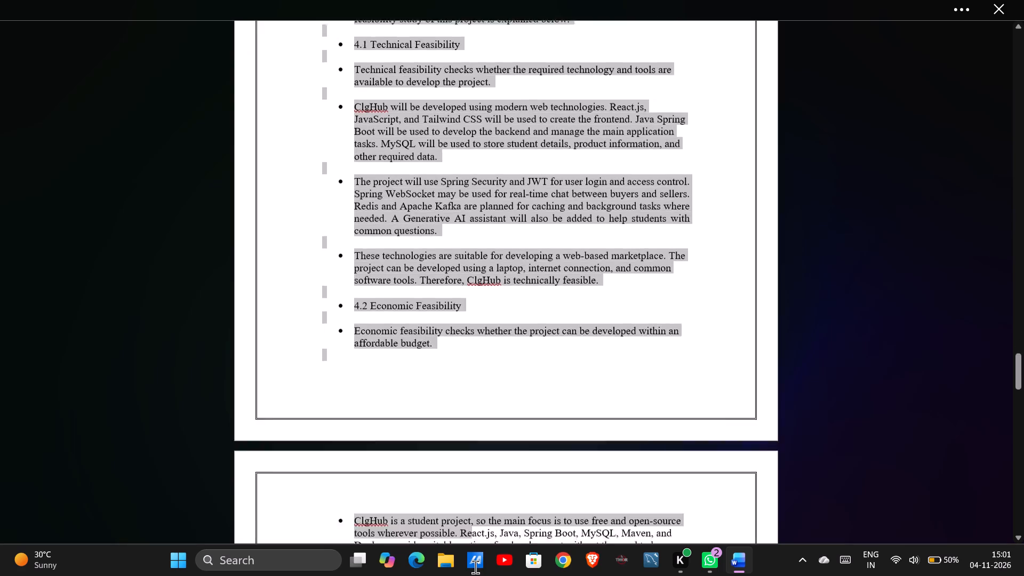
left_click_drag(475, 567, 497, 522)
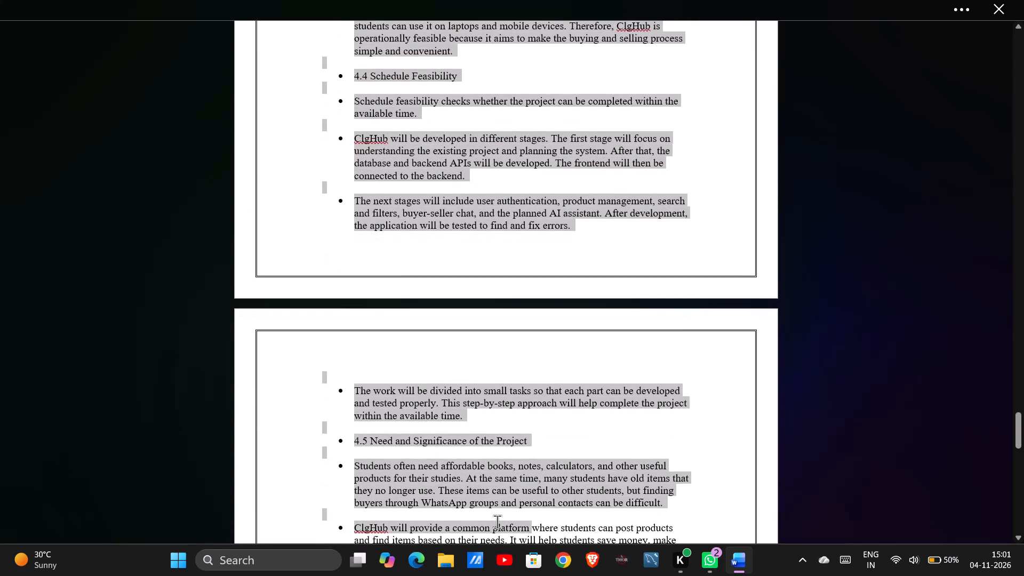
left_click_drag(497, 522, 507, 541)
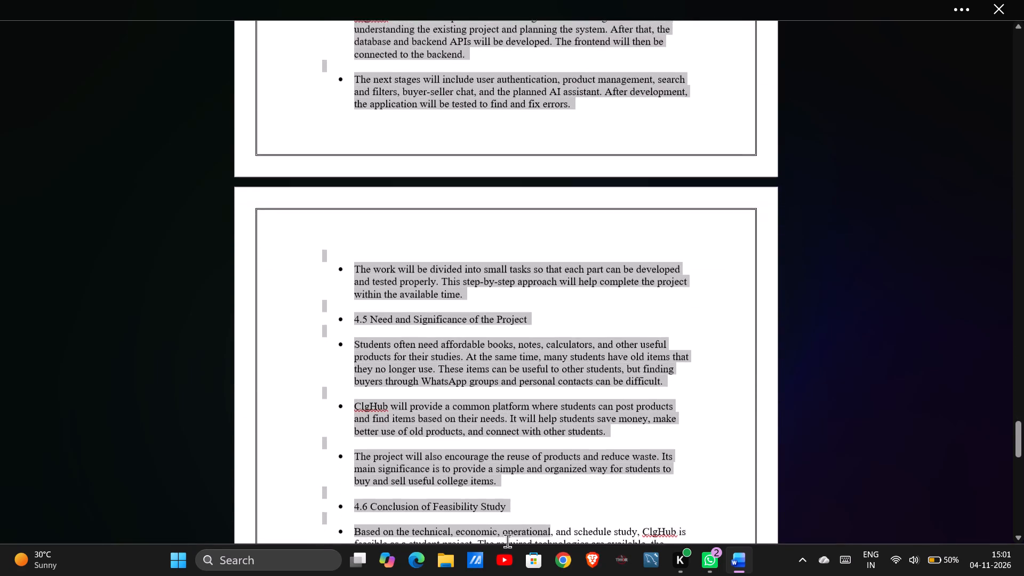
left_click_drag(507, 541, 625, 427)
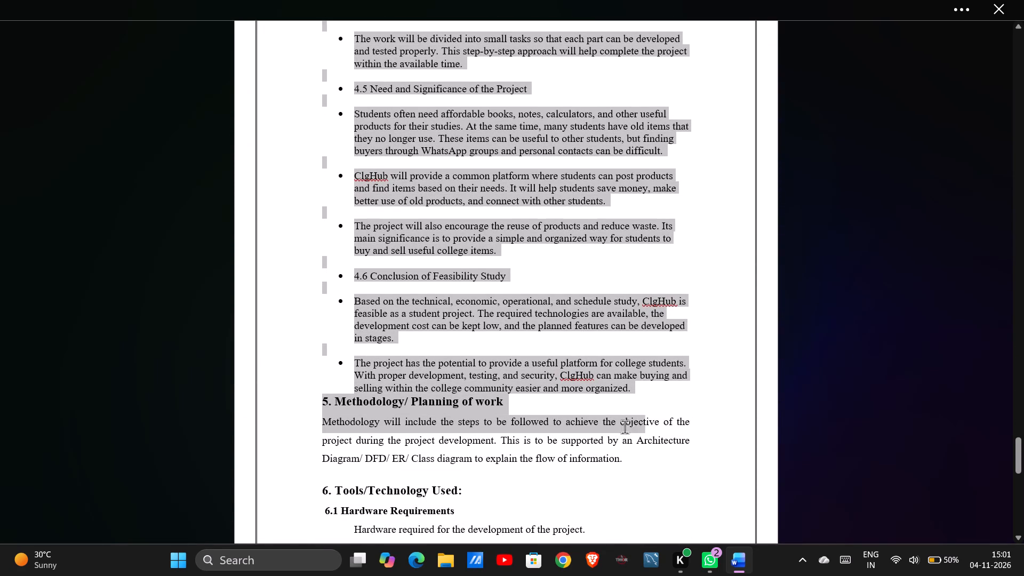
left_click_drag(625, 427, 636, 385)
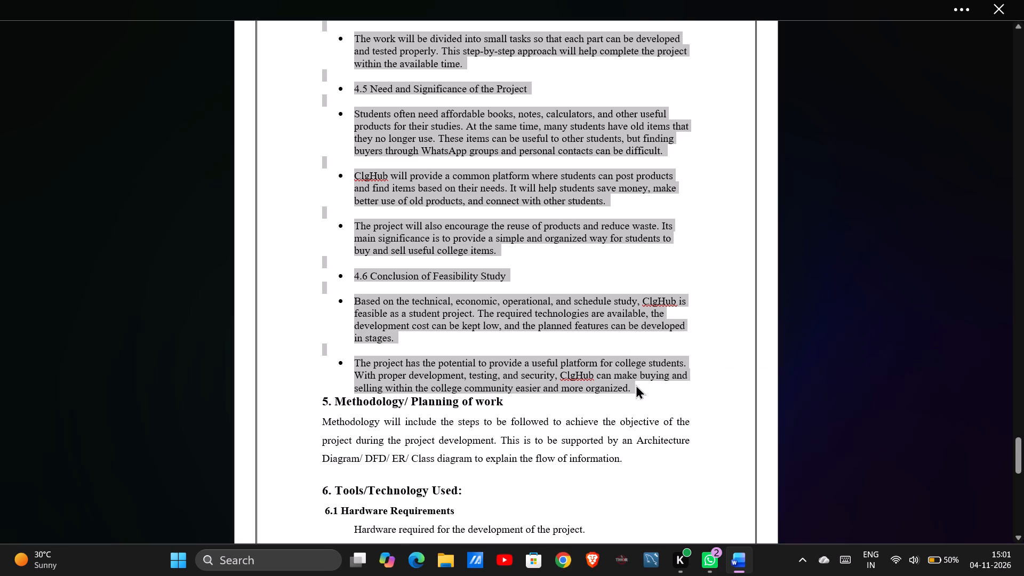
key("ctrl+j")
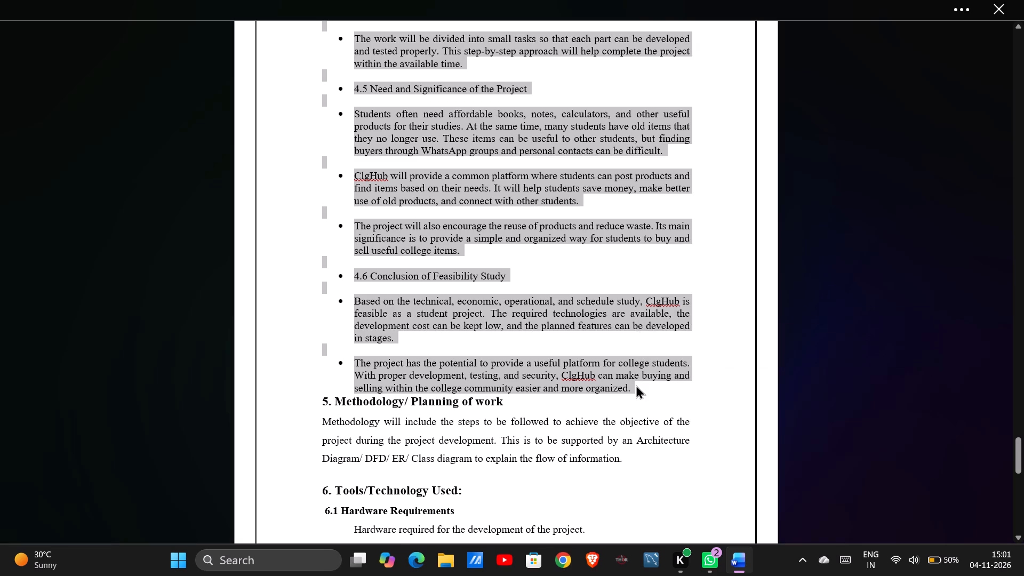
left_click(588, 286)
Check the alignment of the Feasibility Study text from section 4.5 back up to the section heading.
scroll(588, 286, "up", 4)
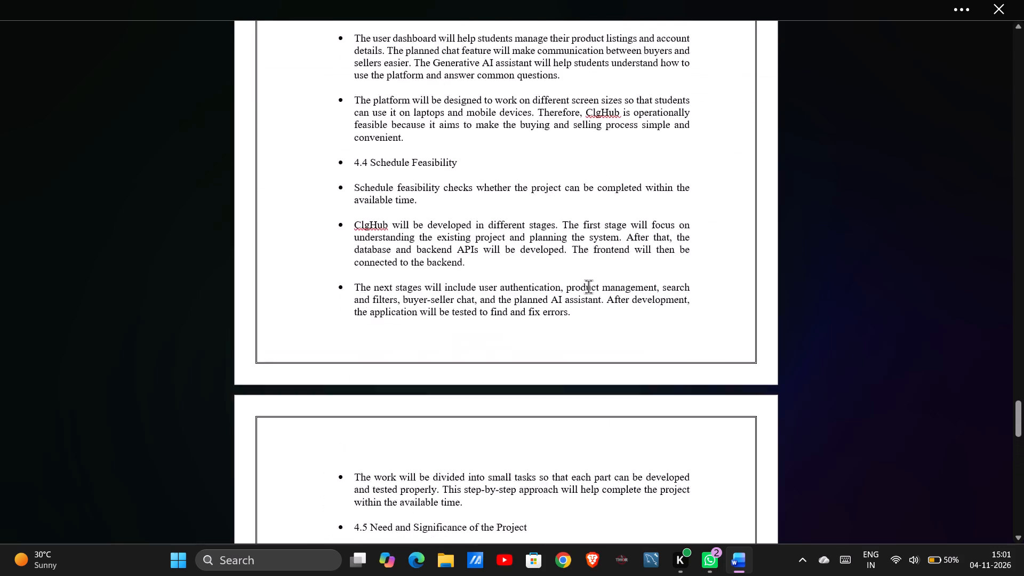
scroll(588, 286, "up", 4)
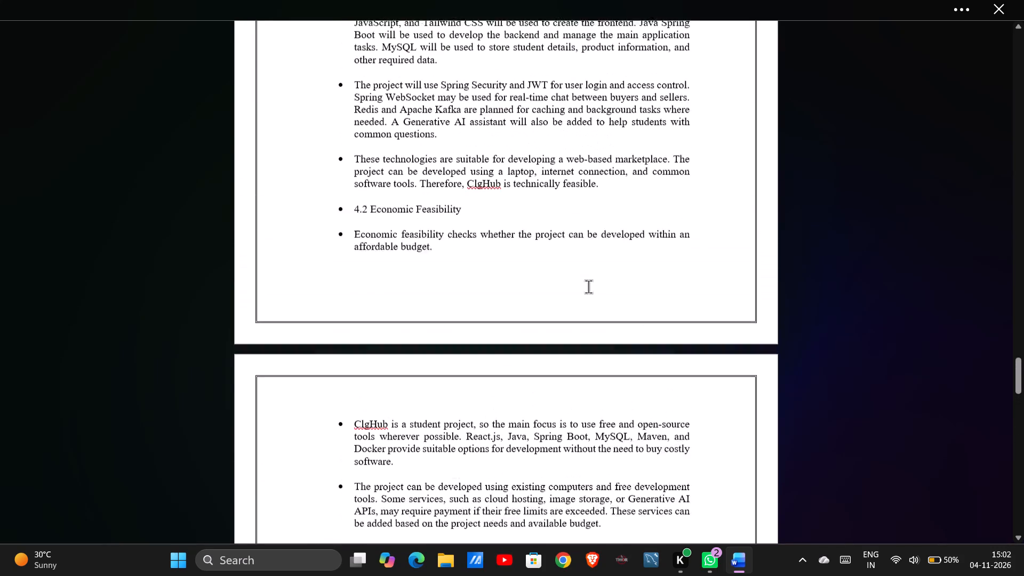
scroll(588, 286, "up", 3)
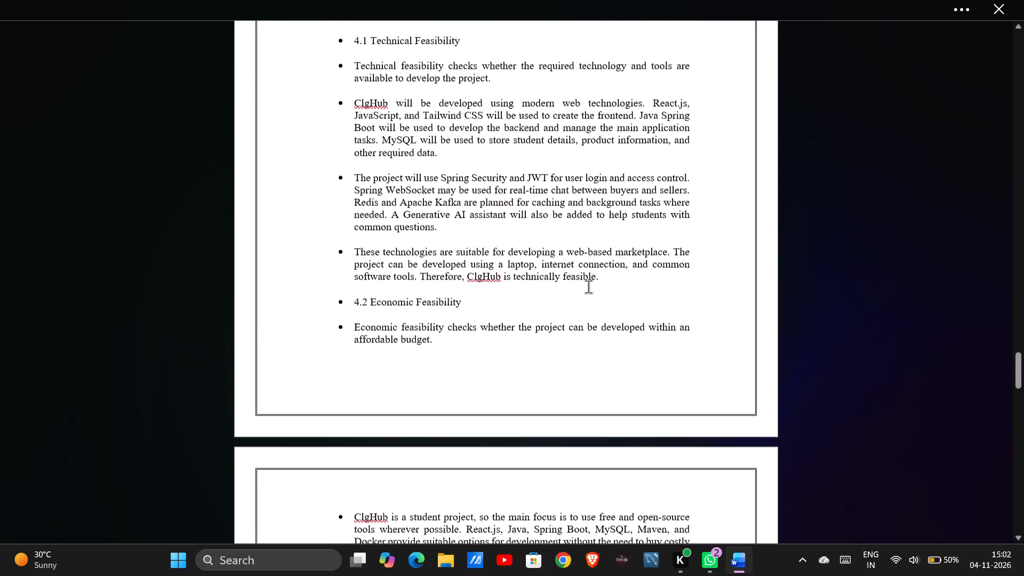
scroll(588, 286, "up", 4)
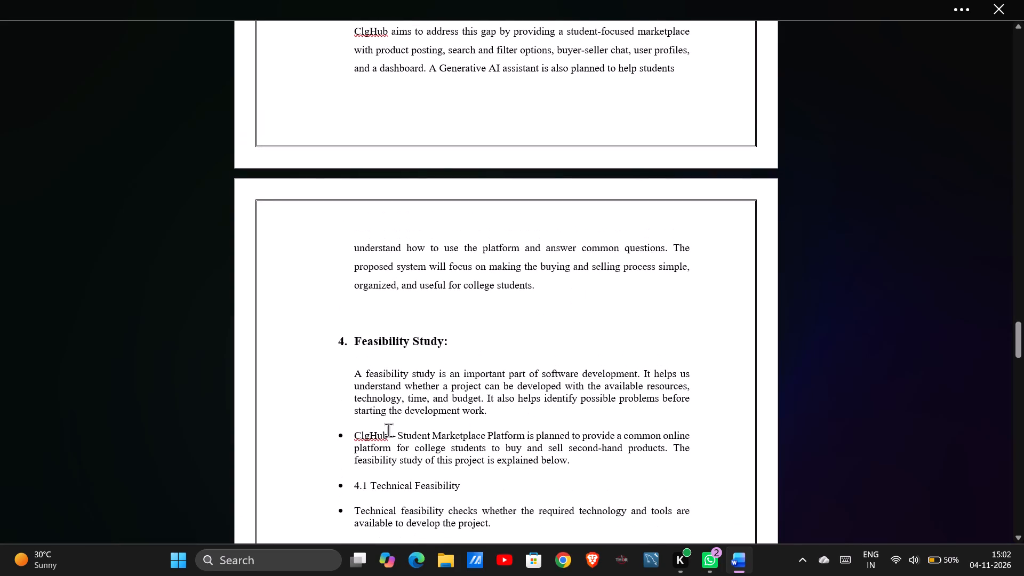
Remove the bullet from the "ClgHub – Student Marketplace Platform is planned" paragraph in the Feasibility Study introduction.
left_click(352, 439)
key("BackSpace")
Remove the bullet from the "4.1 Technical Feasibility" heading and make the heading bold.
scroll(352, 439, "down", 1)
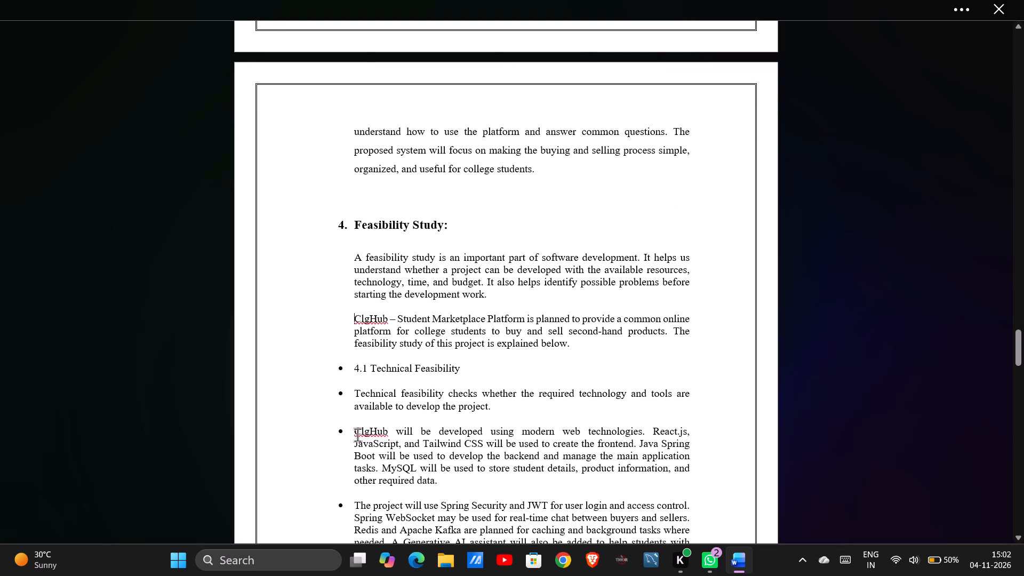
left_click_drag(351, 368, 362, 366)
left_click(350, 365)
key("BackSpace")
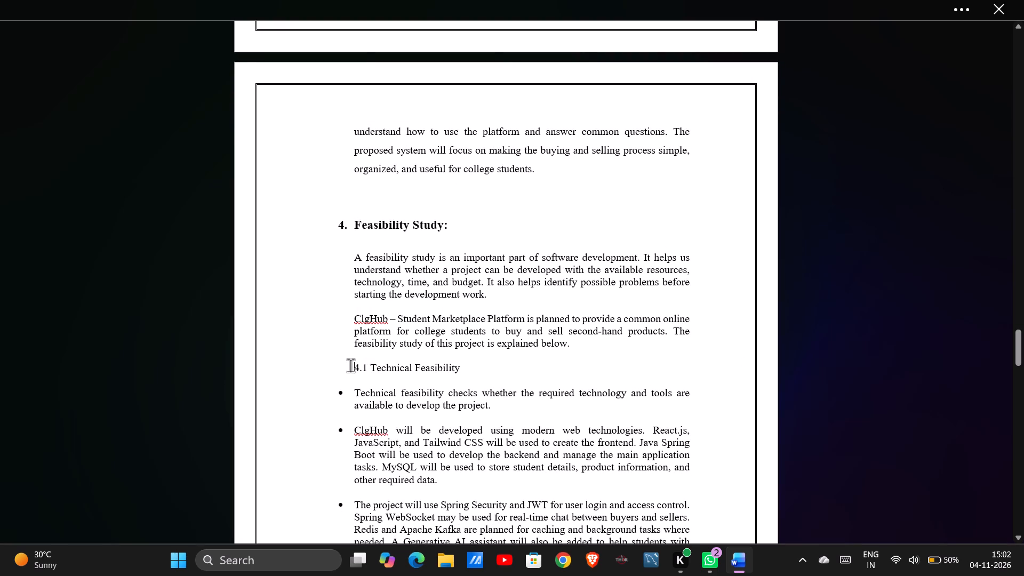
left_click_drag(354, 365, 434, 364)
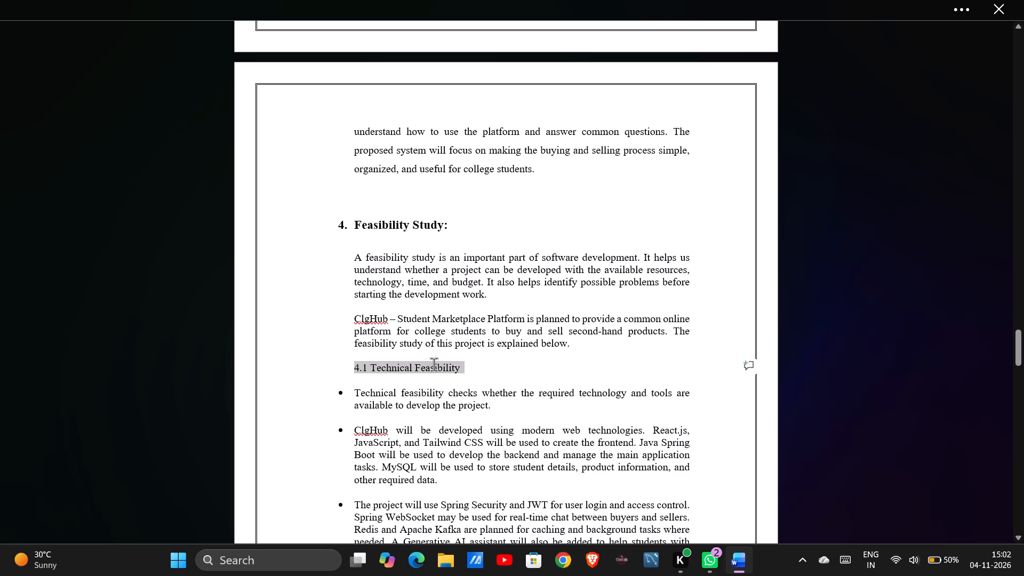
left_click_drag(434, 364, 443, 365)
key("shift+Left")
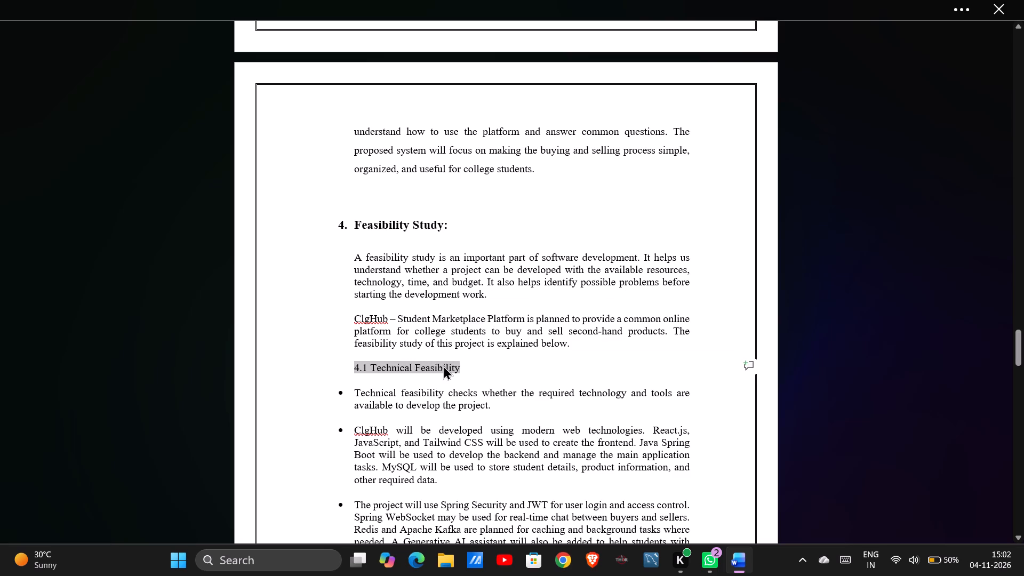
right_click(443, 365)
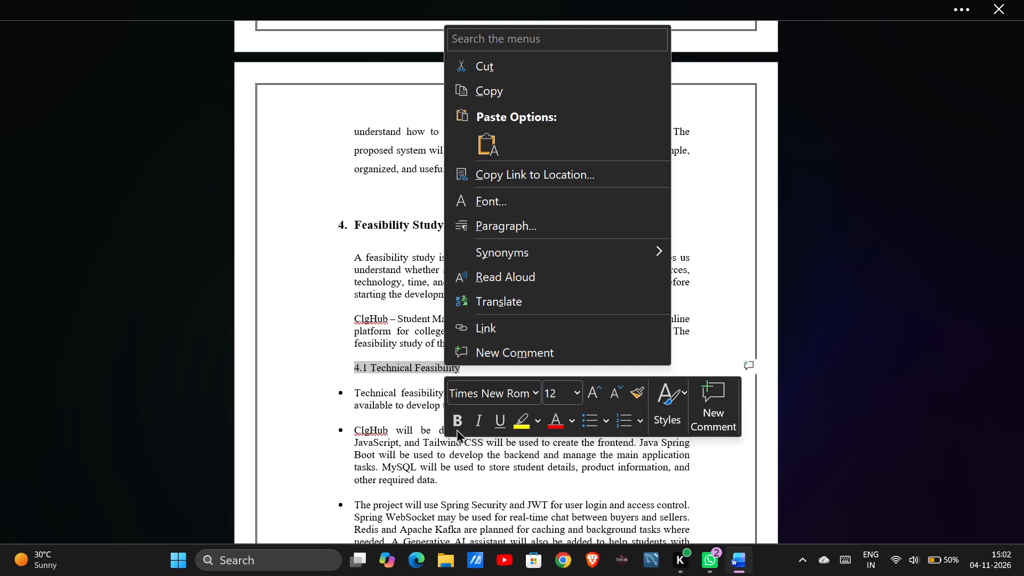
left_click(457, 429)
left_click(477, 359)
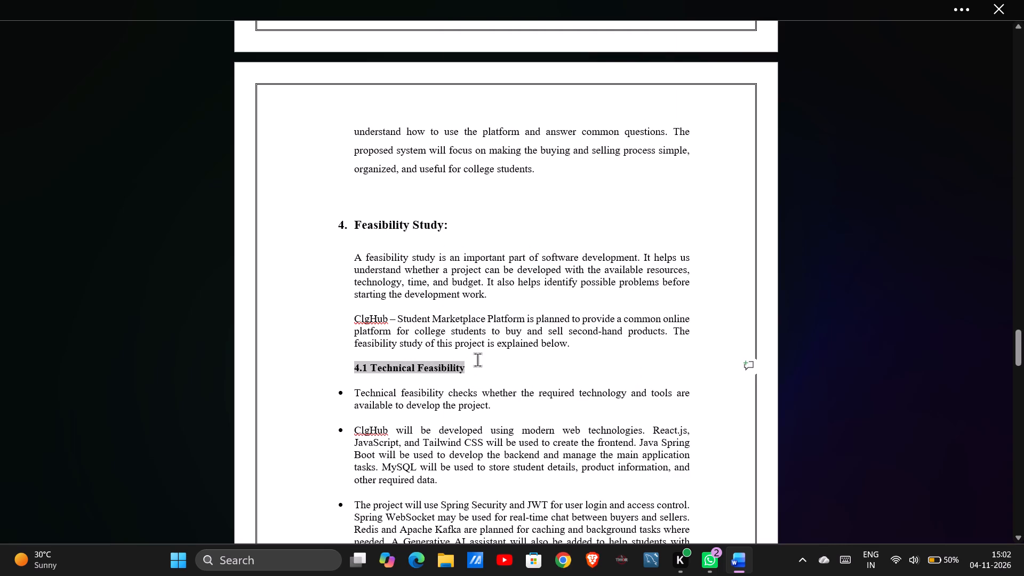
Remove the bullet from the "4.2 Economic Feasibility" heading and make the heading bold.
scroll(477, 359, "down", 1)
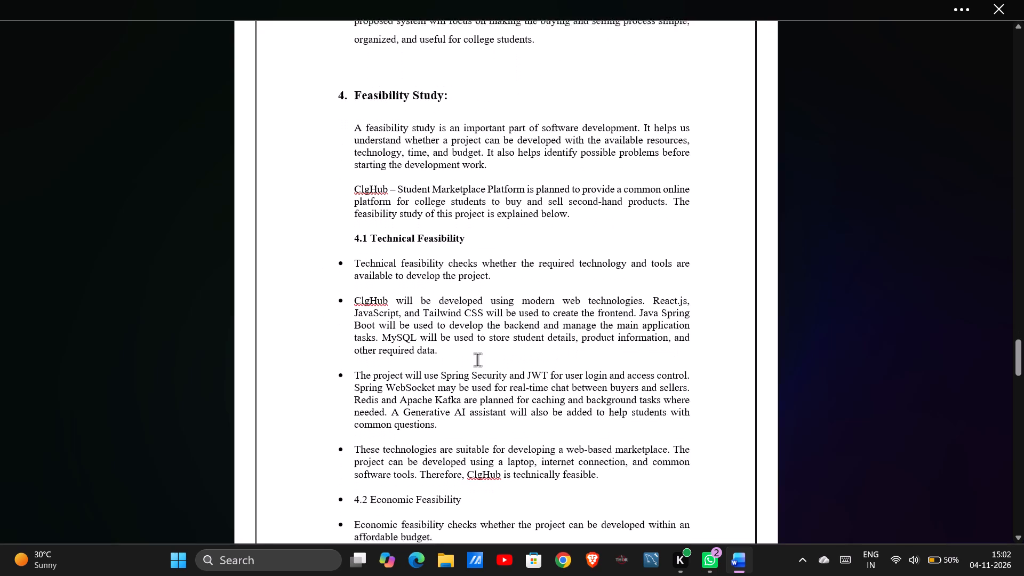
scroll(477, 359, "down", 1)
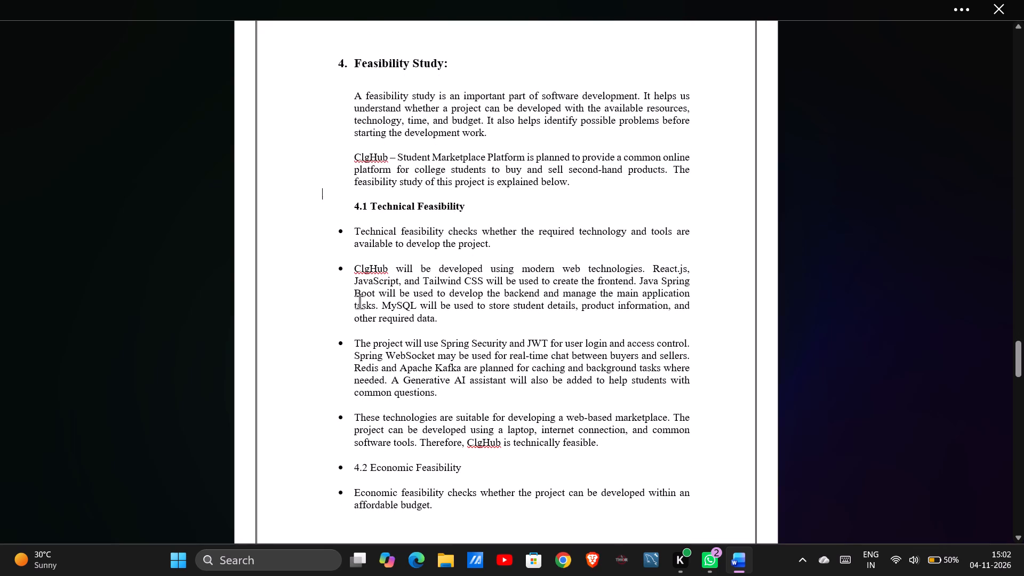
scroll(359, 302, "down", 1)
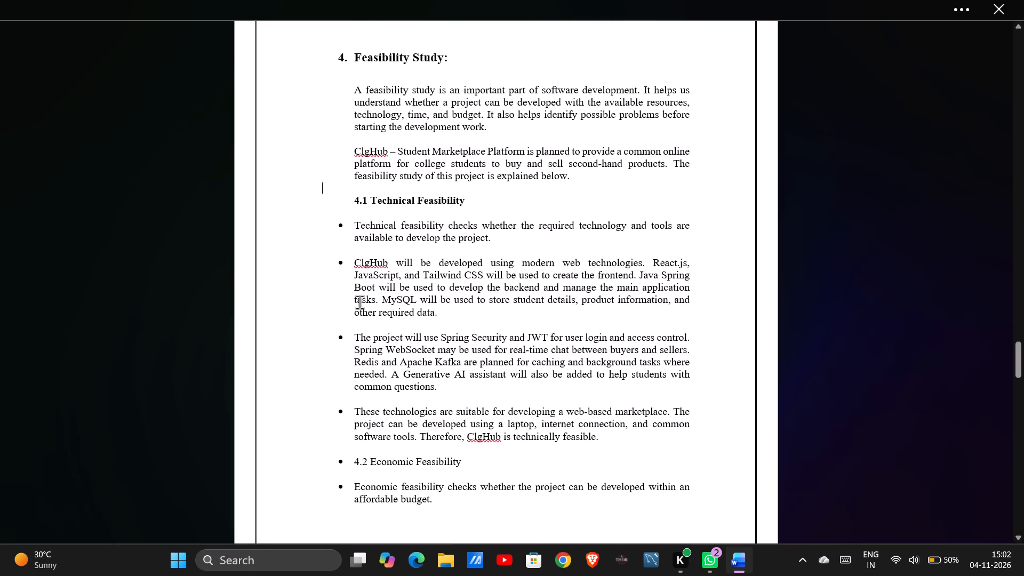
scroll(359, 302, "down", 1)
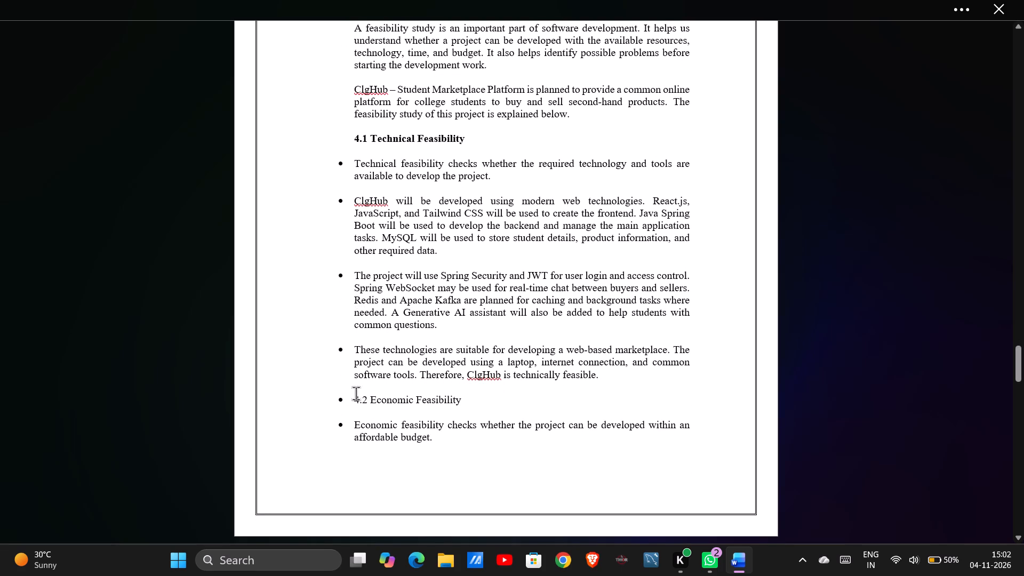
left_click(354, 396)
key("BackSpace")
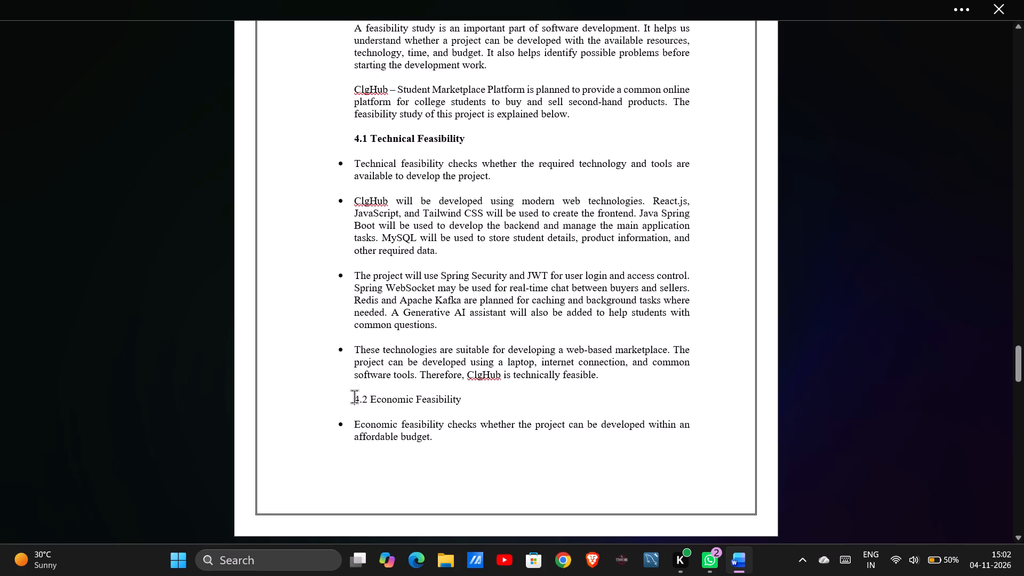
left_click_drag(354, 396, 443, 397)
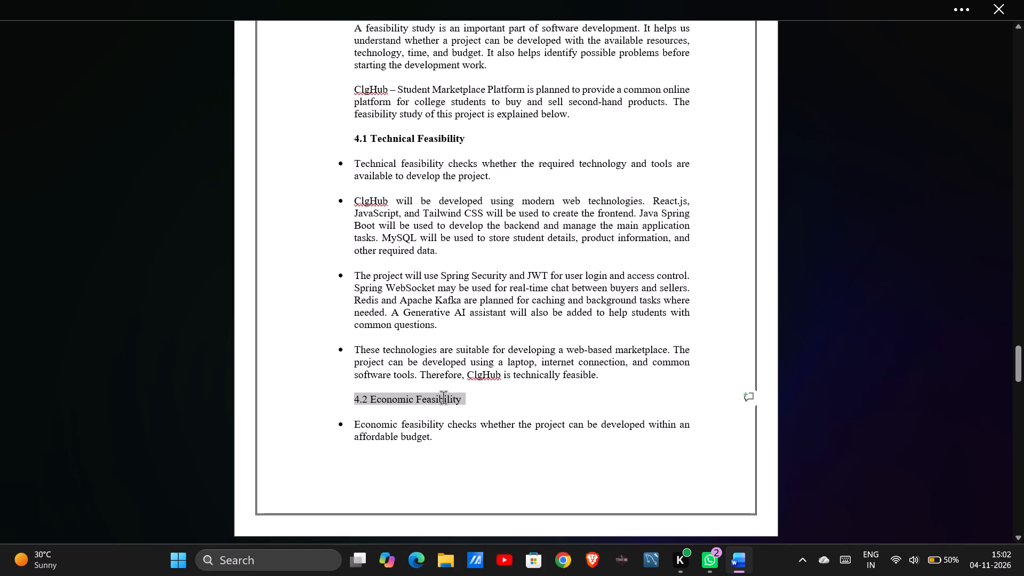
left_click_drag(443, 397, 444, 397)
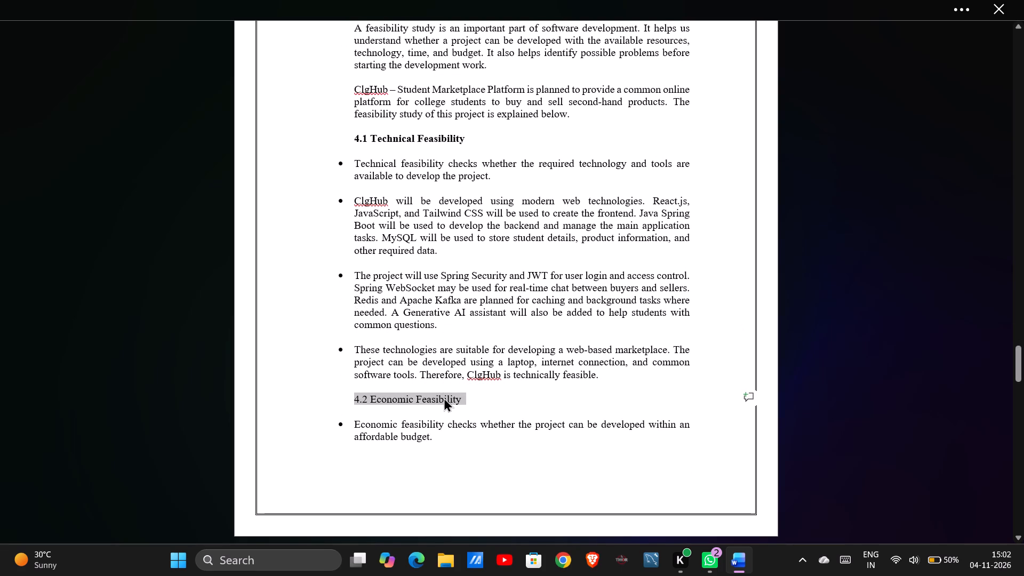
key("shift+Left")
right_click(444, 397)
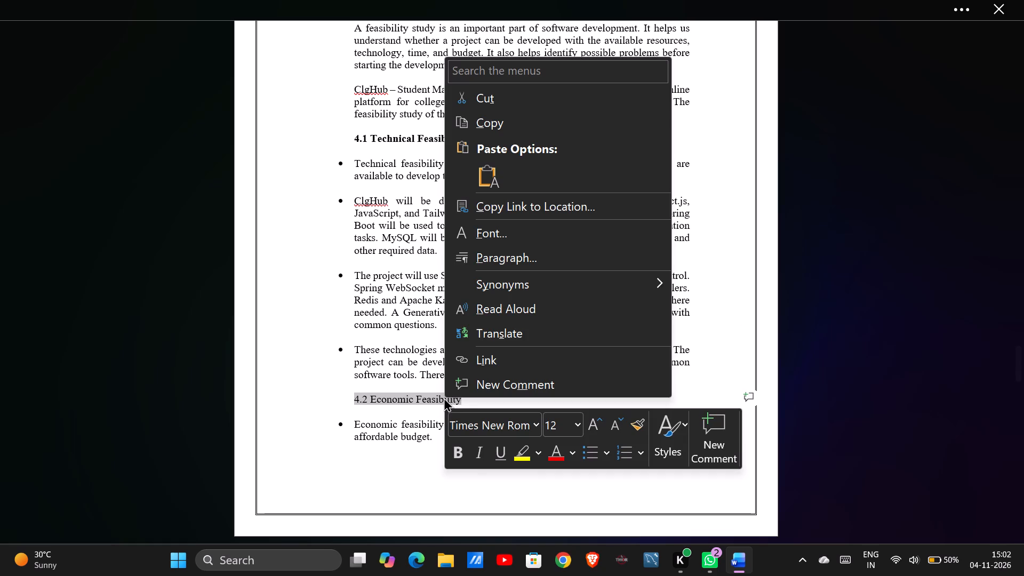
left_click(452, 445)
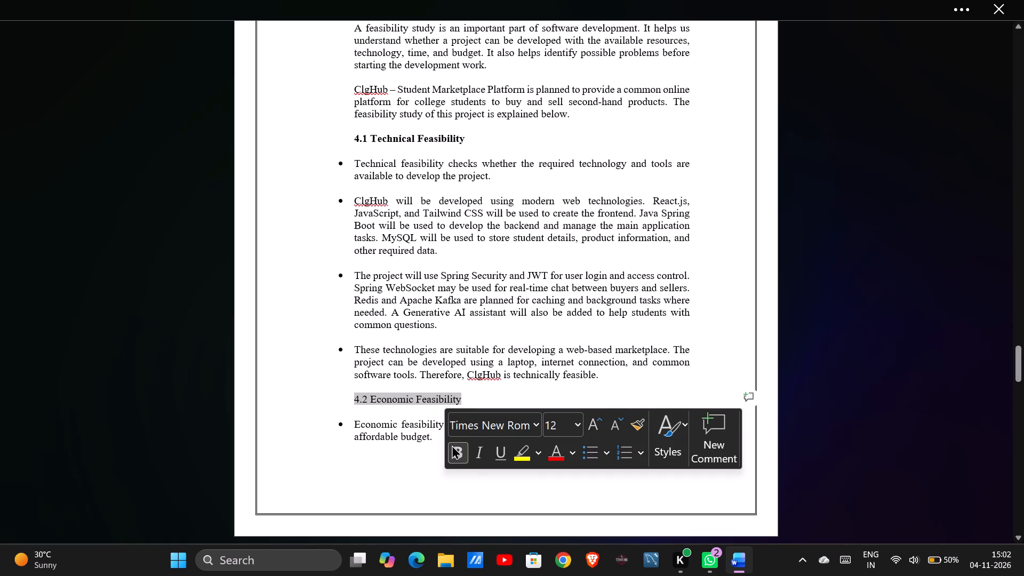
left_click(531, 383)
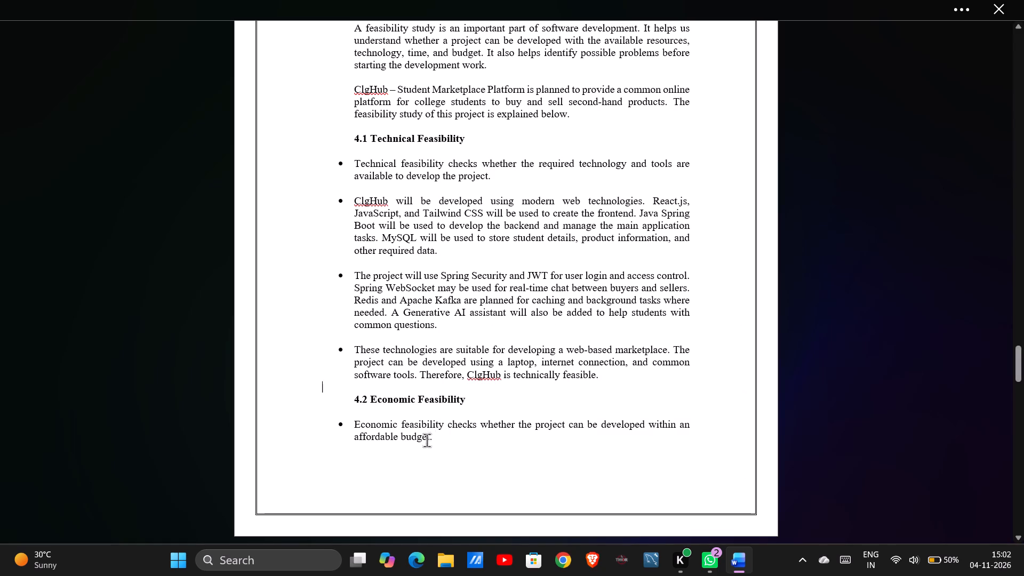
Insert a page break below the "Economic feasibility checks" paragraph and remove the extra blank line before the next bullet.
left_click(363, 449)
left_click(270, 3)
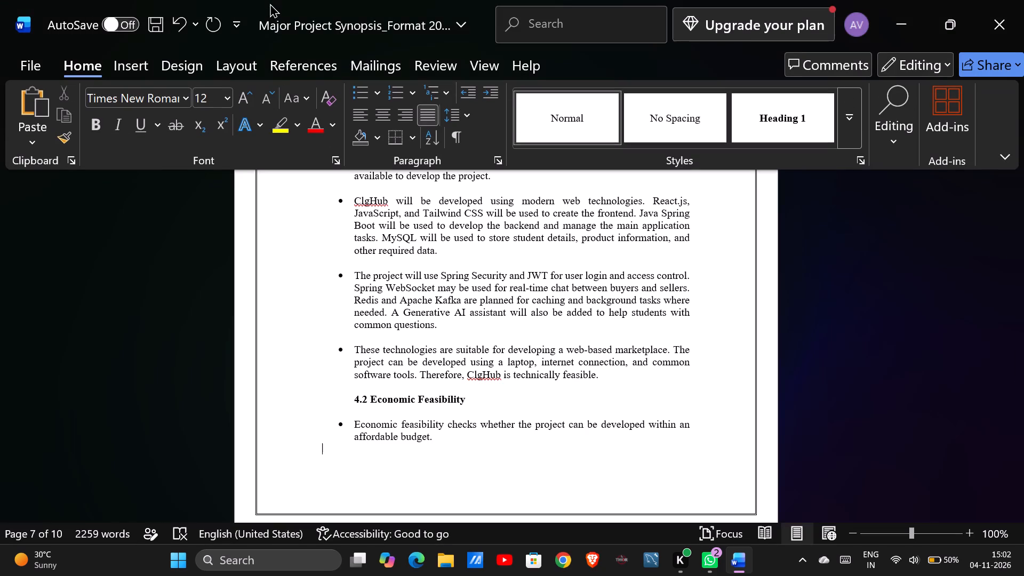
left_click(227, 62)
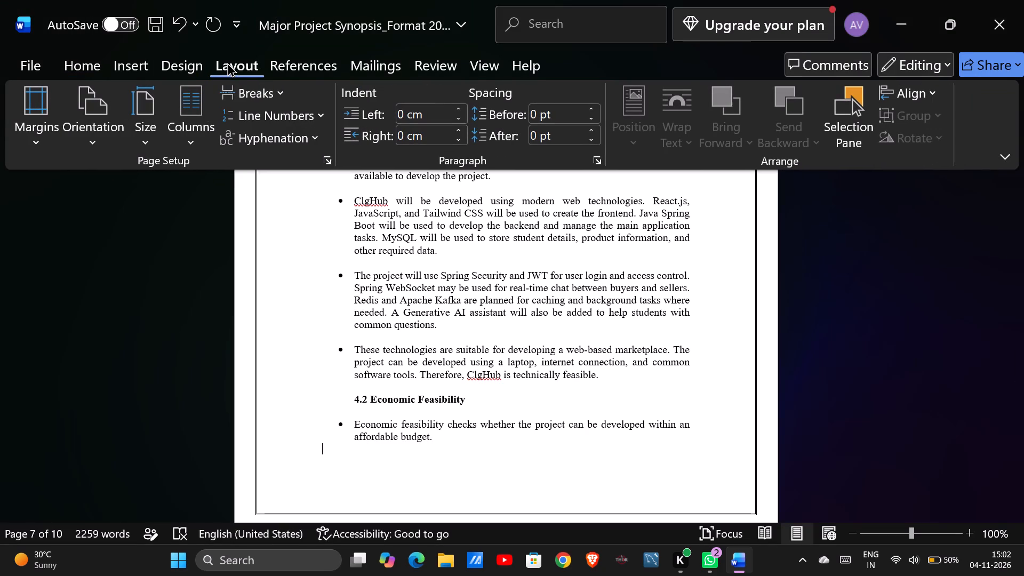
left_click(242, 97)
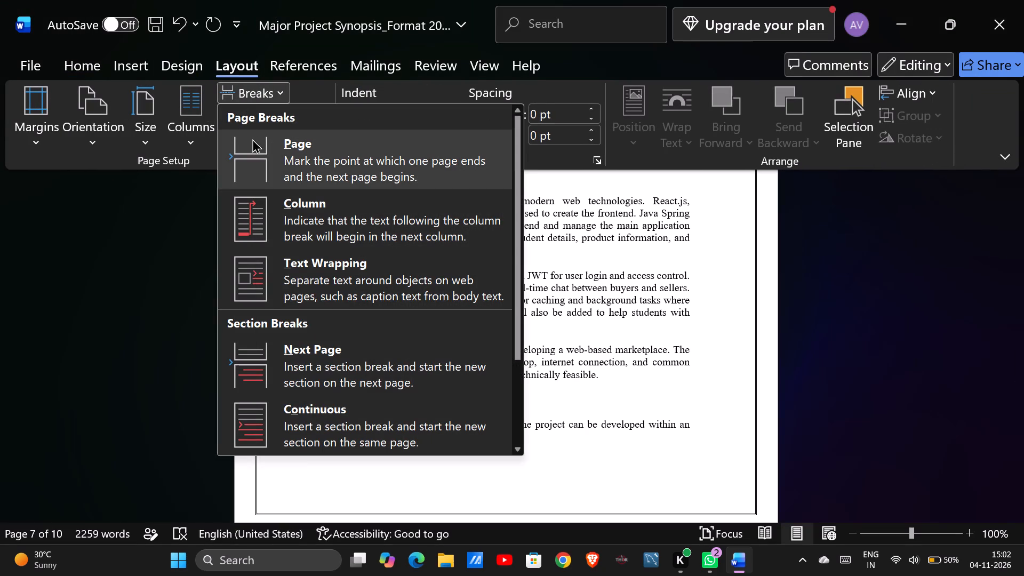
left_click(252, 140)
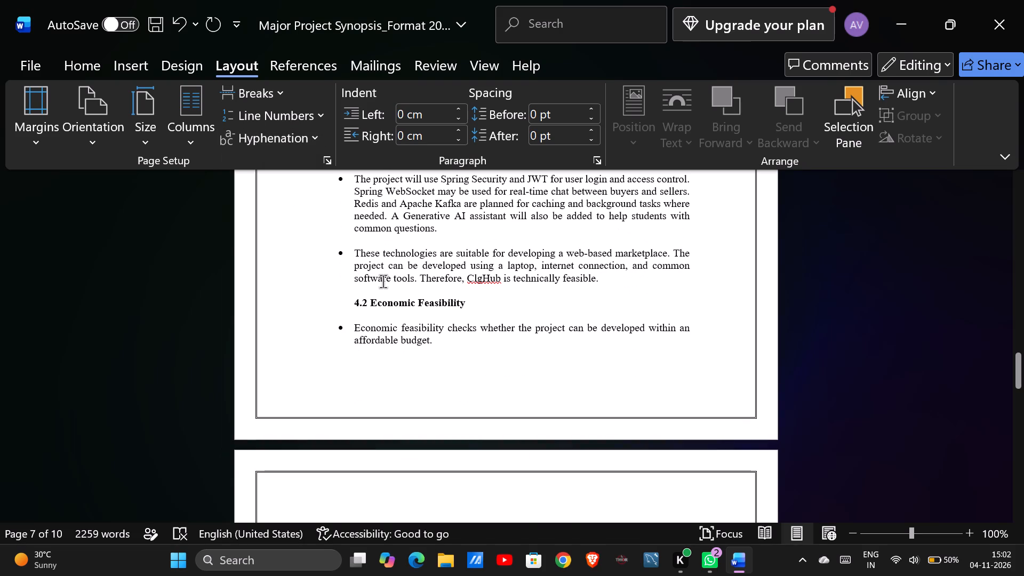
scroll(383, 281, "down", 2)
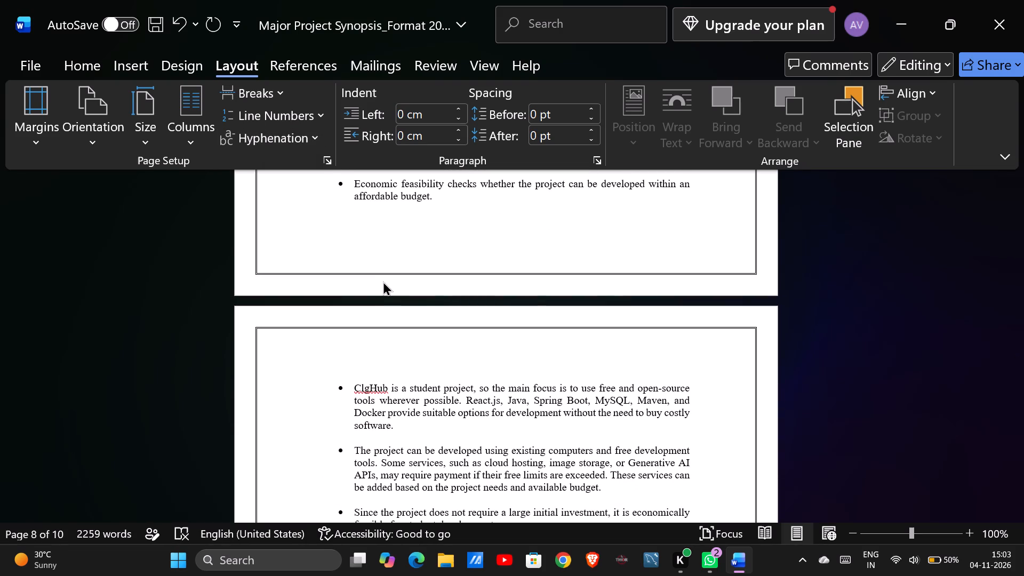
key("BackSpace")
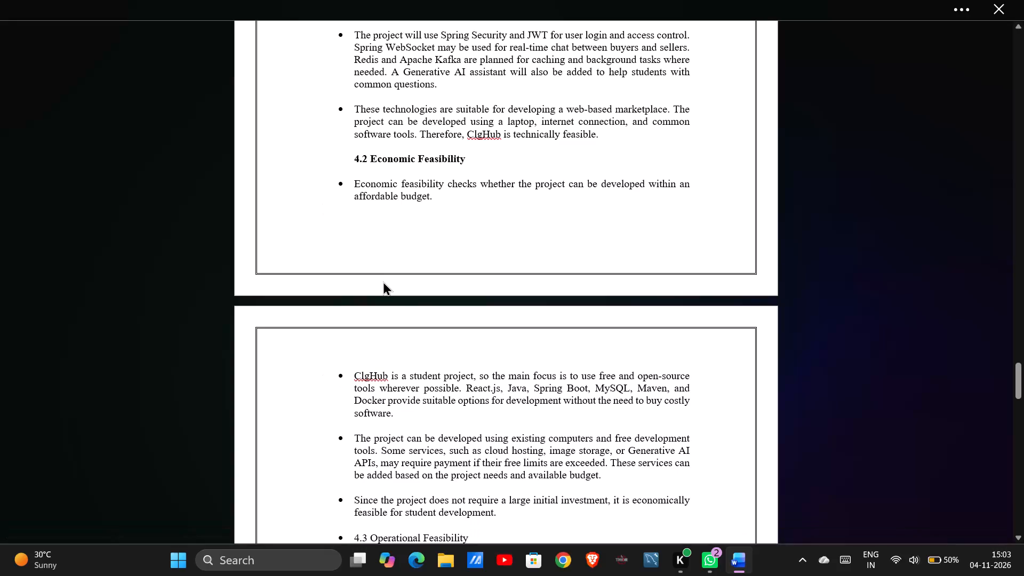
Remove the bullet from the "4.3 Operational Feasibility" heading and make the heading bold.
scroll(383, 281, "down", 1)
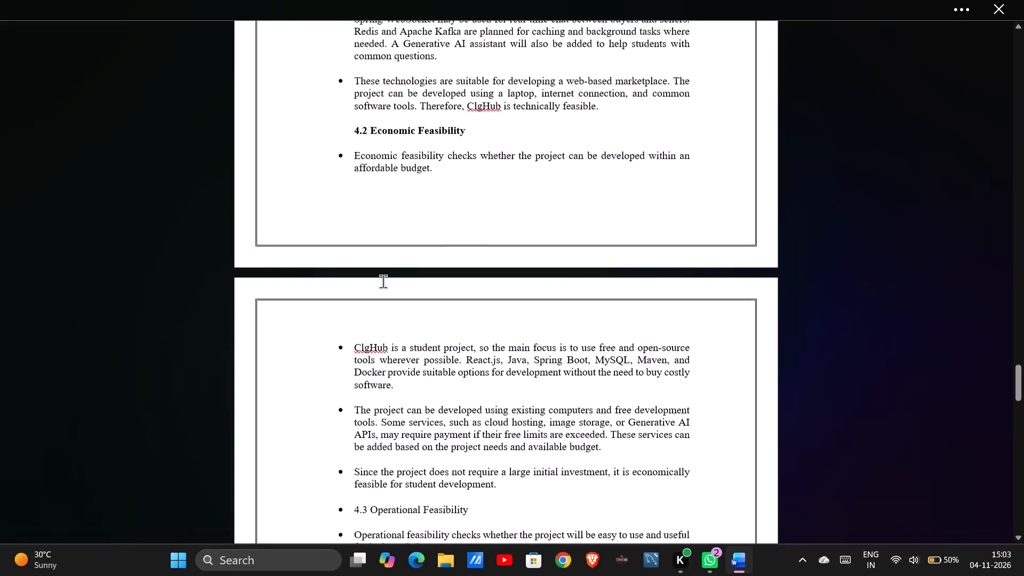
scroll(383, 281, "down", 1)
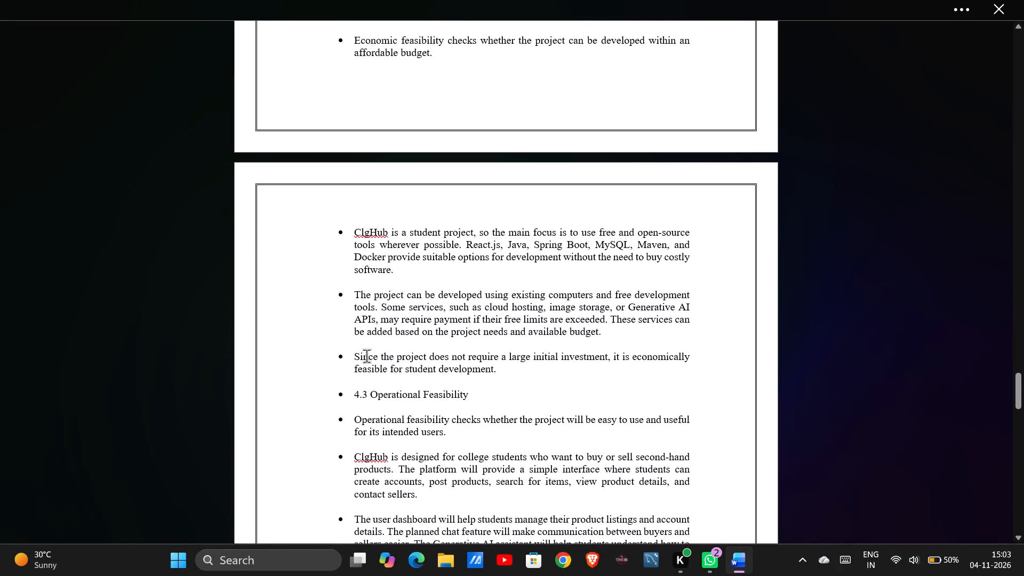
left_click(350, 393)
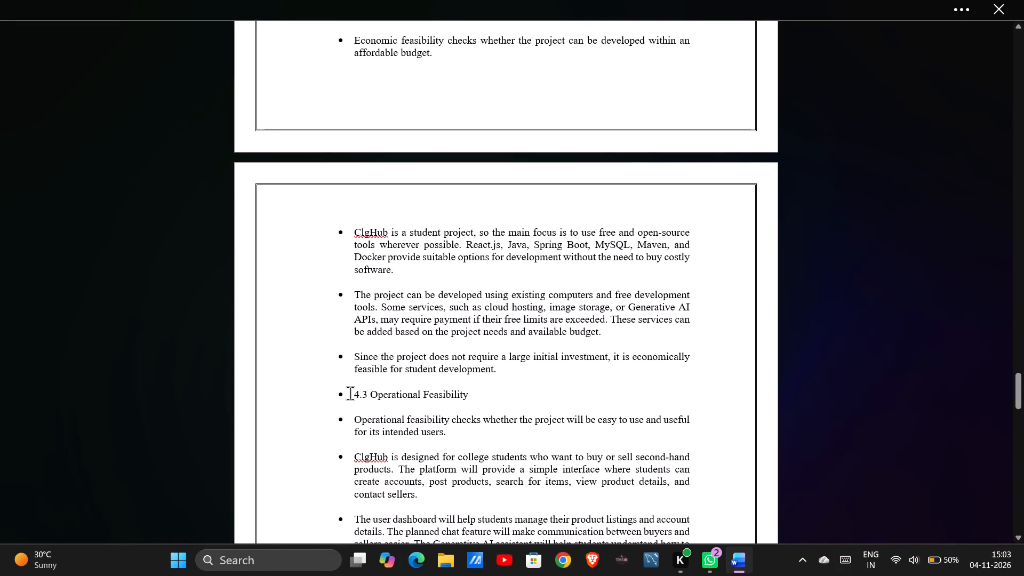
key("BackSpace")
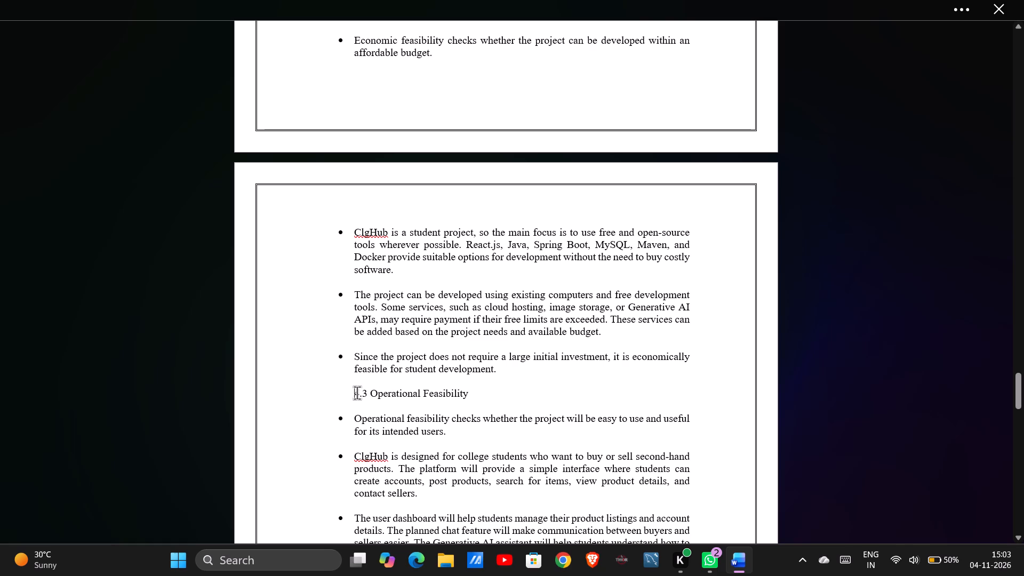
left_click_drag(352, 394, 450, 397)
key("shift+Left")
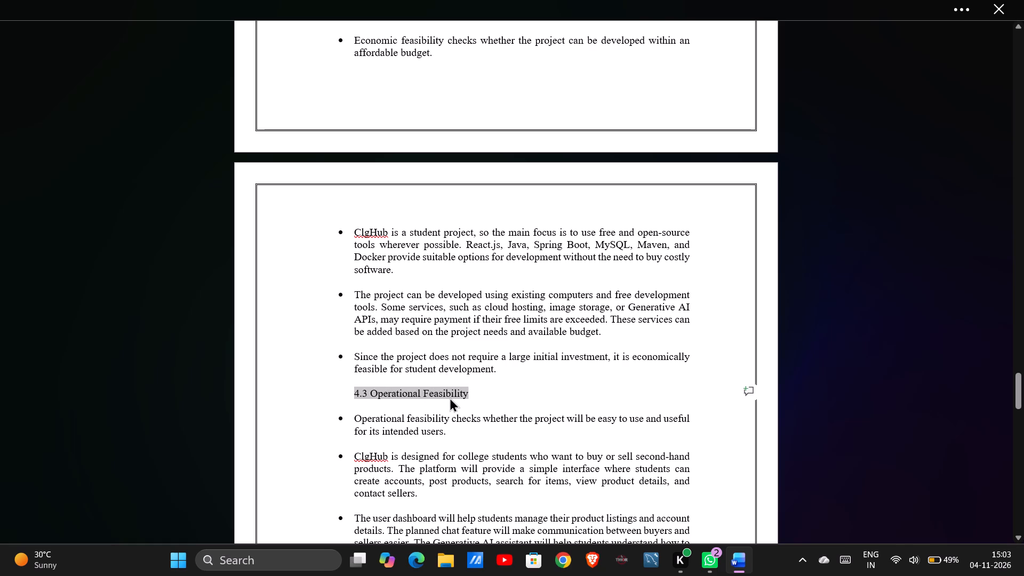
right_click(444, 391)
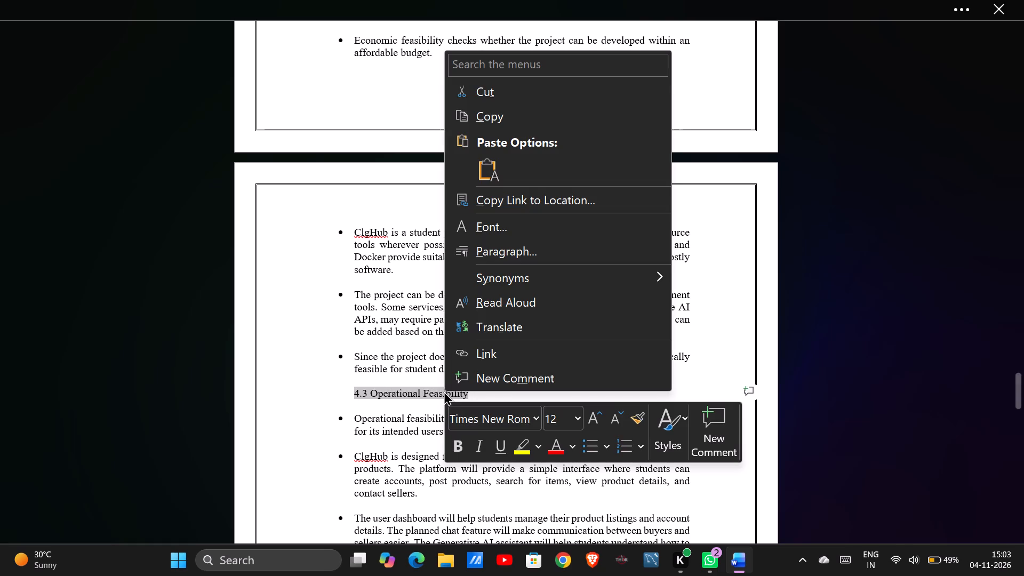
left_click(458, 441)
left_click(499, 389)
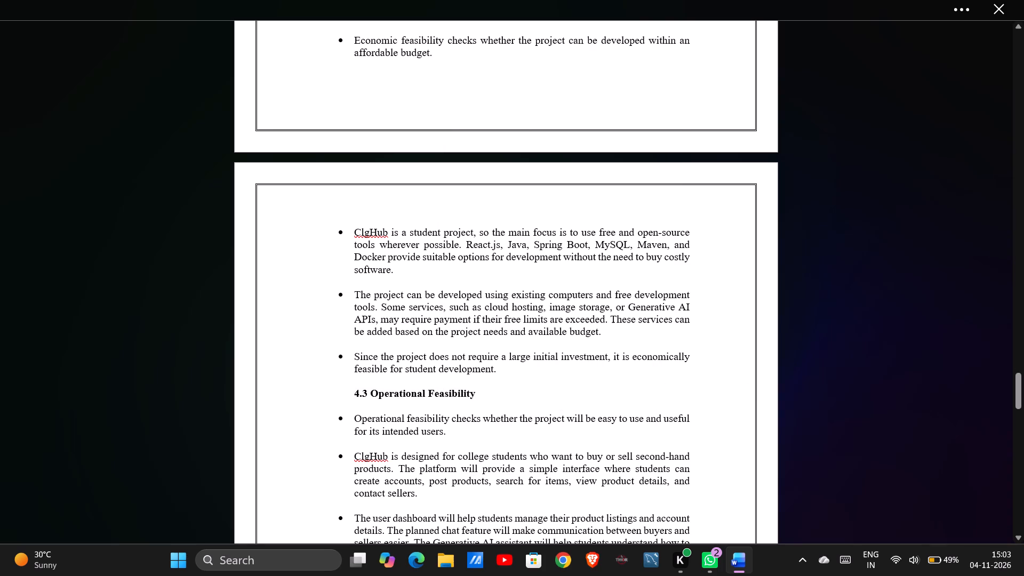
Remove the bullet from the "4.4 Schedule Feasibility" heading and make the heading bold.
scroll(451, 412, "down", 1)
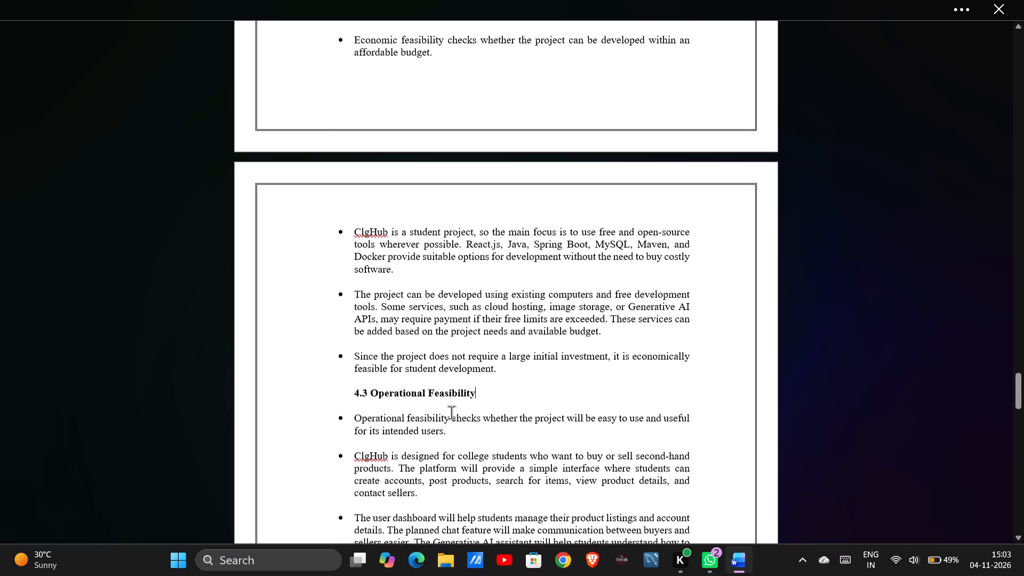
scroll(451, 412, "down", 2)
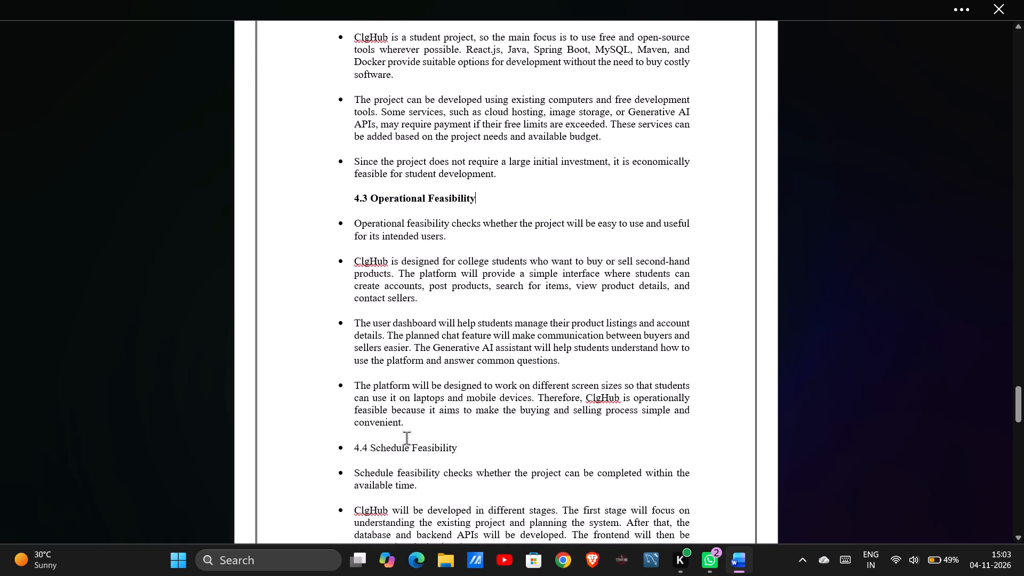
left_click(350, 449)
key("BackSpace")
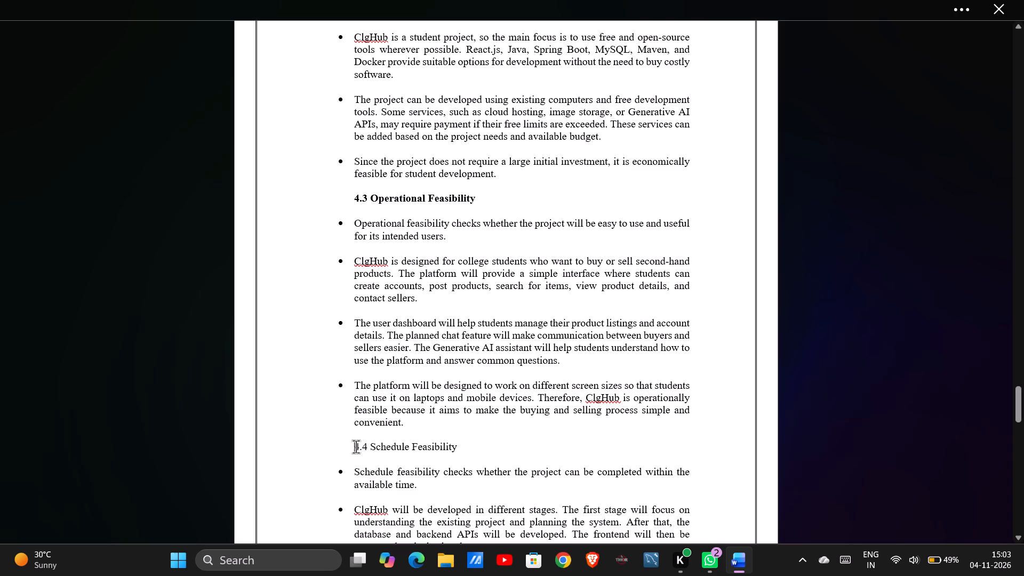
left_click_drag(355, 446, 421, 449)
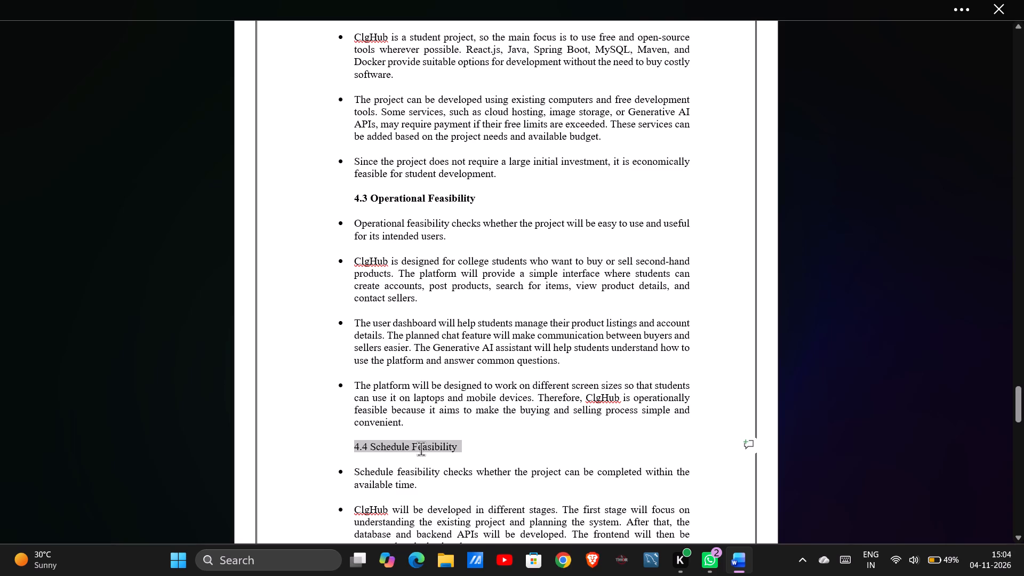
left_click_drag(421, 449, 421, 449)
key("shift+Left")
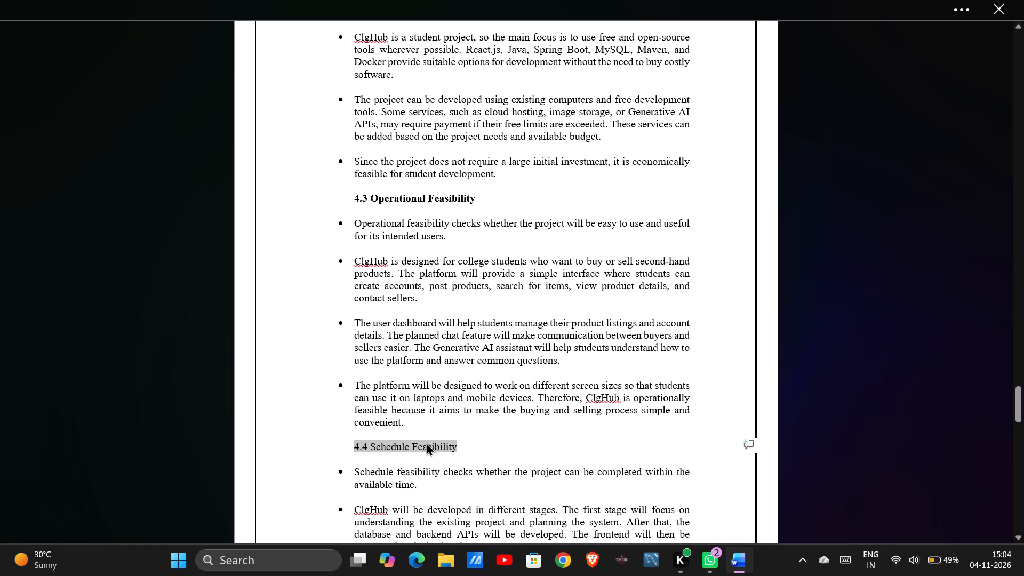
right_click(427, 441)
left_click(443, 498)
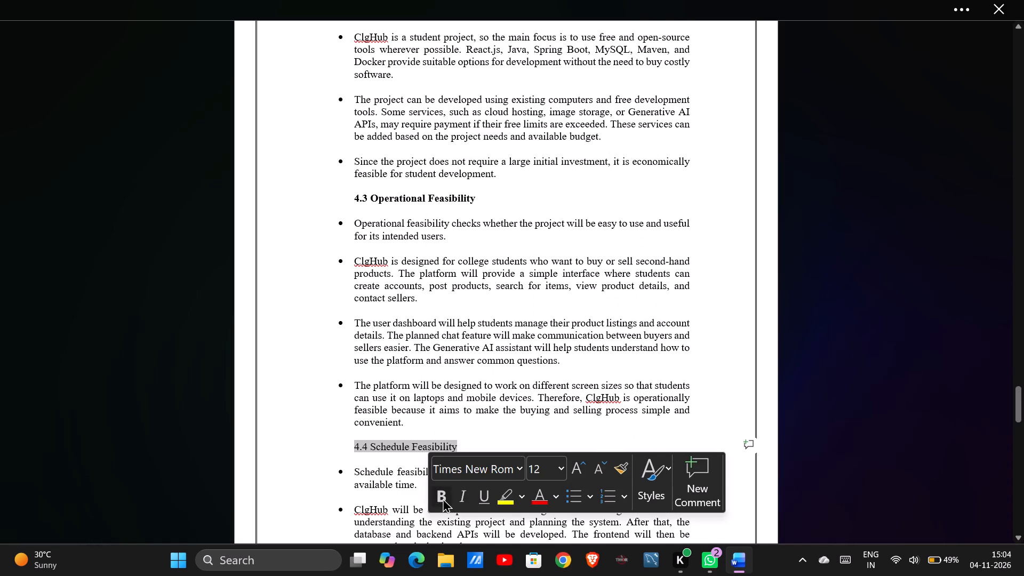
Insert a page break after the "The next stages will include" paragraph and remove the empty bullet line before the next bullet.
scroll(442, 402, "down", 1)
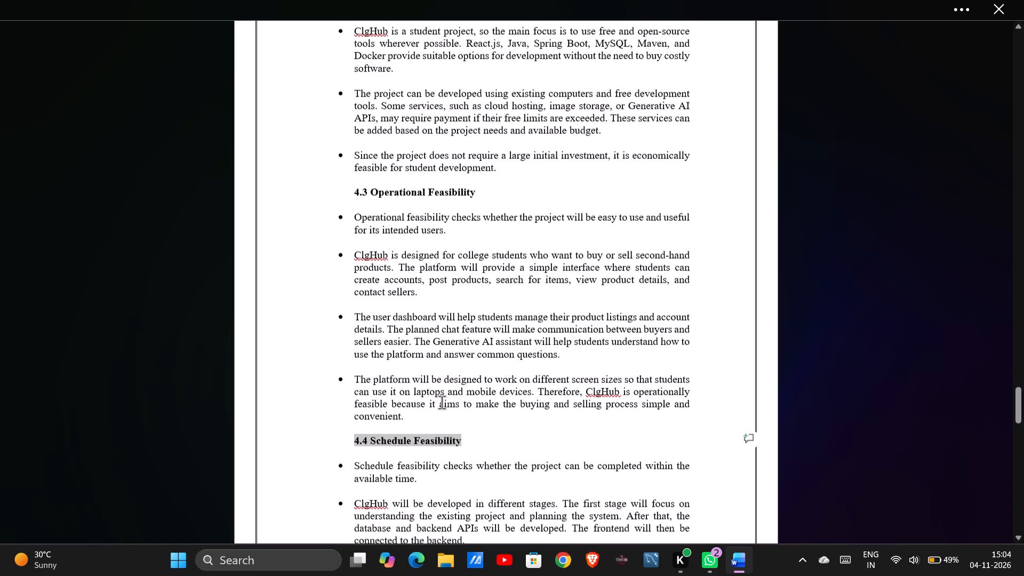
scroll(442, 402, "down", 1)
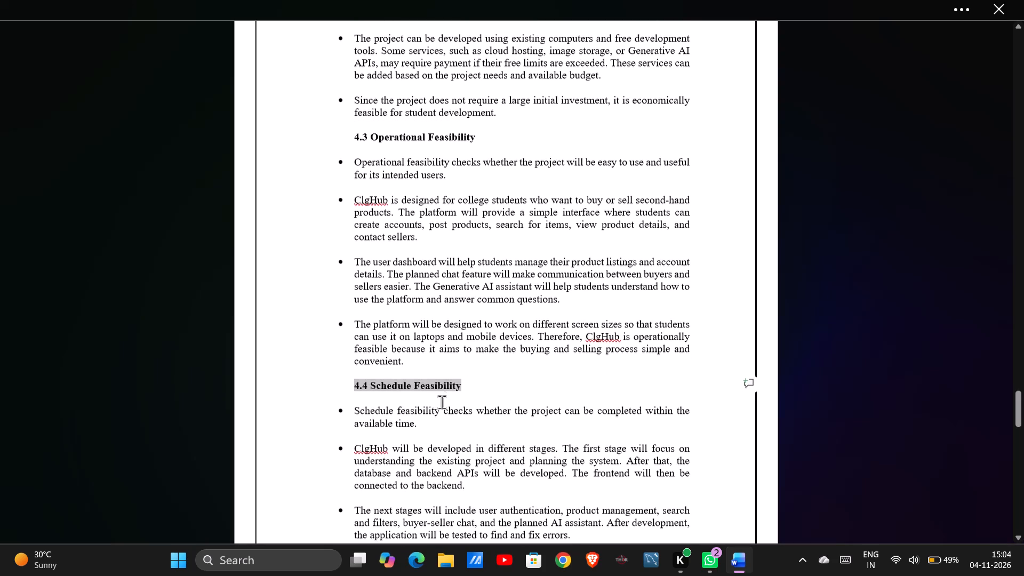
scroll(442, 402, "down", 2)
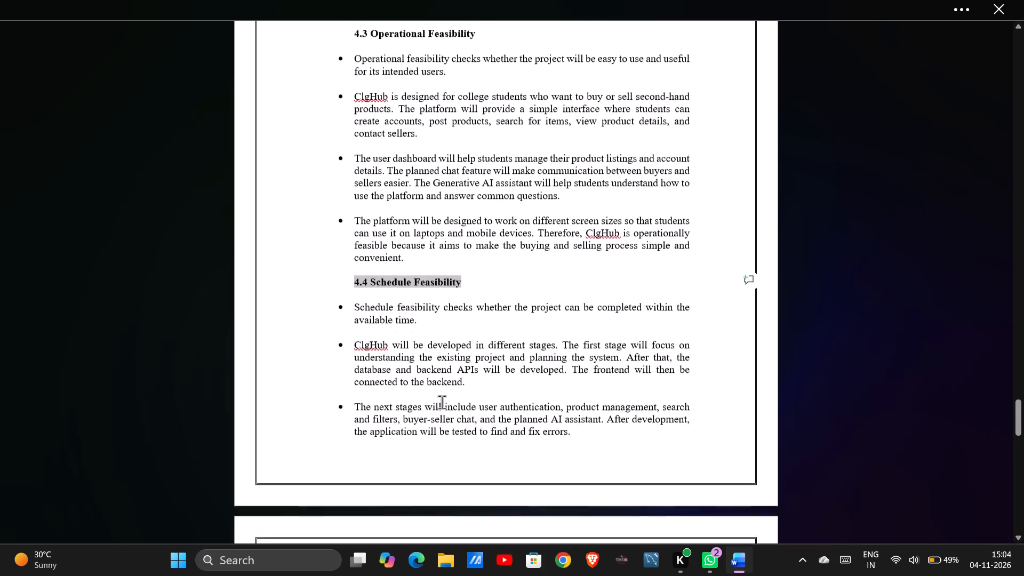
scroll(442, 402, "down", 1)
scroll(452, 357, "down", 1)
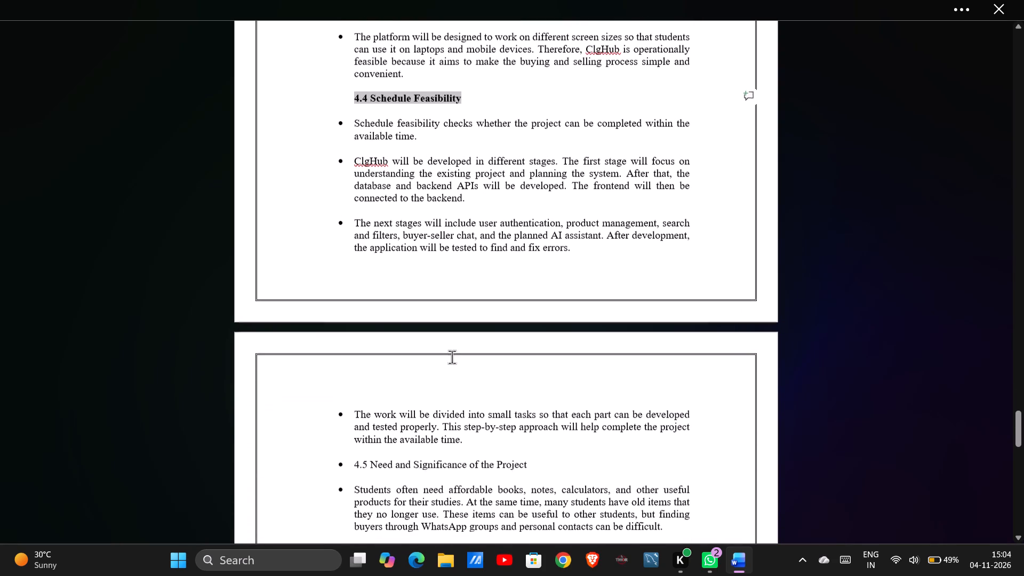
scroll(452, 357, "down", 1)
left_click(353, 259)
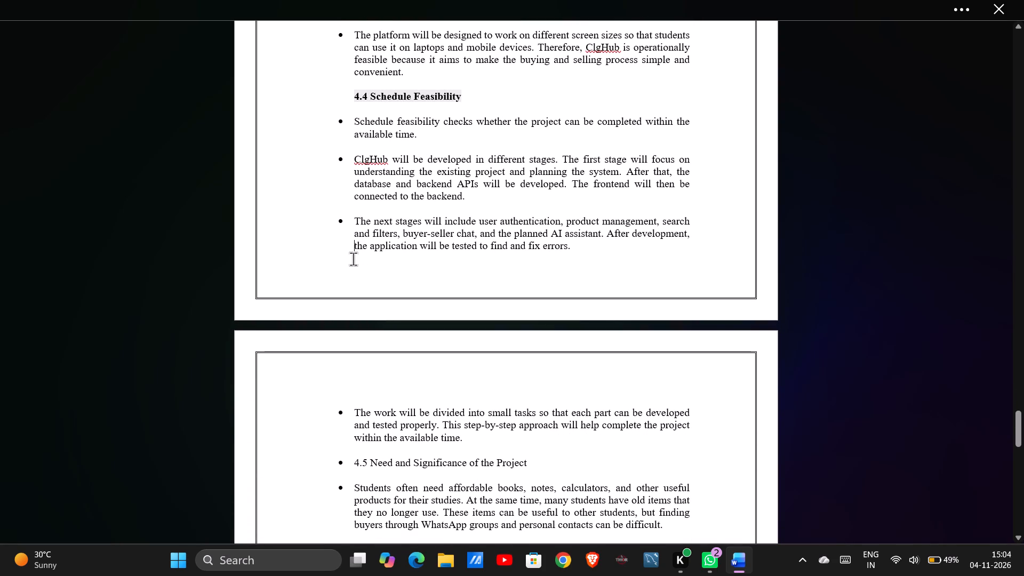
left_click(355, 261)
left_click(573, 247)
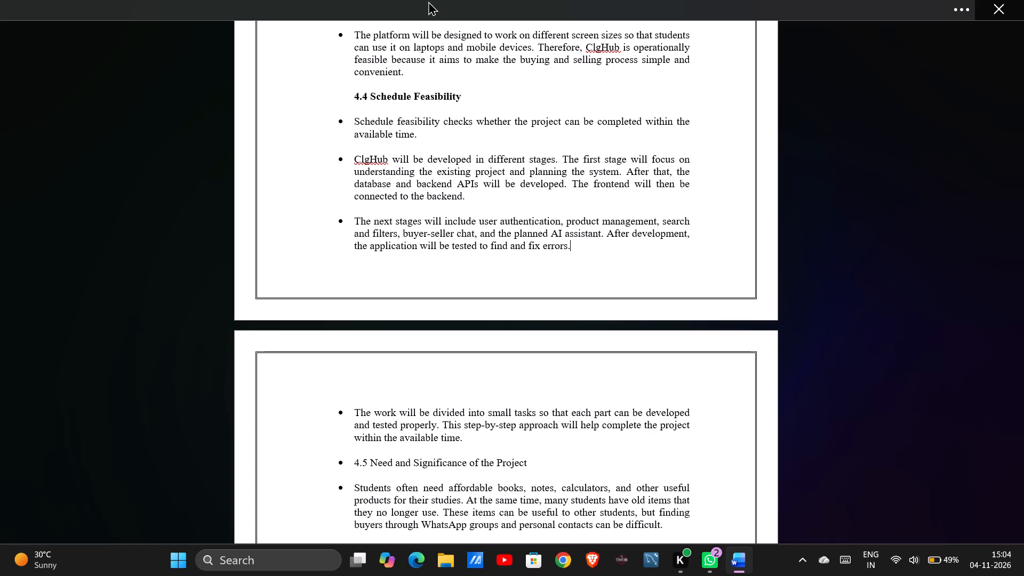
left_click(428, 1)
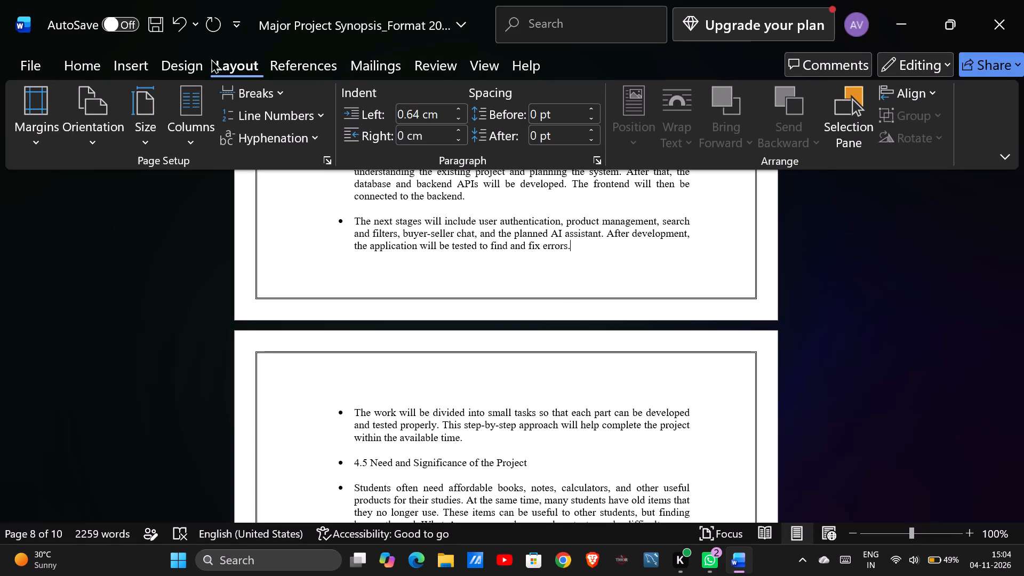
left_click(235, 87)
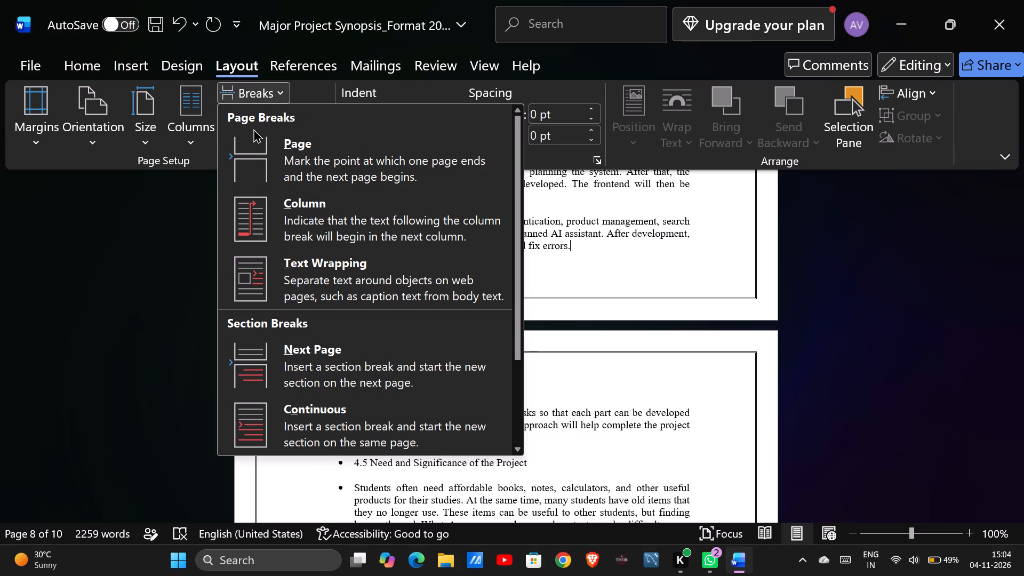
left_click(255, 138)
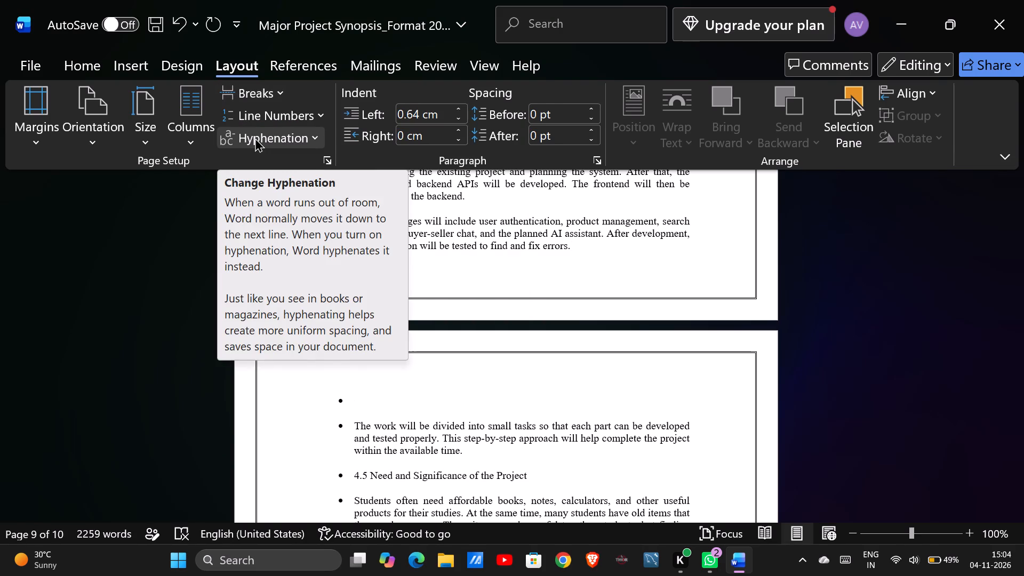
key("BackSpace")
key("BackSpace")
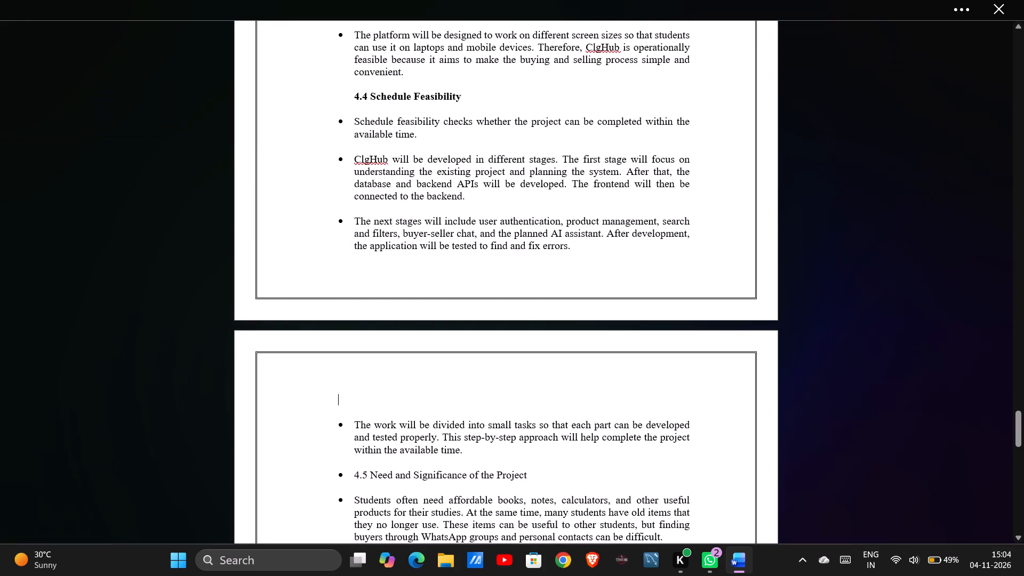
key("BackSpace")
key("BackSpace")
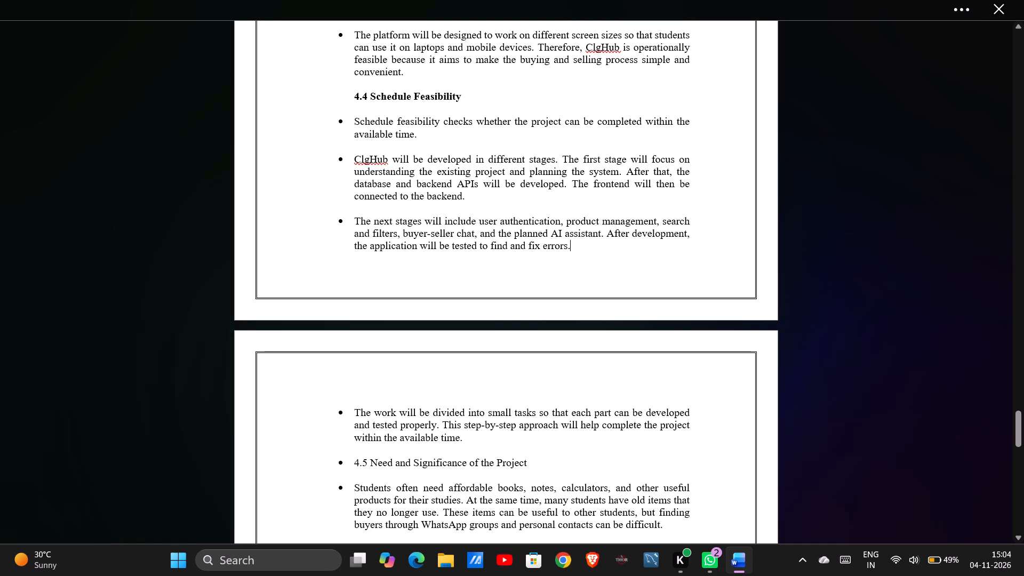
Remove the bullet from the "4.5 Need and Significance of the Project" heading and make the heading bold.
scroll(331, 248, "down", 3)
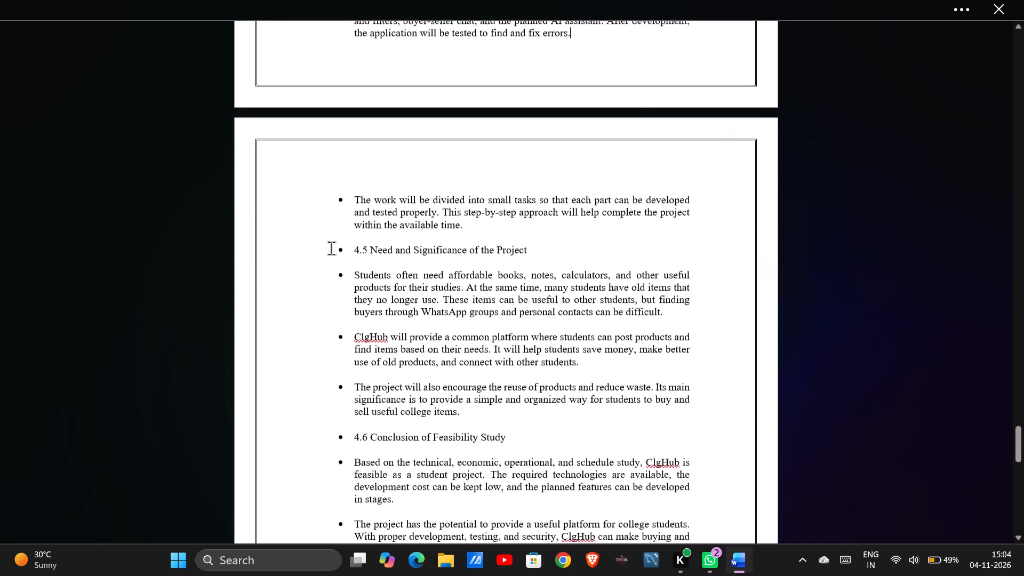
left_click(354, 247)
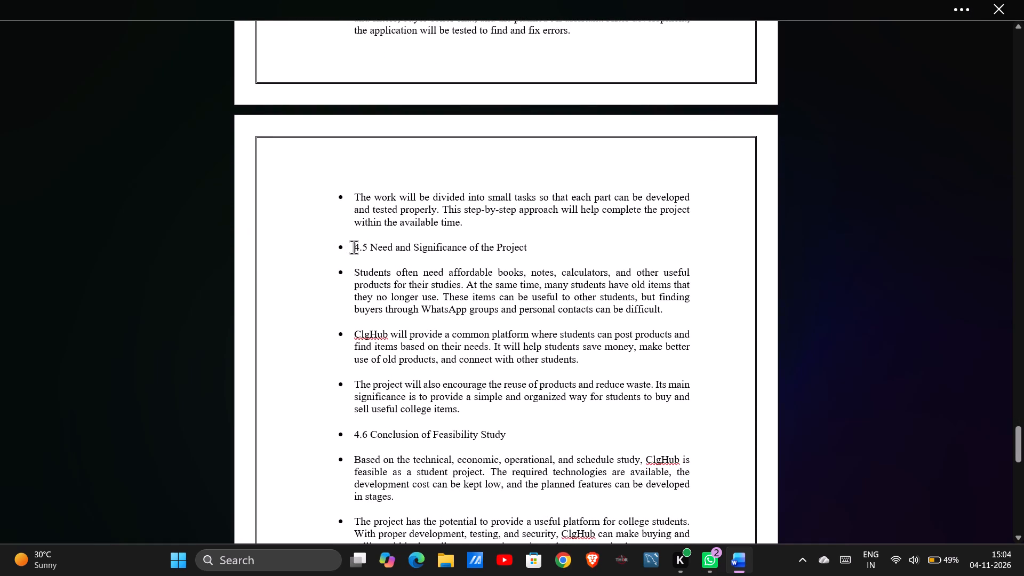
key("BackSpace")
left_click_drag(354, 247, 461, 246)
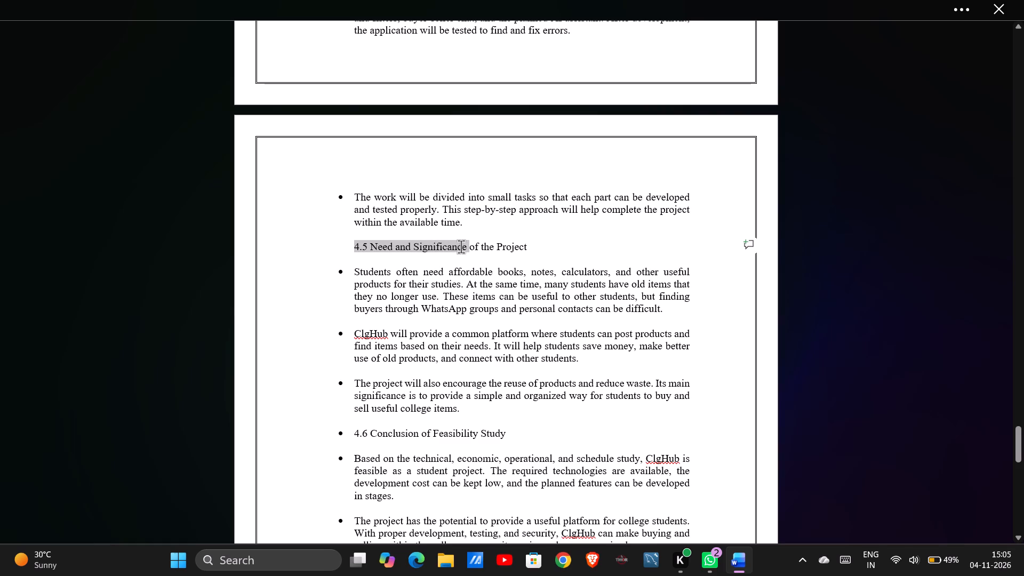
left_click_drag(461, 246, 518, 250)
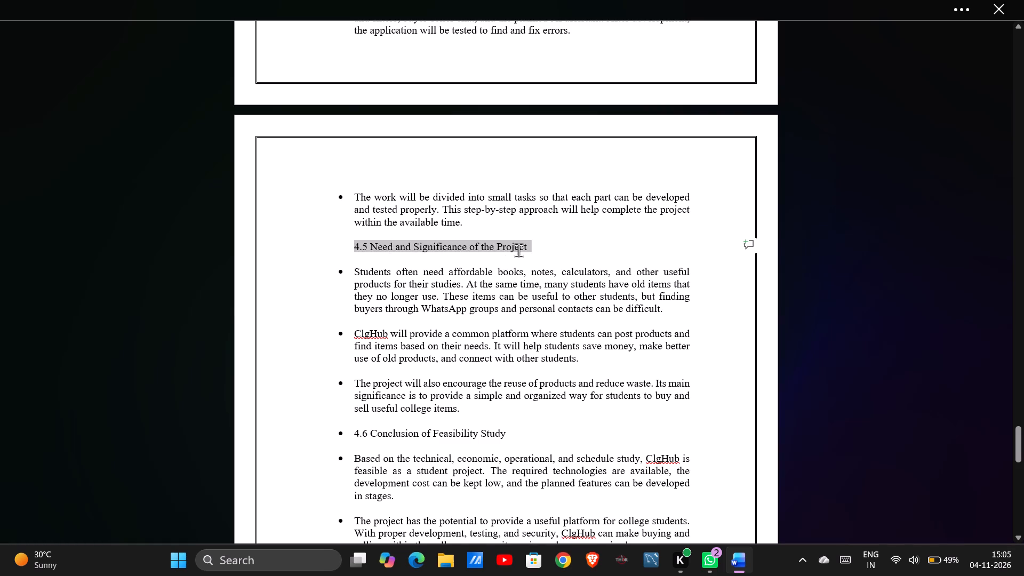
left_click_drag(518, 250, 517, 249)
key("shift+Left")
right_click(497, 242)
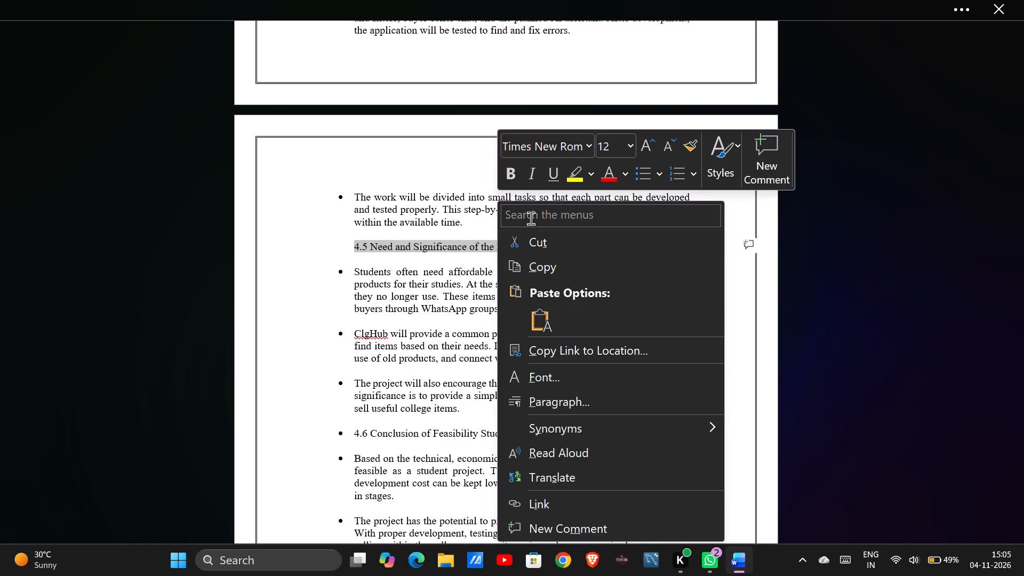
left_click(516, 175)
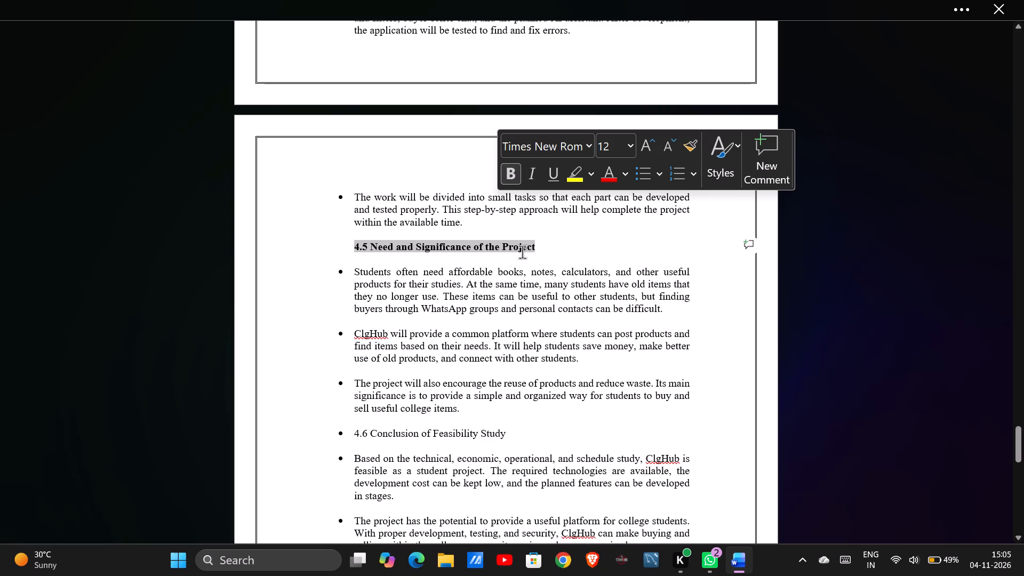
left_click(550, 250)
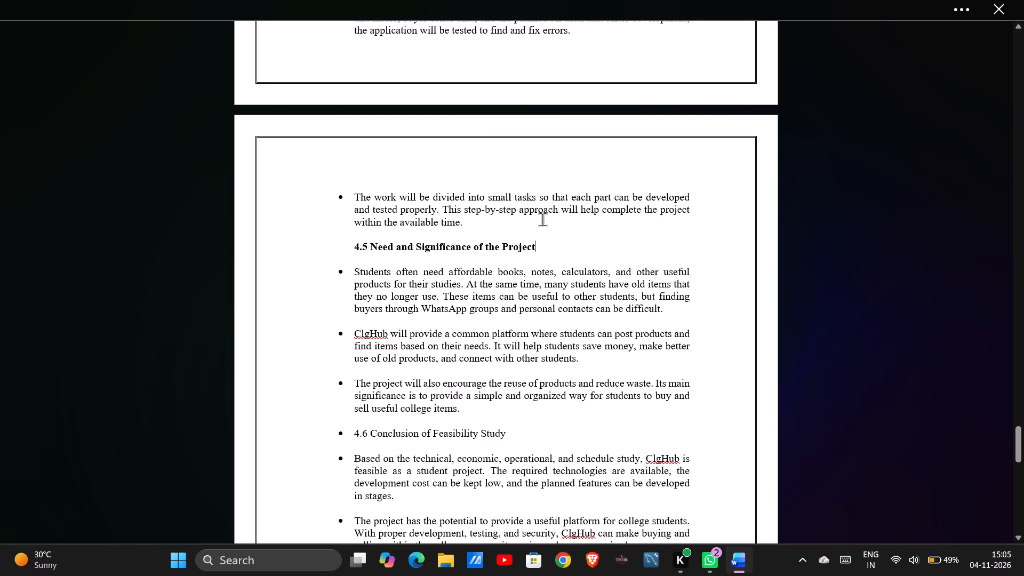
Remove the bullet from the "4.6 Conclusion of Feasibility Study" heading.
scroll(542, 219, "down", 3)
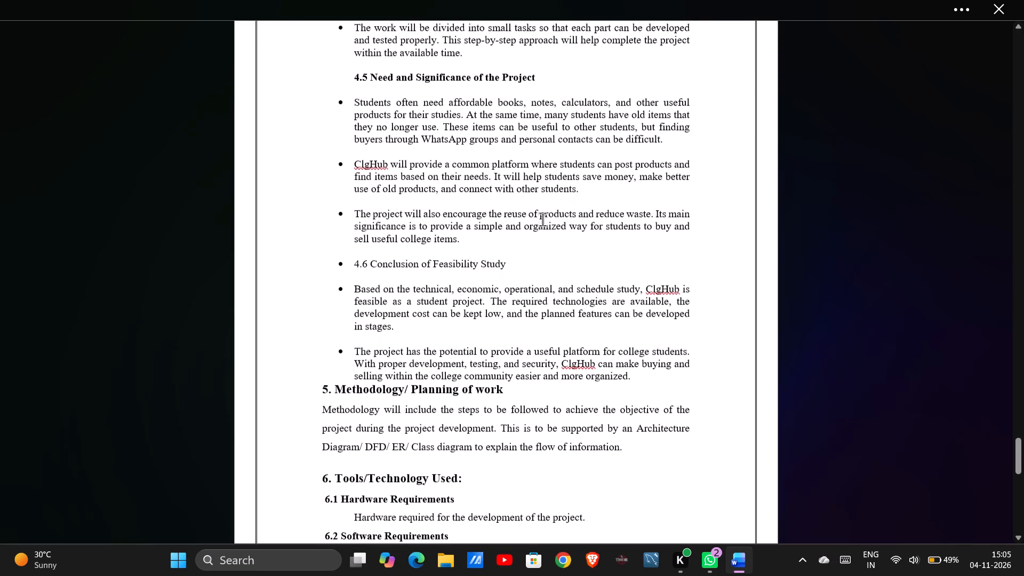
scroll(542, 219, "down", 1)
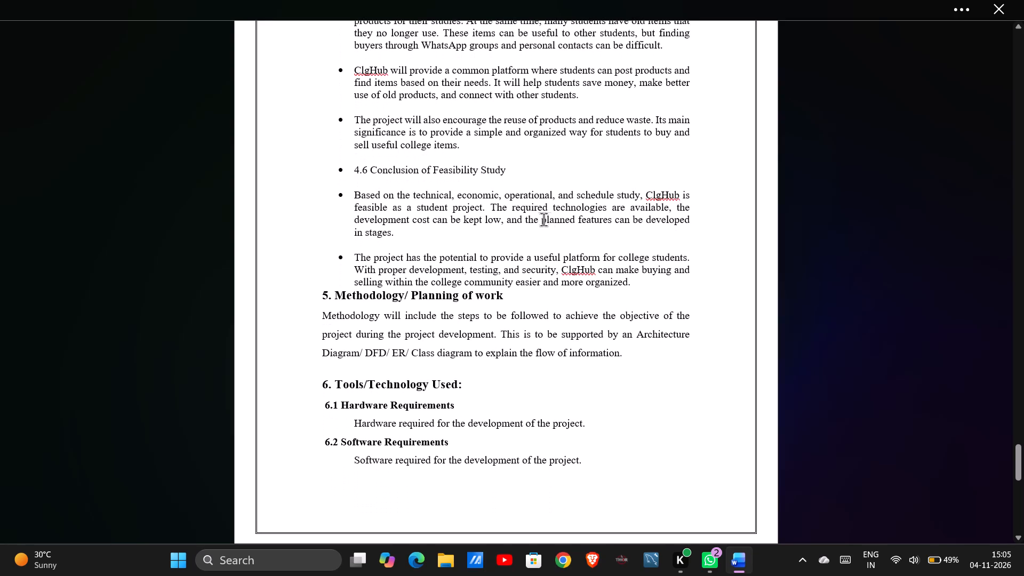
left_click(354, 167)
key("BackSpace")
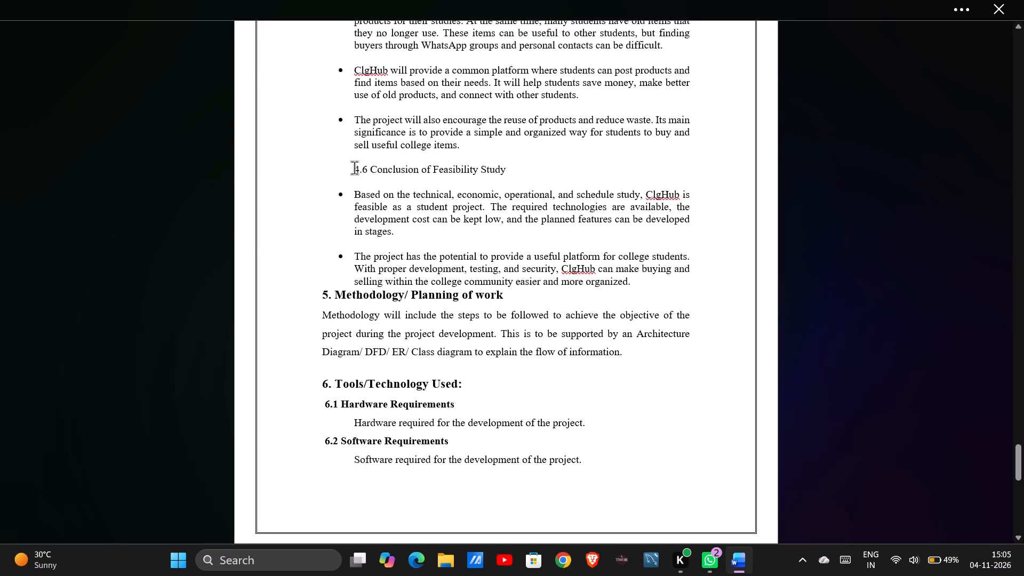